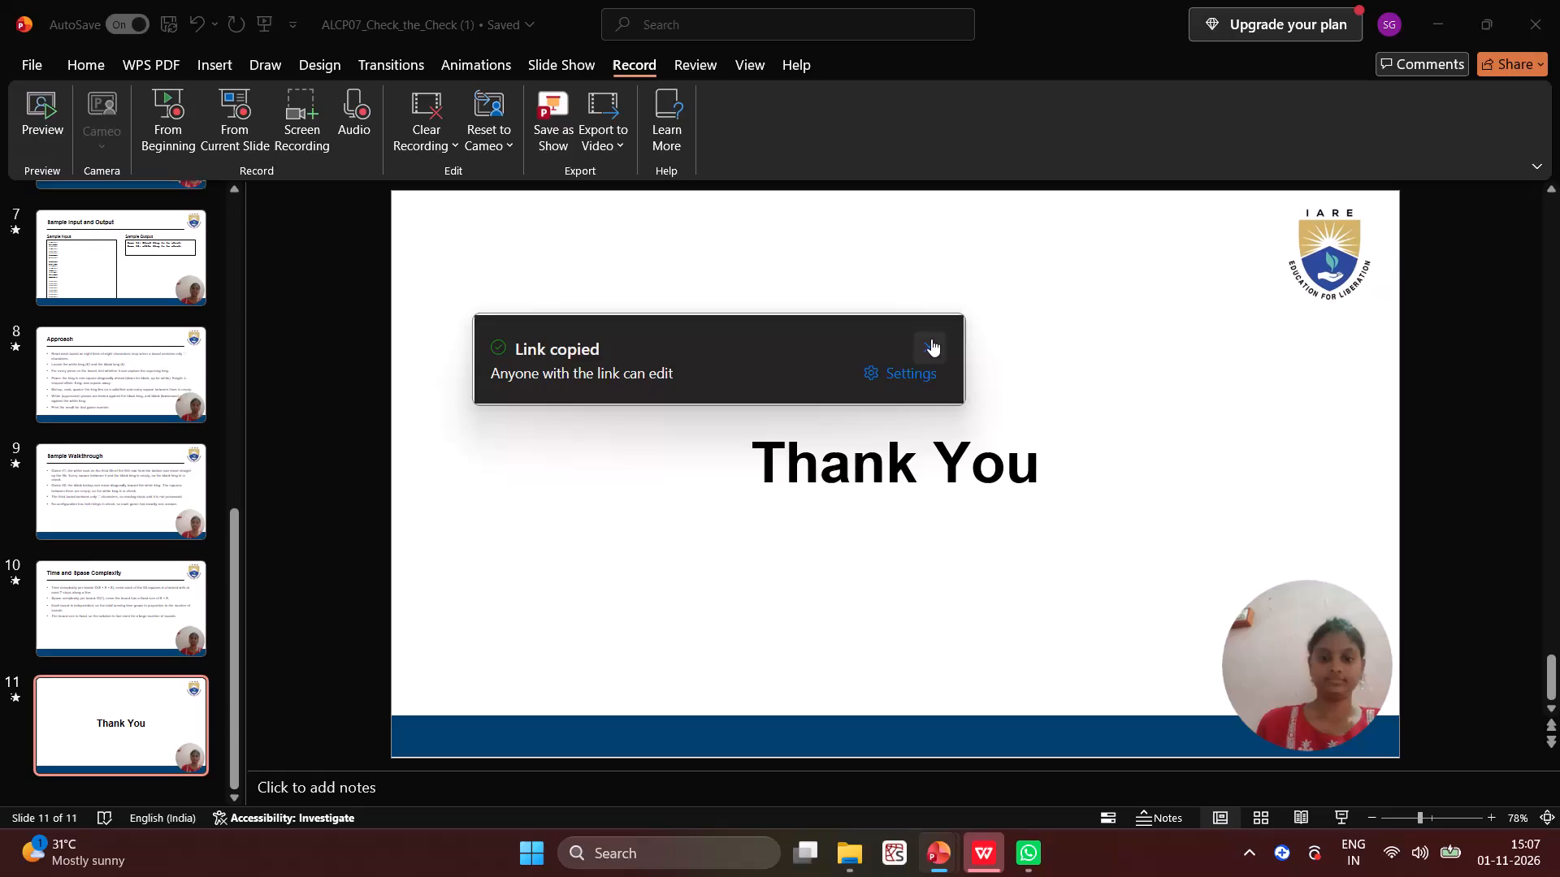
Dismiss the link-copied sharing notice over the Check the Check presentation.
click(931, 339)
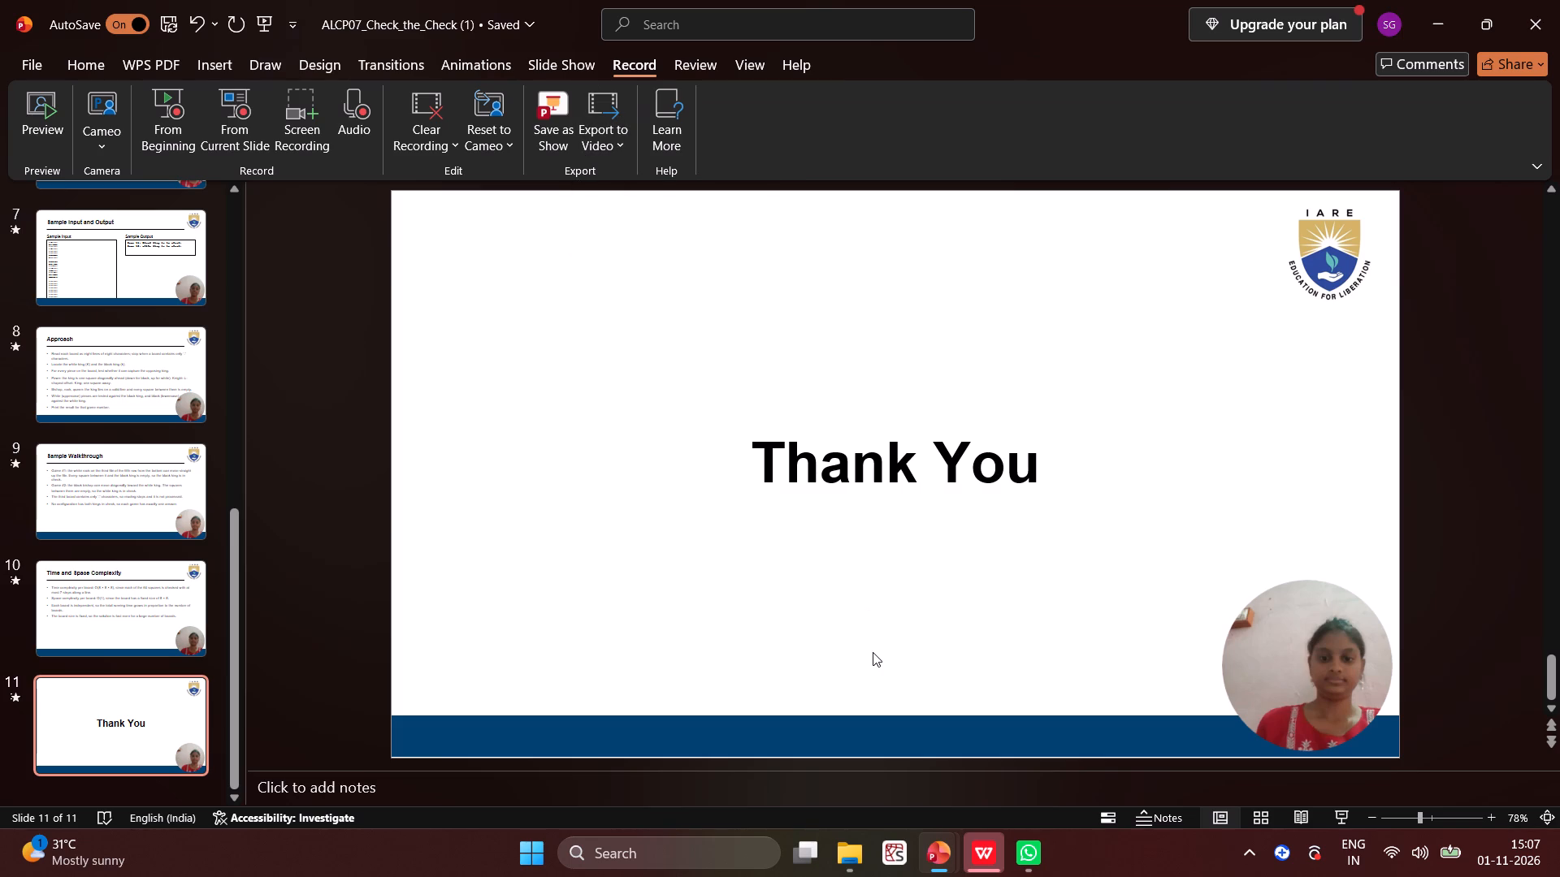
In File Explorer, open the recent video "check" from Videos to preview it, and close the player window.
click(859, 864)
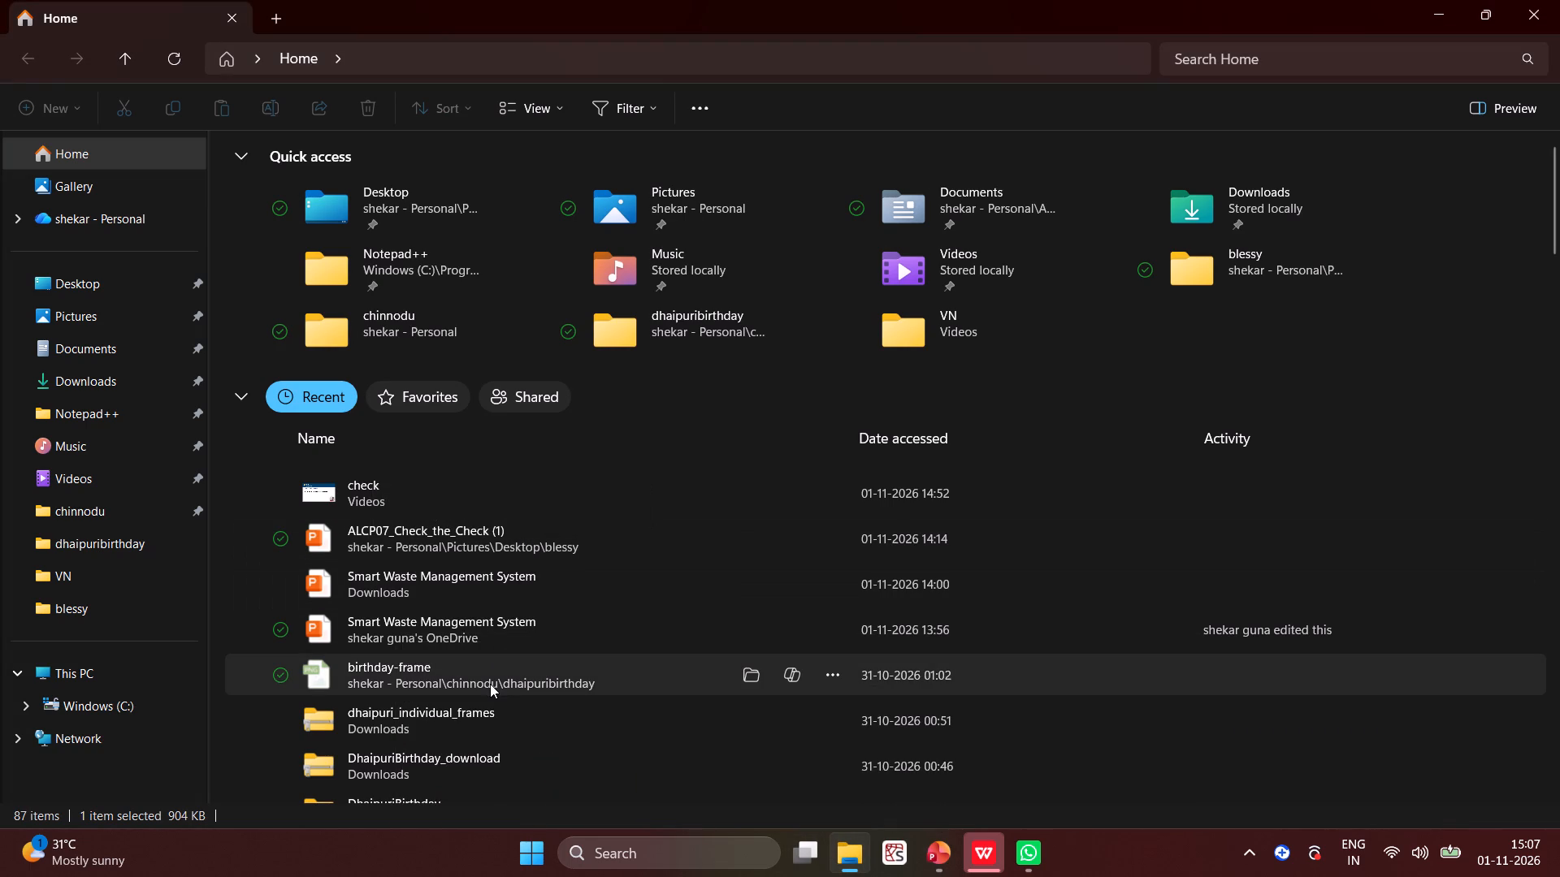
click(432, 491)
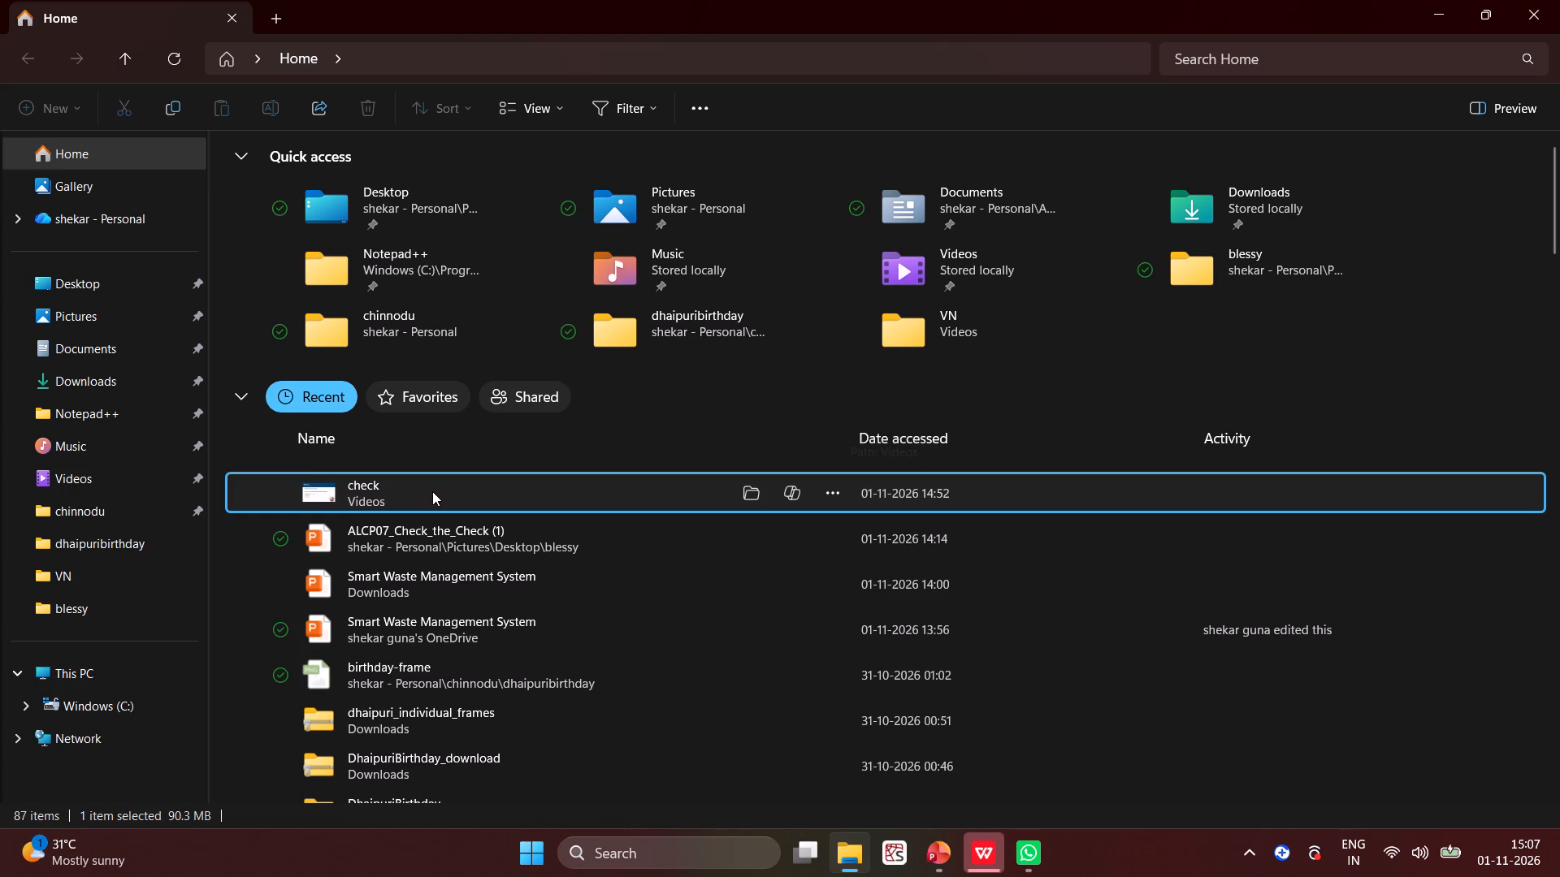
click(432, 491)
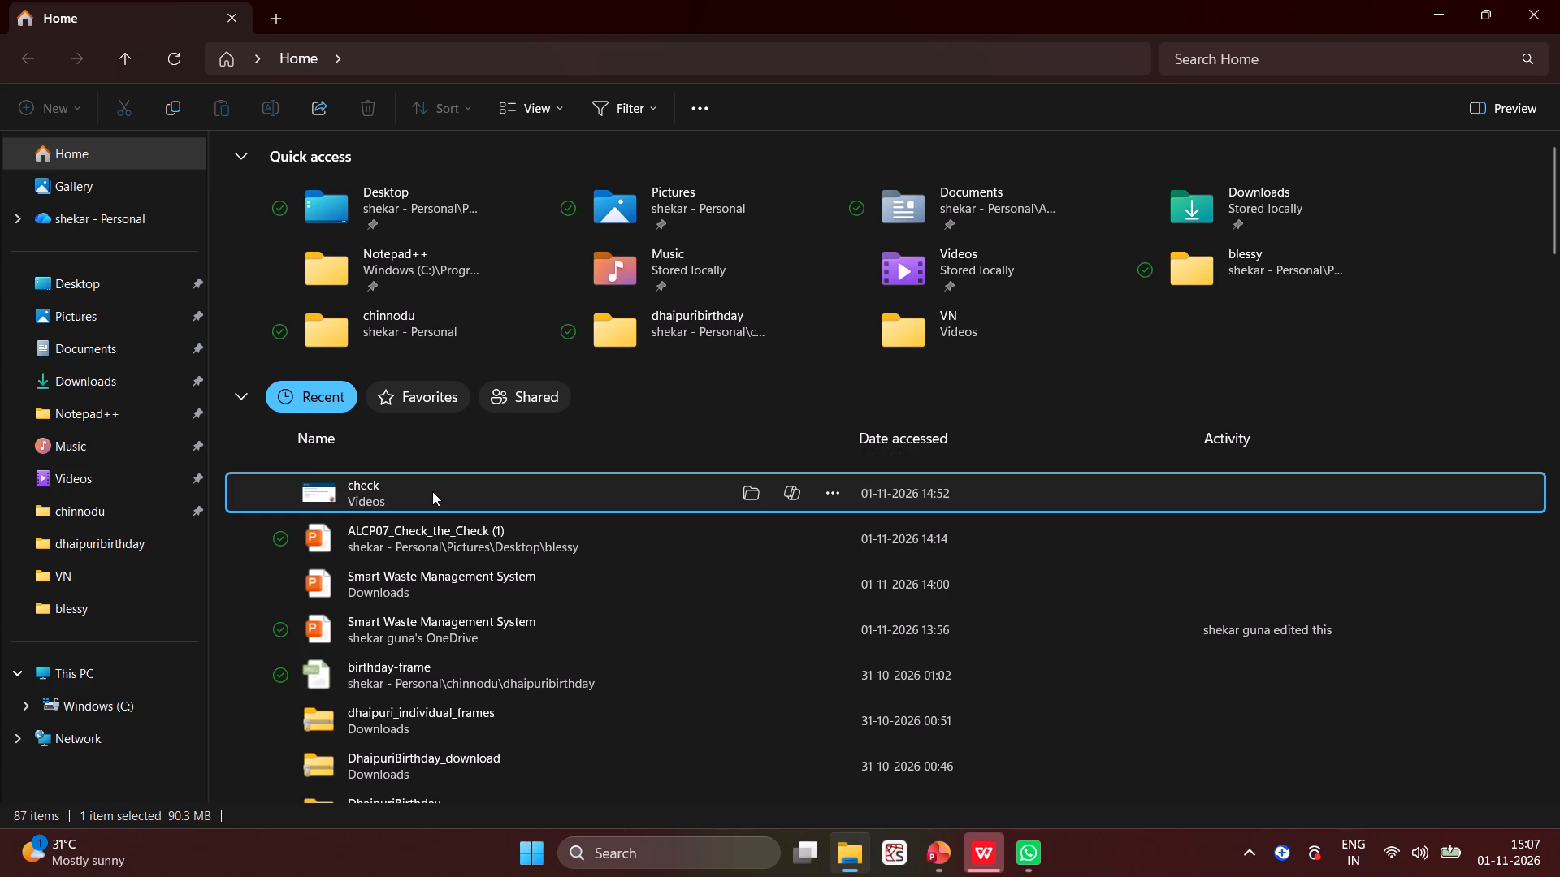
double_click(432, 491)
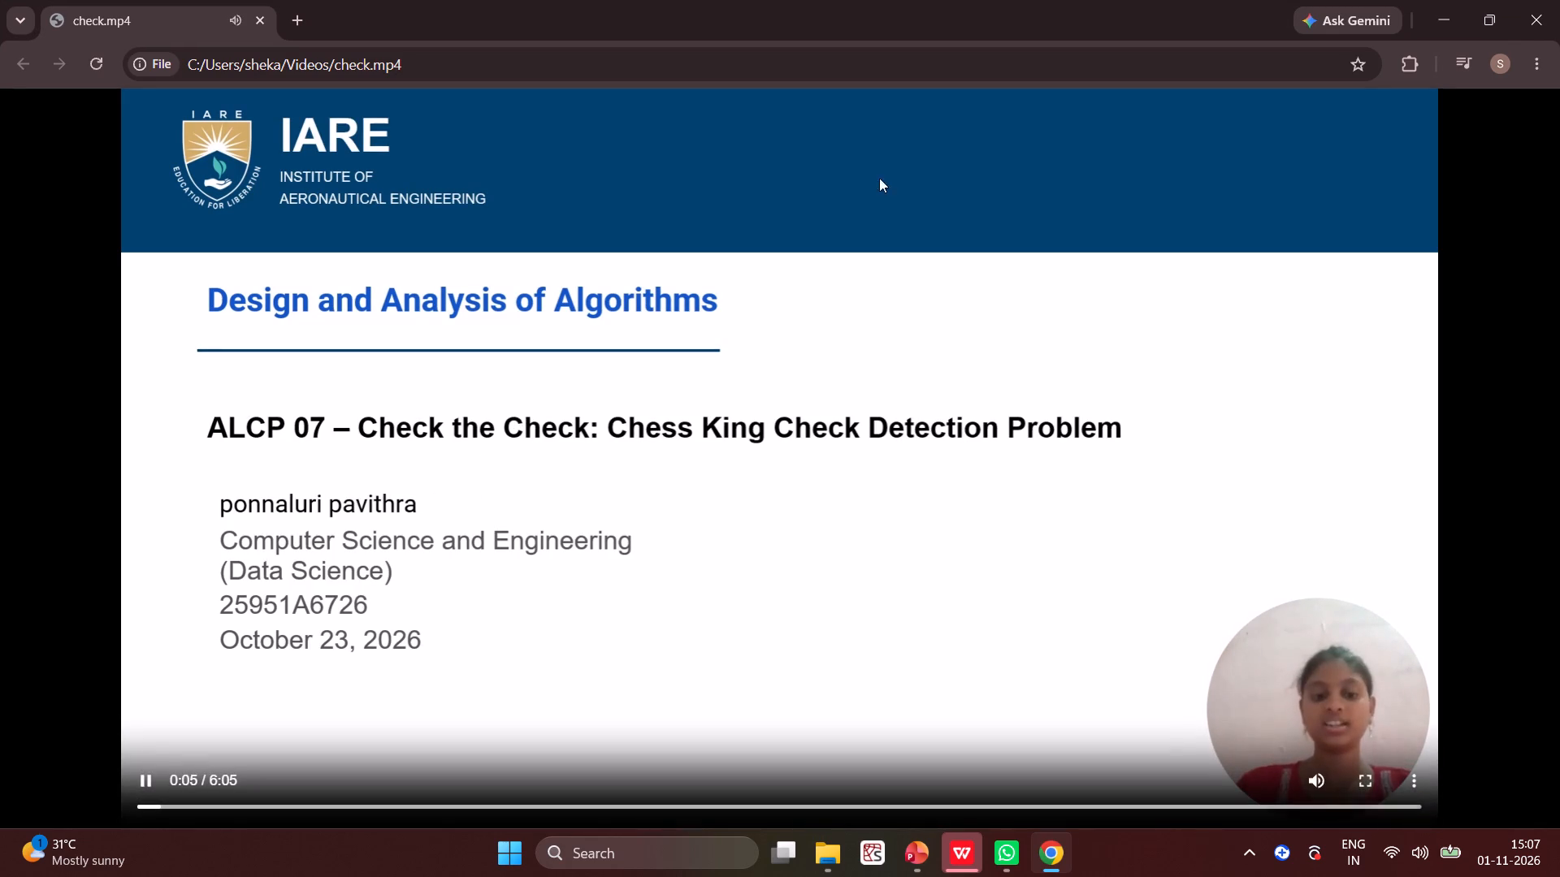
click(1559, 0)
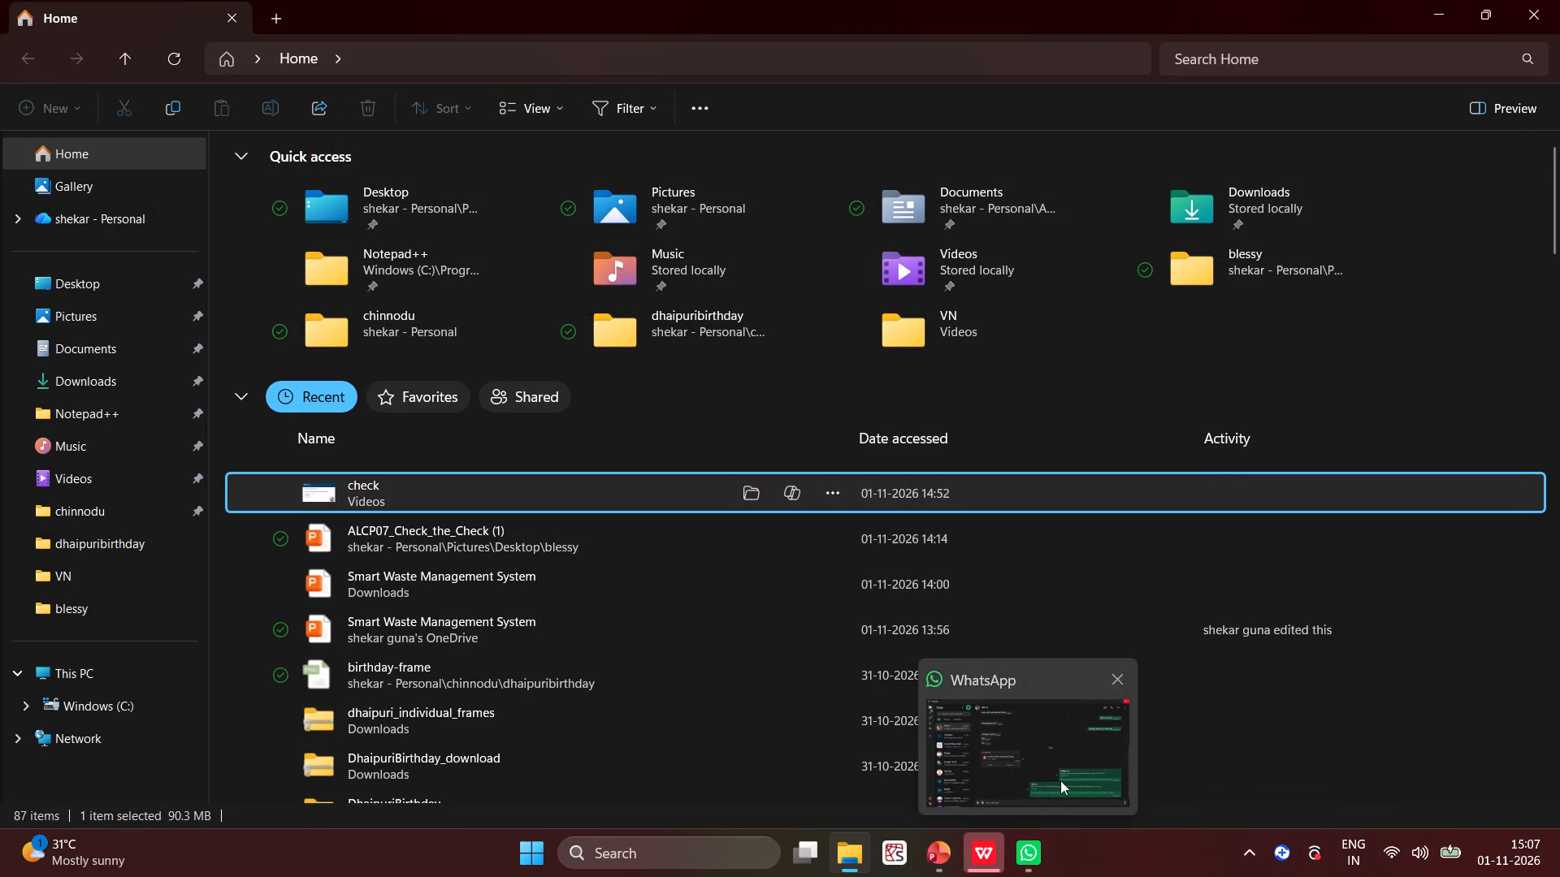
Close the WhatsApp window and the ALCP07_Check_the_Check (1) presentation.
click(1120, 684)
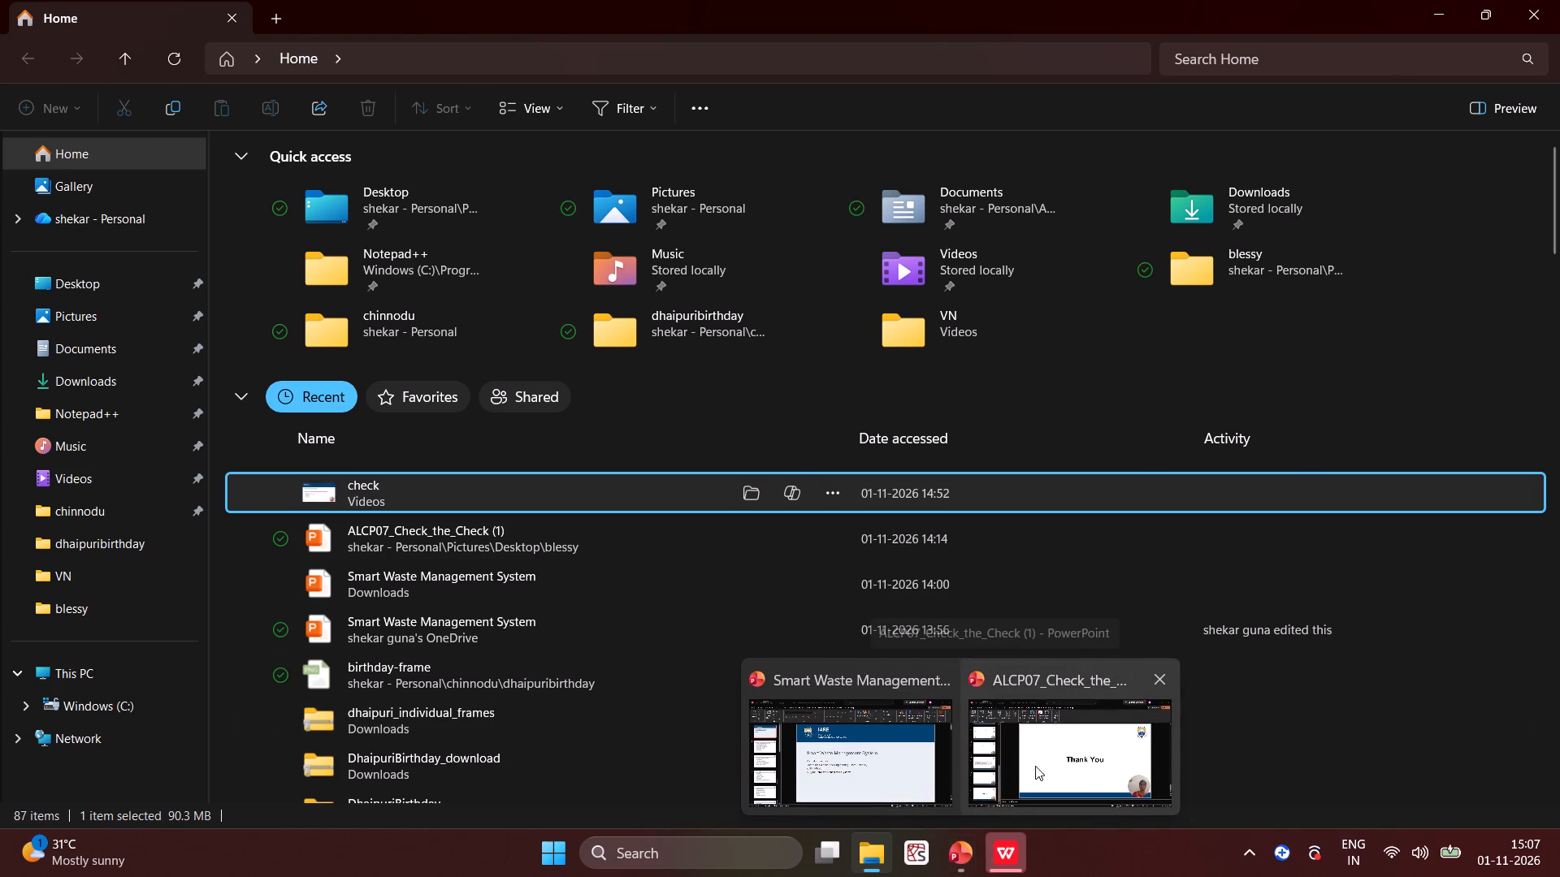
click(1159, 688)
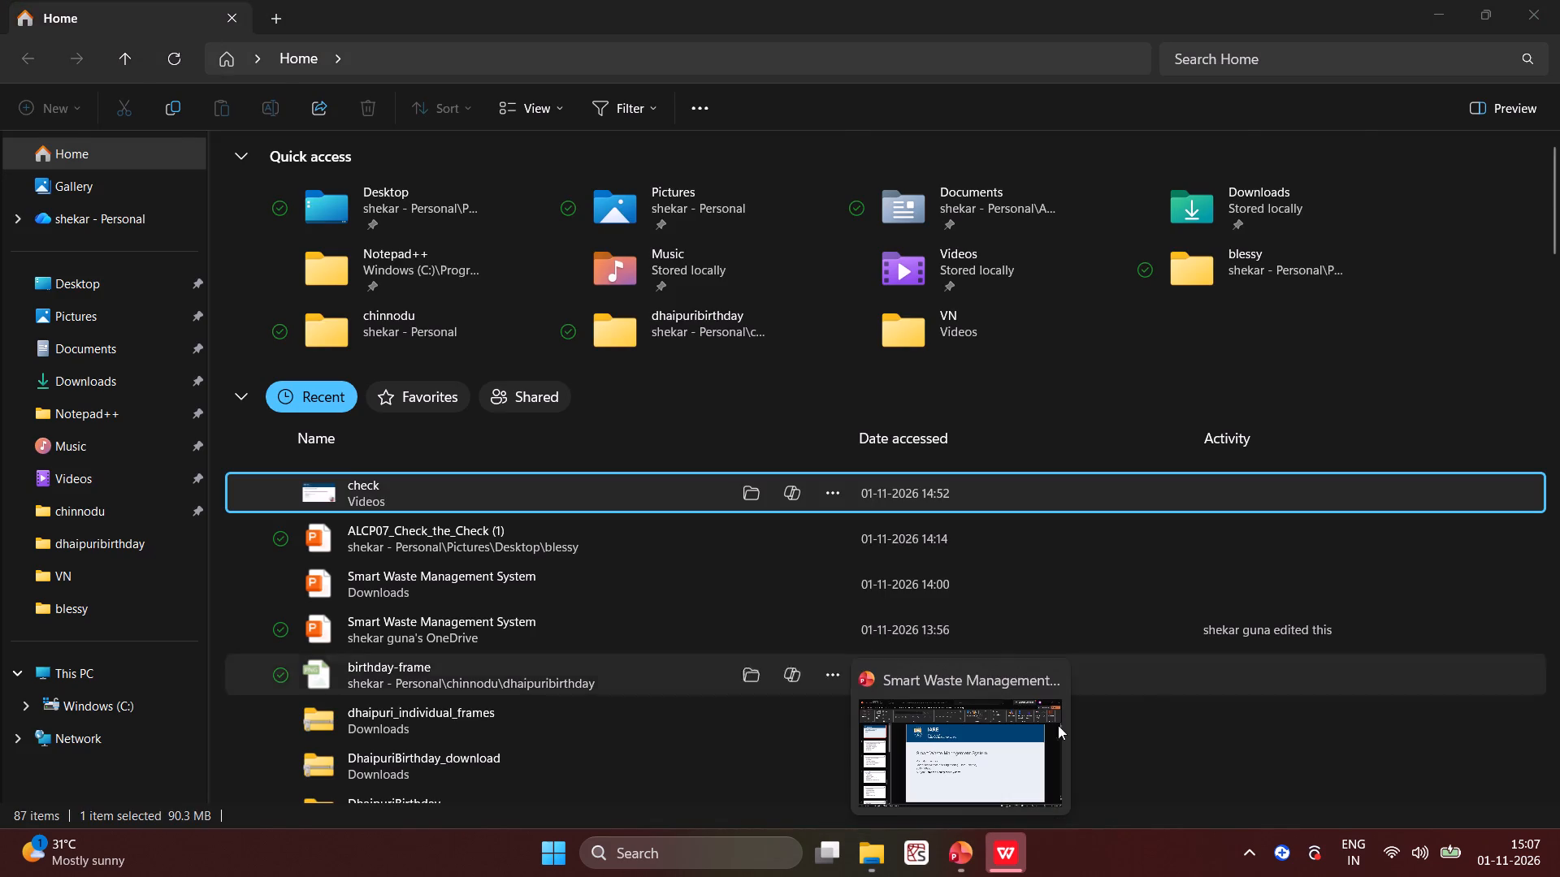
Switch to the Smart Waste Management System presentation in PowerPoint and make the presenter name's first letter a lowercase p on slide 1.
click(932, 762)
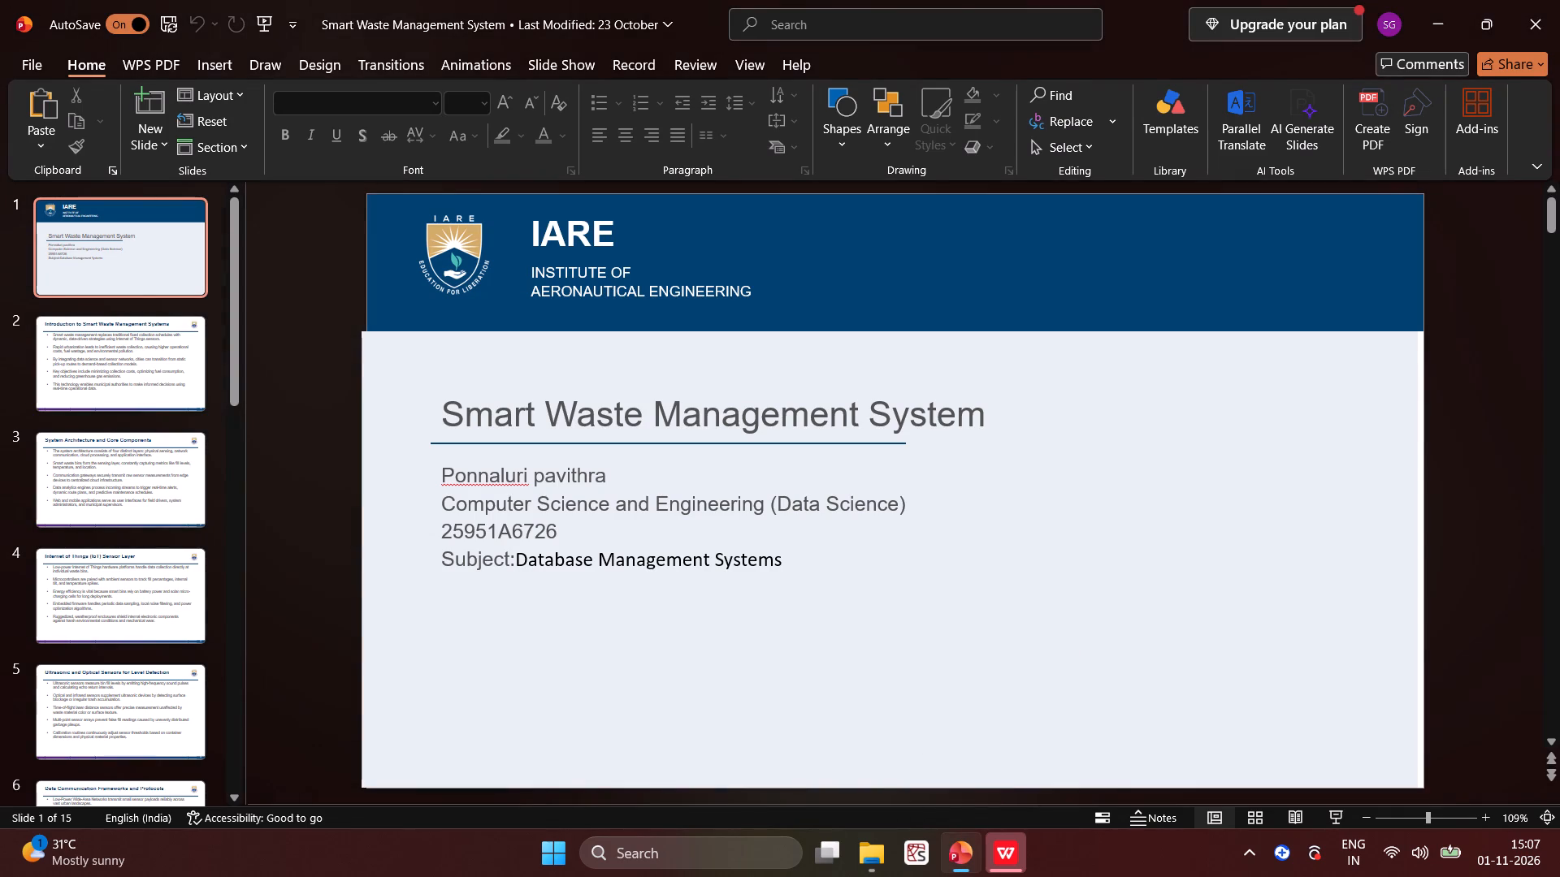
click(455, 479)
key(BackSpace)
key(p)
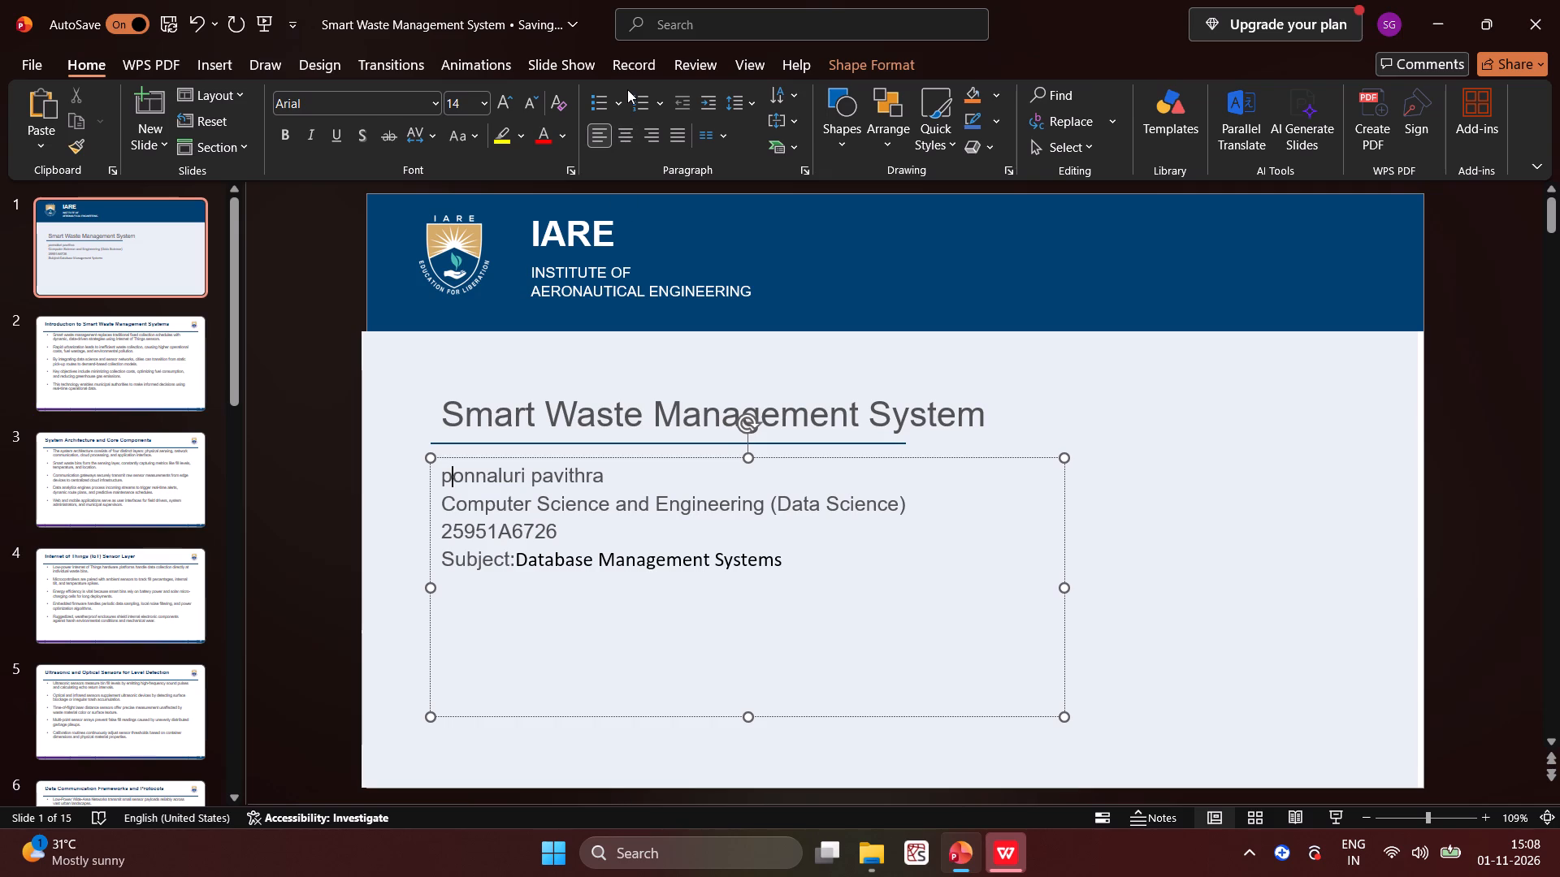
Bring up the recording tools for the Smart Waste Management System presentation.
click(641, 65)
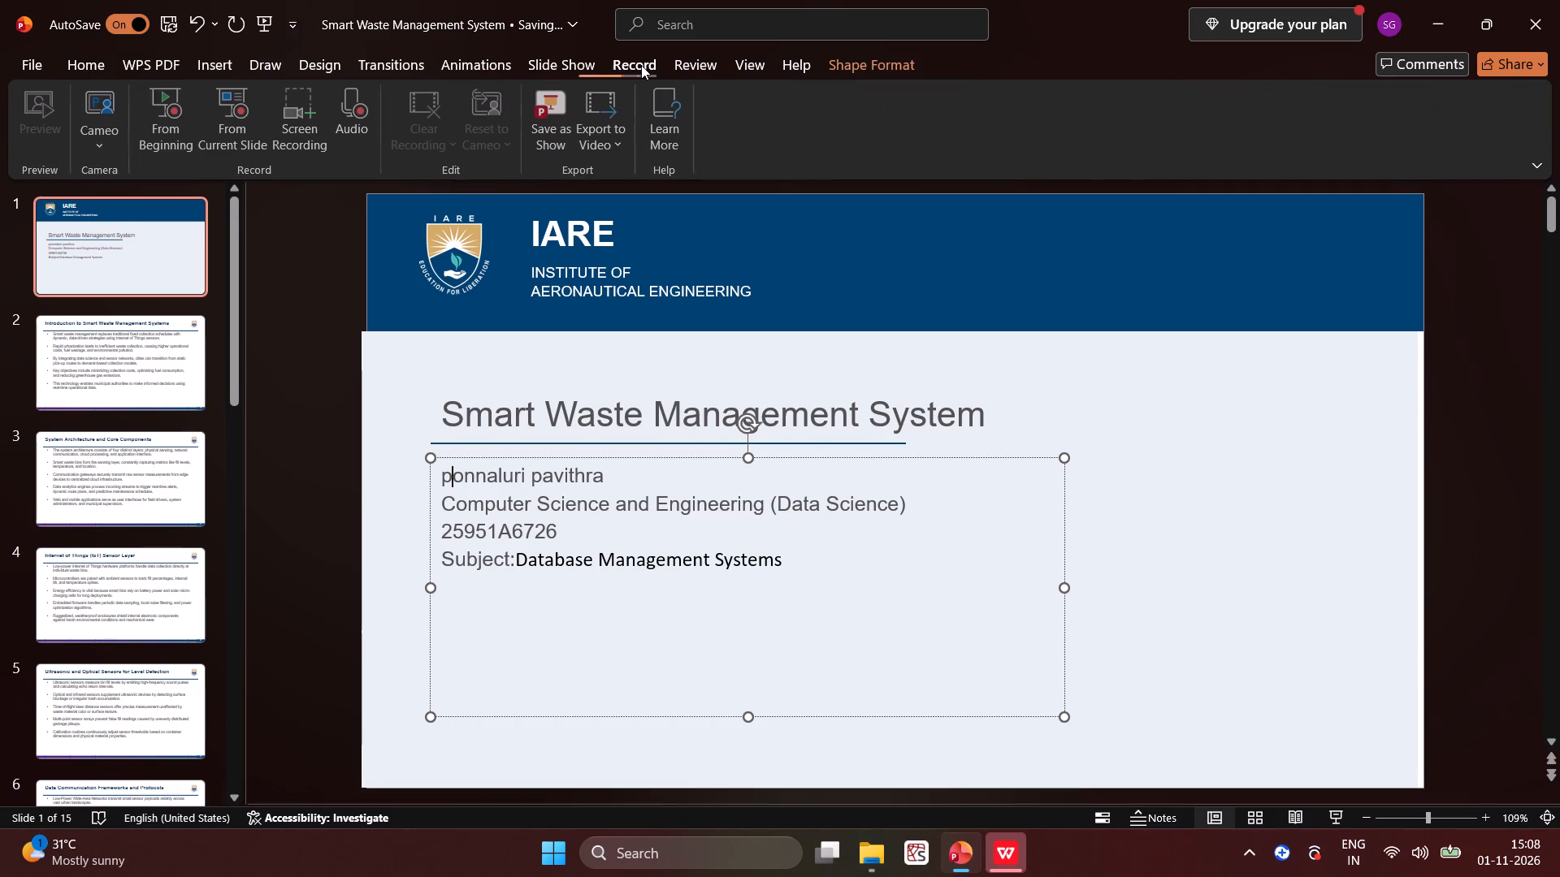
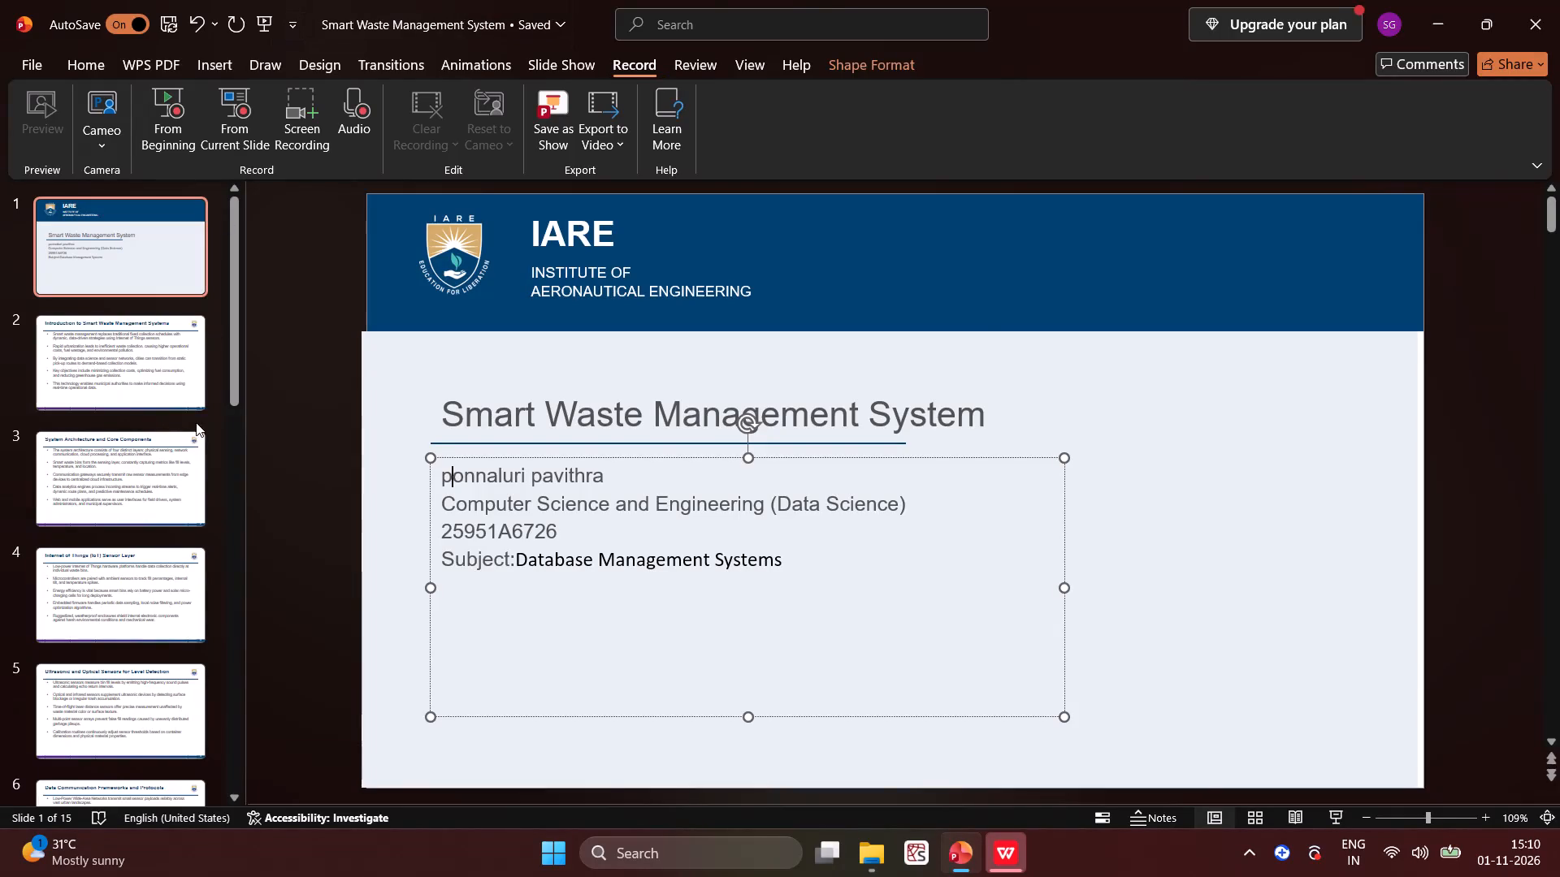
Return to slide 1 and open the recording view from the beginning of the presentation.
click(164, 379)
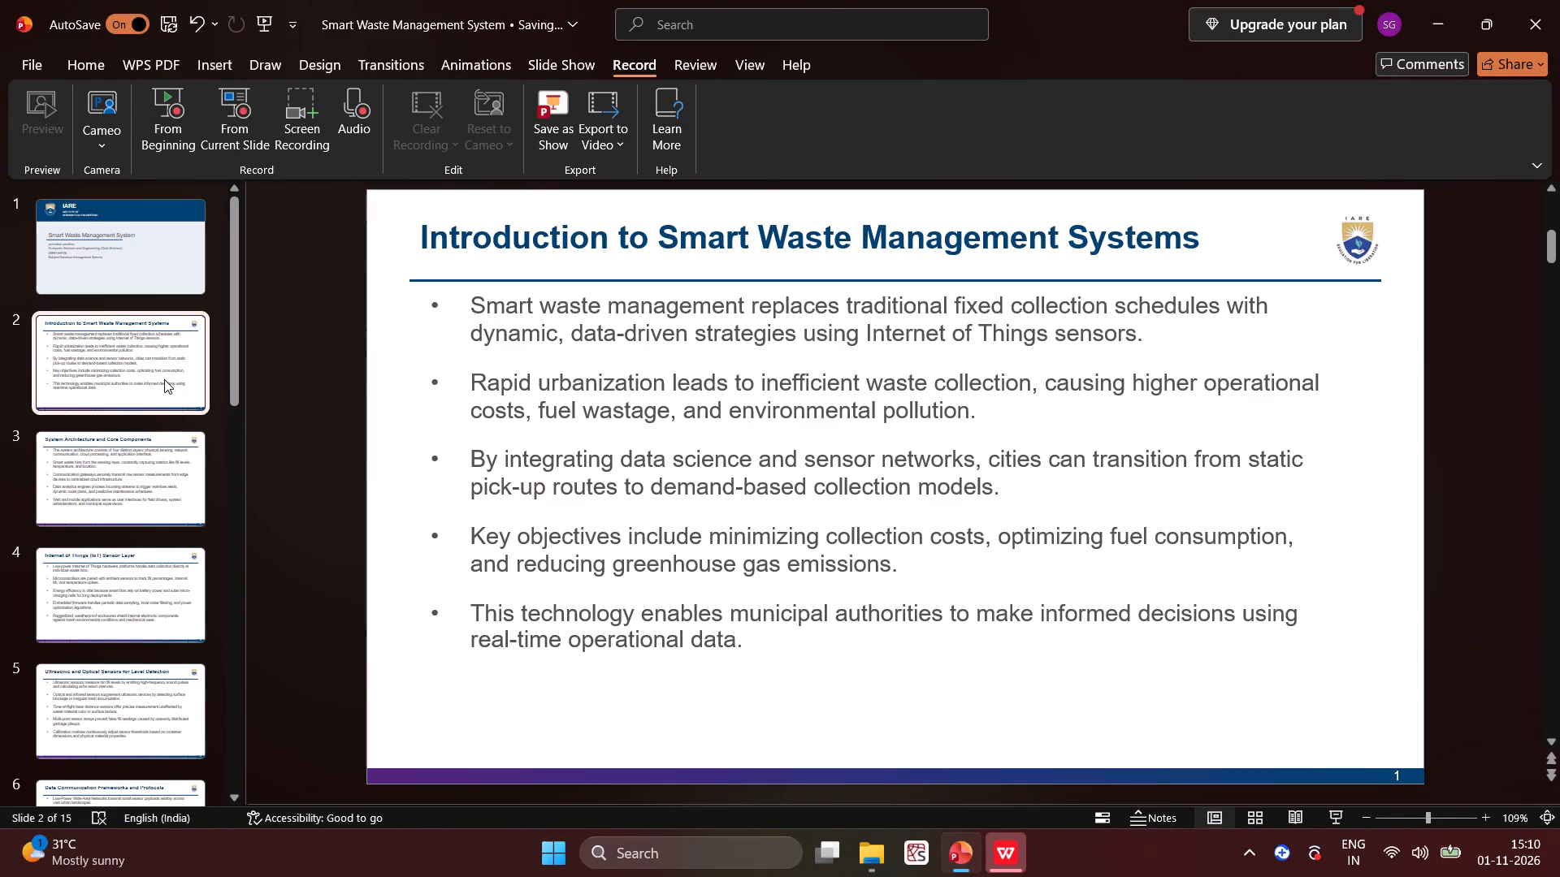
click(159, 262)
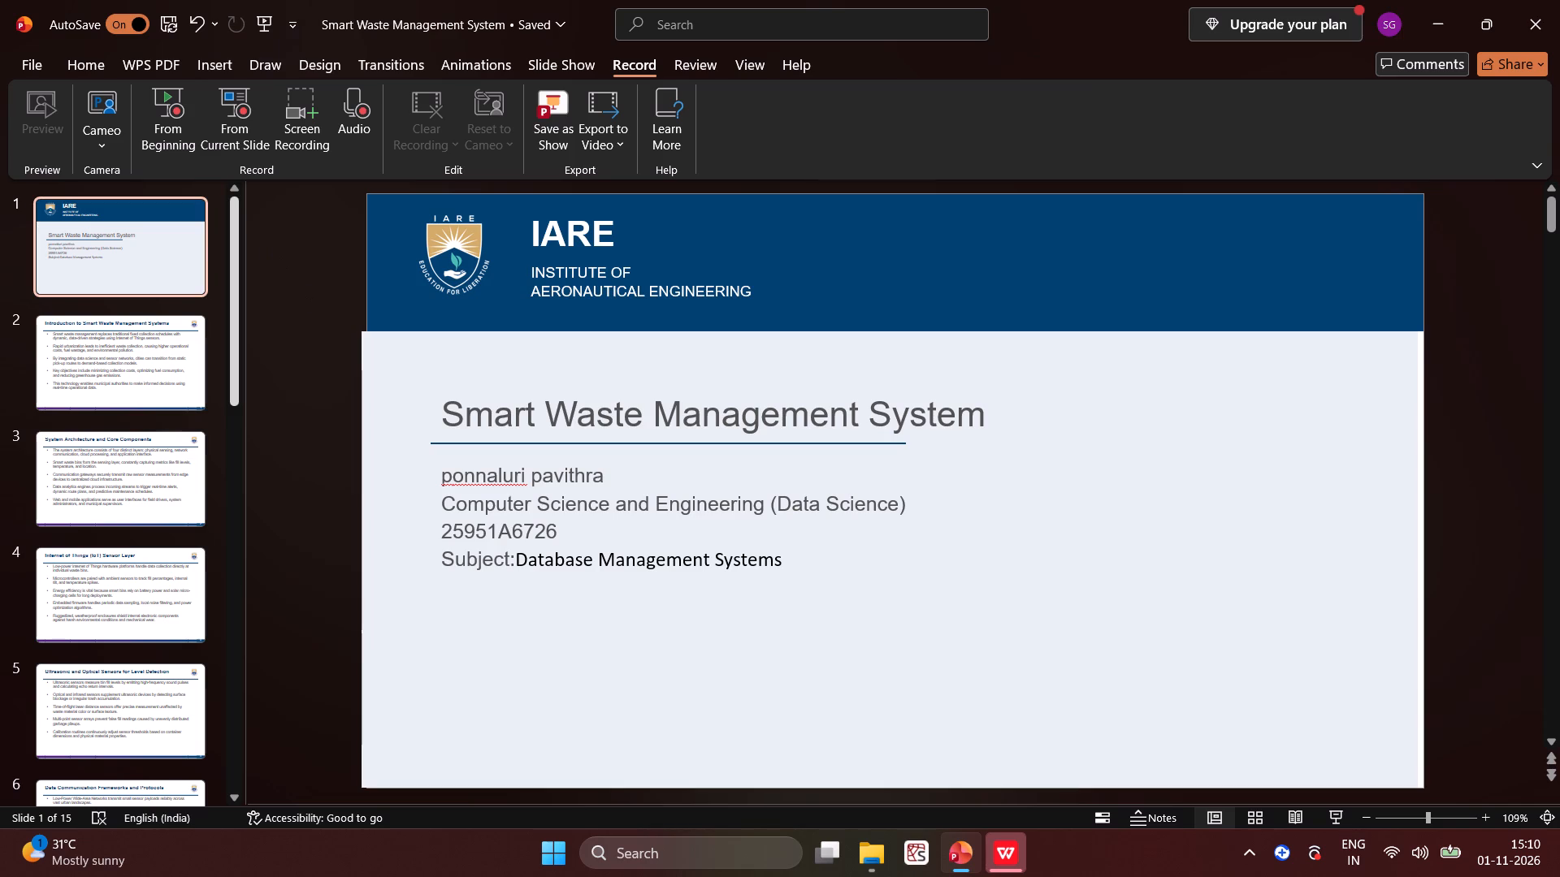
click(178, 116)
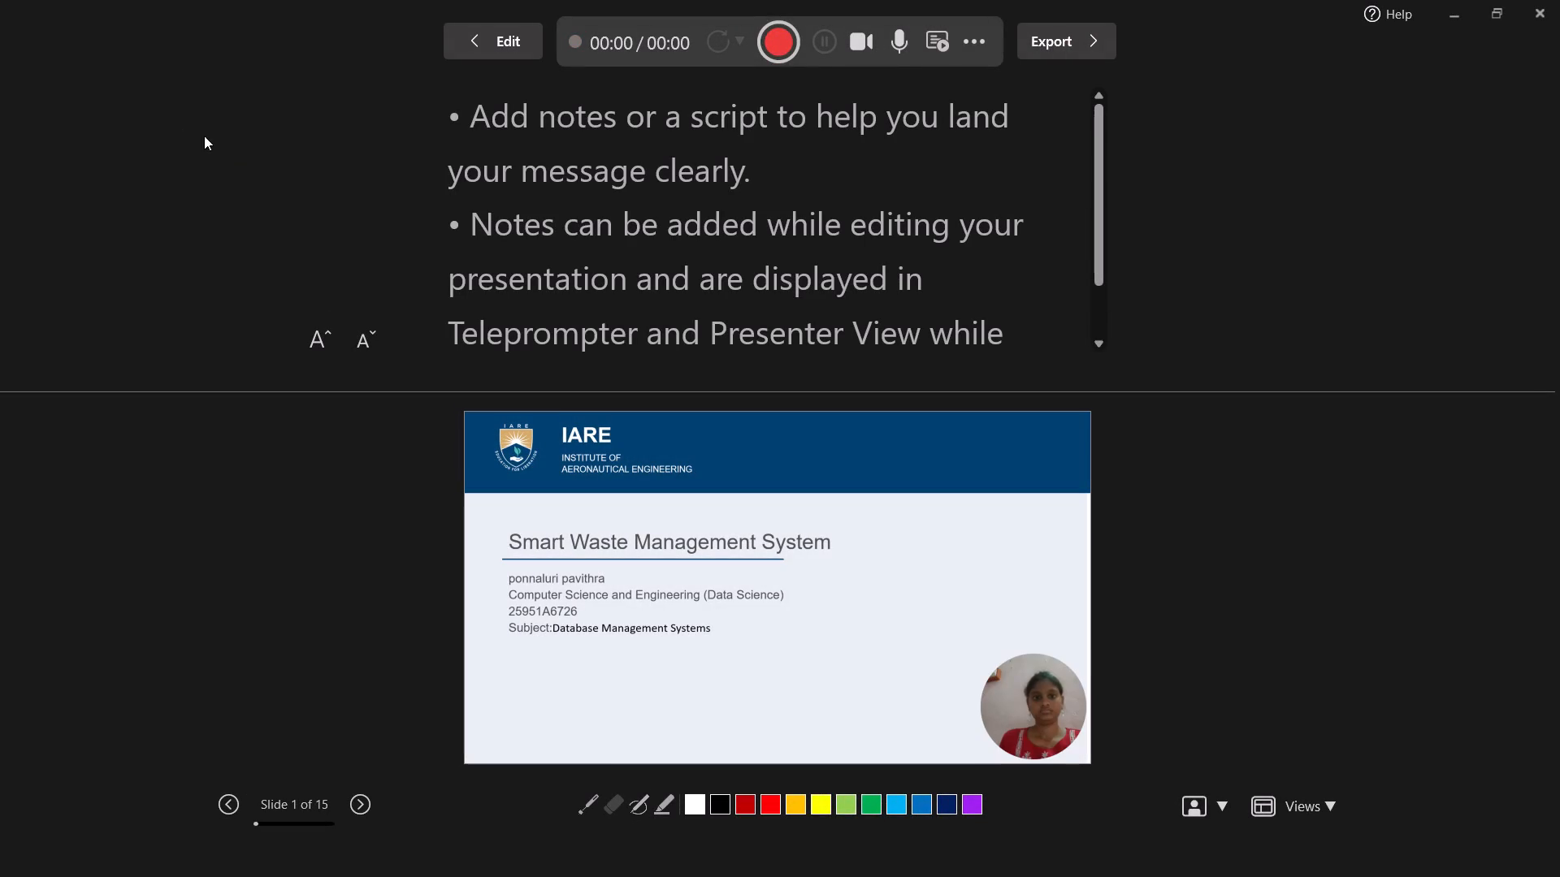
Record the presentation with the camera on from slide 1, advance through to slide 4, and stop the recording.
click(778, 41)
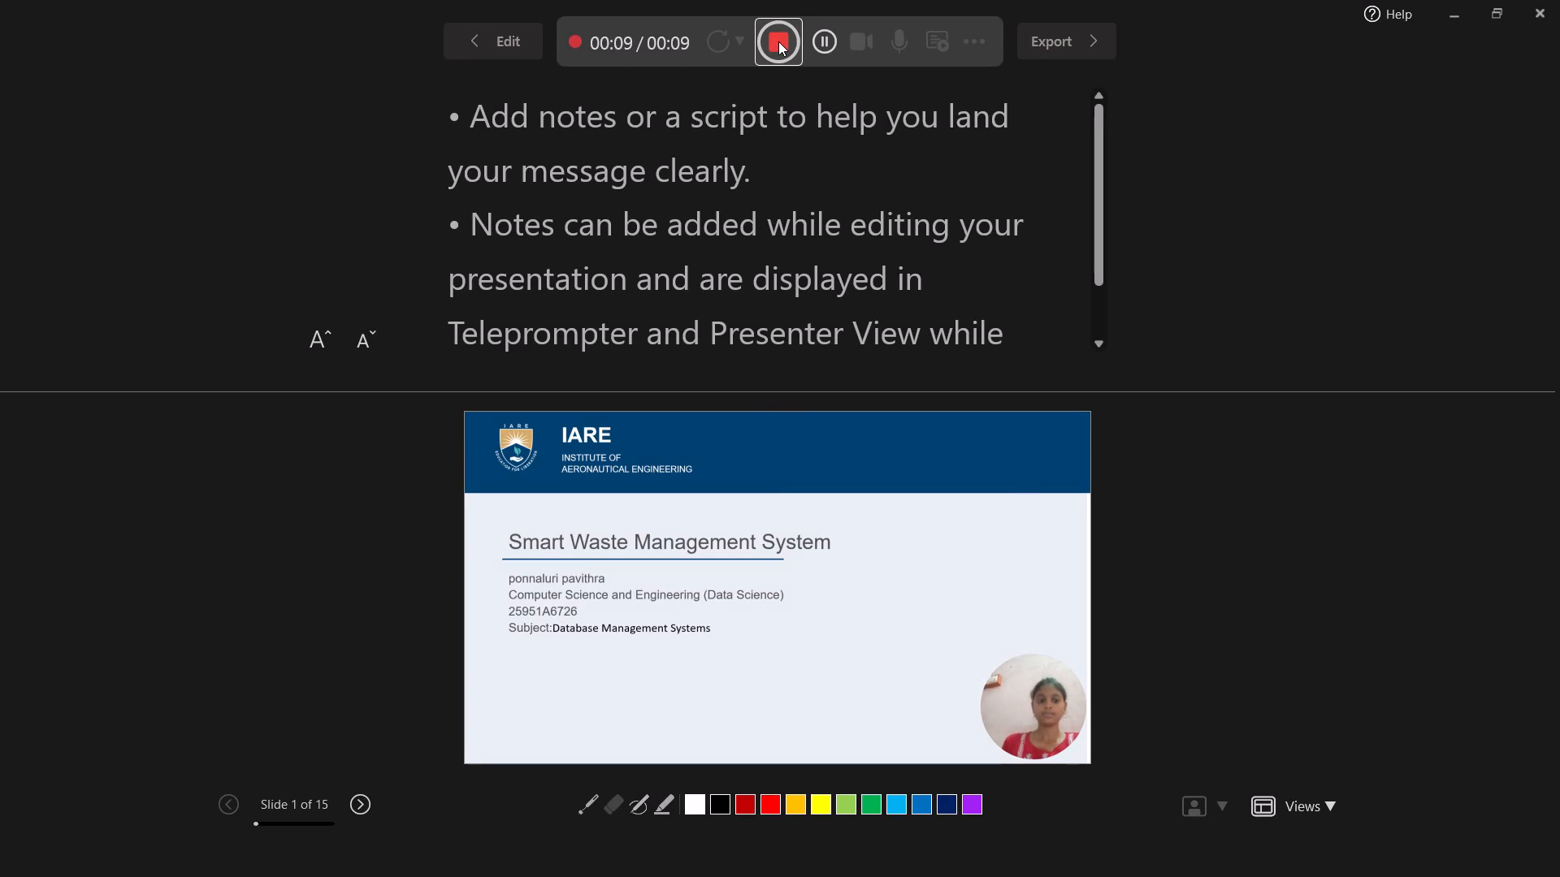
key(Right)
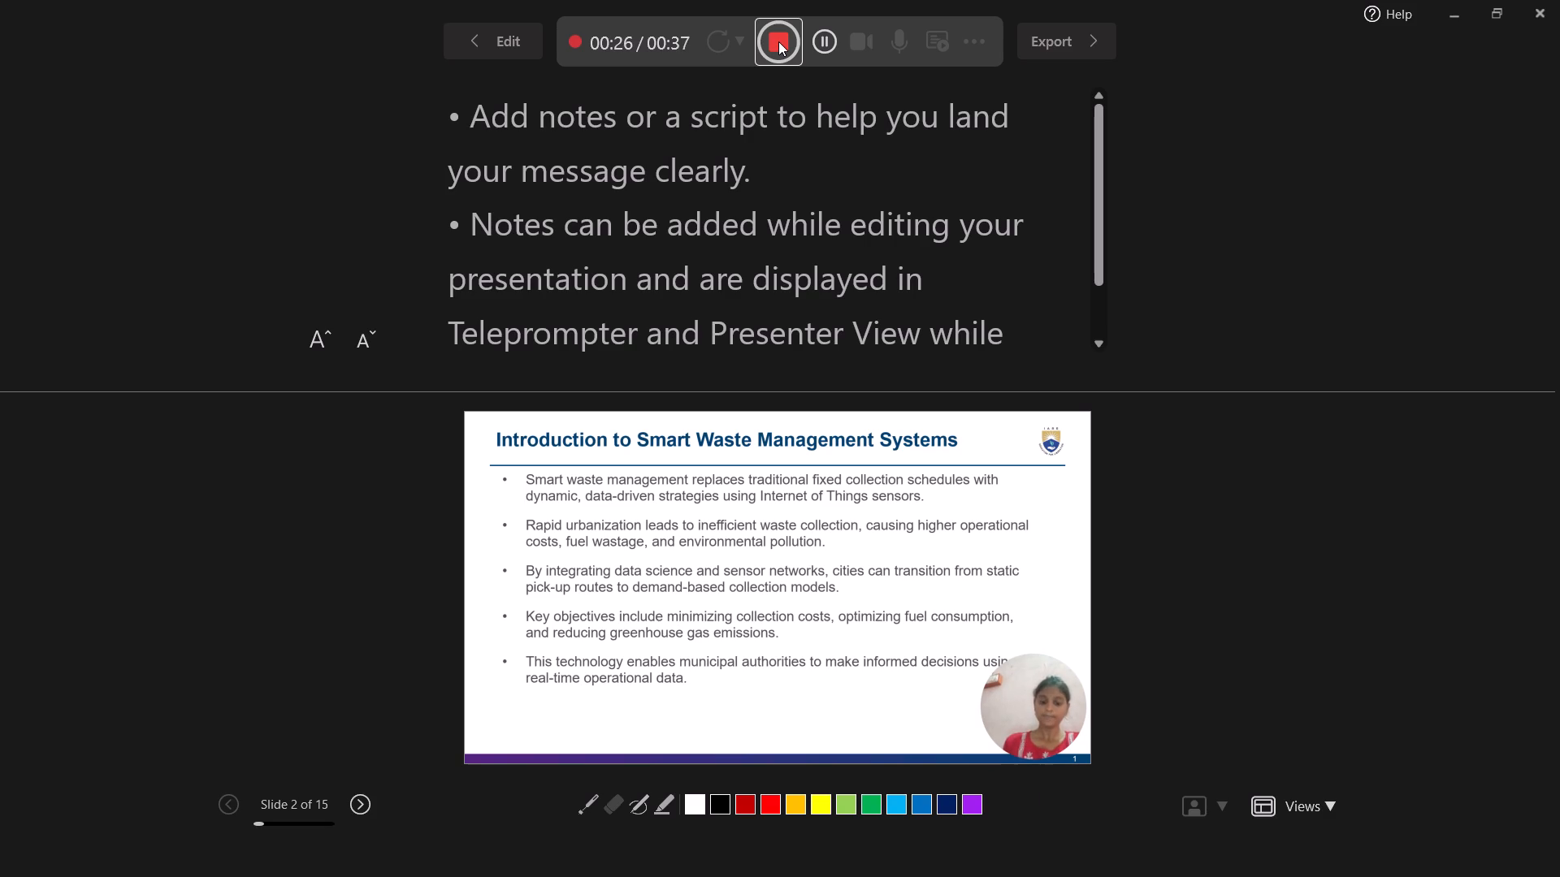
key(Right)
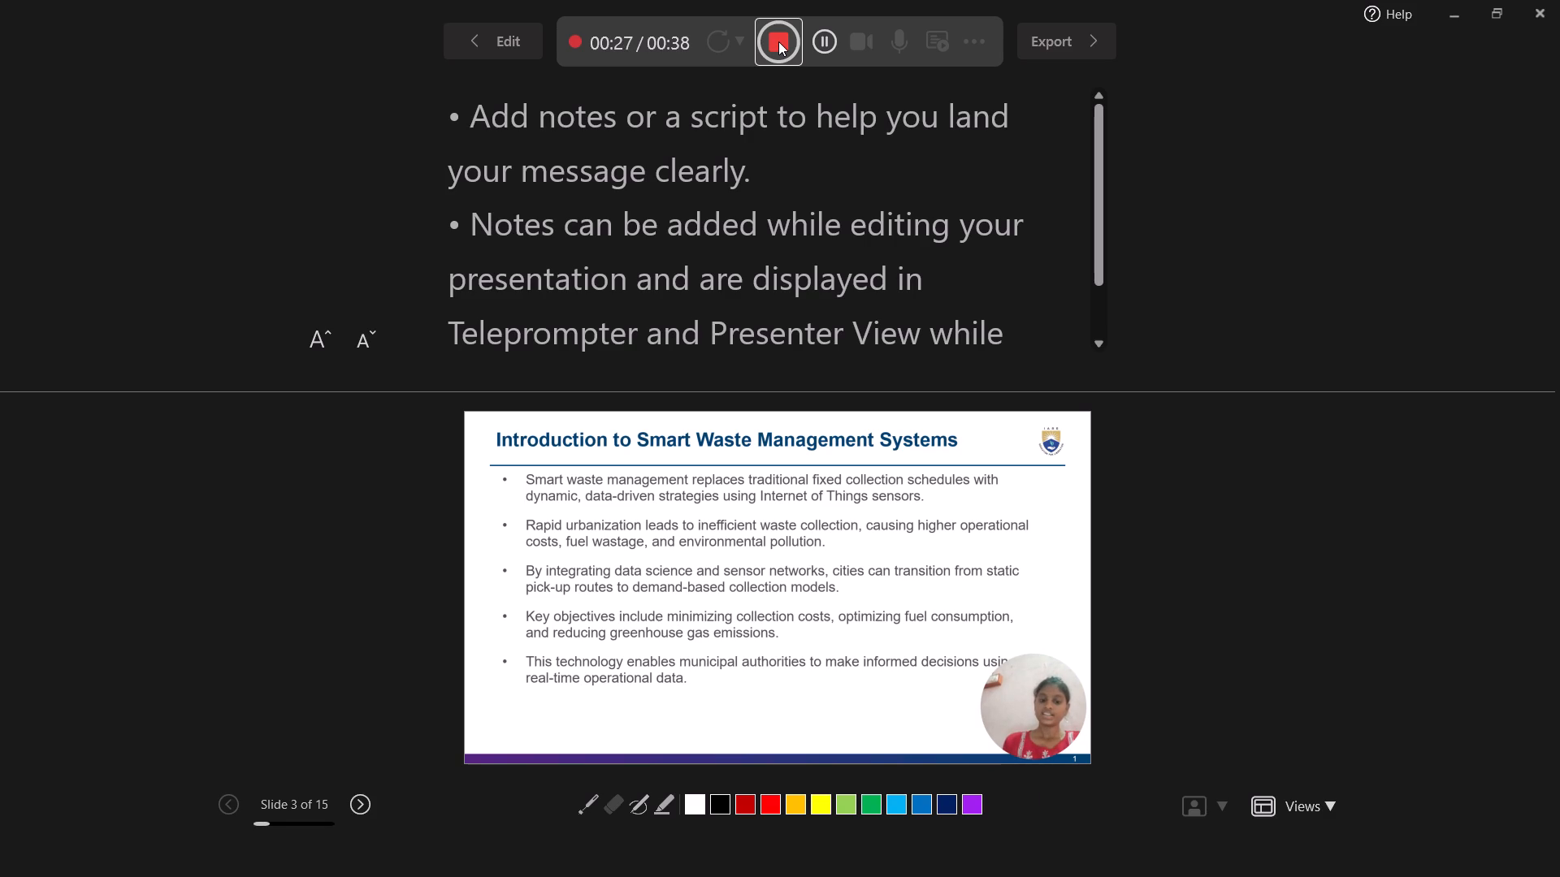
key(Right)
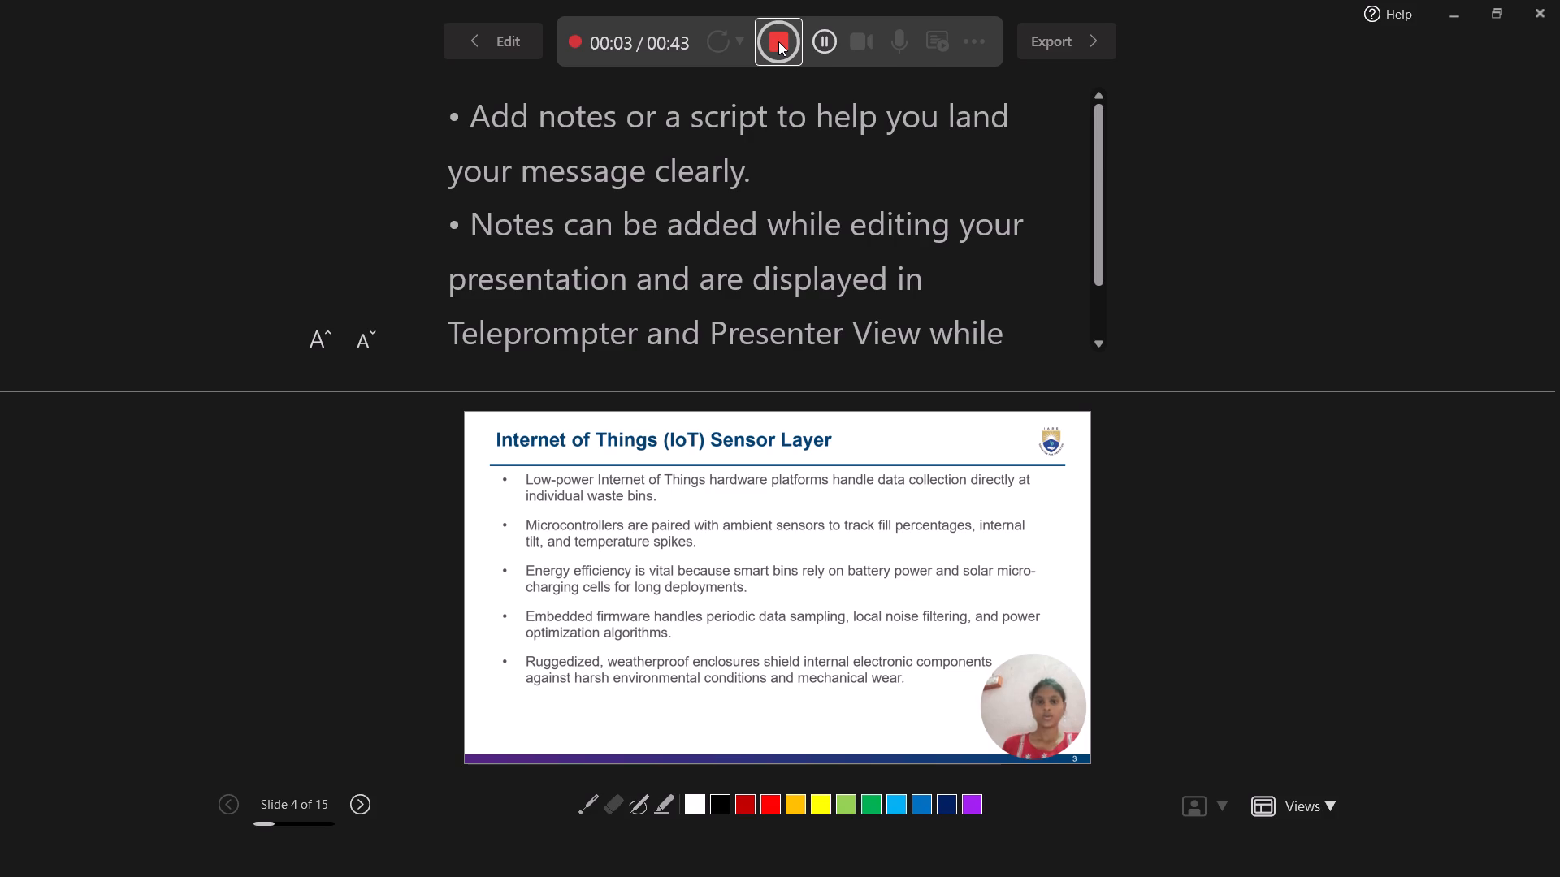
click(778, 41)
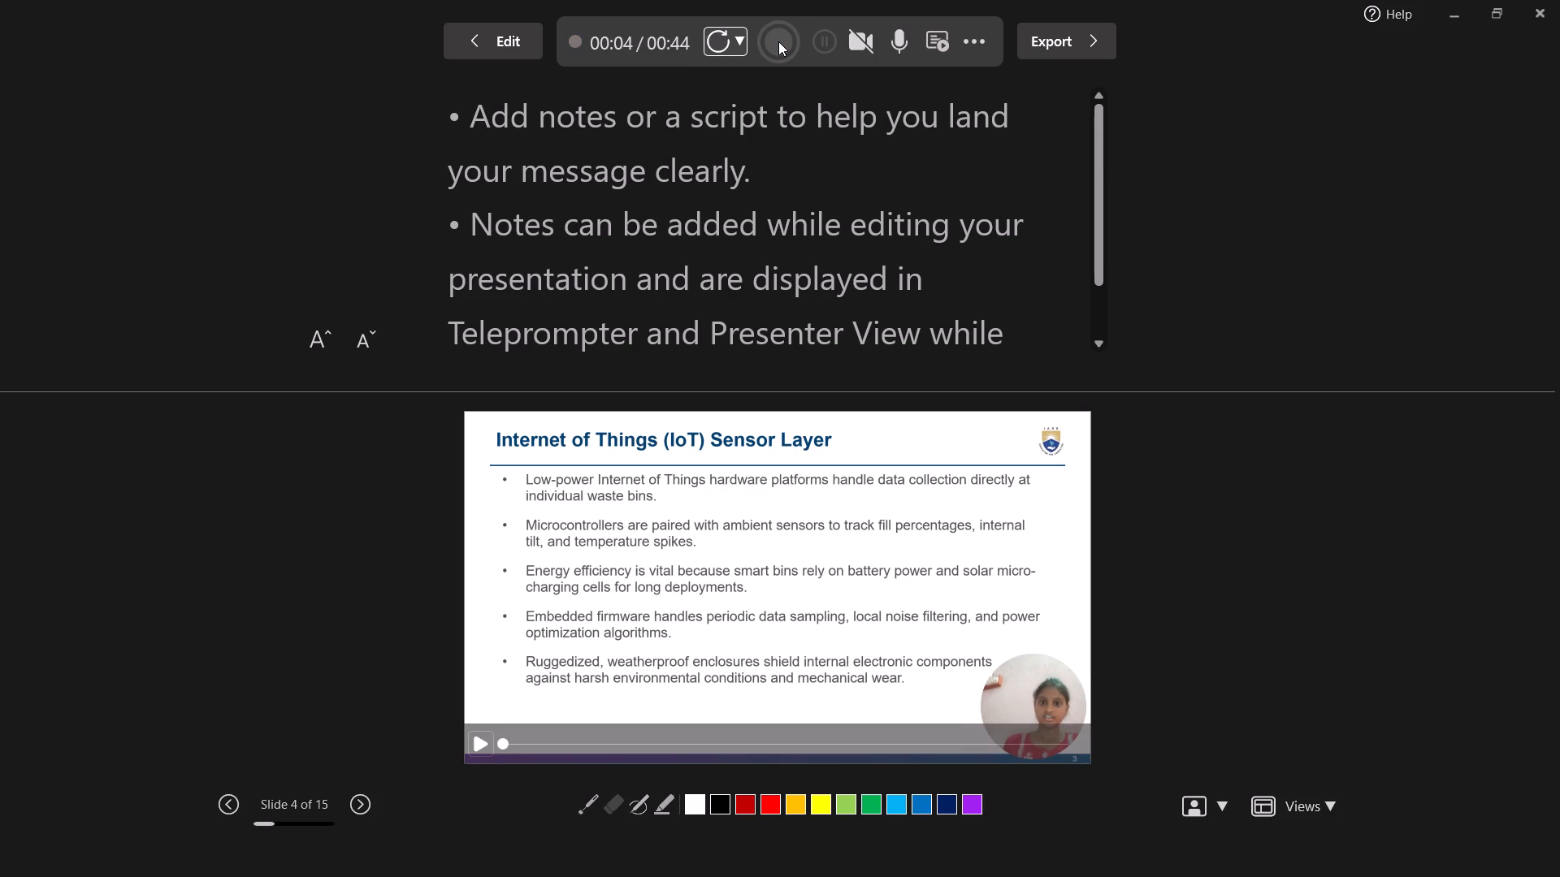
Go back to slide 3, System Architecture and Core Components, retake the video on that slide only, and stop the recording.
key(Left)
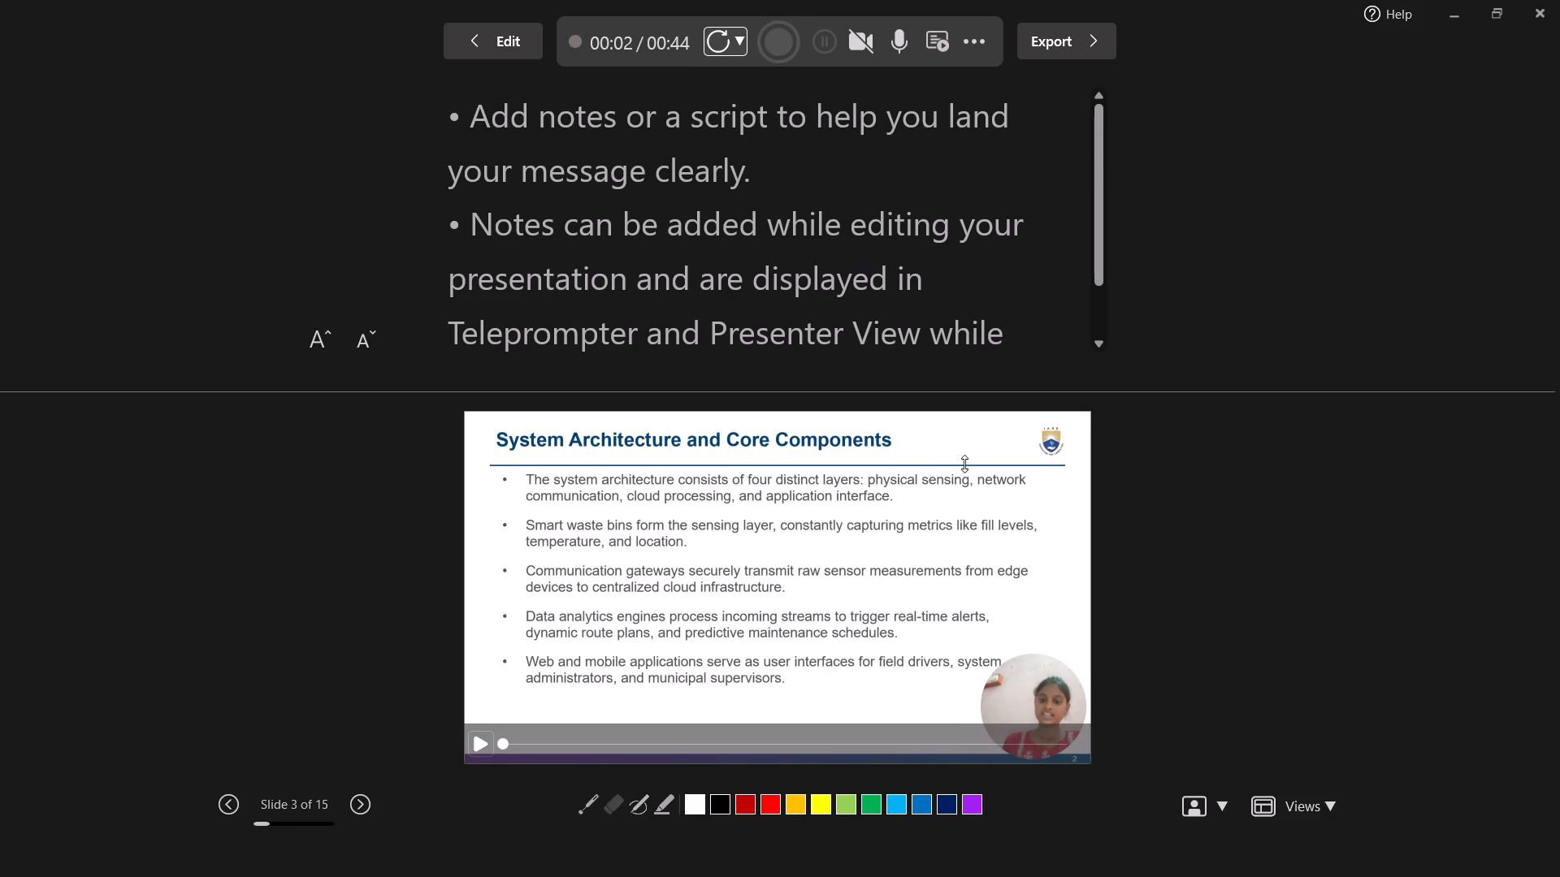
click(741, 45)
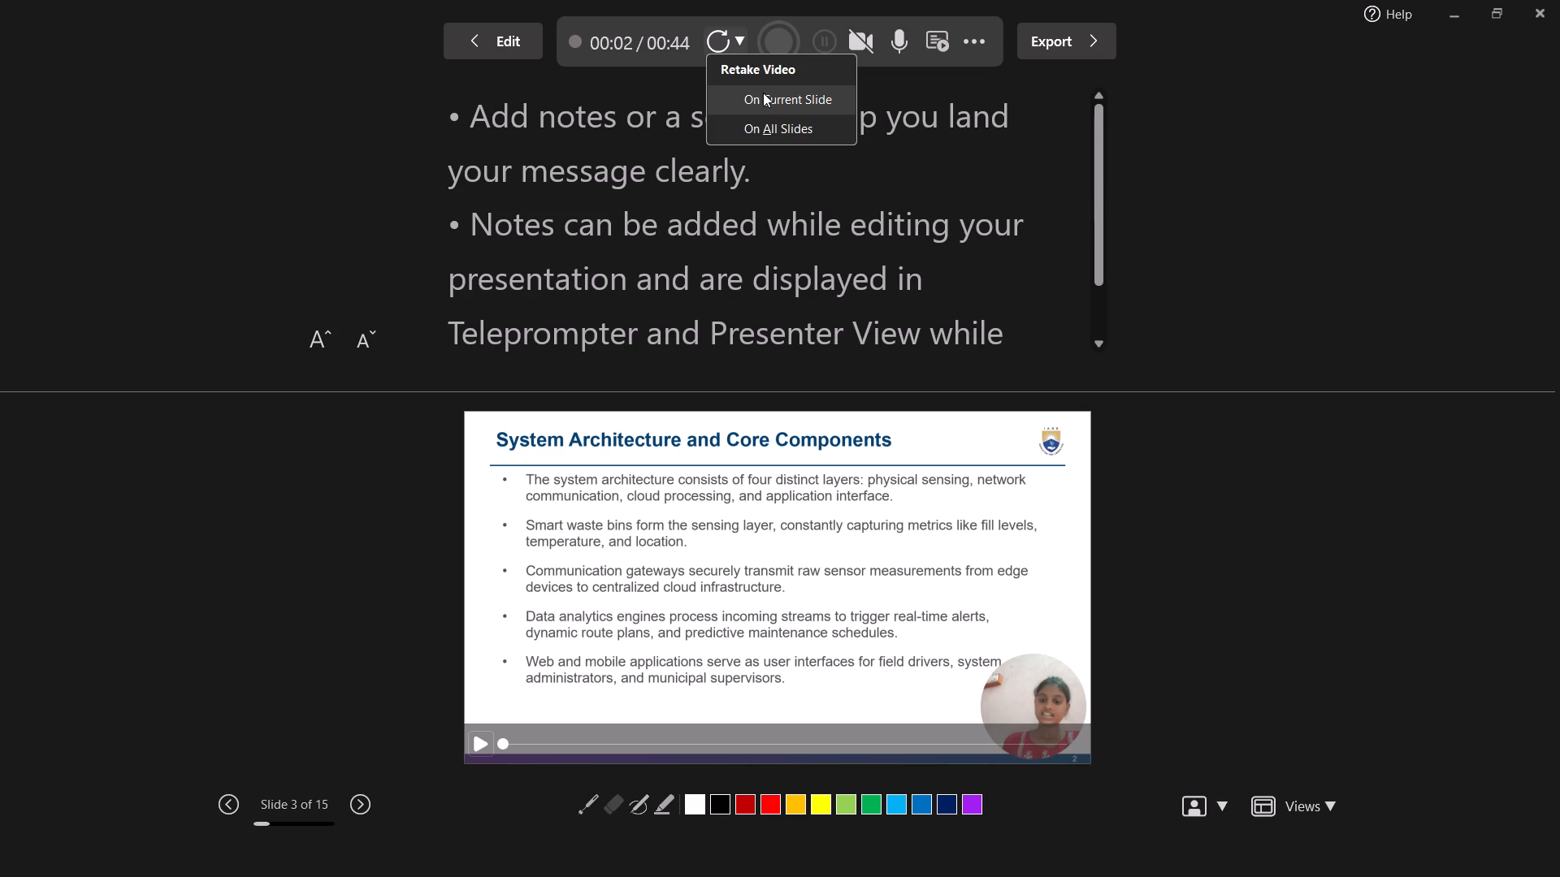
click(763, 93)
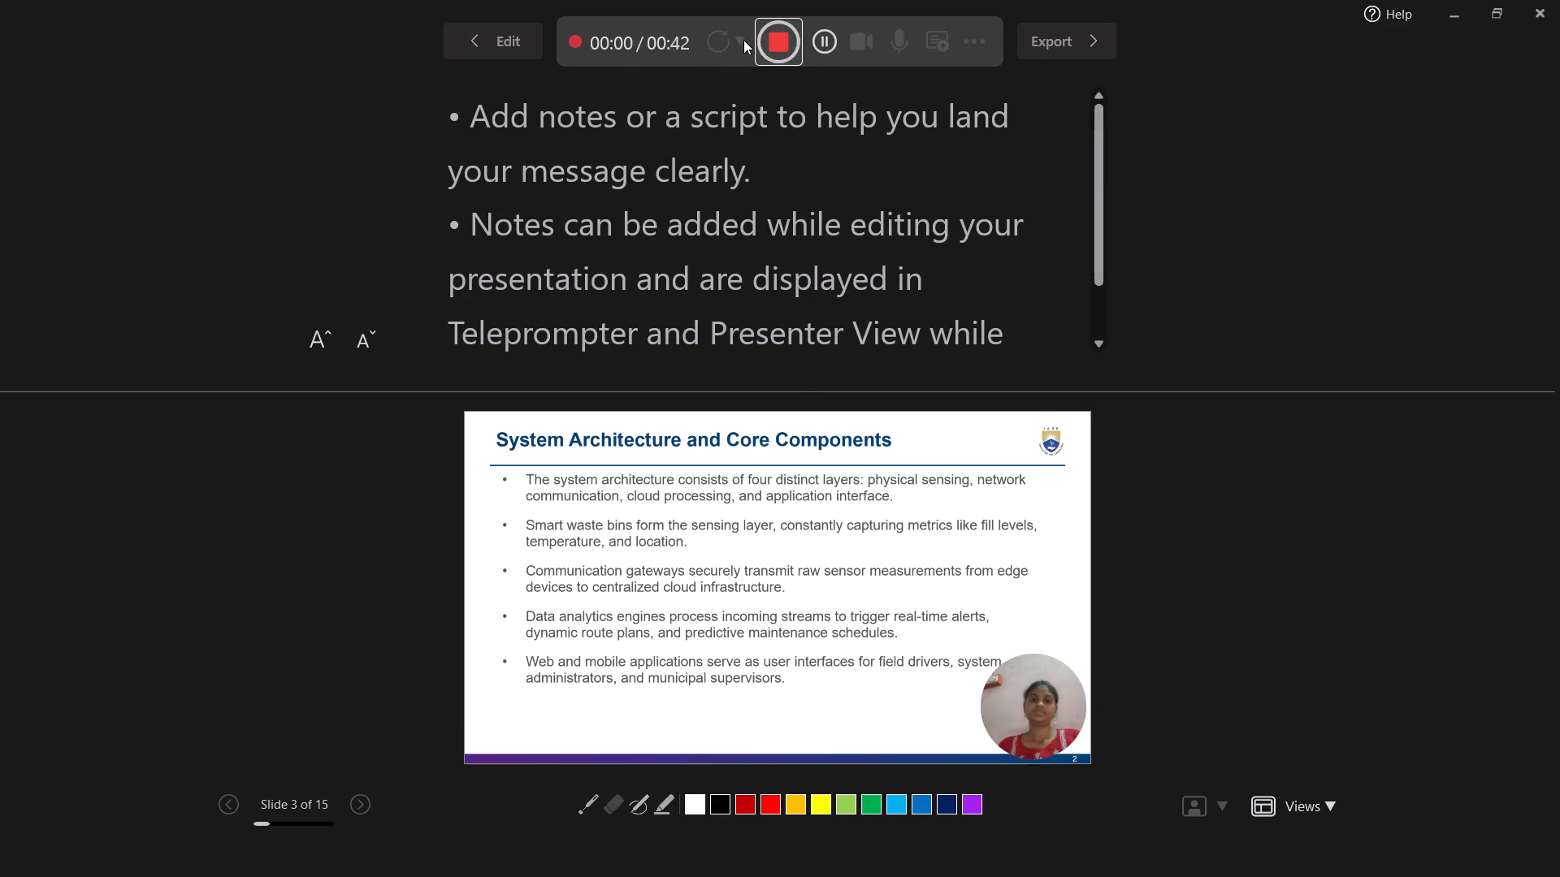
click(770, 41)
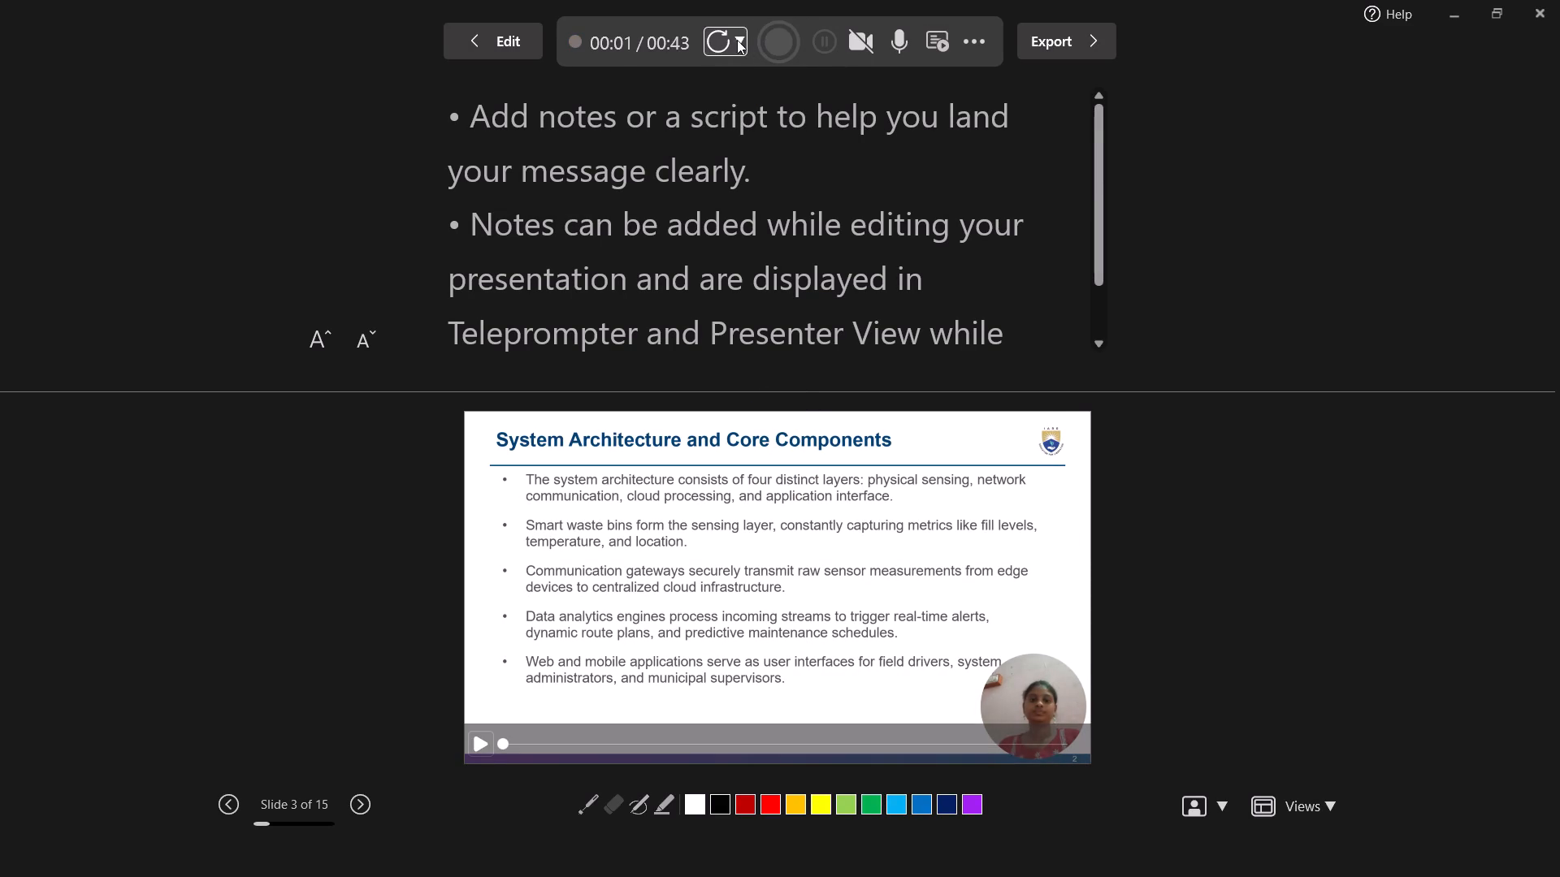
Retake the video on all slides, starting again from slide 1, and stop the recording there.
click(736, 39)
click(760, 124)
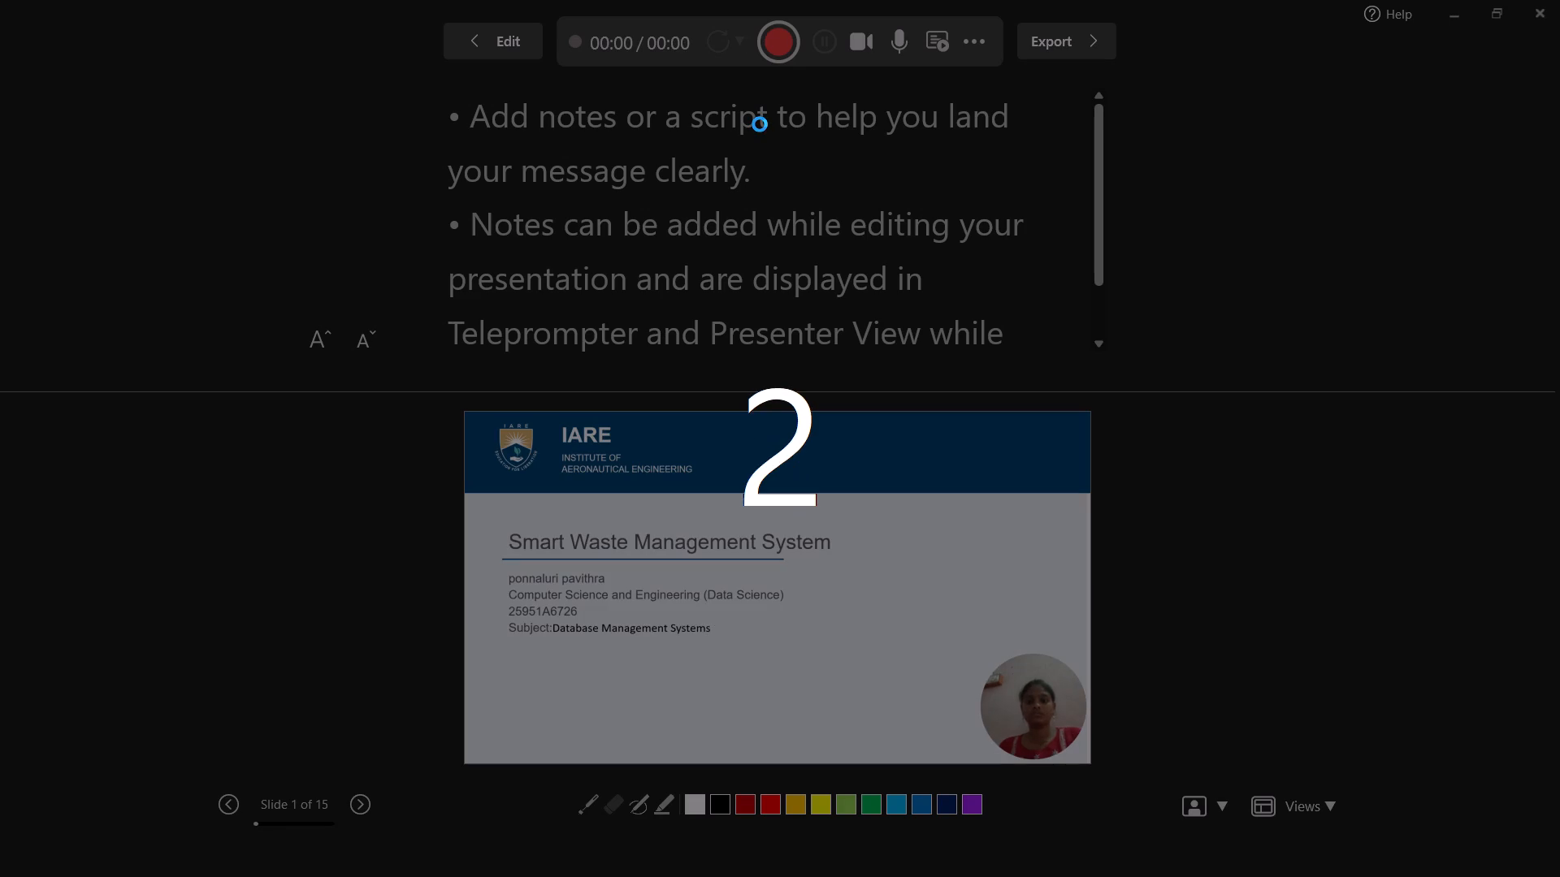
click(785, 46)
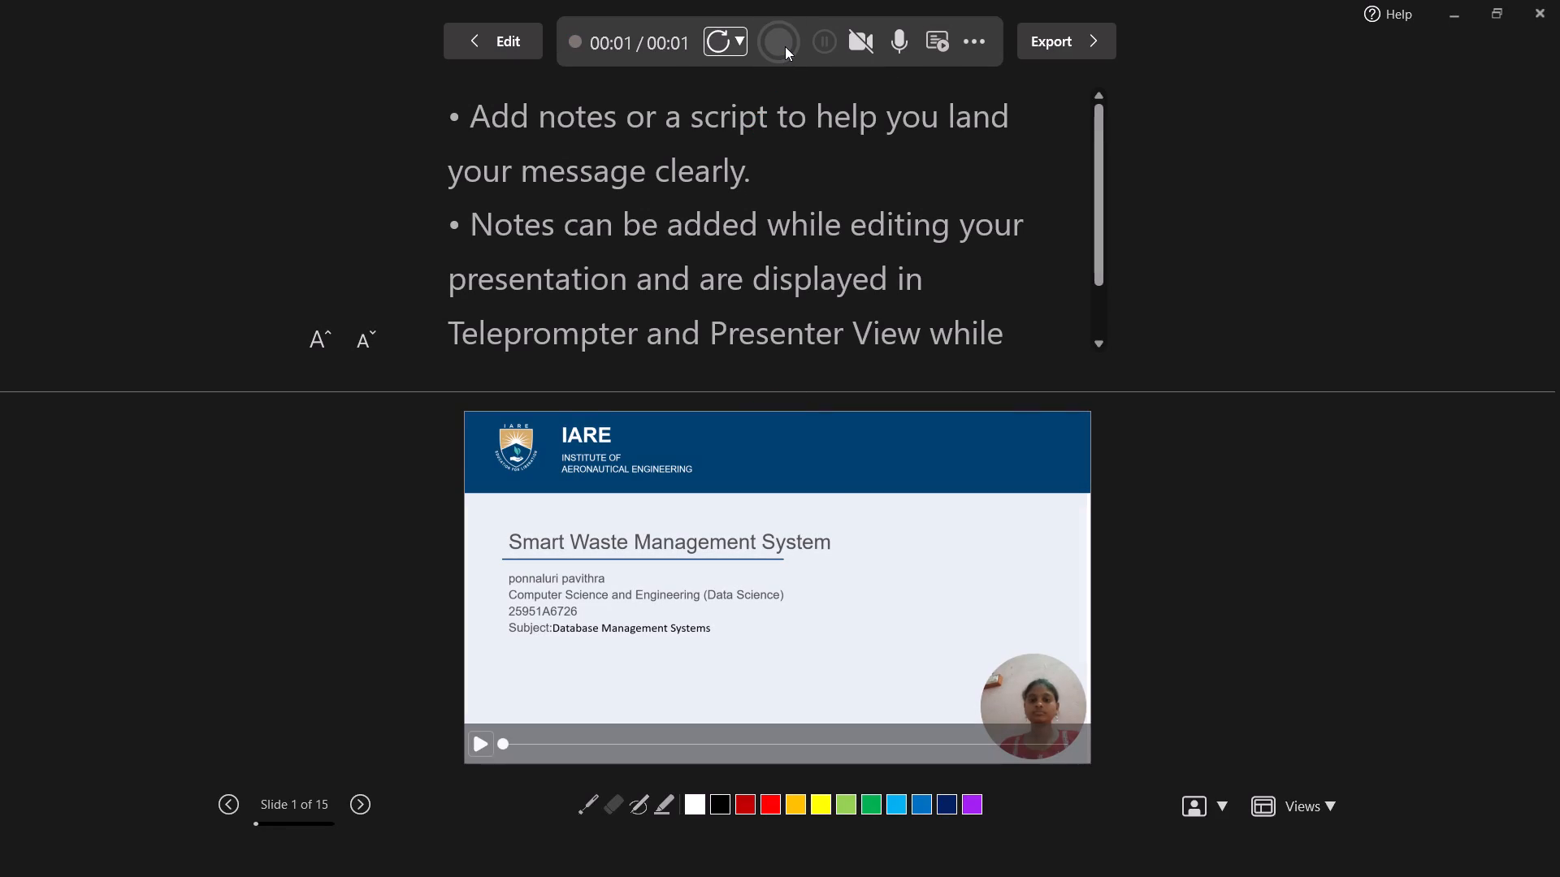
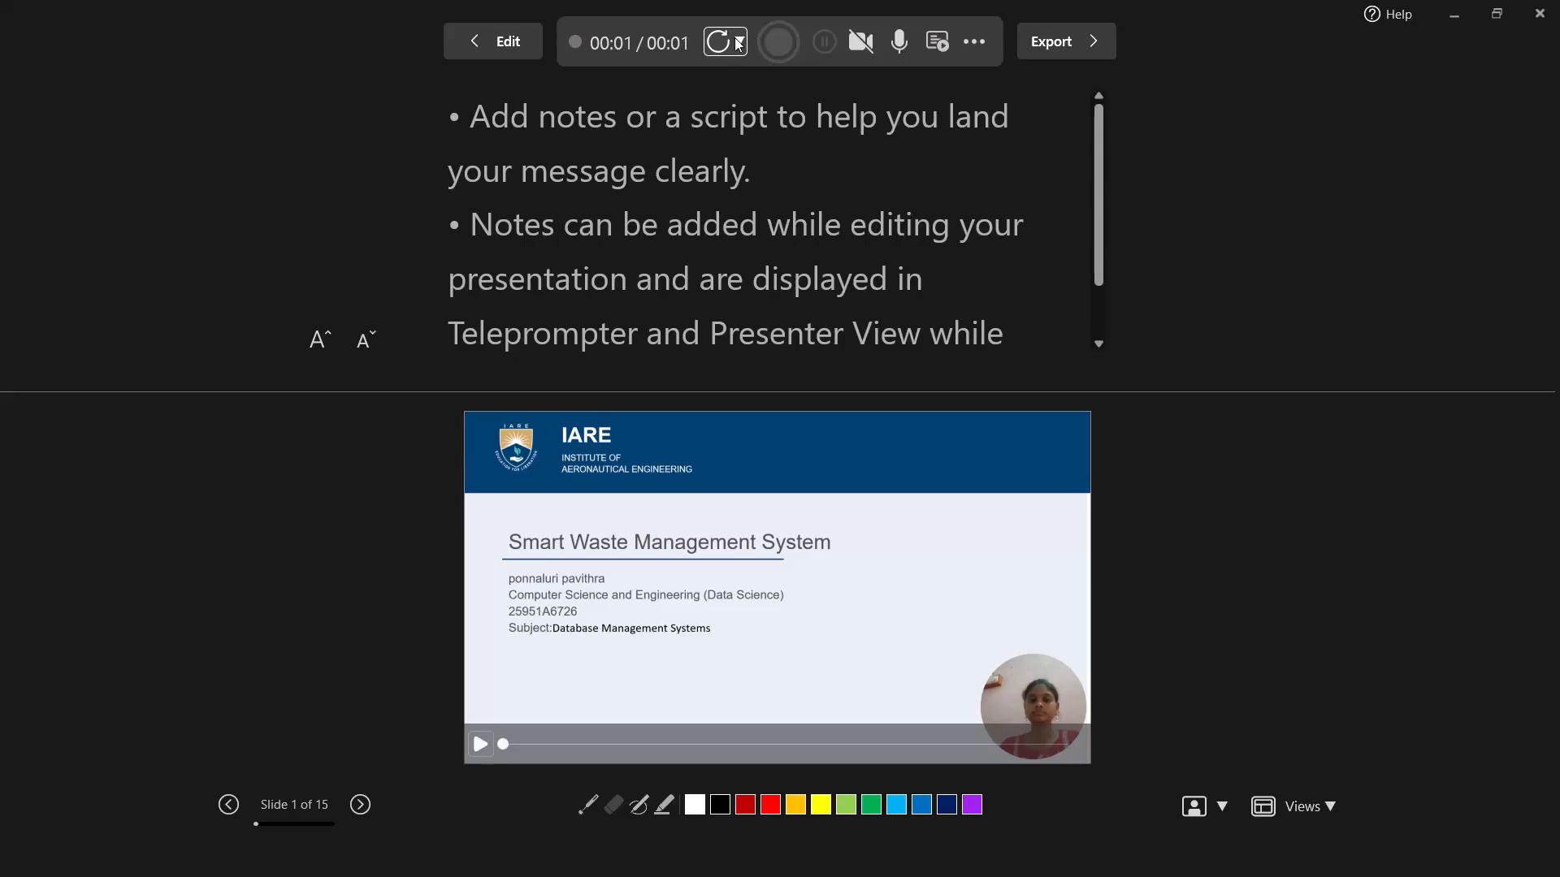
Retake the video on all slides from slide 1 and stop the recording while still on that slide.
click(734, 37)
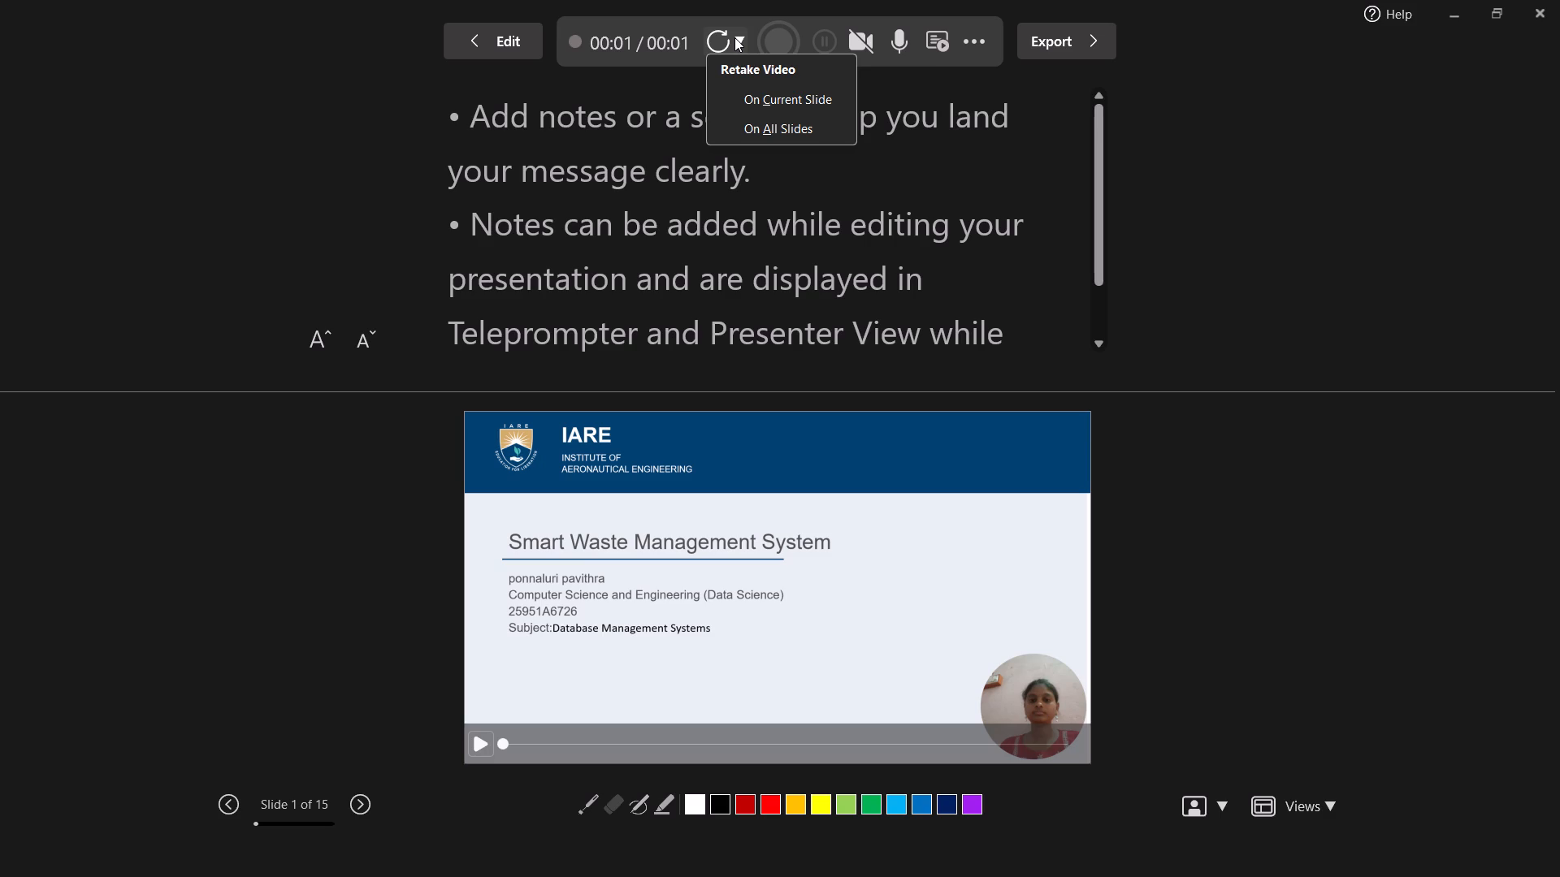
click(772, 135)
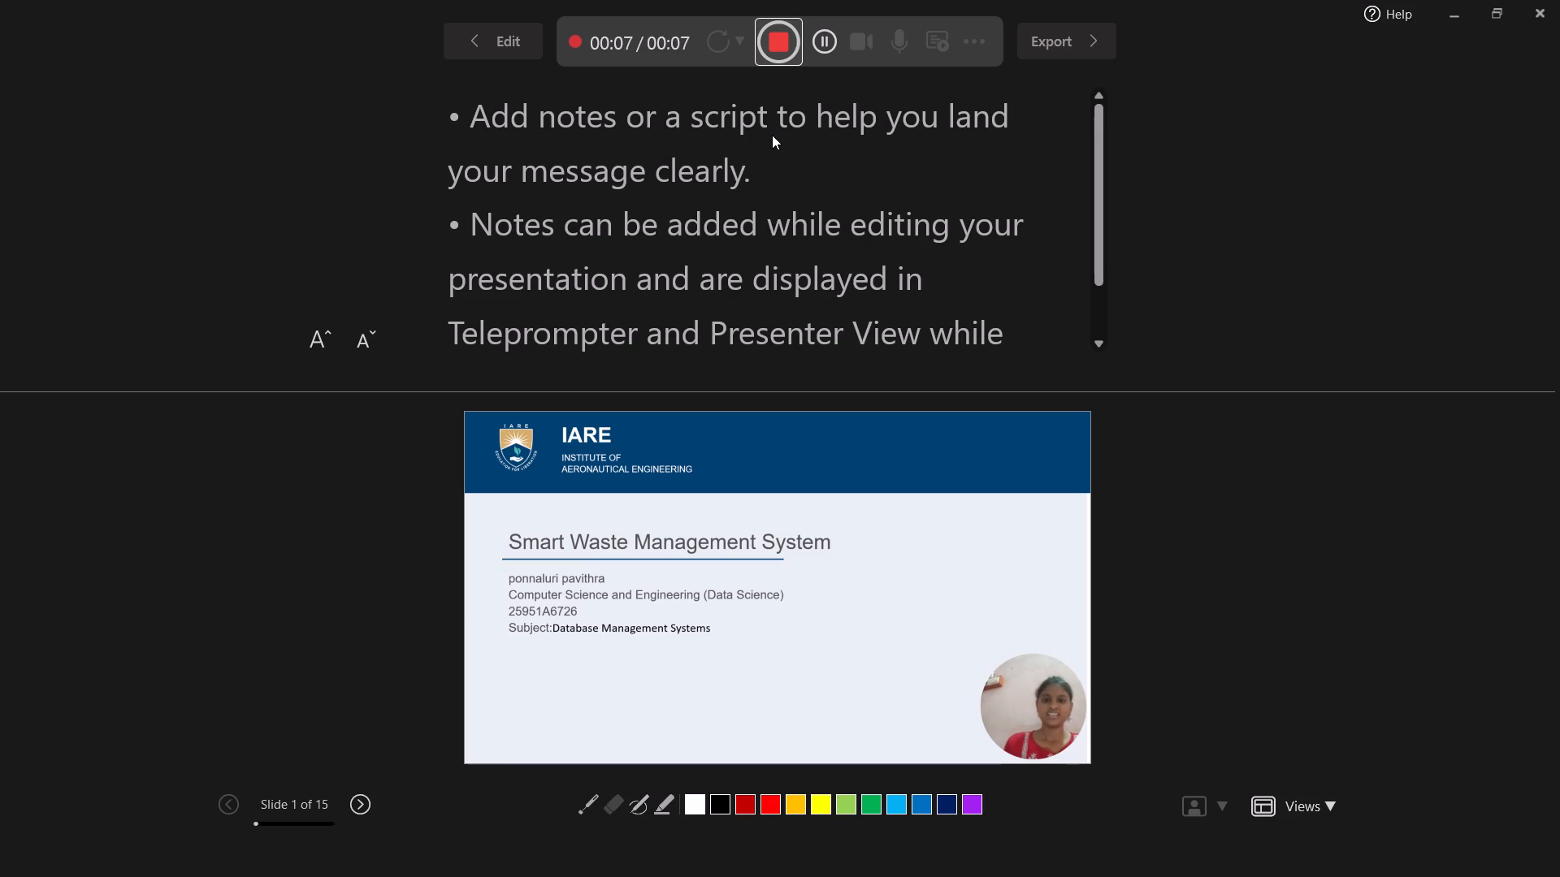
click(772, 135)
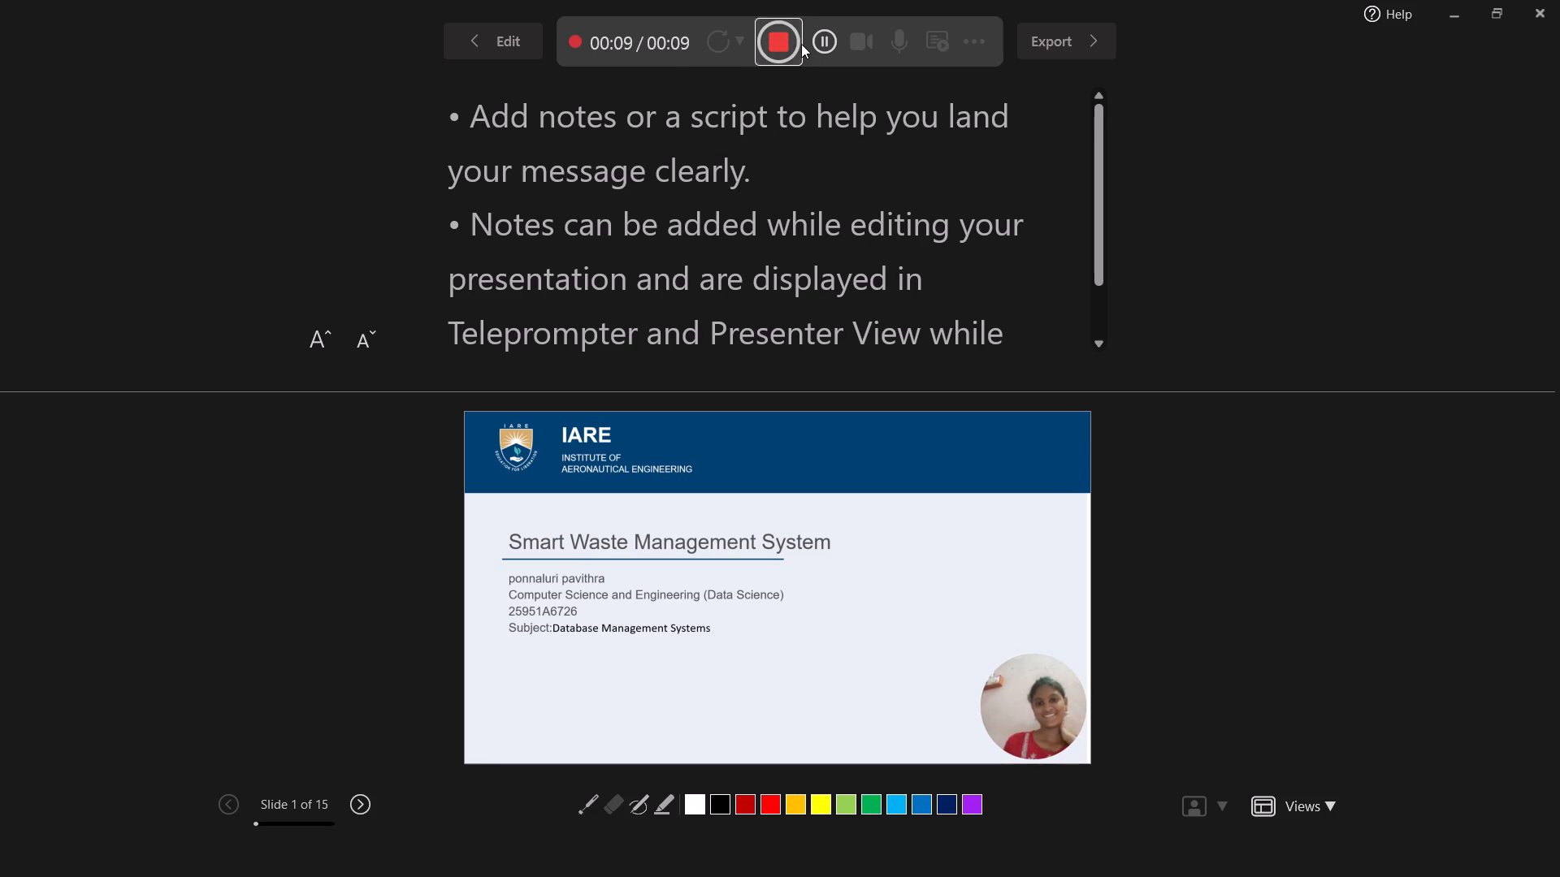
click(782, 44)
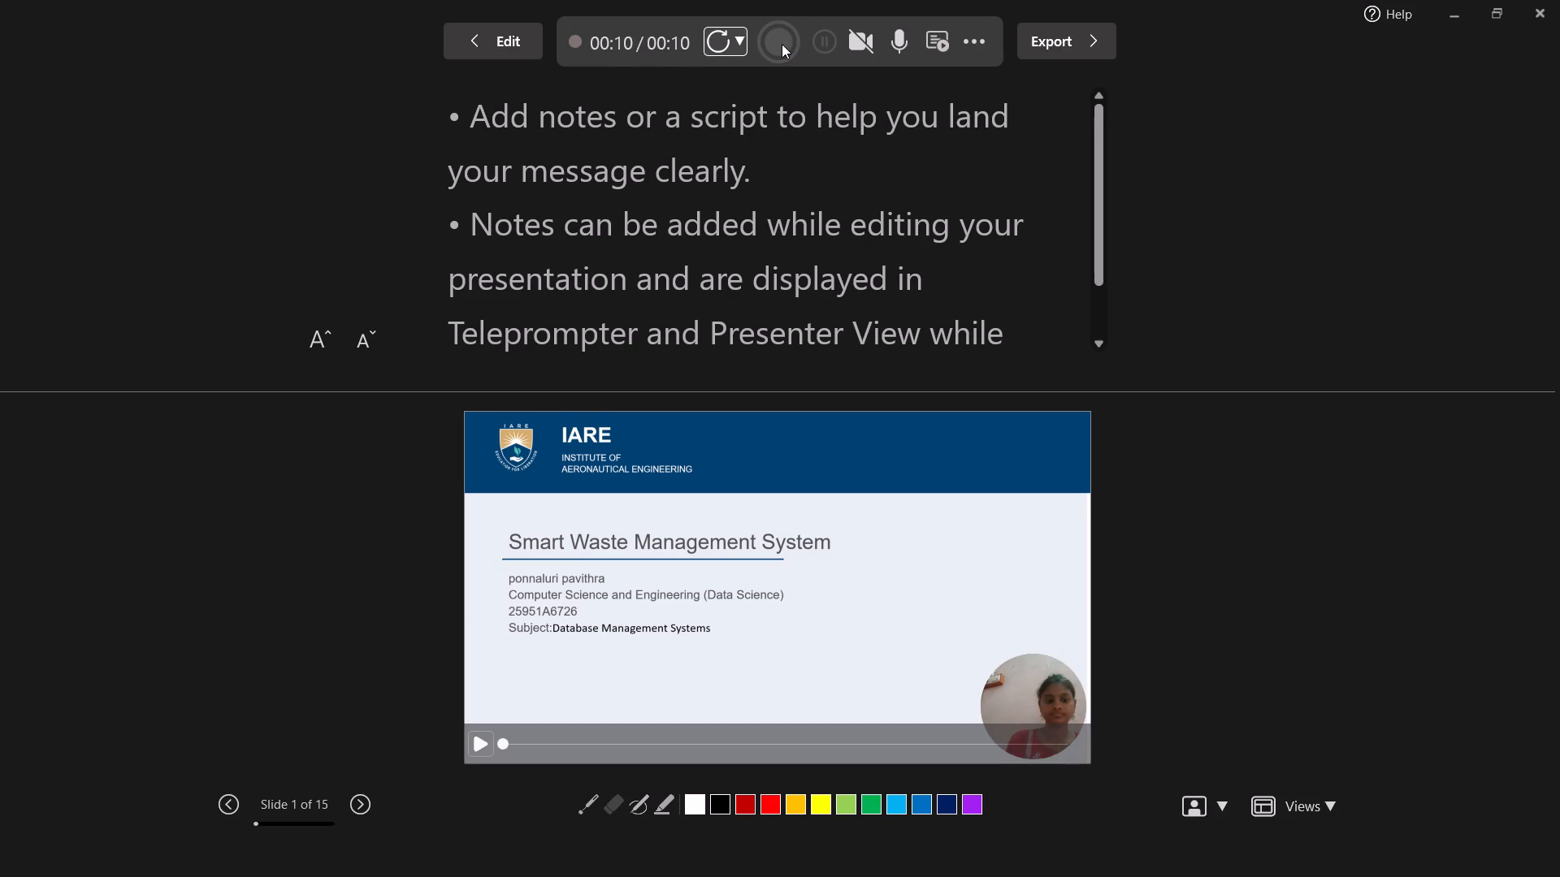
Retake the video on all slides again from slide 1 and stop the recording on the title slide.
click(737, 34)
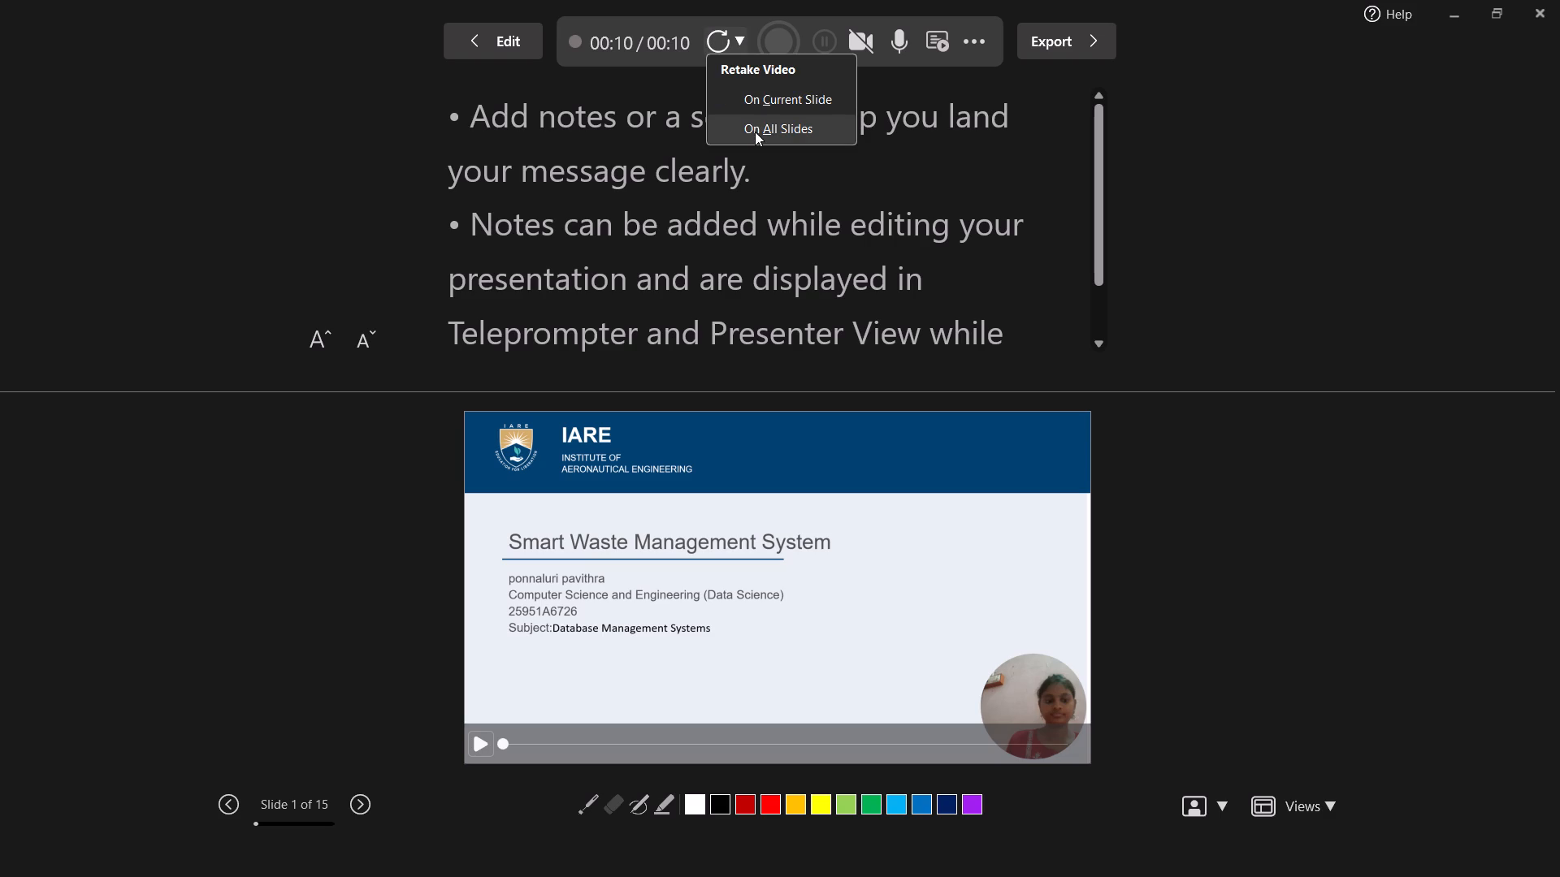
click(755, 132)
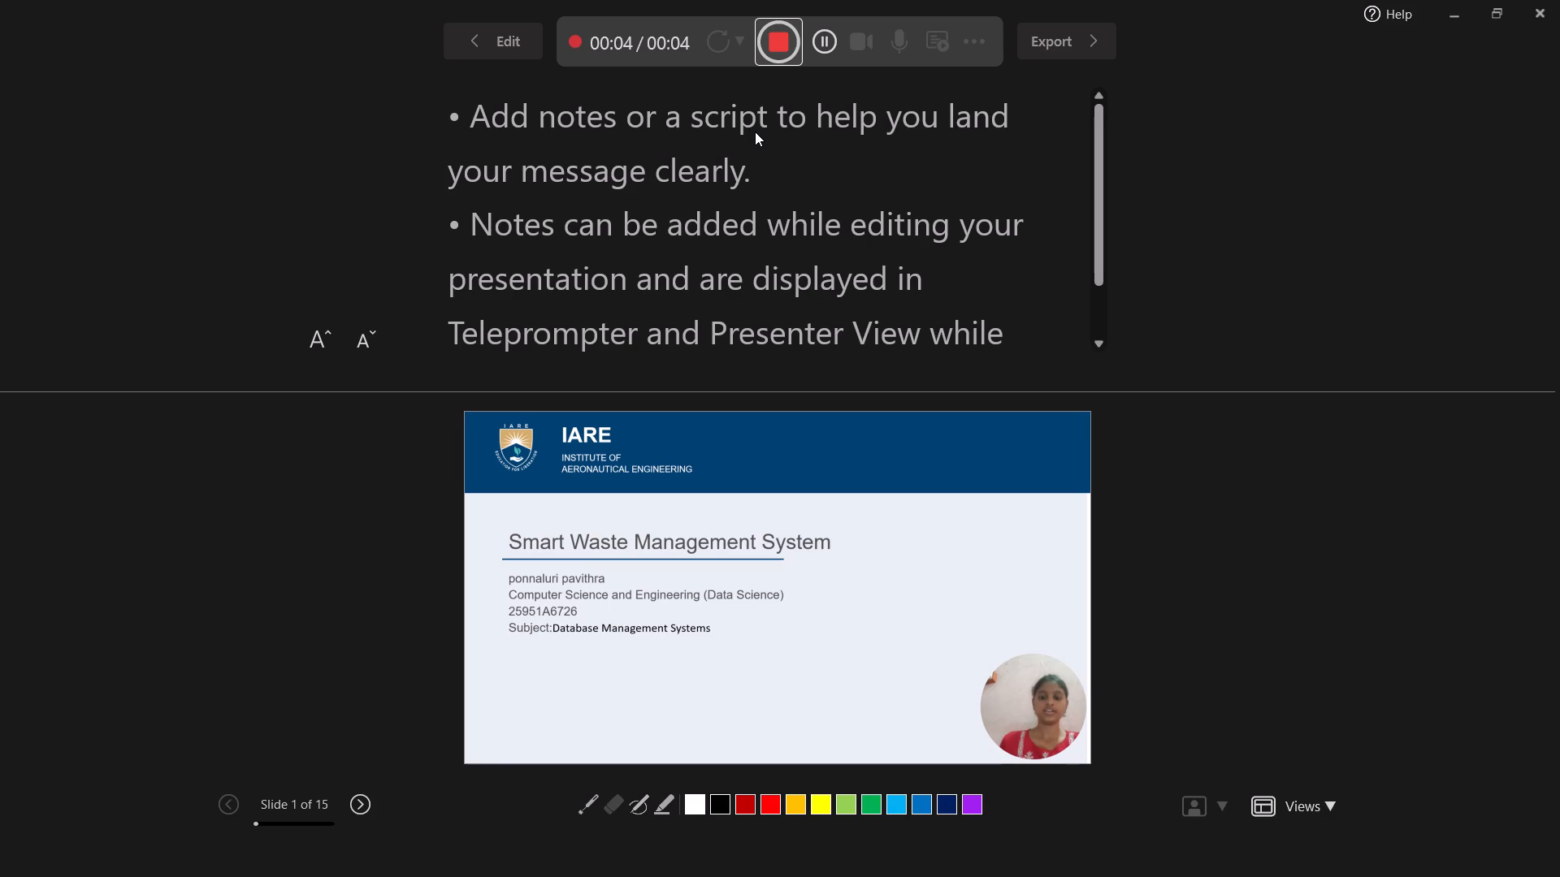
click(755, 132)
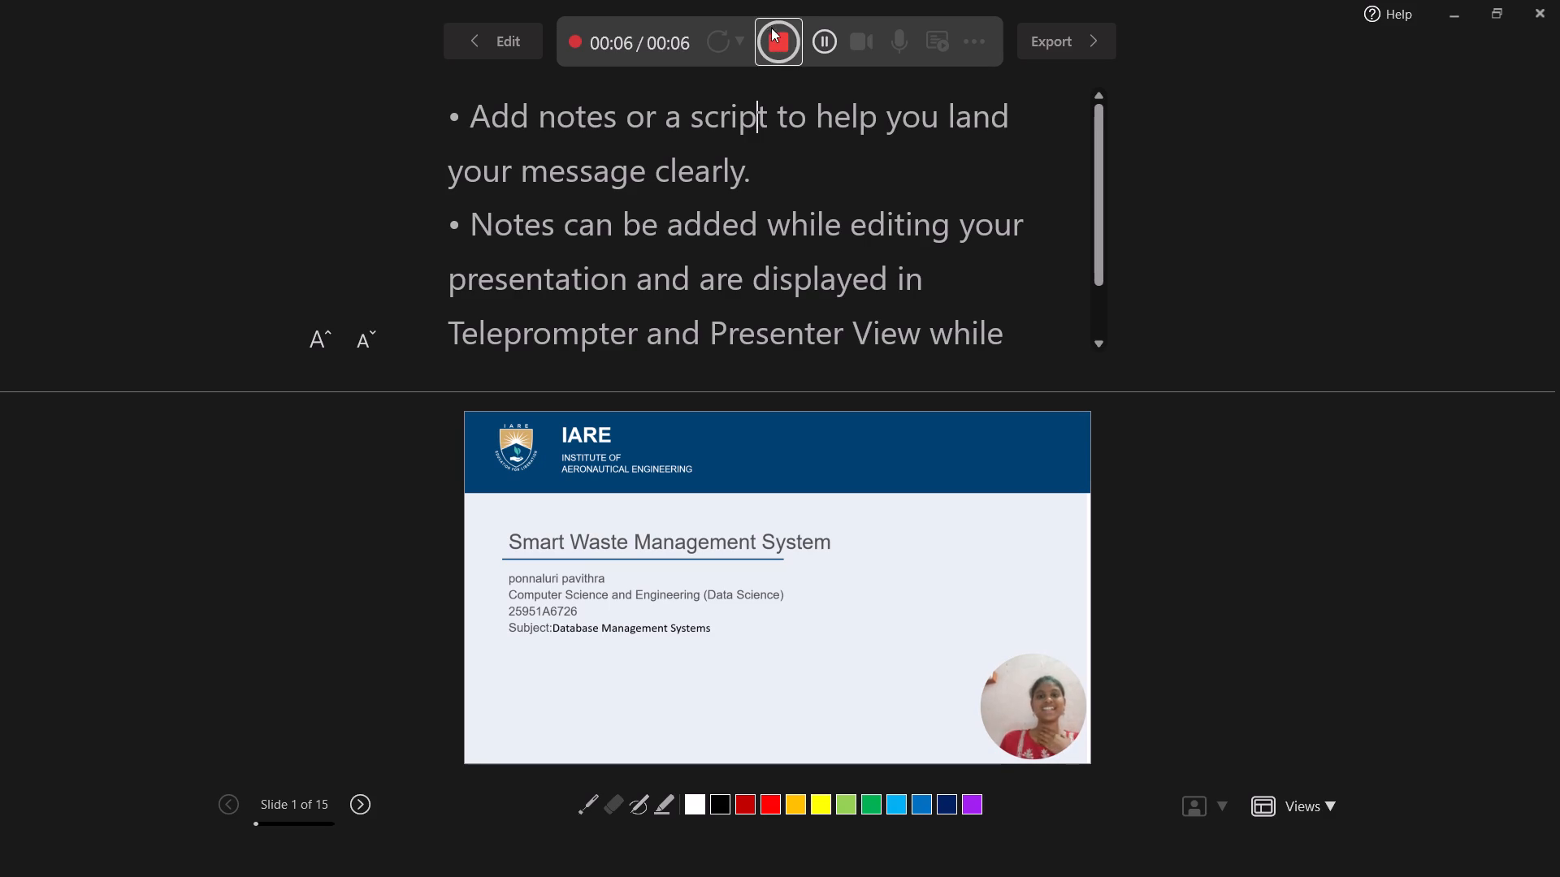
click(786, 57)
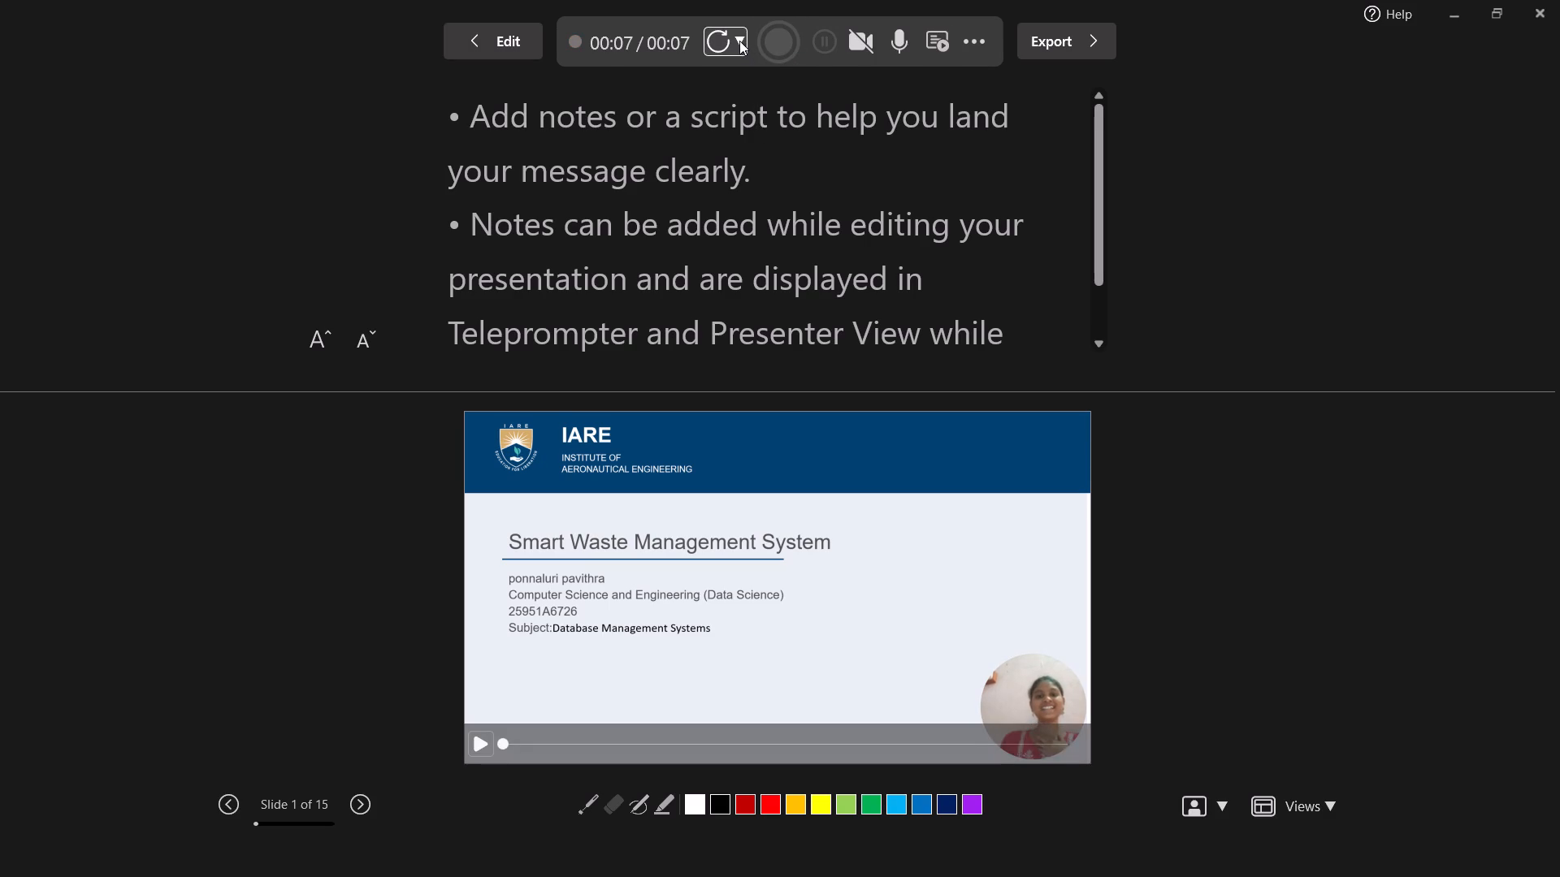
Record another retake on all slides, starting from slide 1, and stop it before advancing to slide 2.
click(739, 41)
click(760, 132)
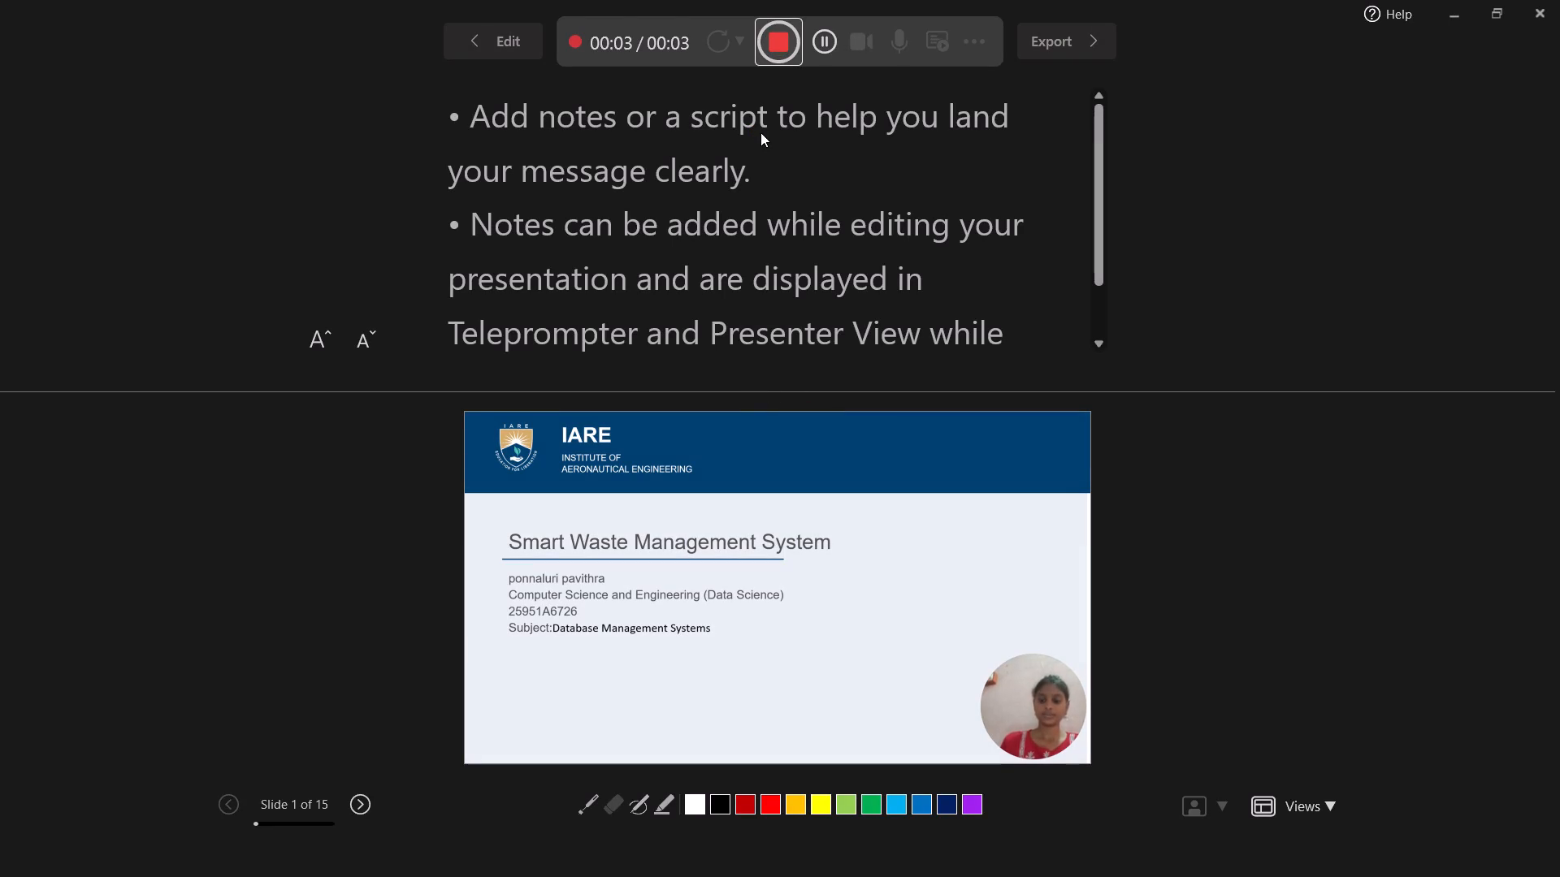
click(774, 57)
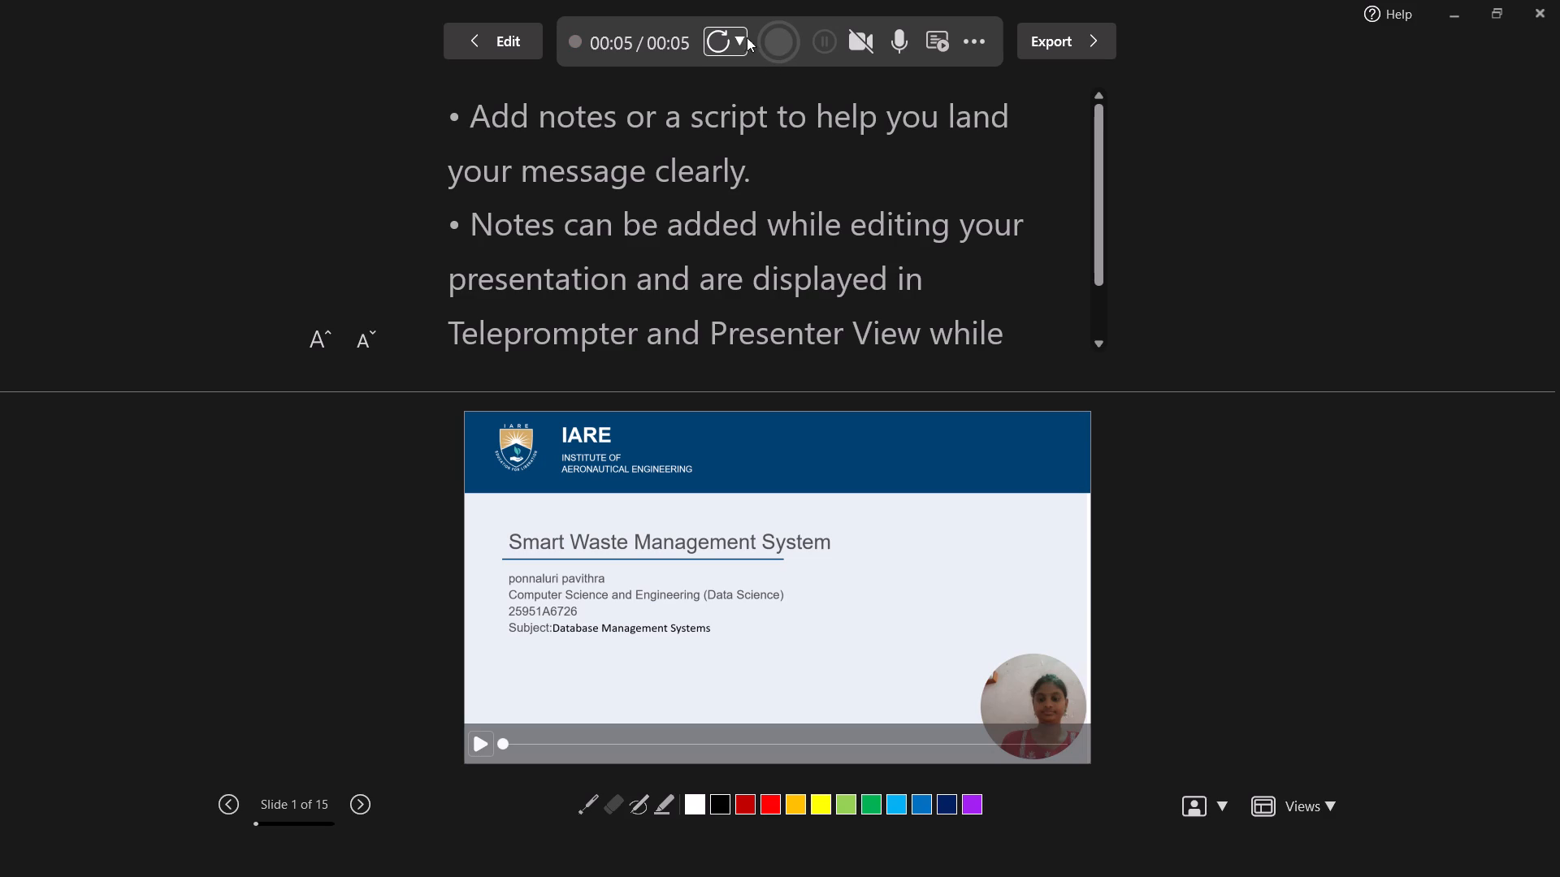
Start a new retake of the video on all slides from slide 1.
click(739, 41)
click(736, 120)
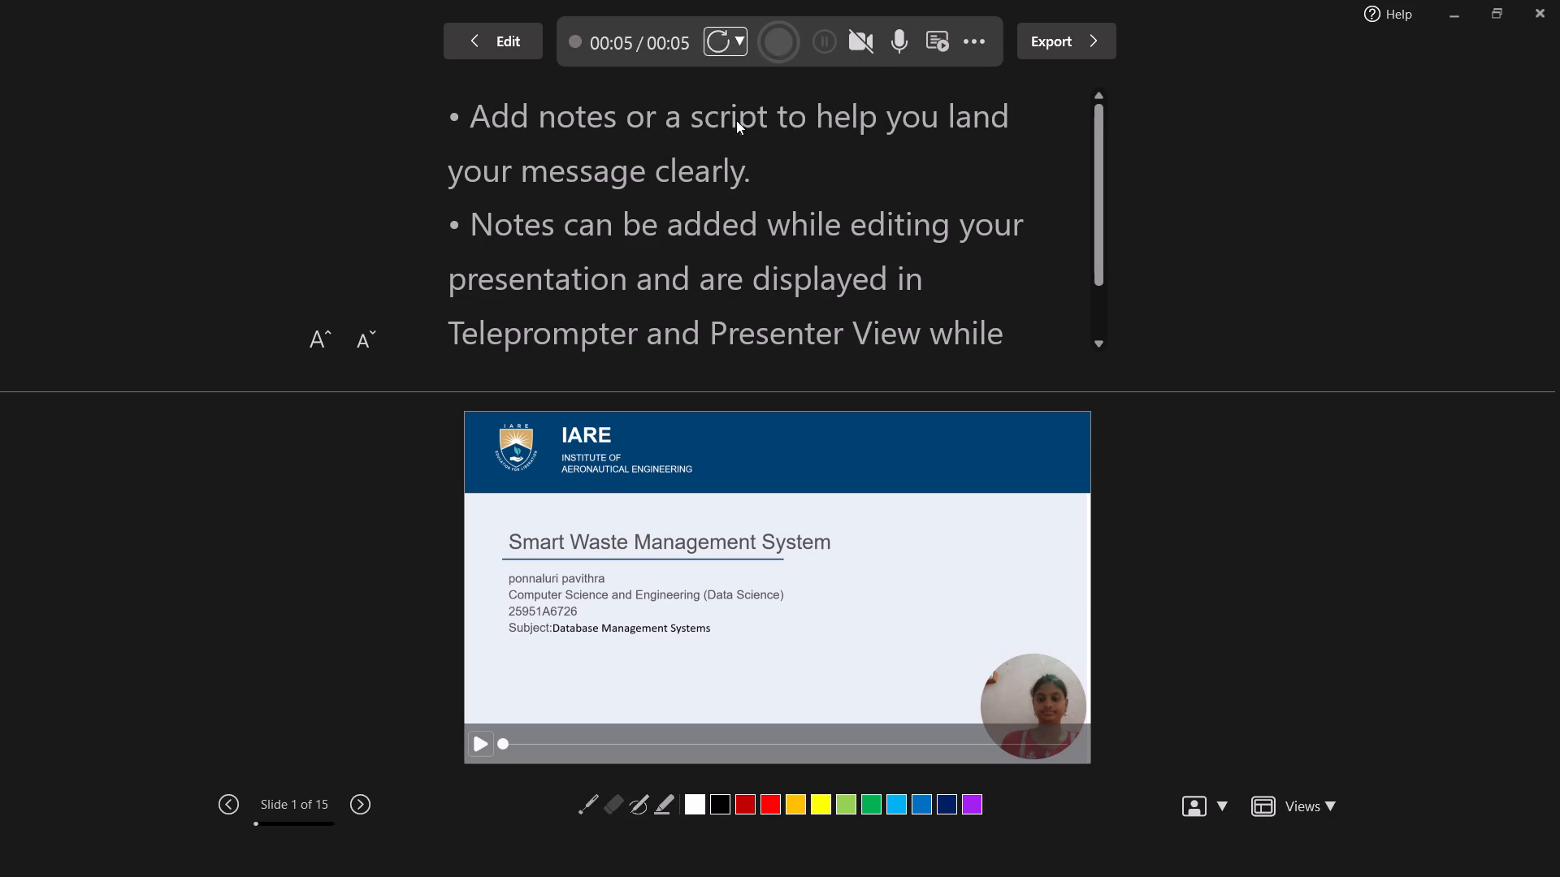
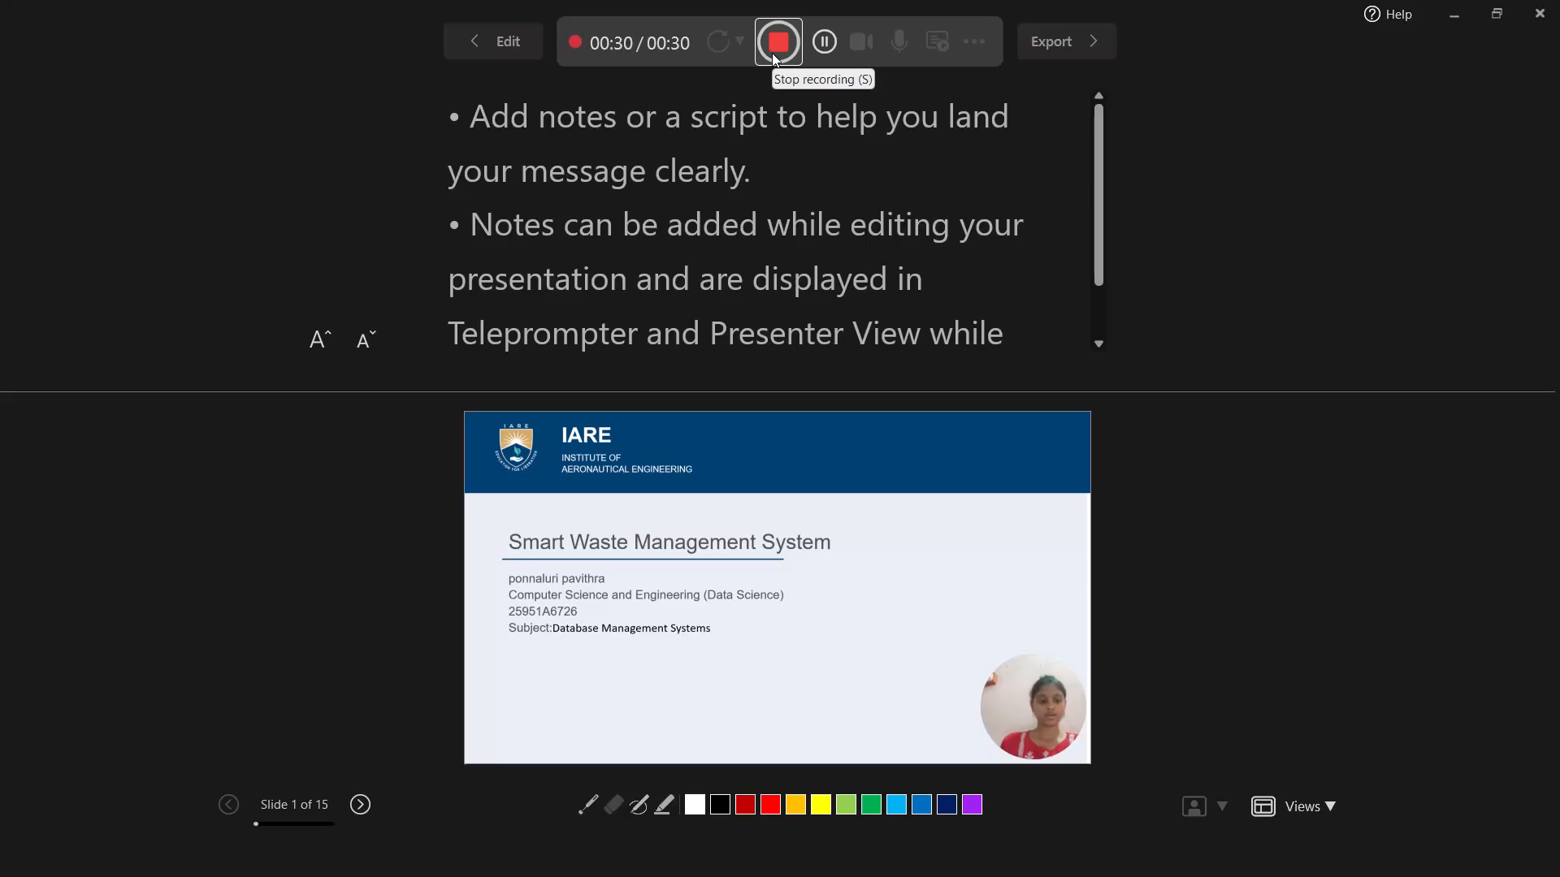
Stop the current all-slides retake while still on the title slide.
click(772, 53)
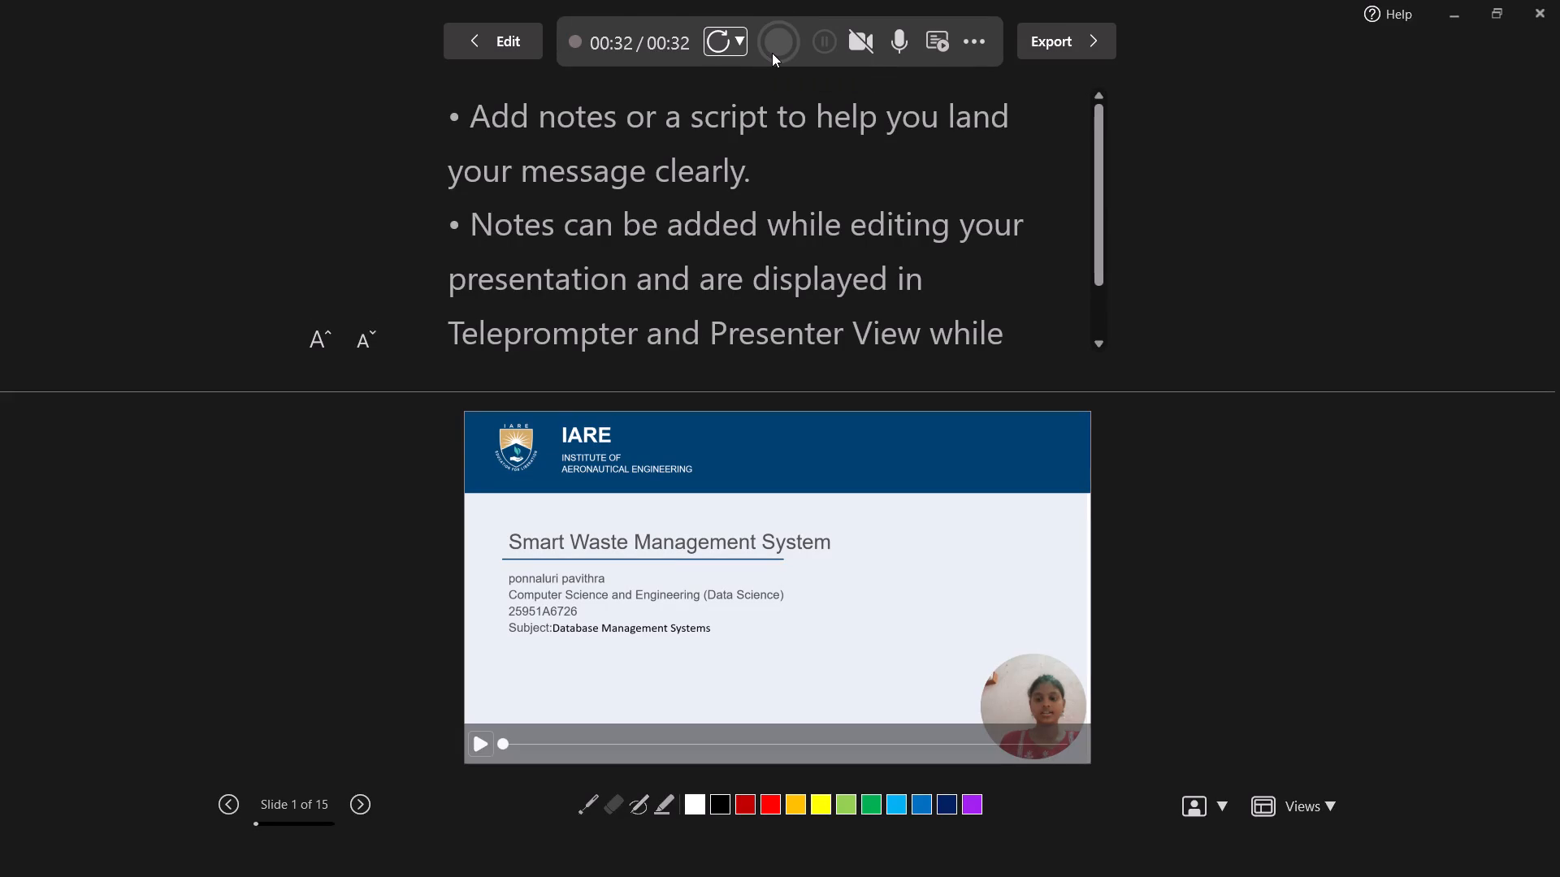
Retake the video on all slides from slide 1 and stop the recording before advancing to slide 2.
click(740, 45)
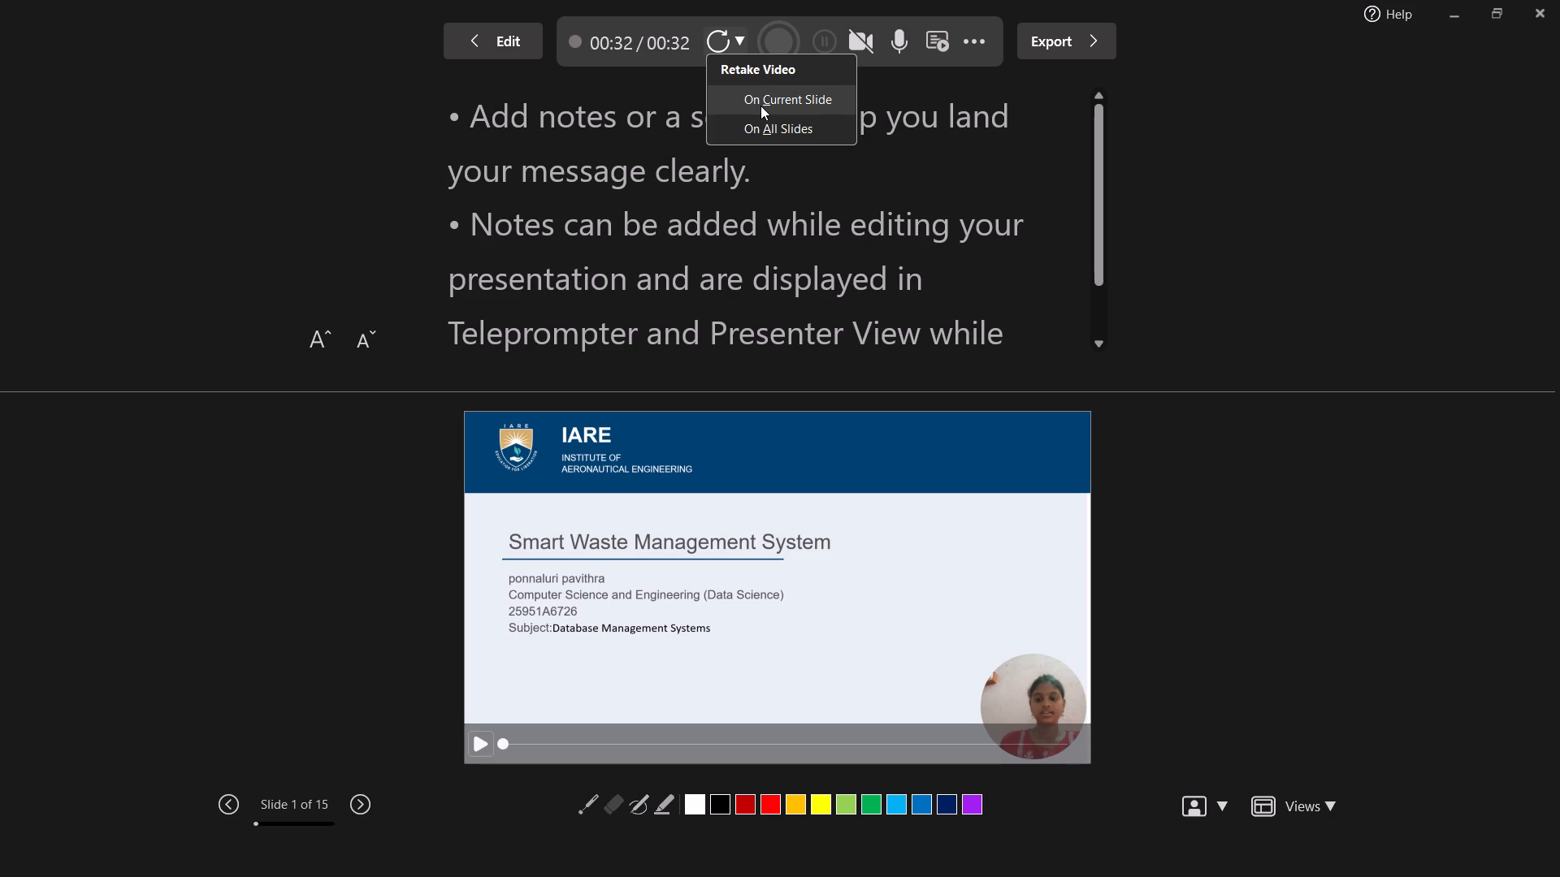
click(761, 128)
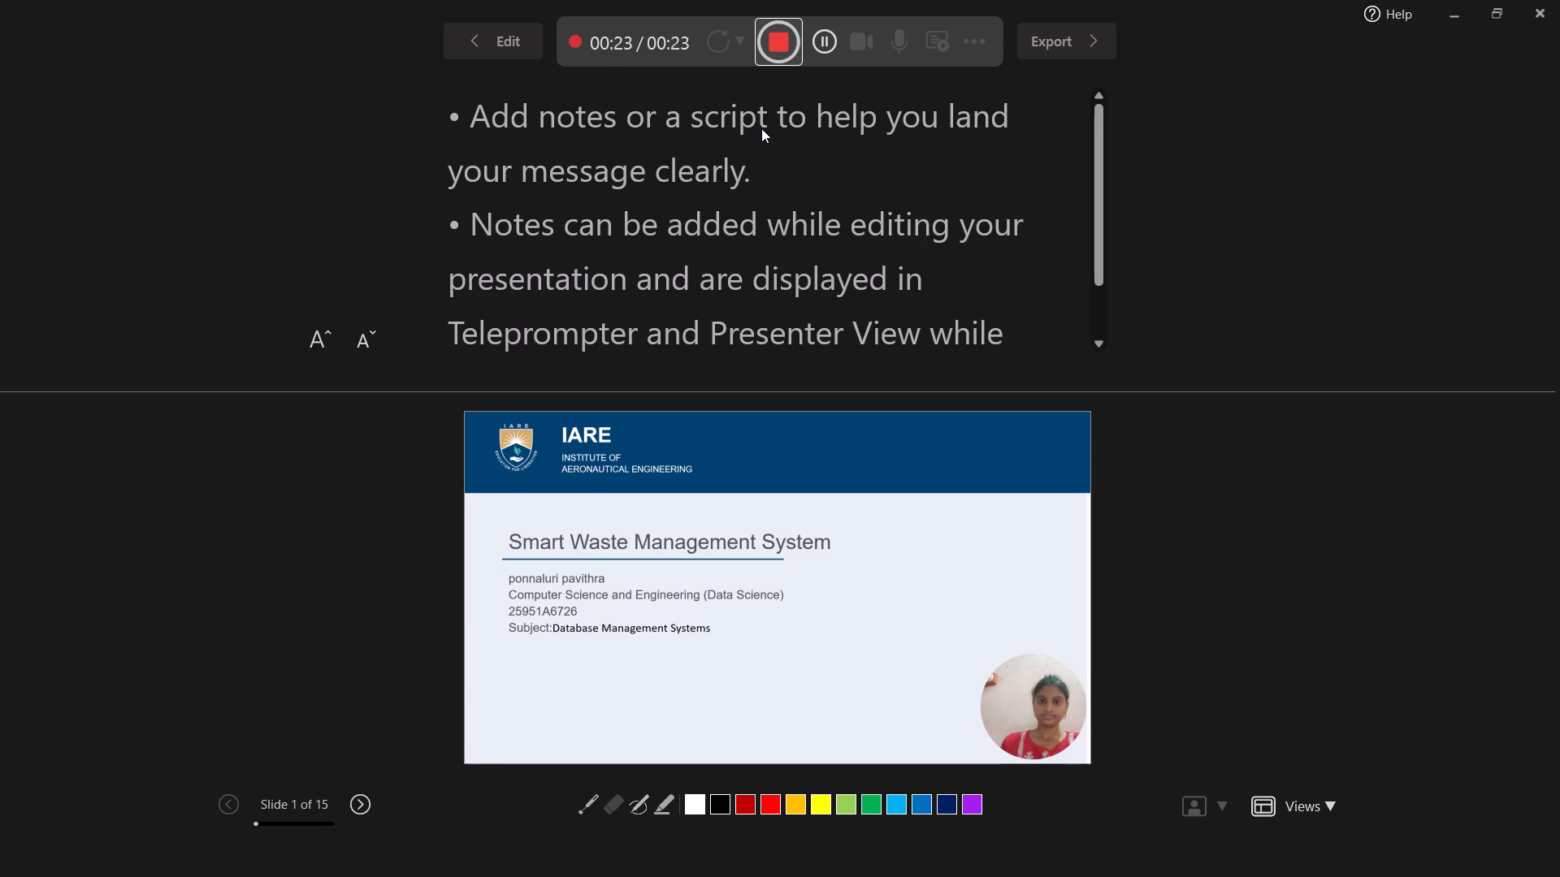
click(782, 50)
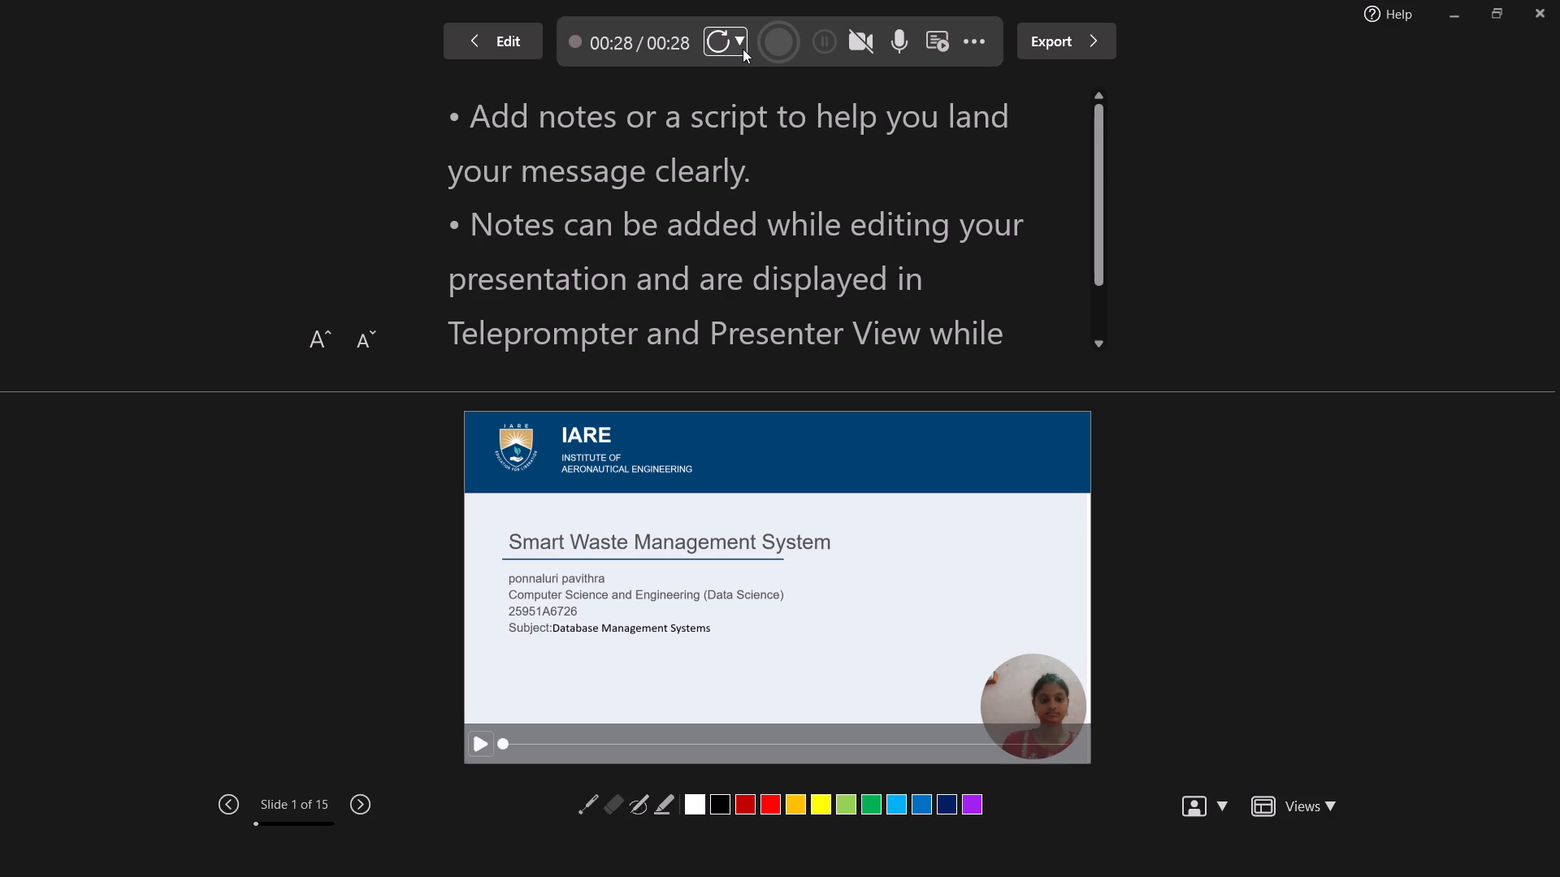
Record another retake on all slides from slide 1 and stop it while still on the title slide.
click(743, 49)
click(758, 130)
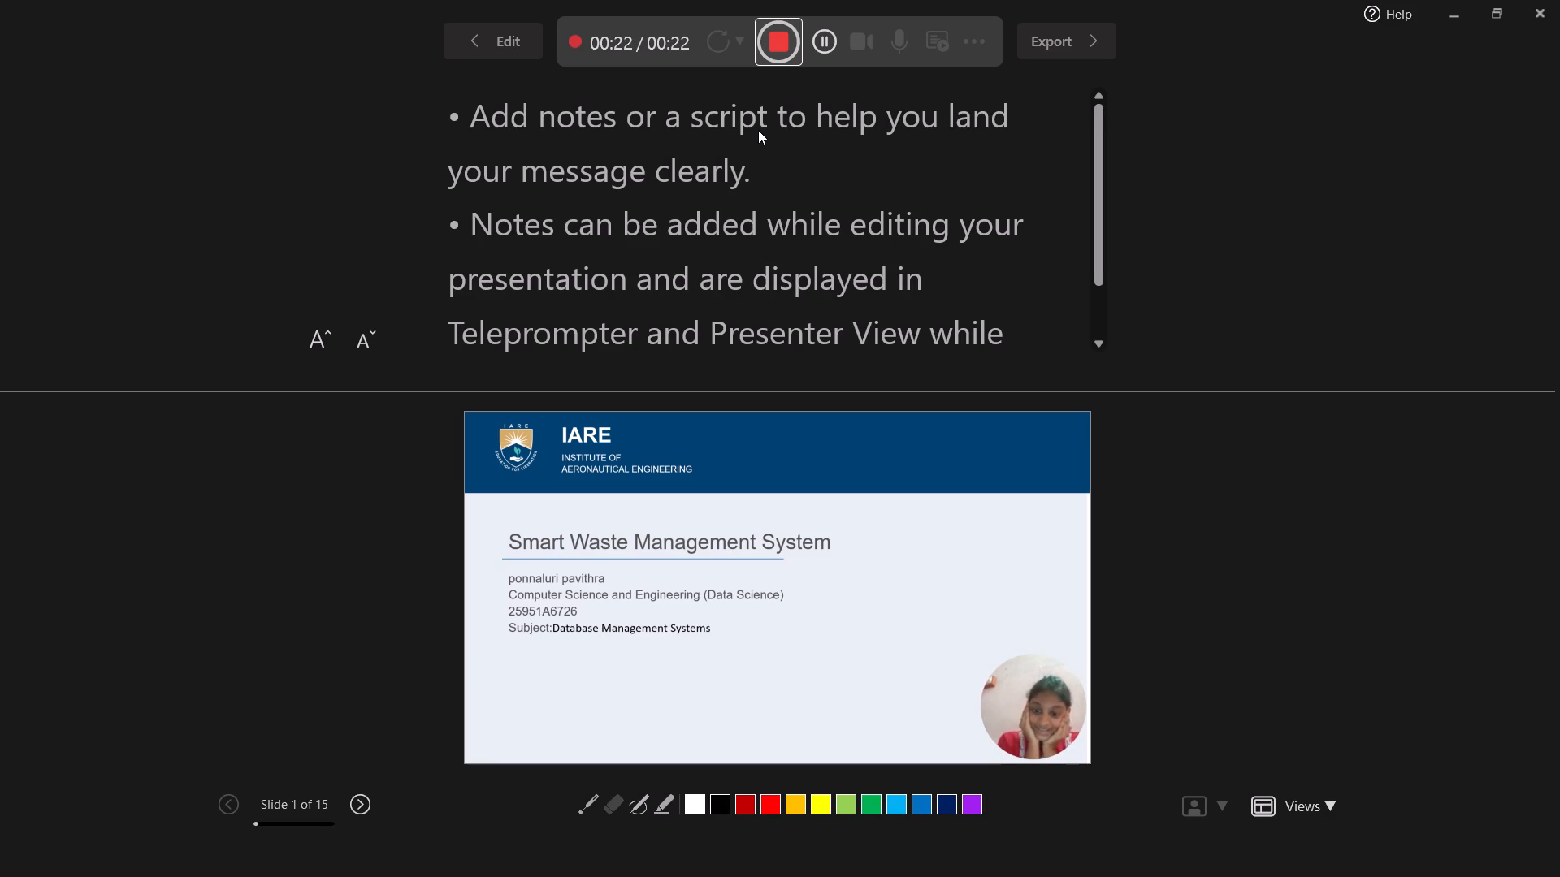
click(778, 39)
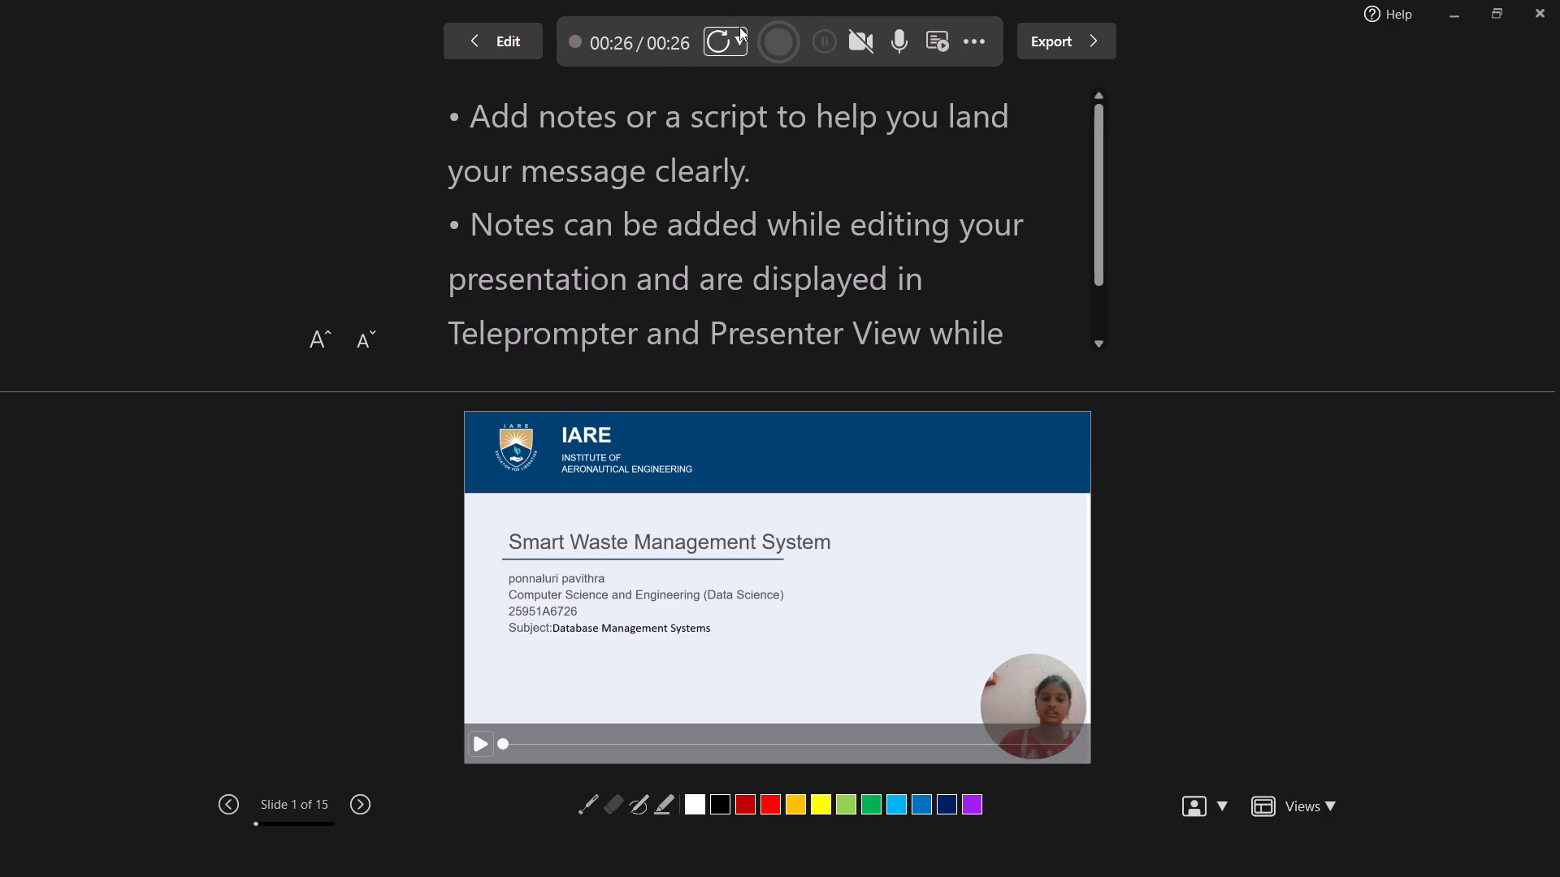
Start a new retake of the video on all slides from slide 1.
click(741, 51)
click(748, 125)
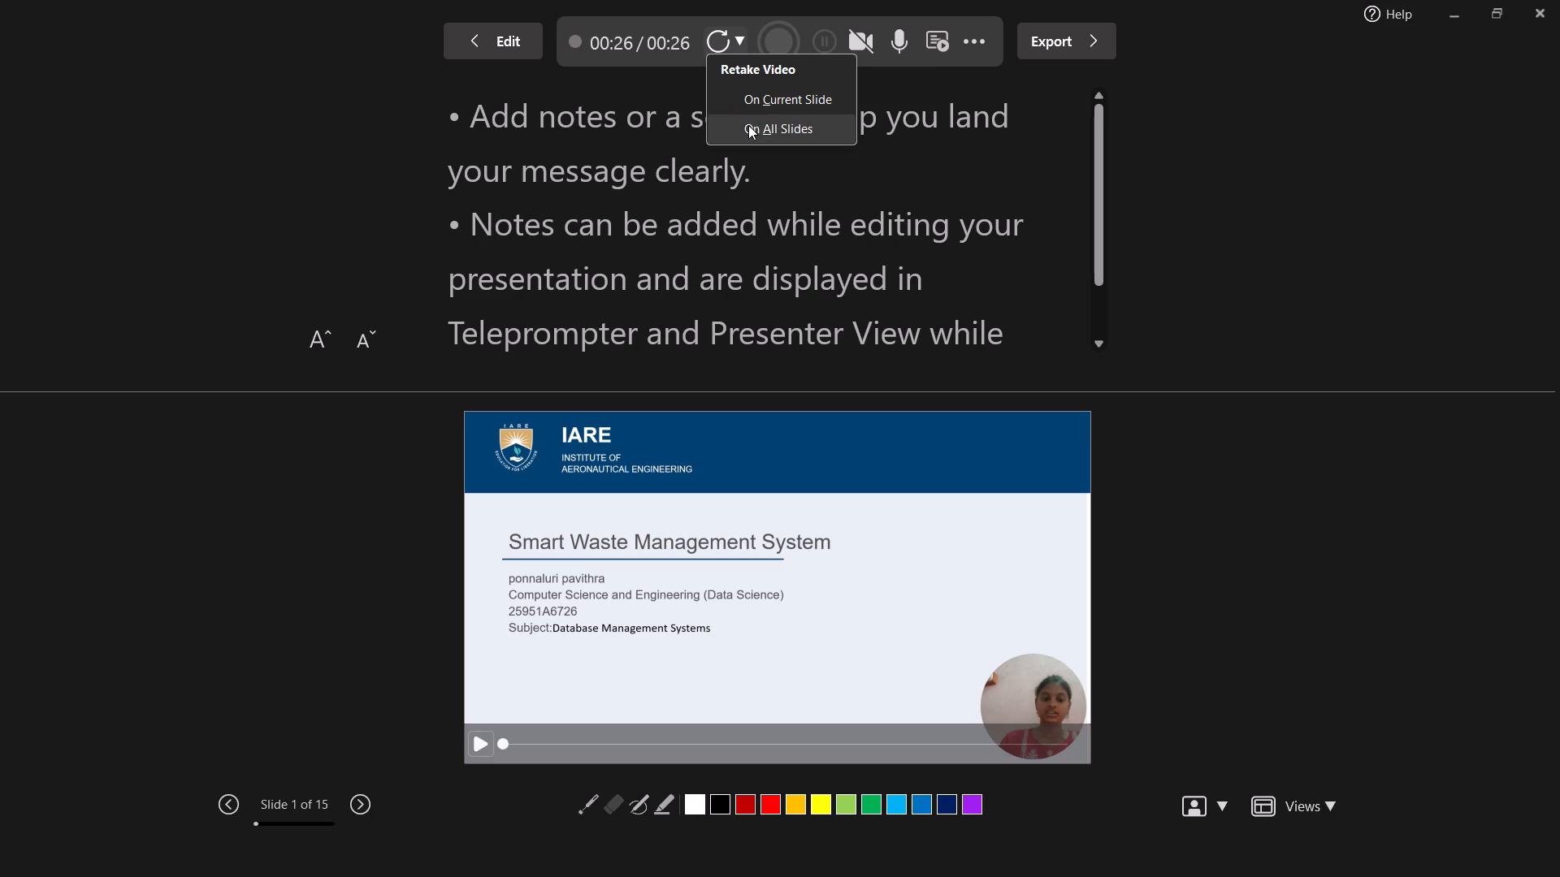
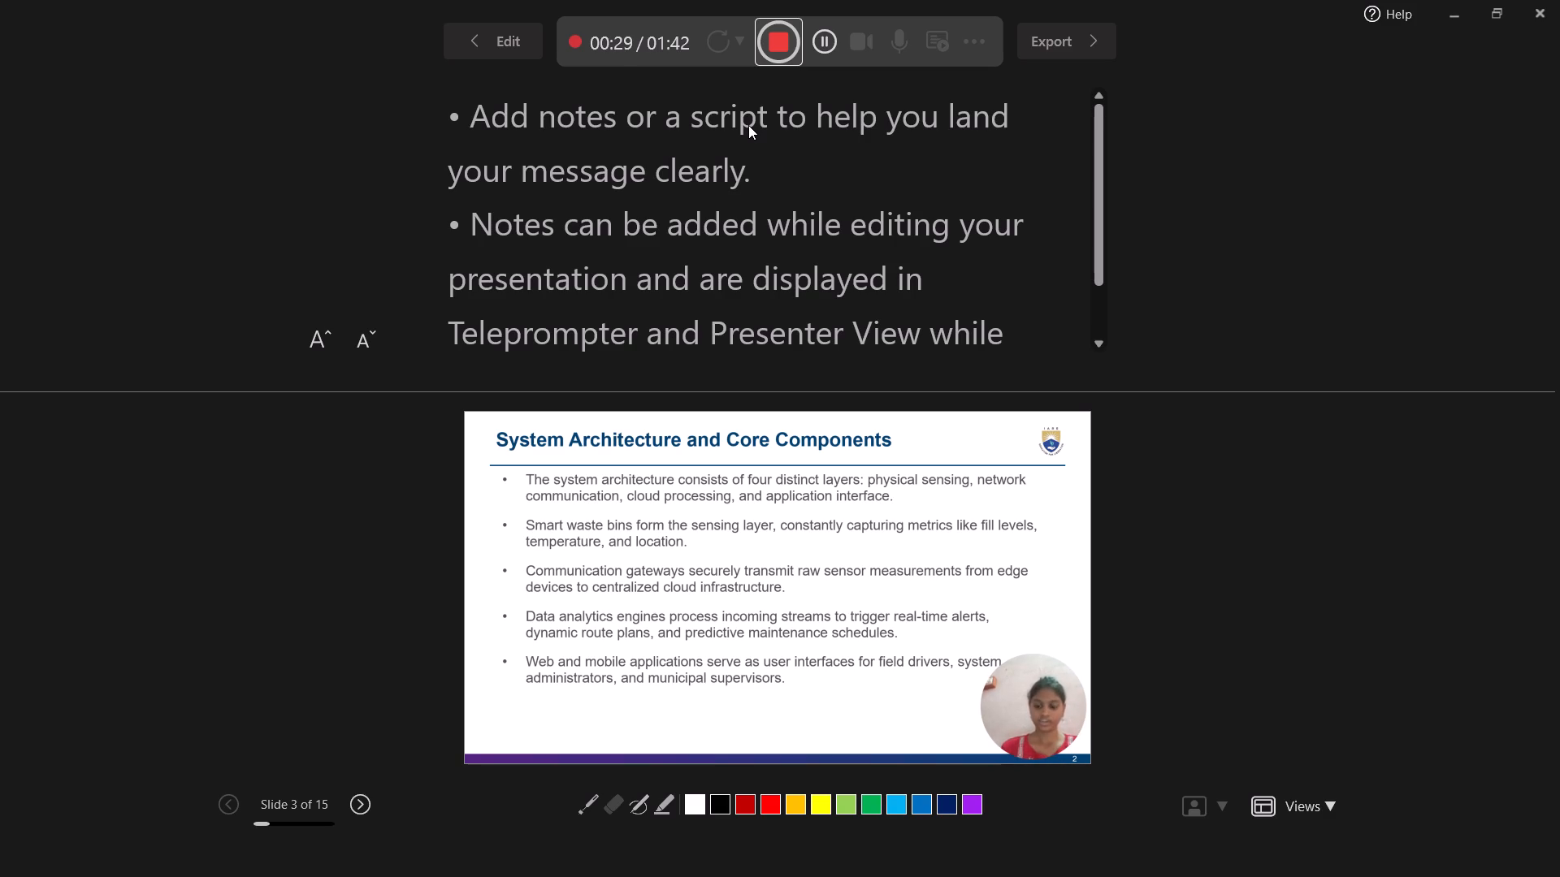
Advance the running recording from slide 3 through slide 4 to slide 5 and stop it there.
key(Right)
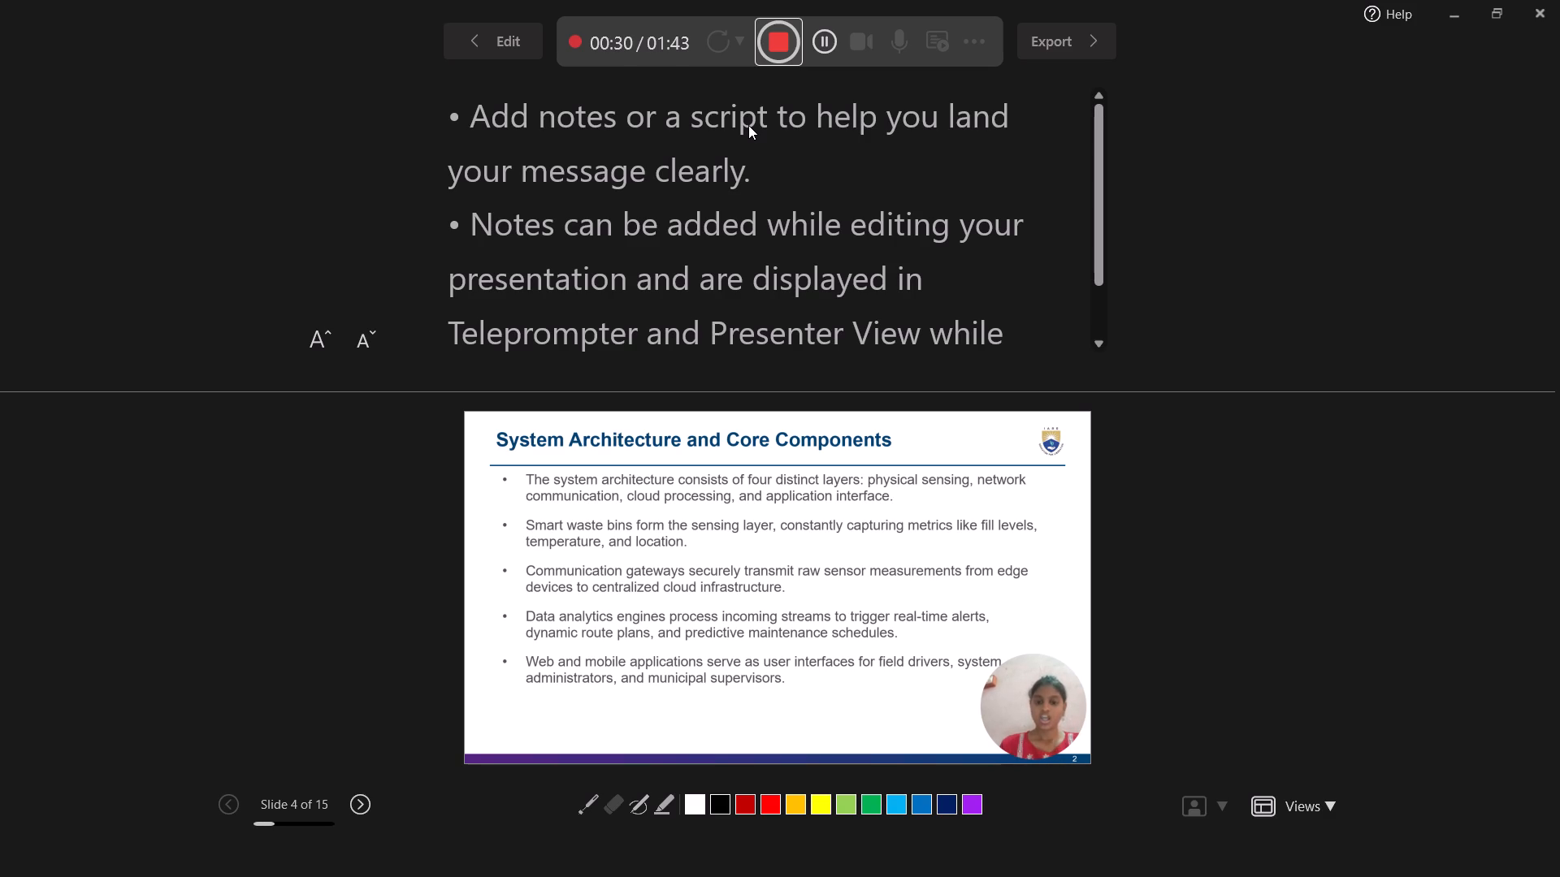
key(Right)
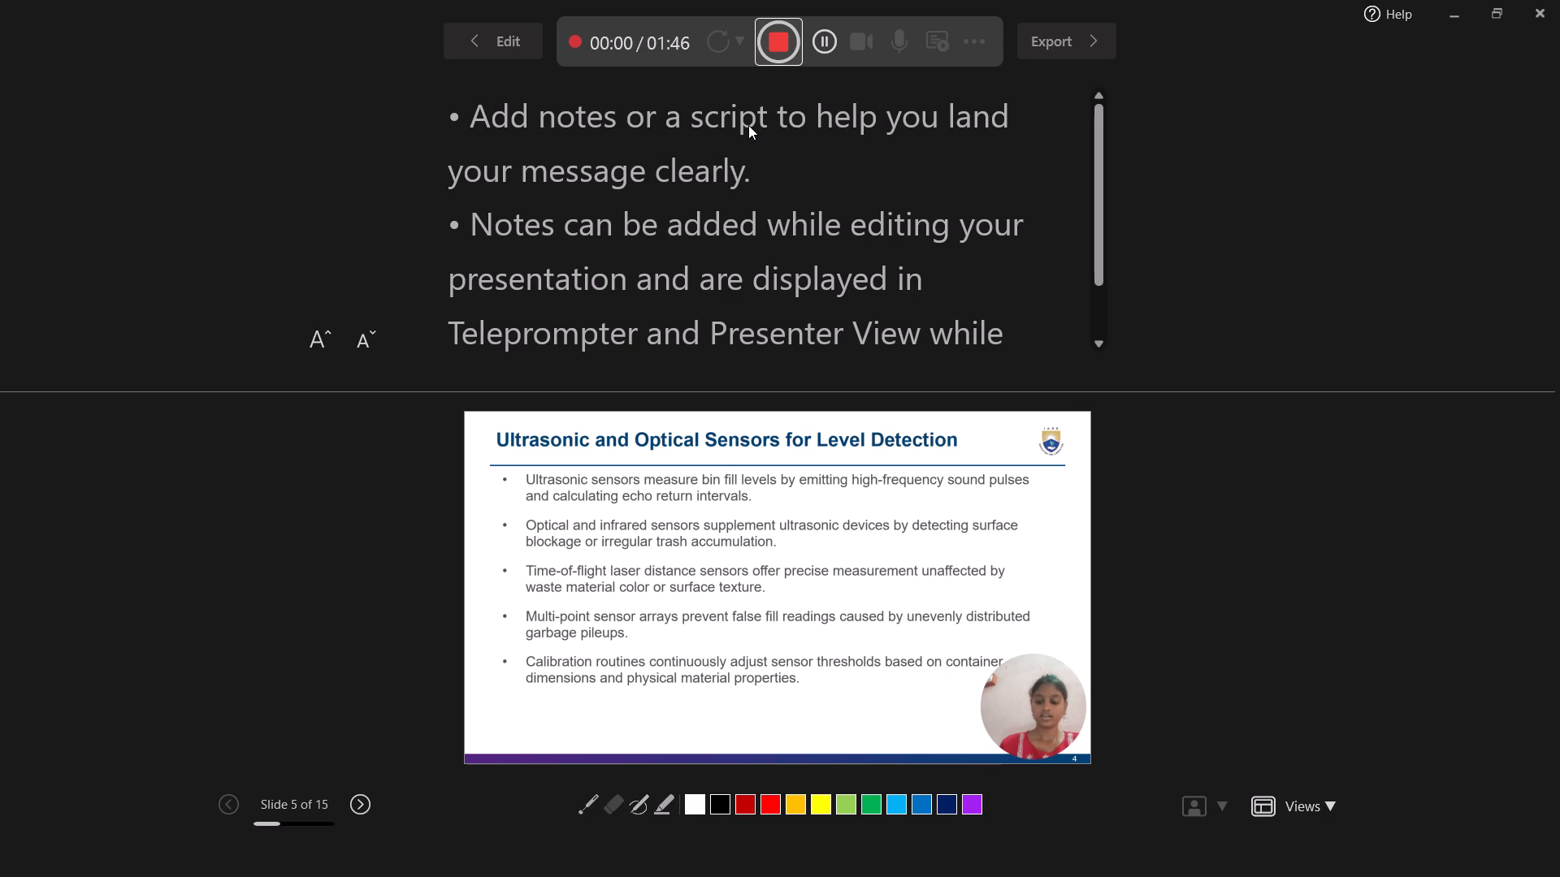
key(Left)
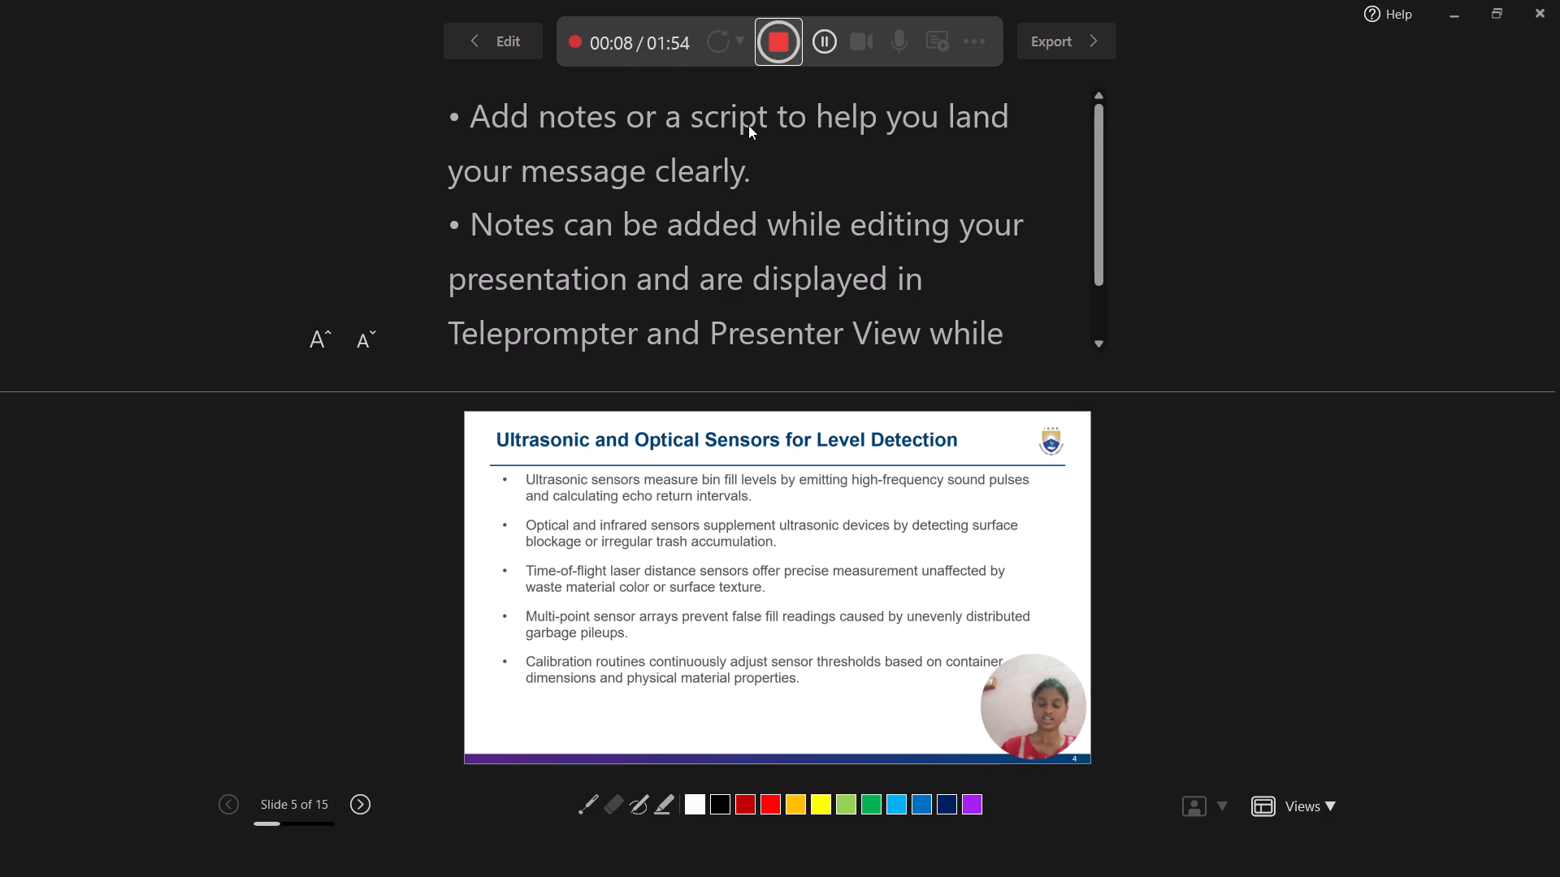
click(773, 45)
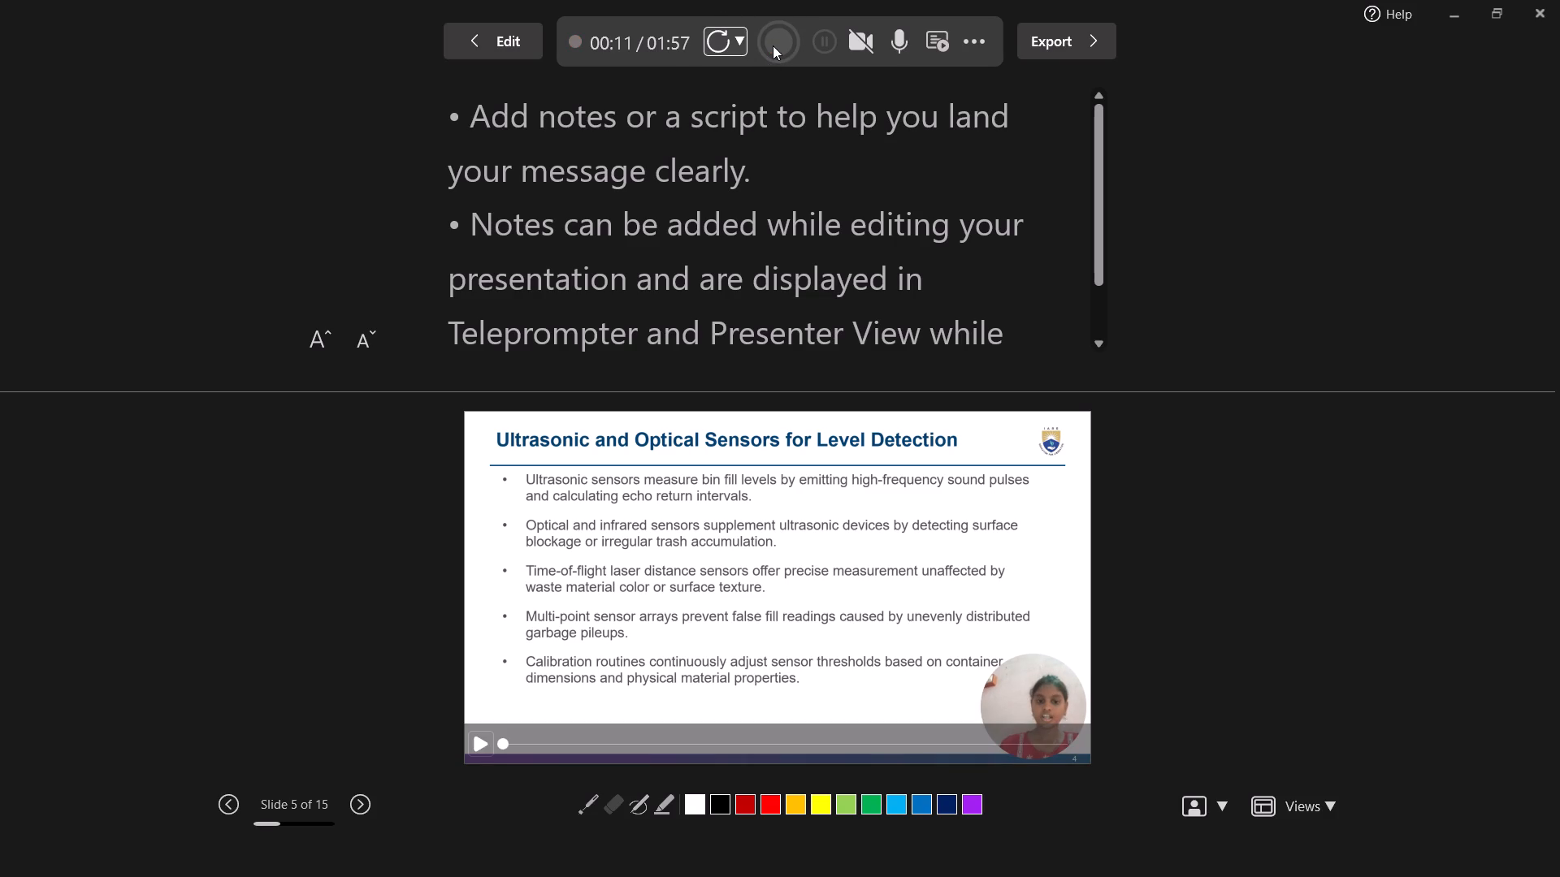
Go back to slide 4, Internet of Things (IoT) Sensor Layer, and start a video retake on the current slide only.
key(Left)
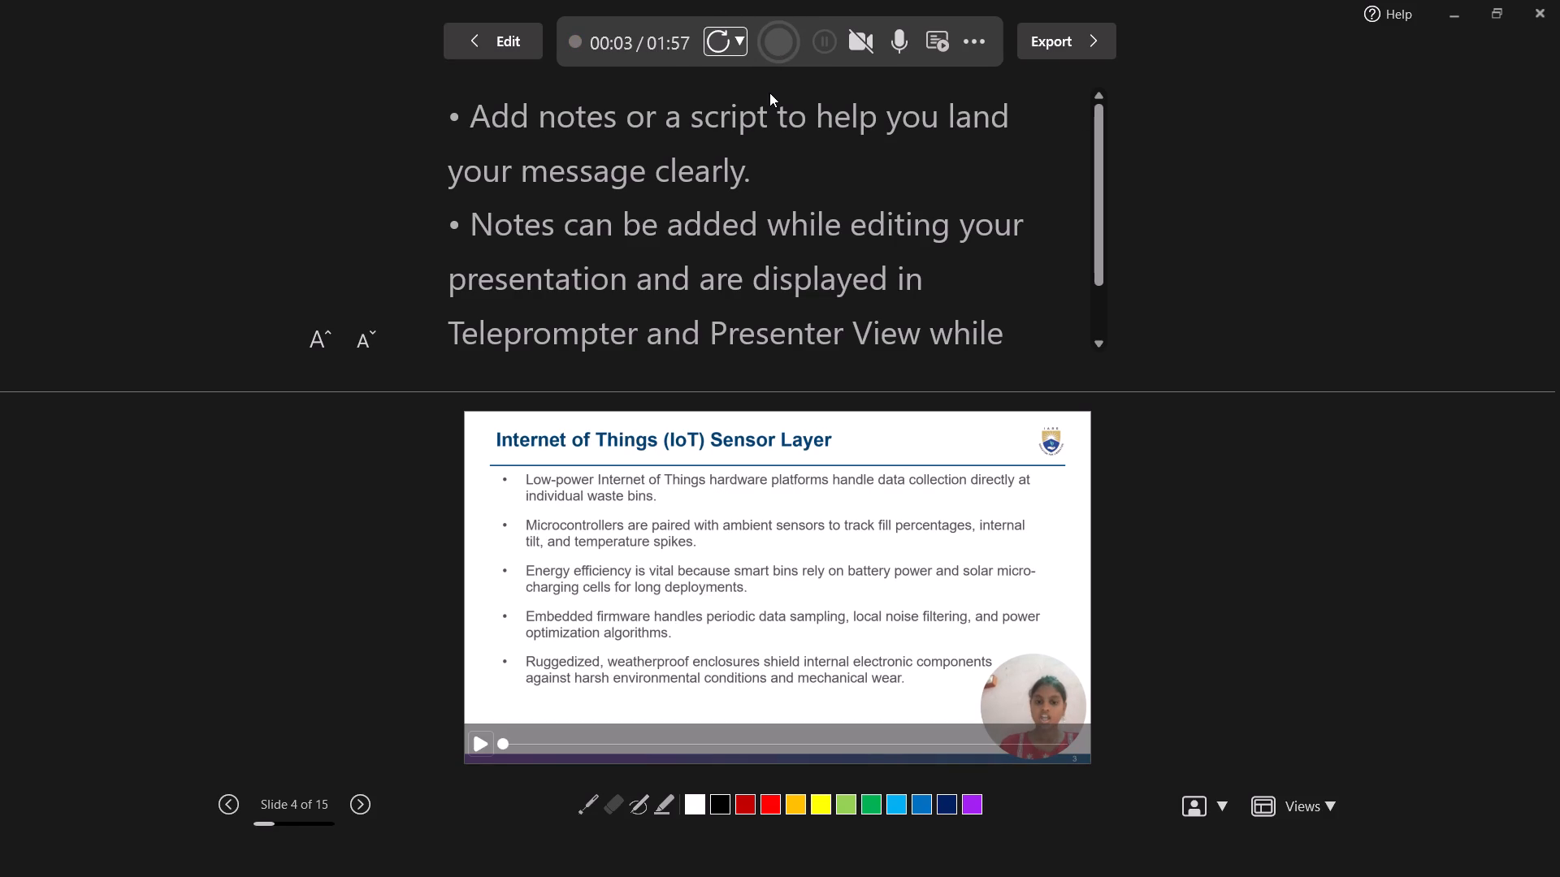
click(741, 43)
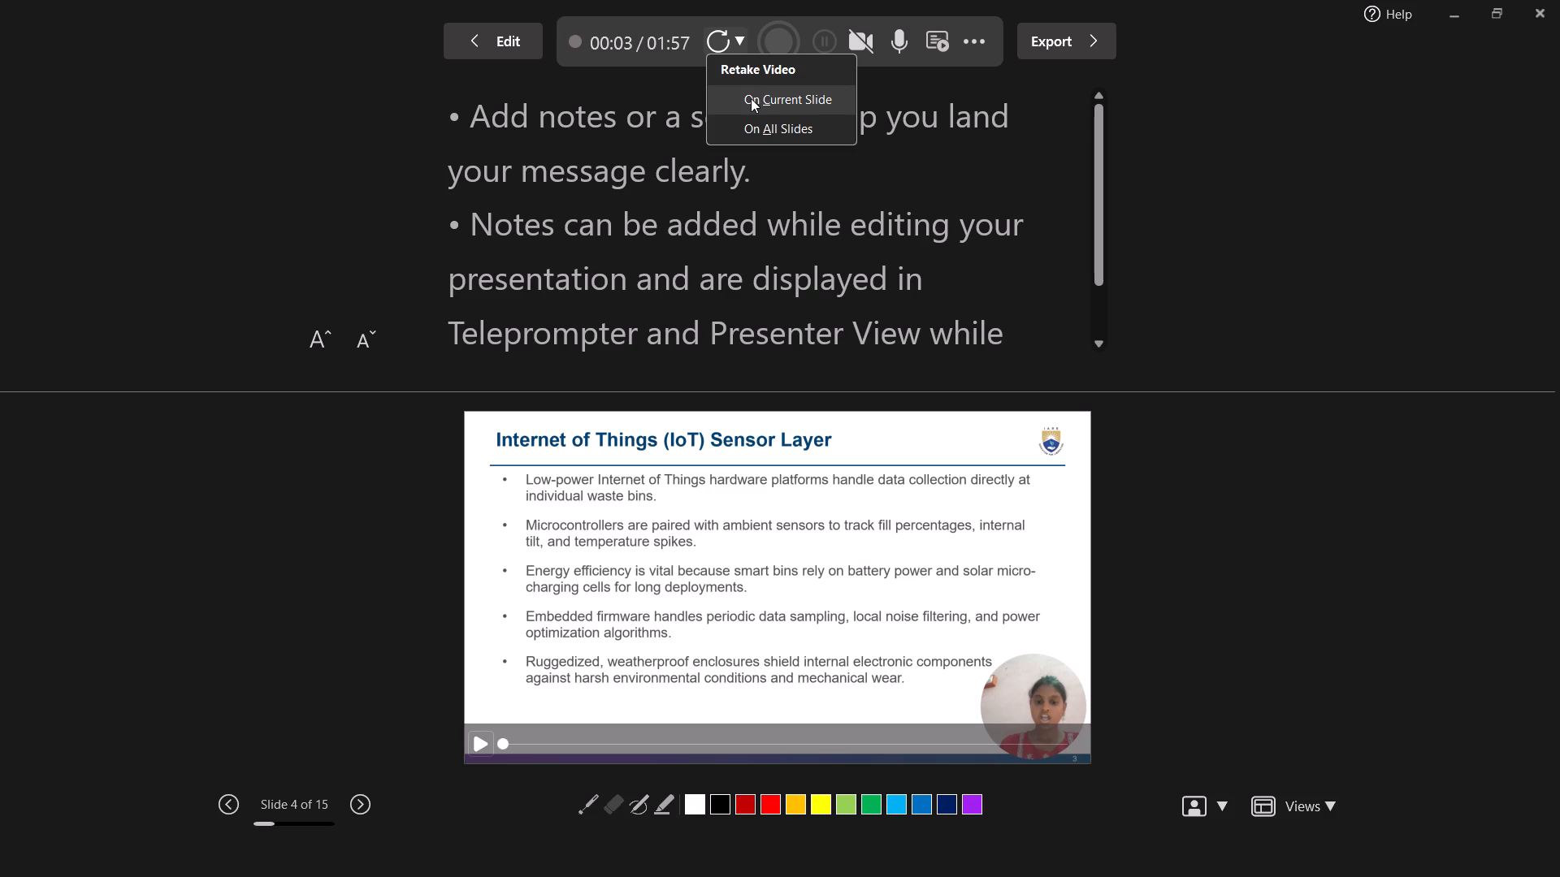
click(751, 98)
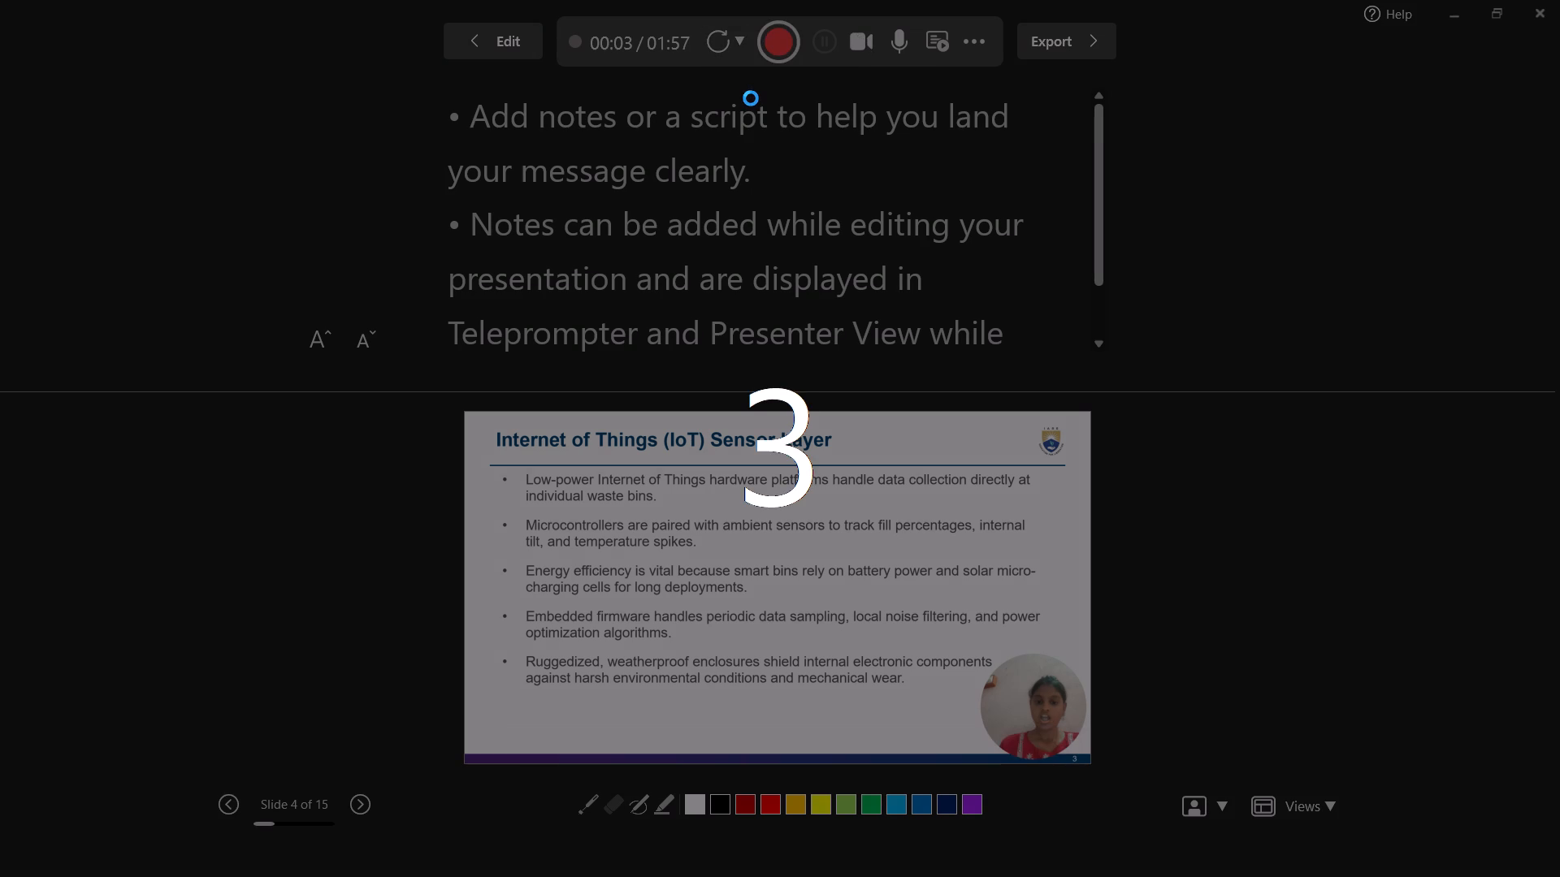
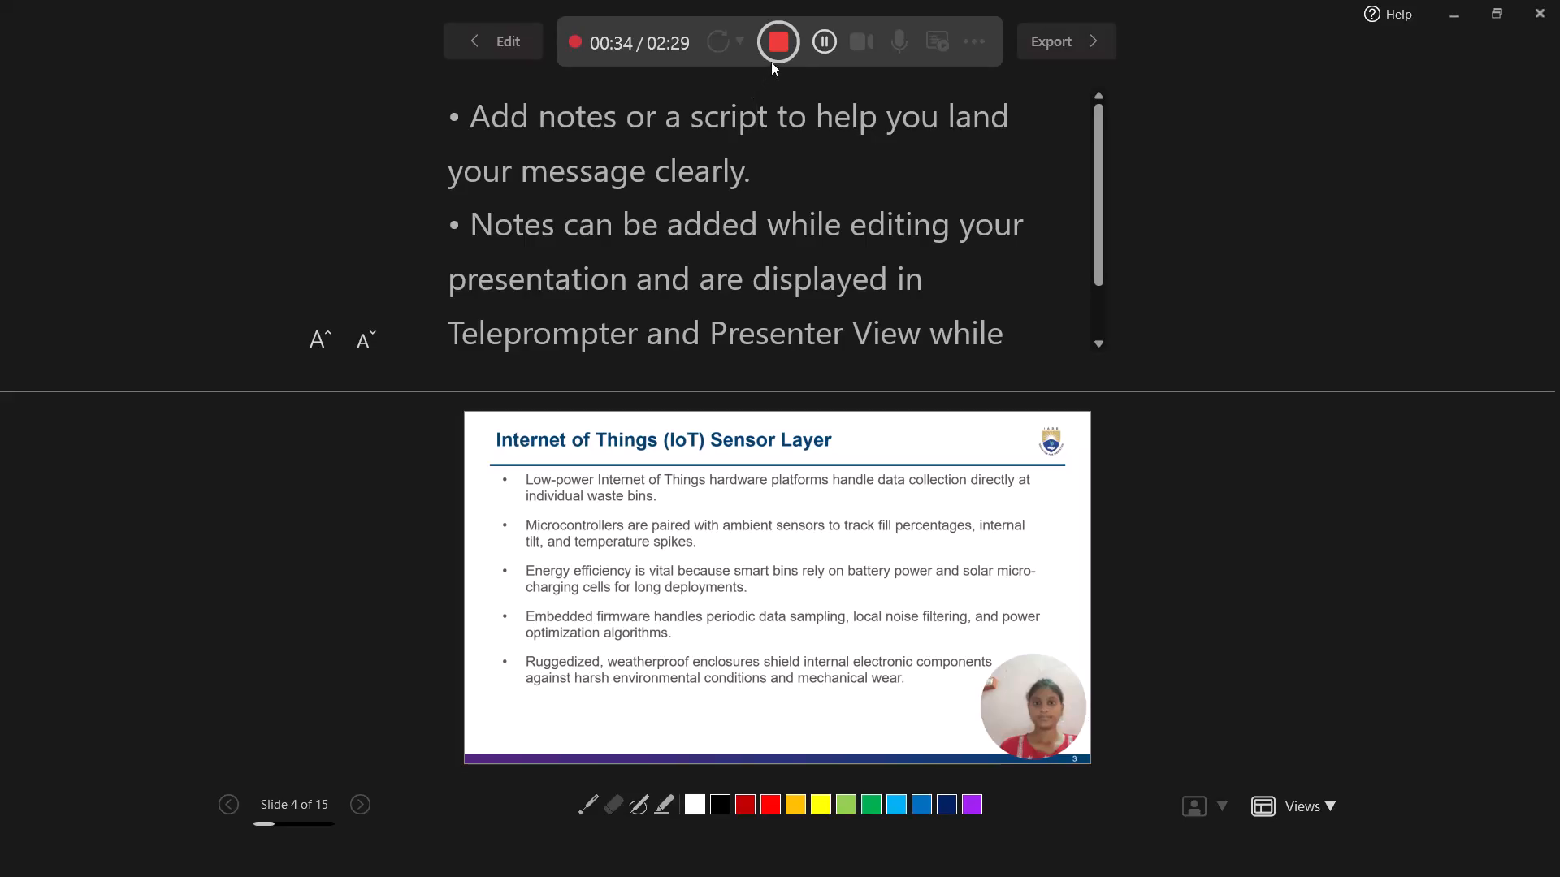
Stop the retake of slide 4 and move on to slide 5, Ultrasonic and Optical Sensors for Level Detection.
click(778, 46)
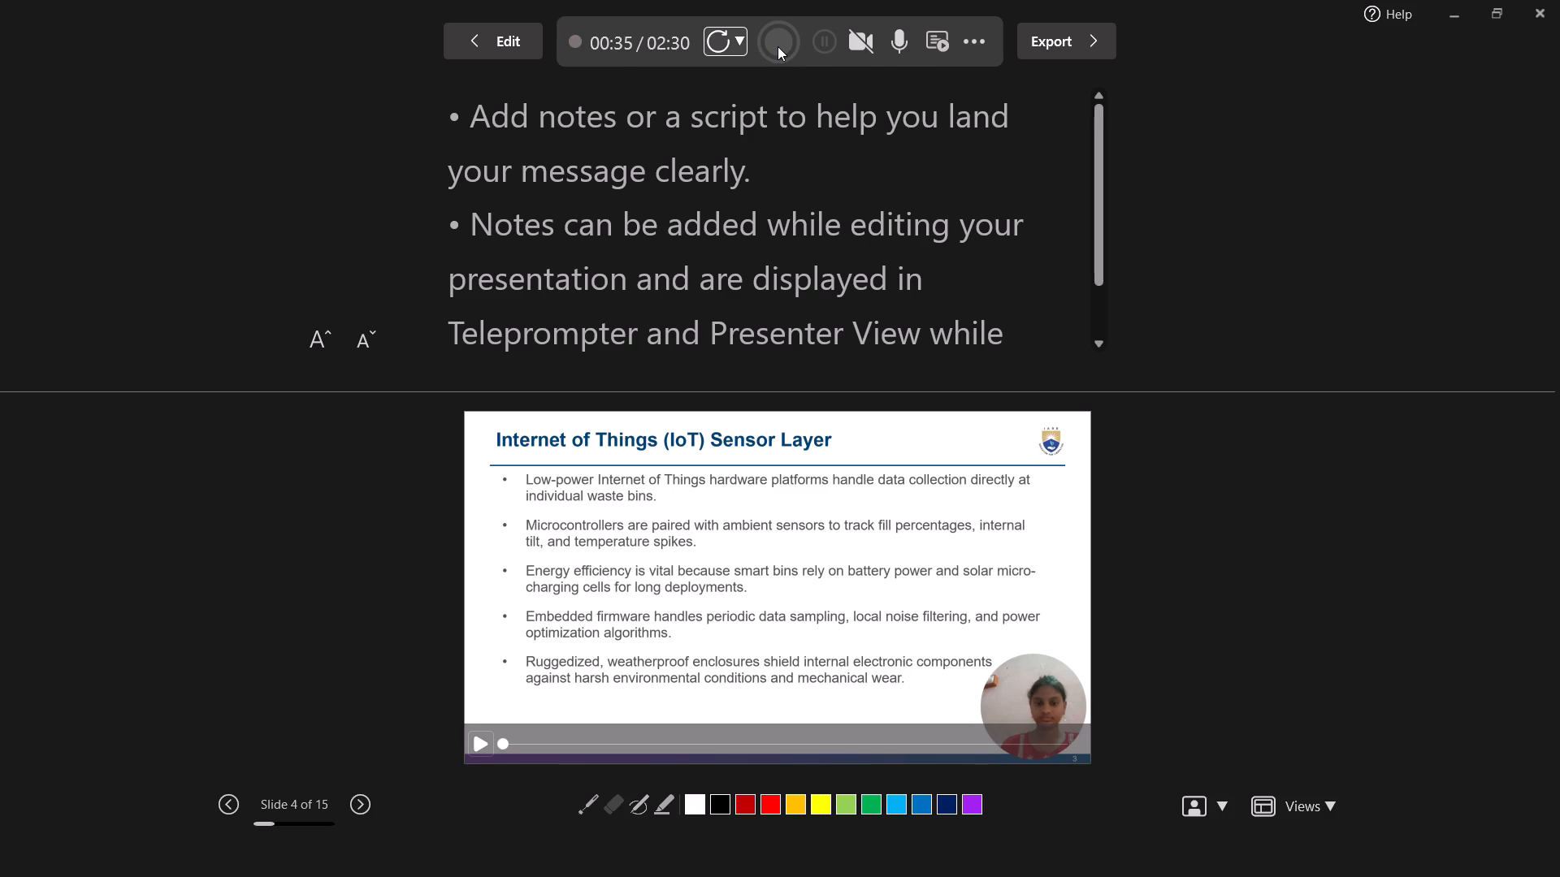
key(Right)
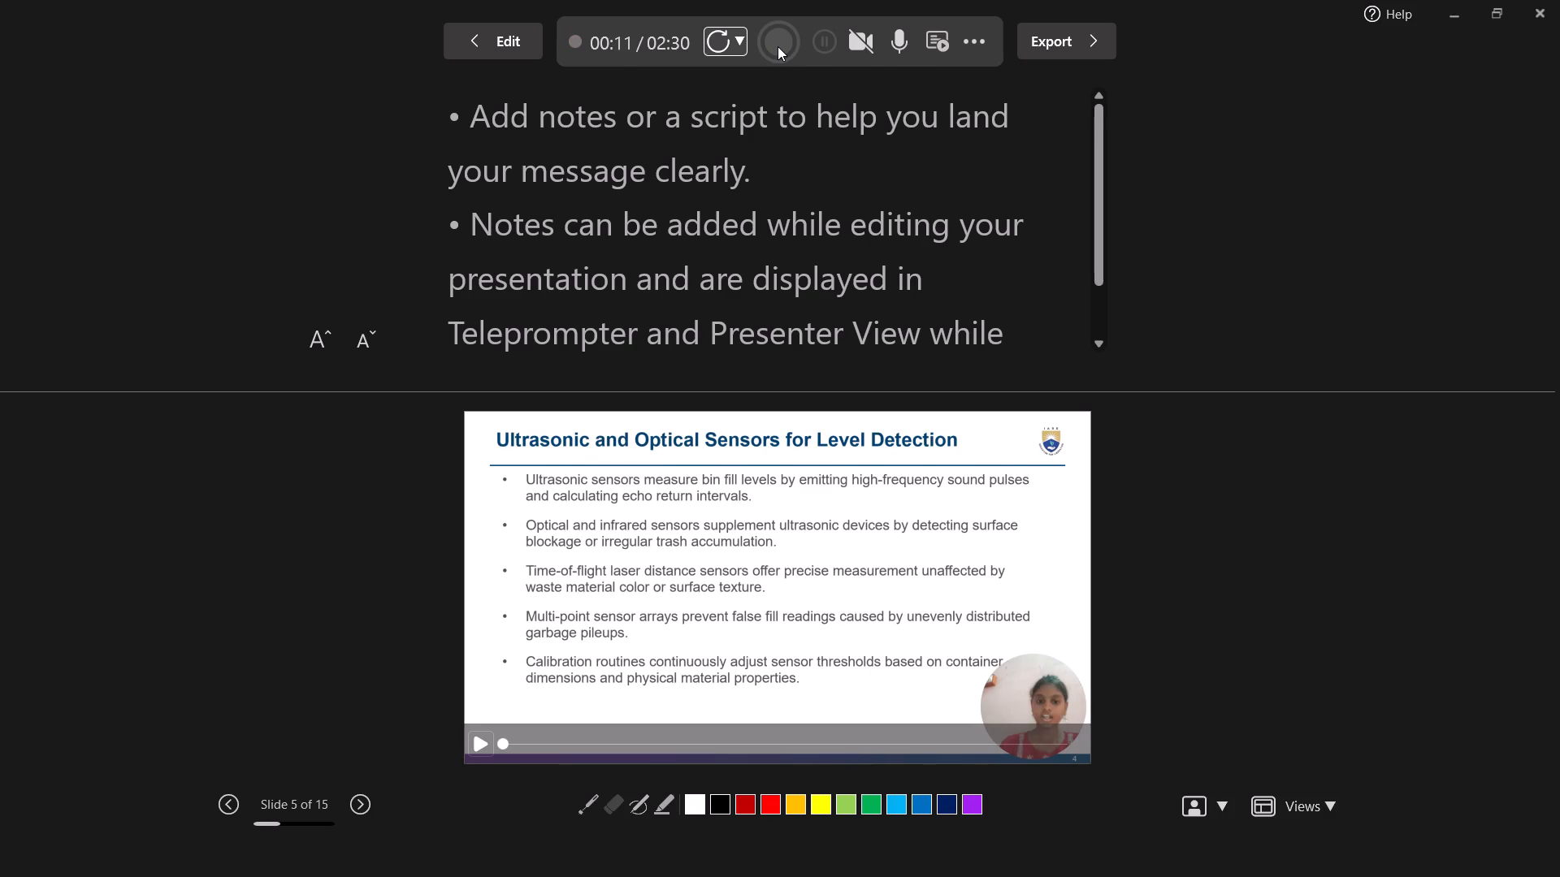
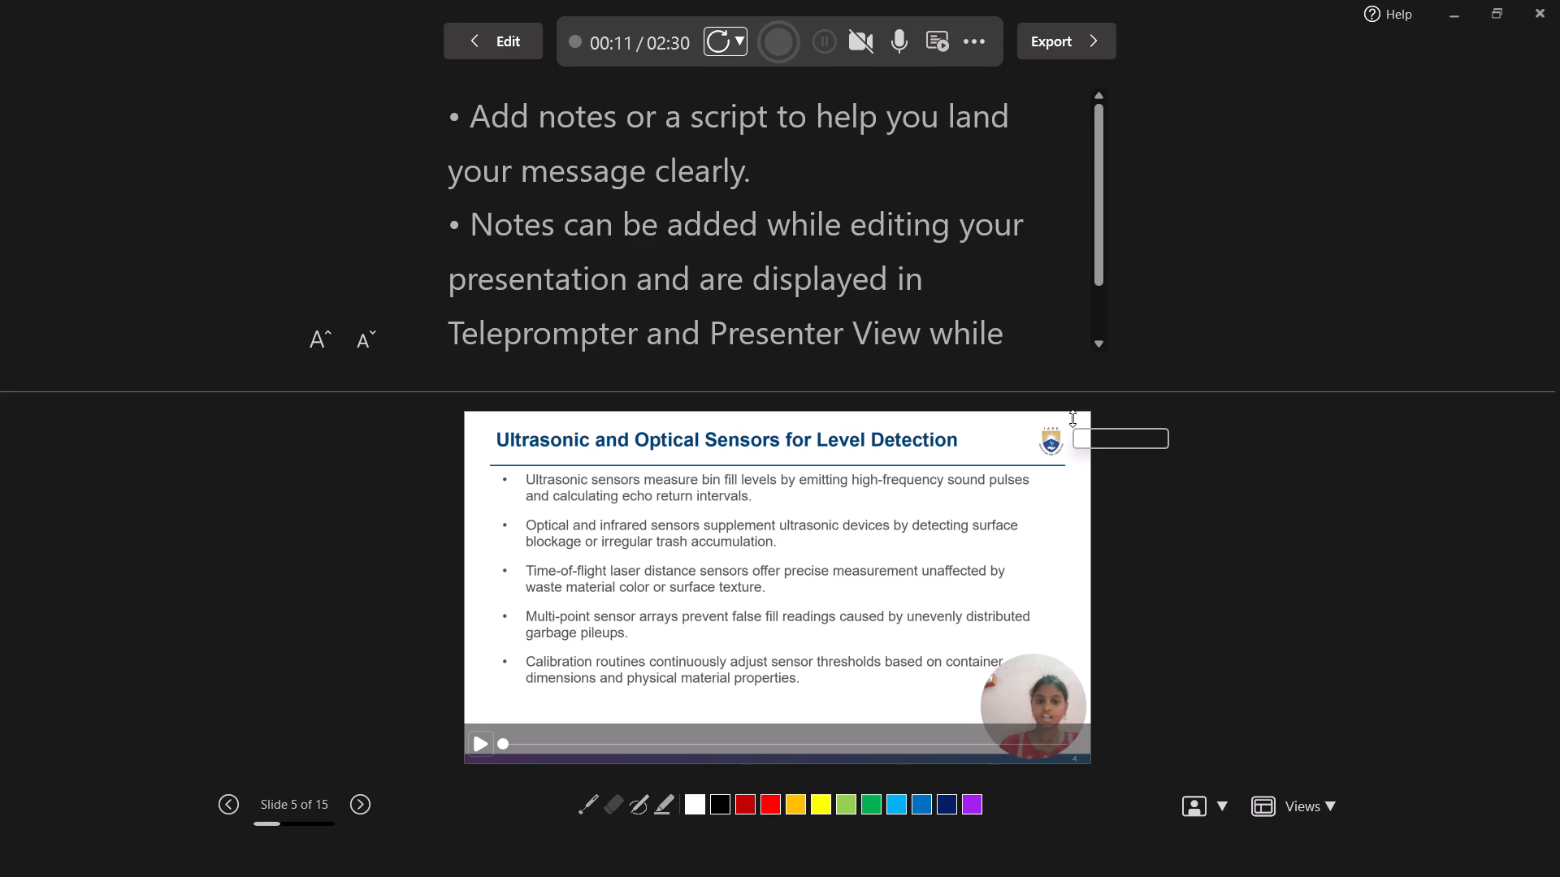
Advance to slide 6, Data Communication Frameworks and Protocols, and start recording its narration from there.
key(Right)
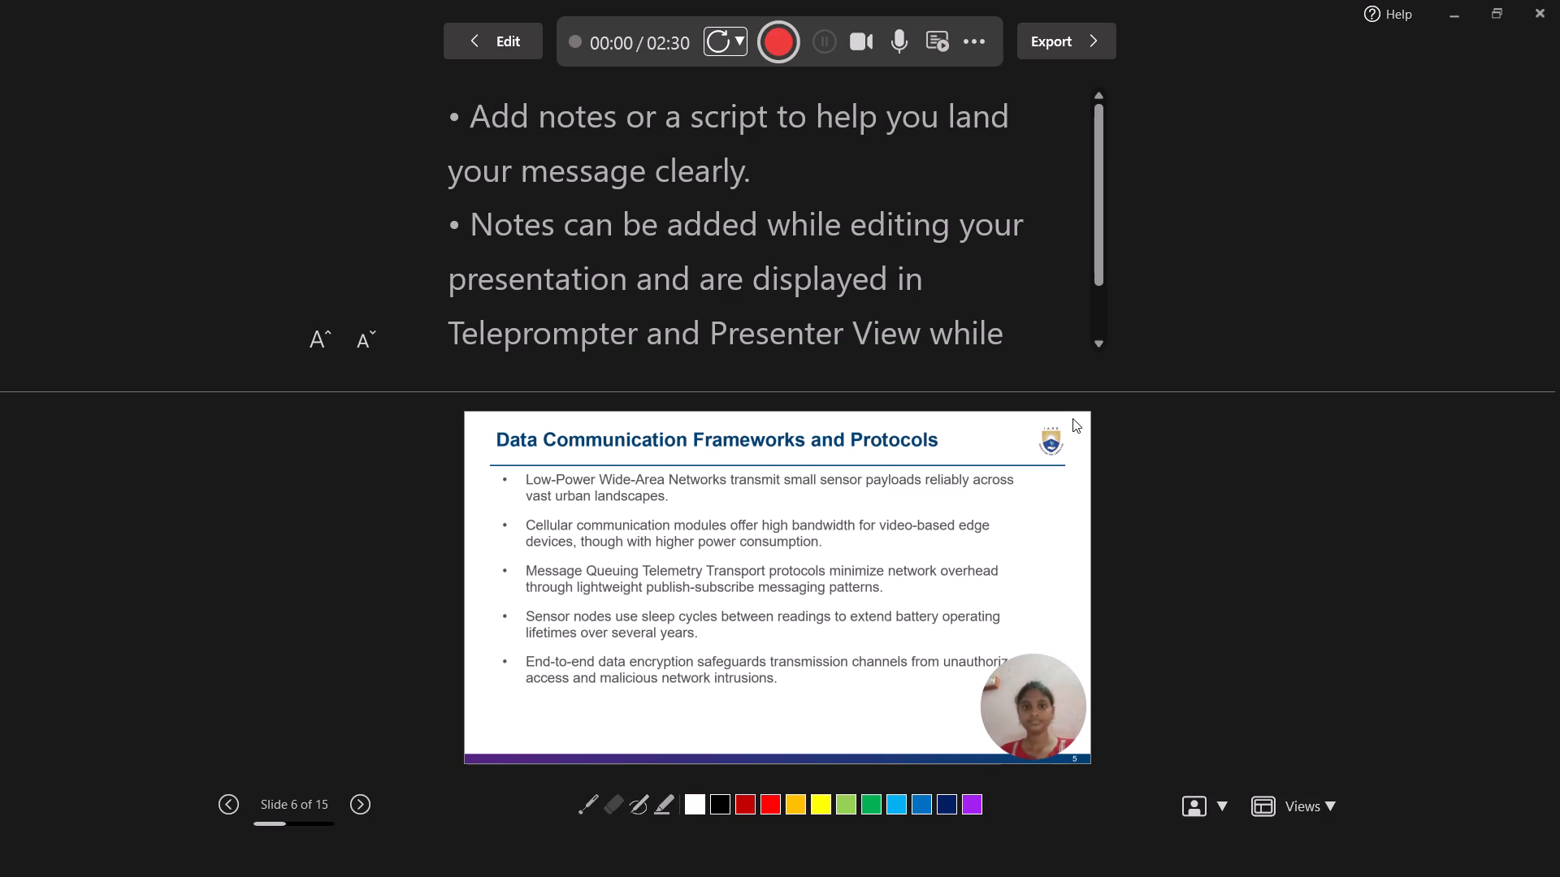
click(739, 38)
click(776, 38)
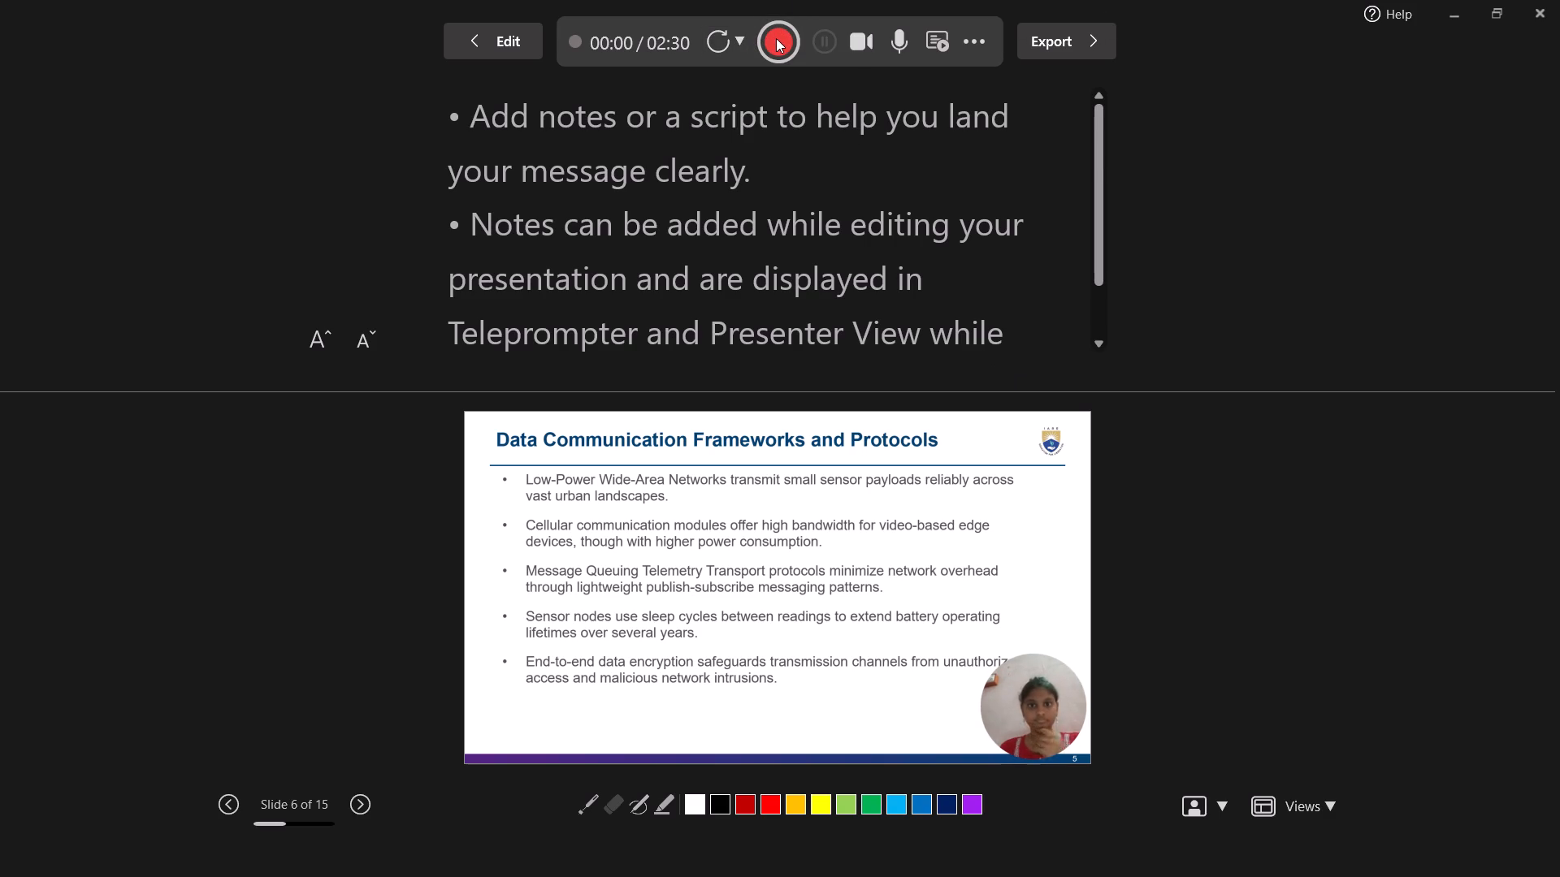
click(776, 38)
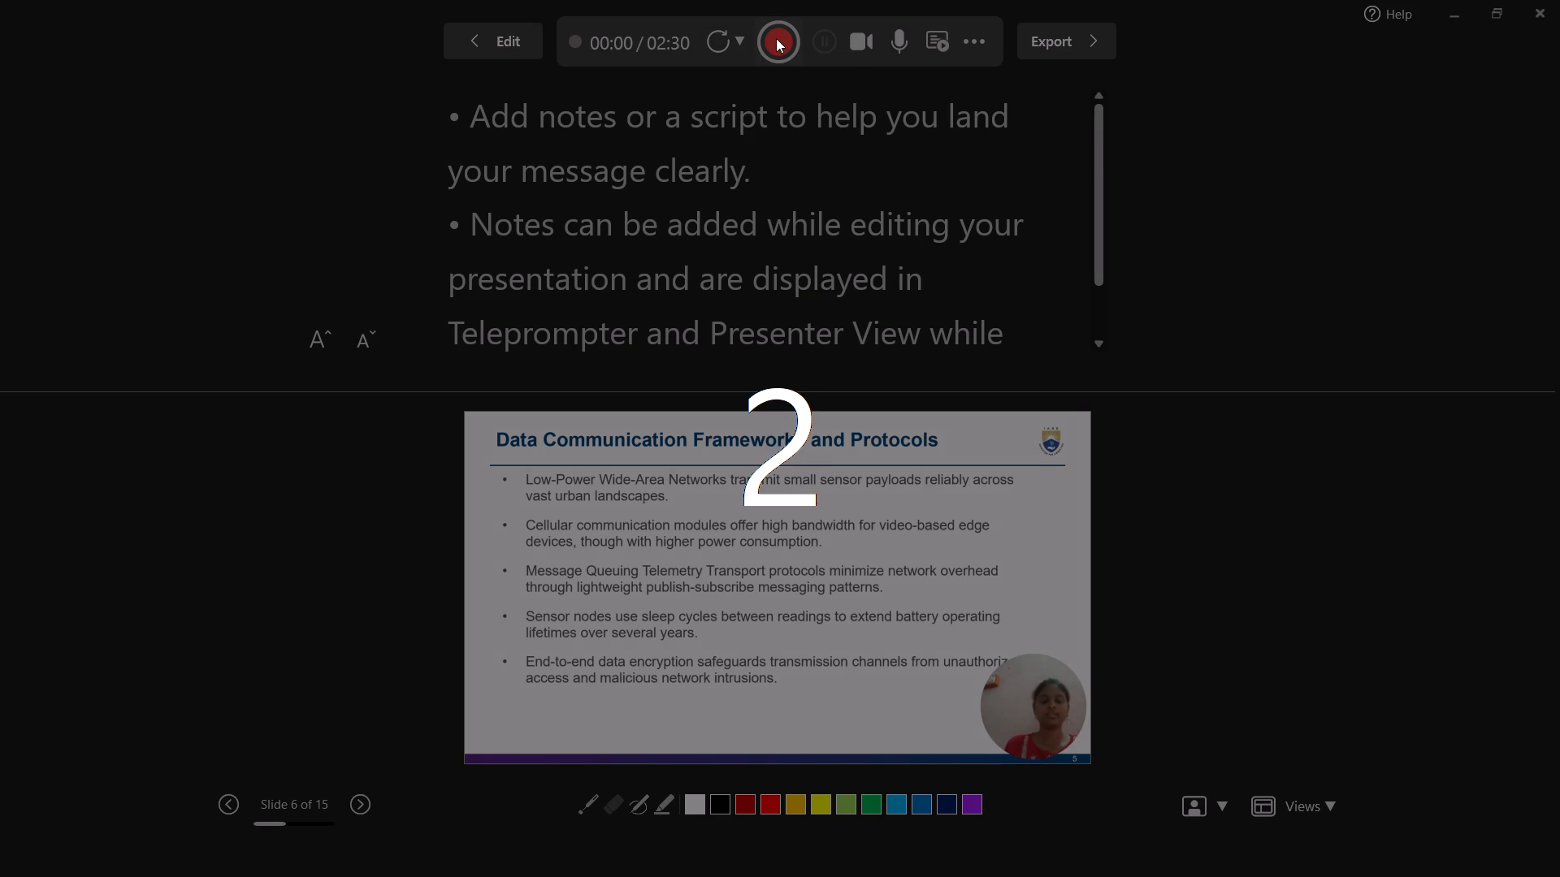
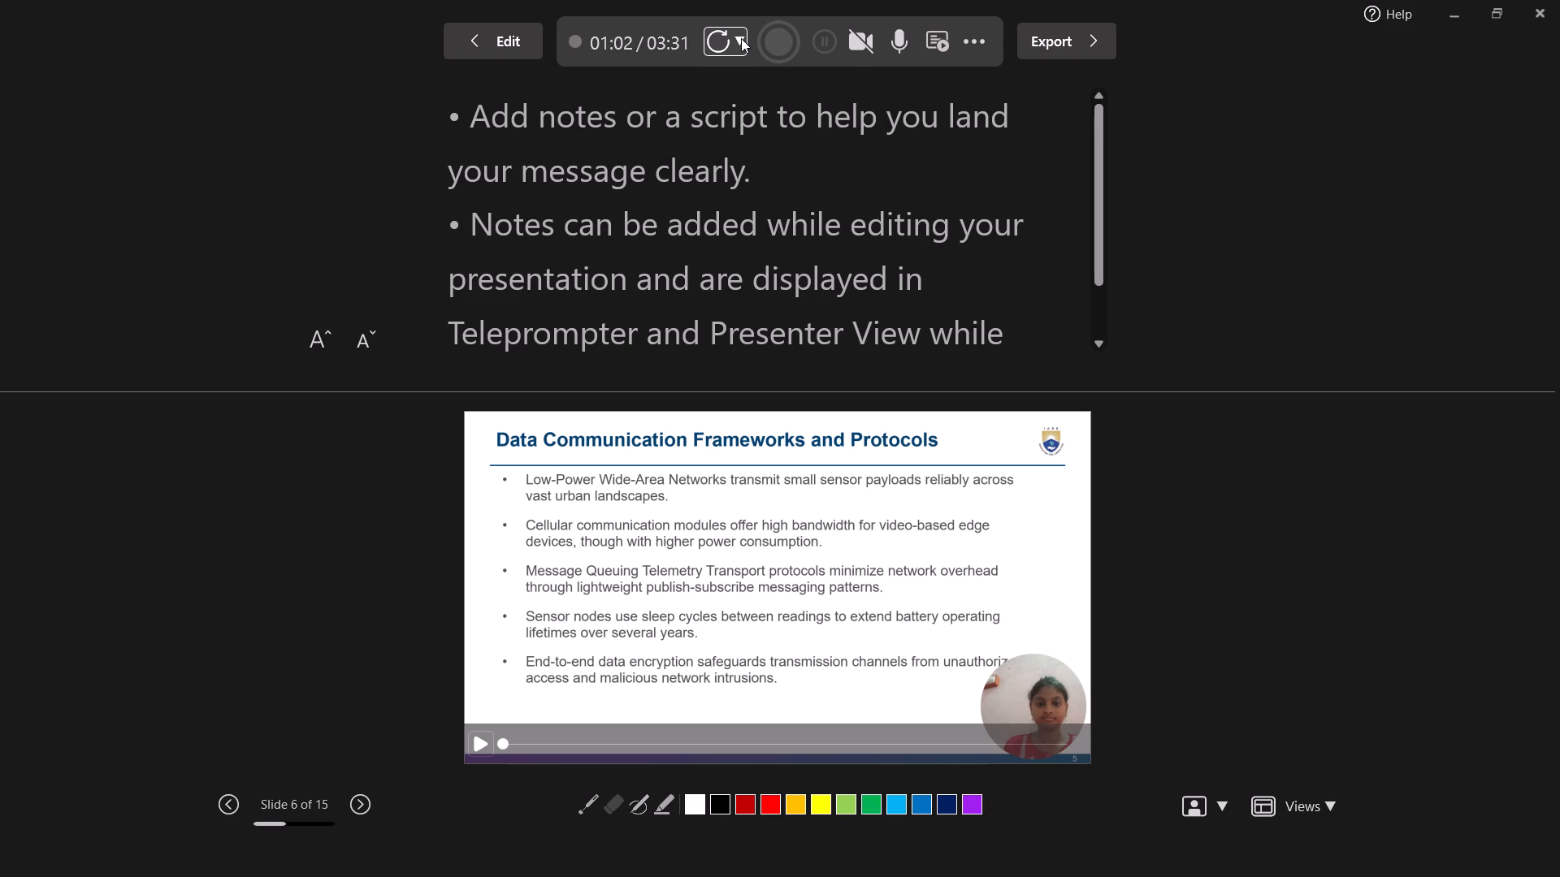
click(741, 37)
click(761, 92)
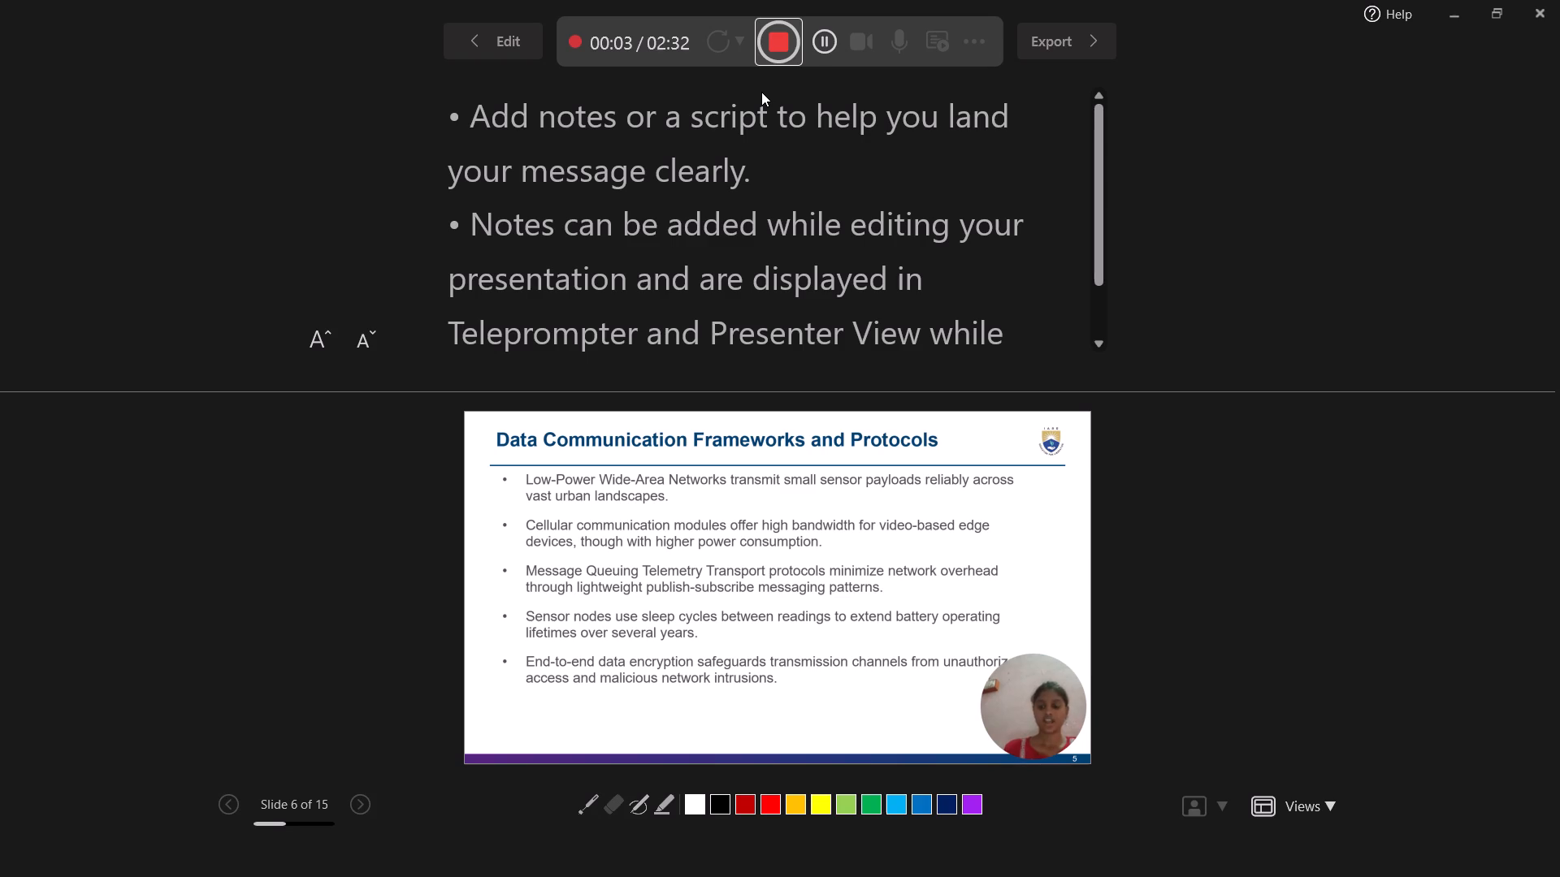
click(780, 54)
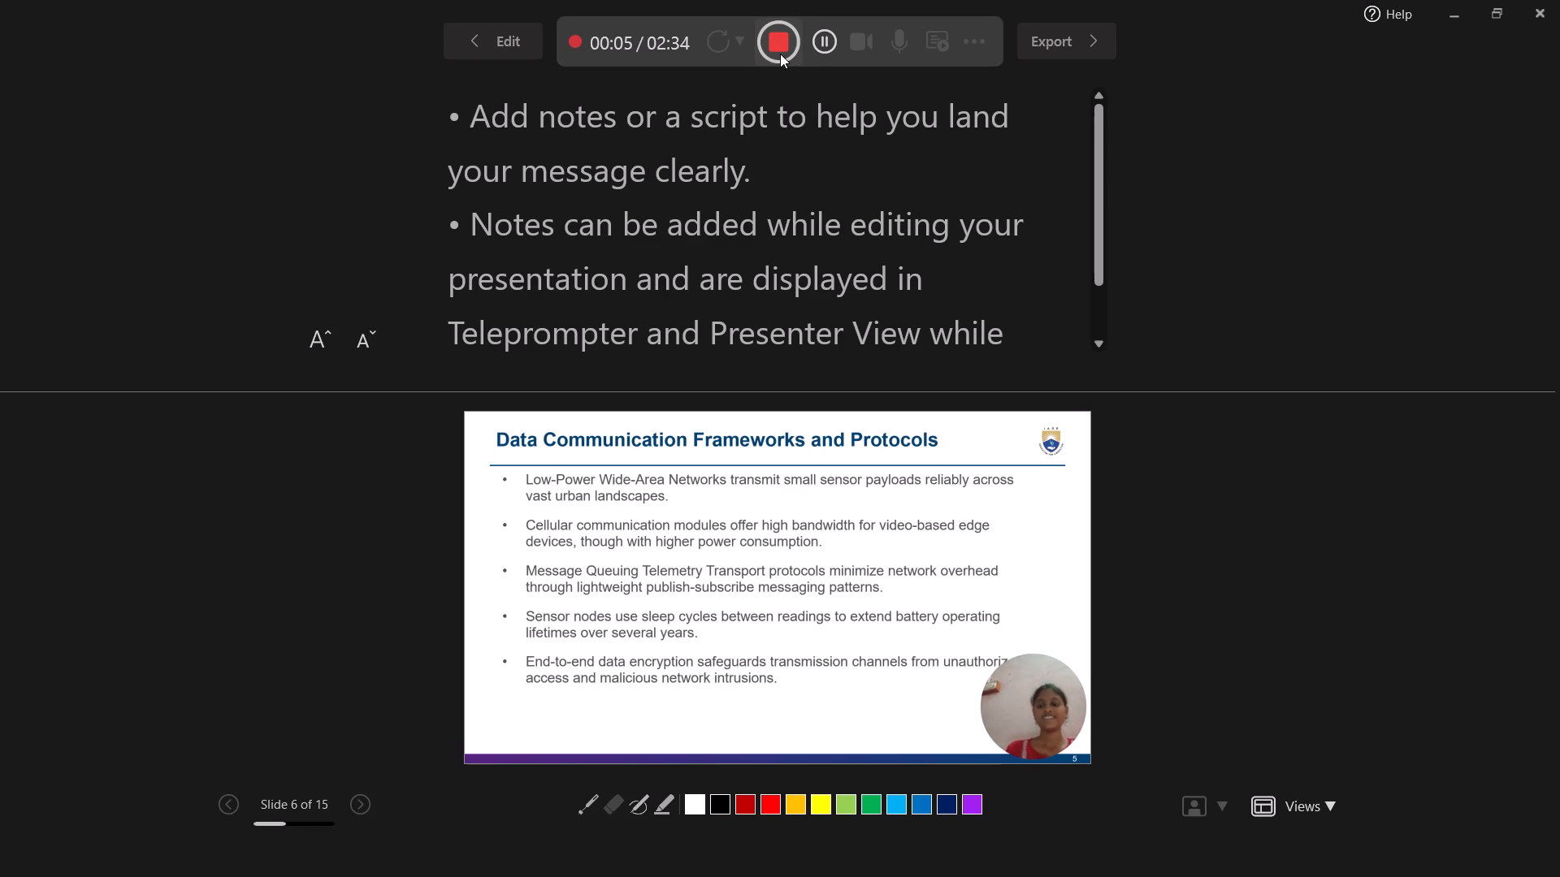
Start a retake of the narration video for slide 6, Data Communication Frameworks and Protocols, on the current slide only.
click(738, 36)
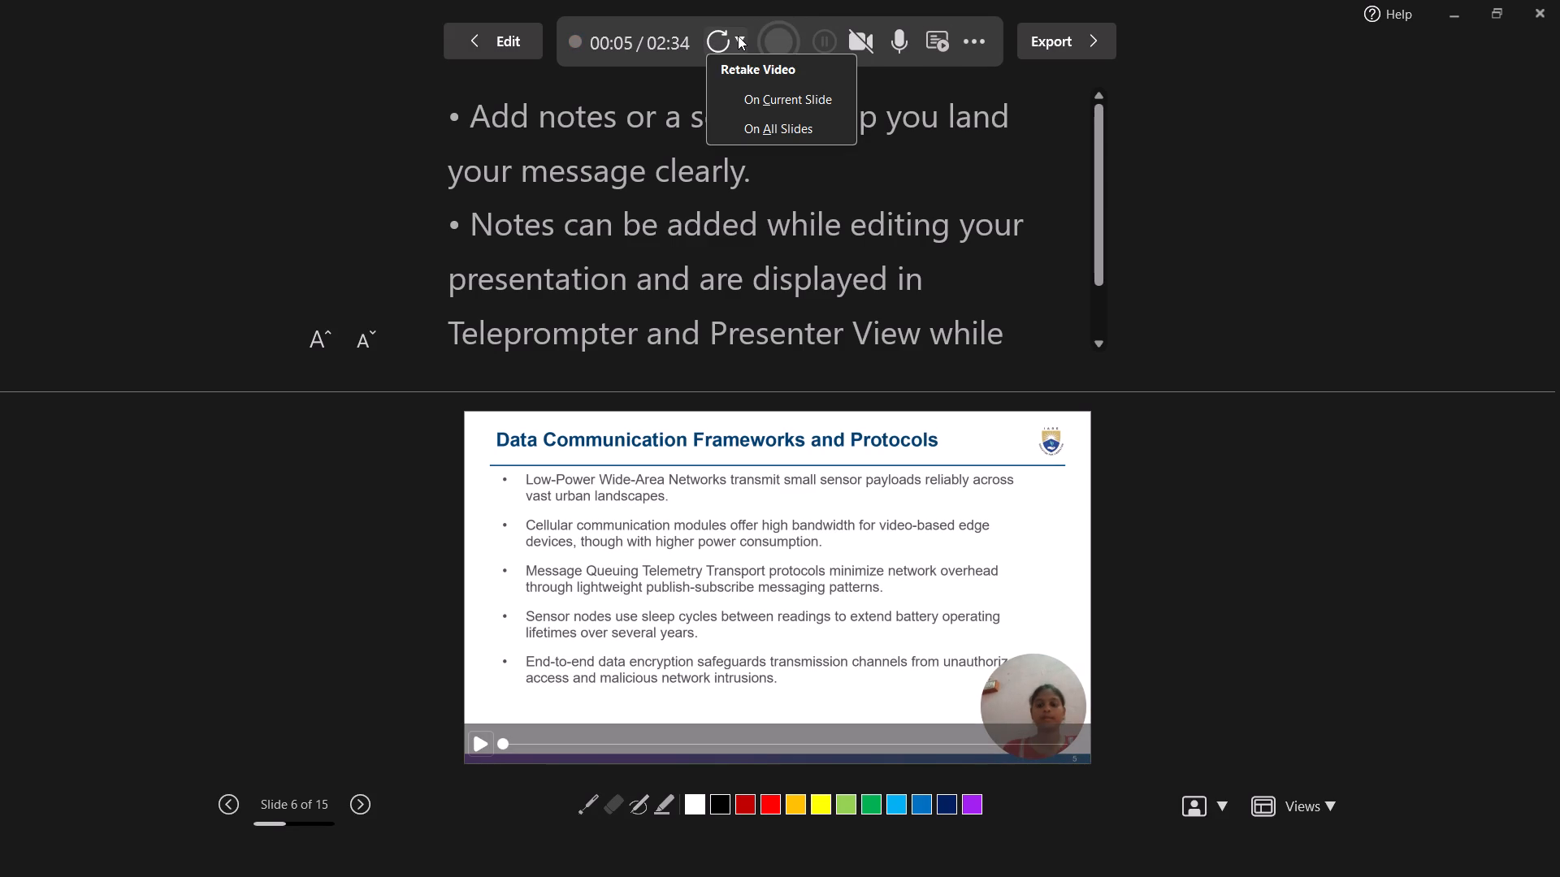
click(777, 89)
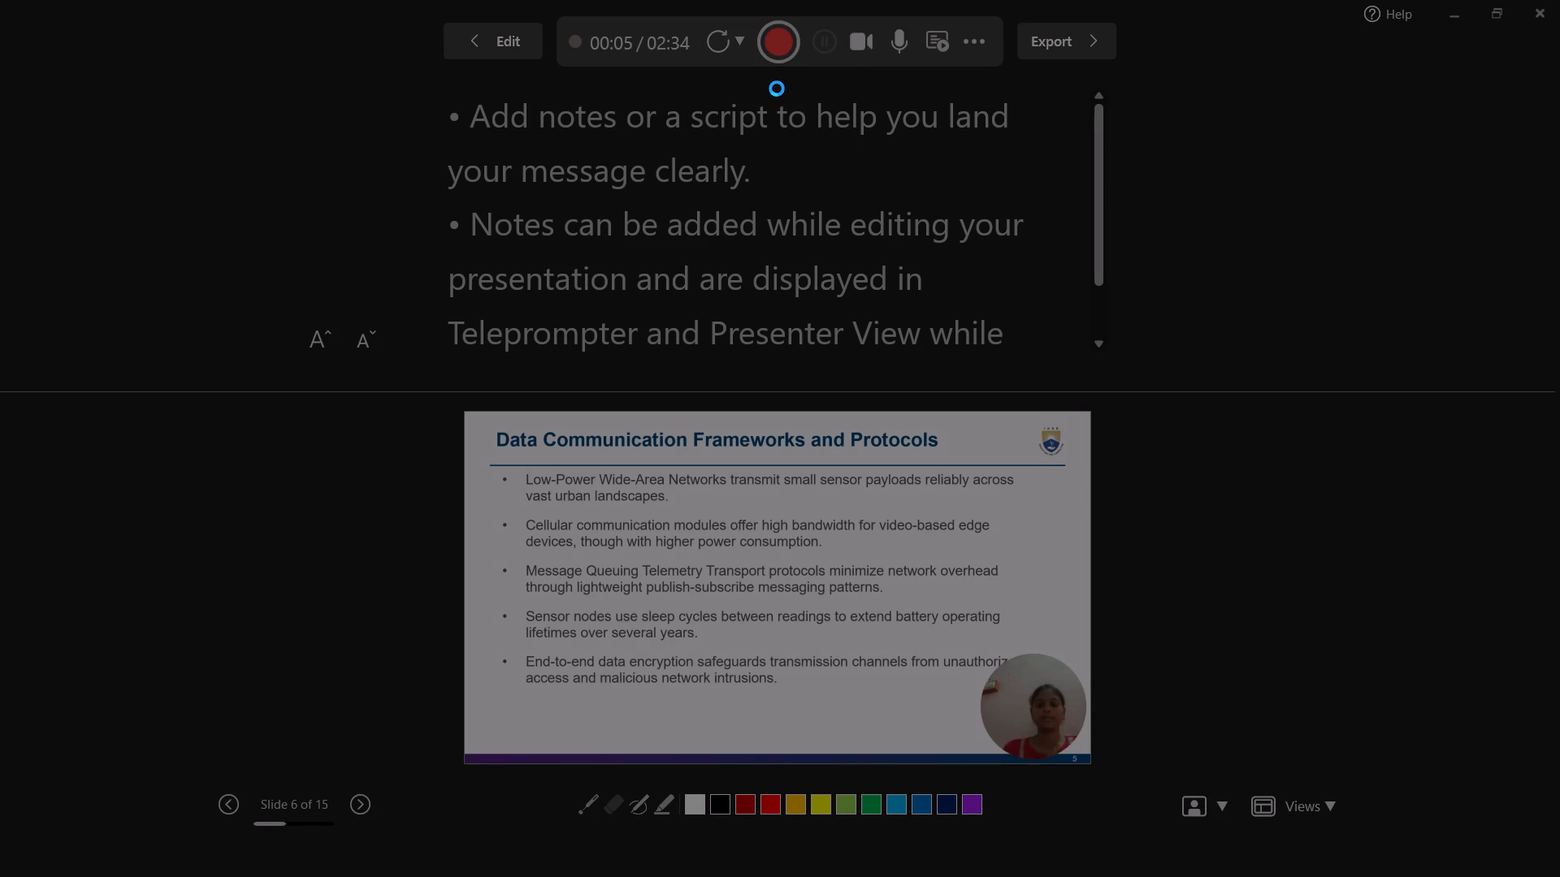
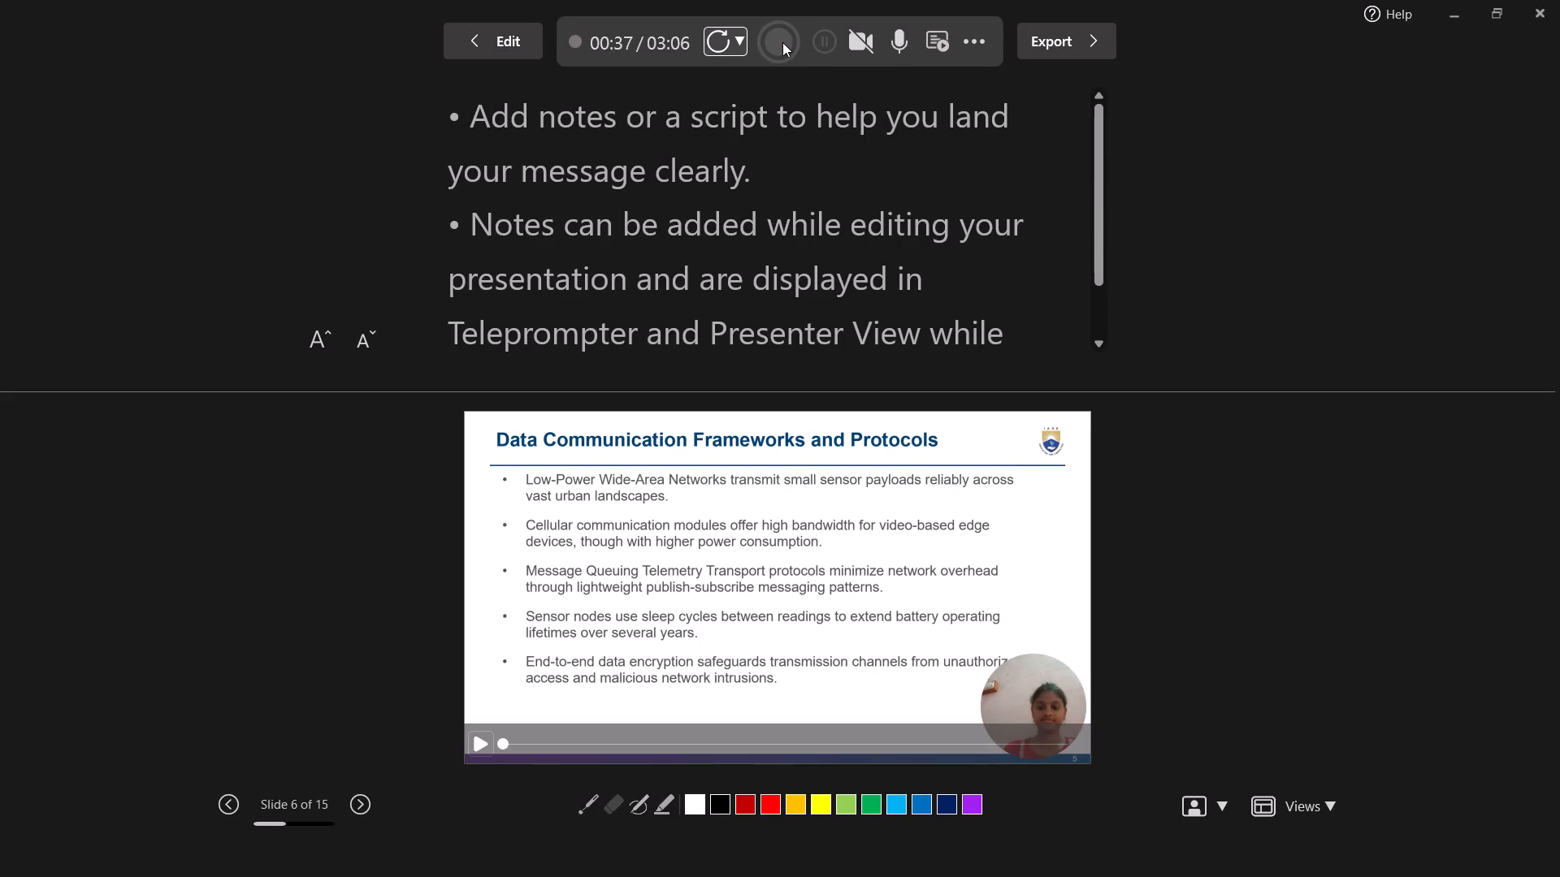
Advance to slide 7, Cloud Processing and Data Storage Architecture, and start recording its camera narration.
key(Right)
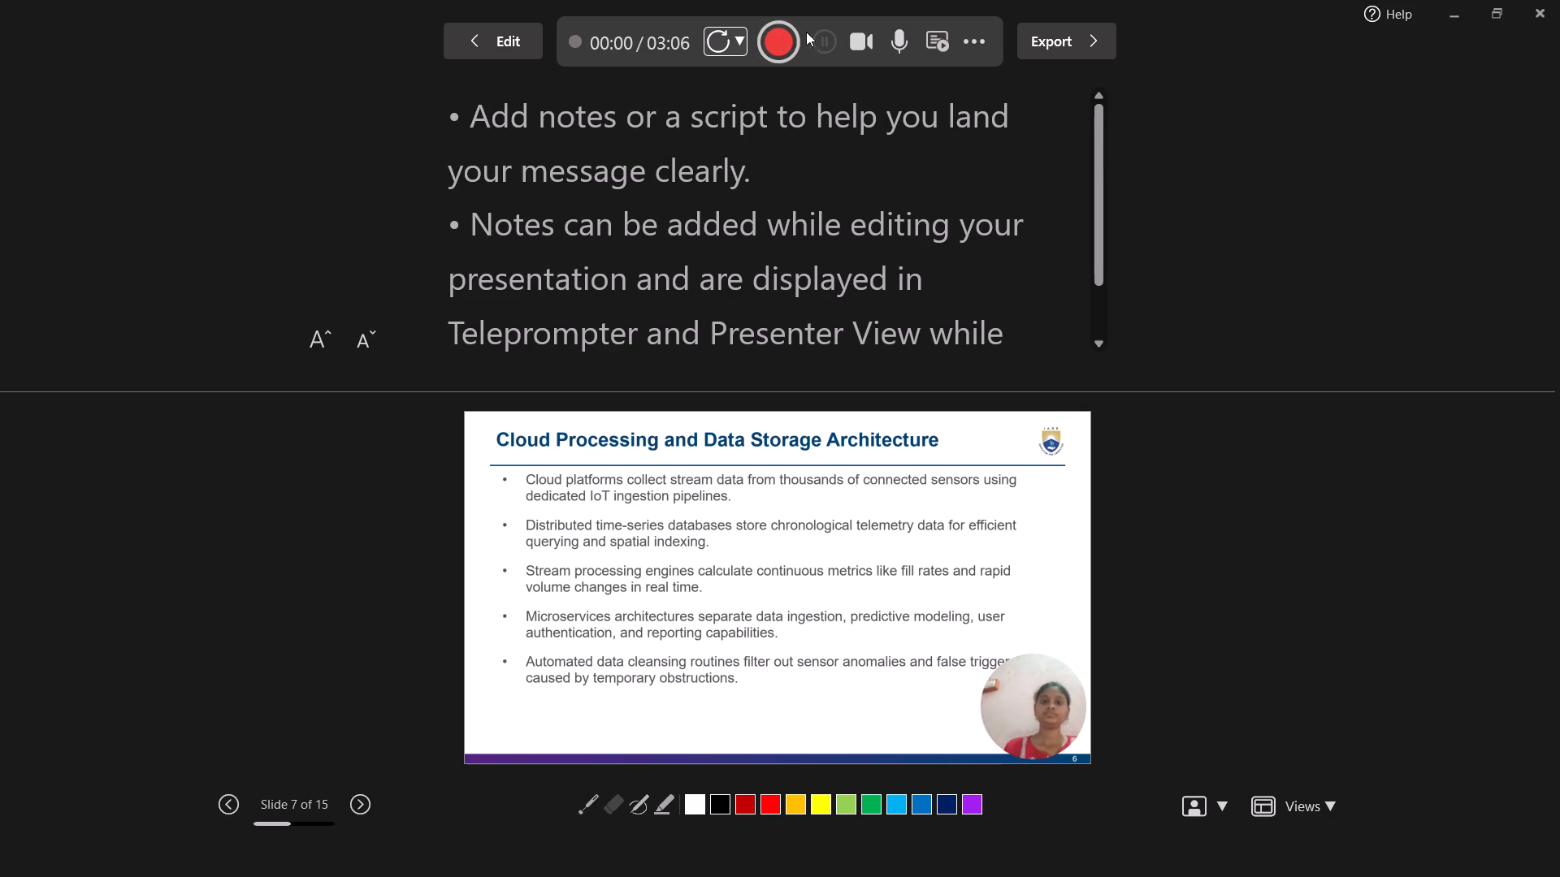
click(780, 39)
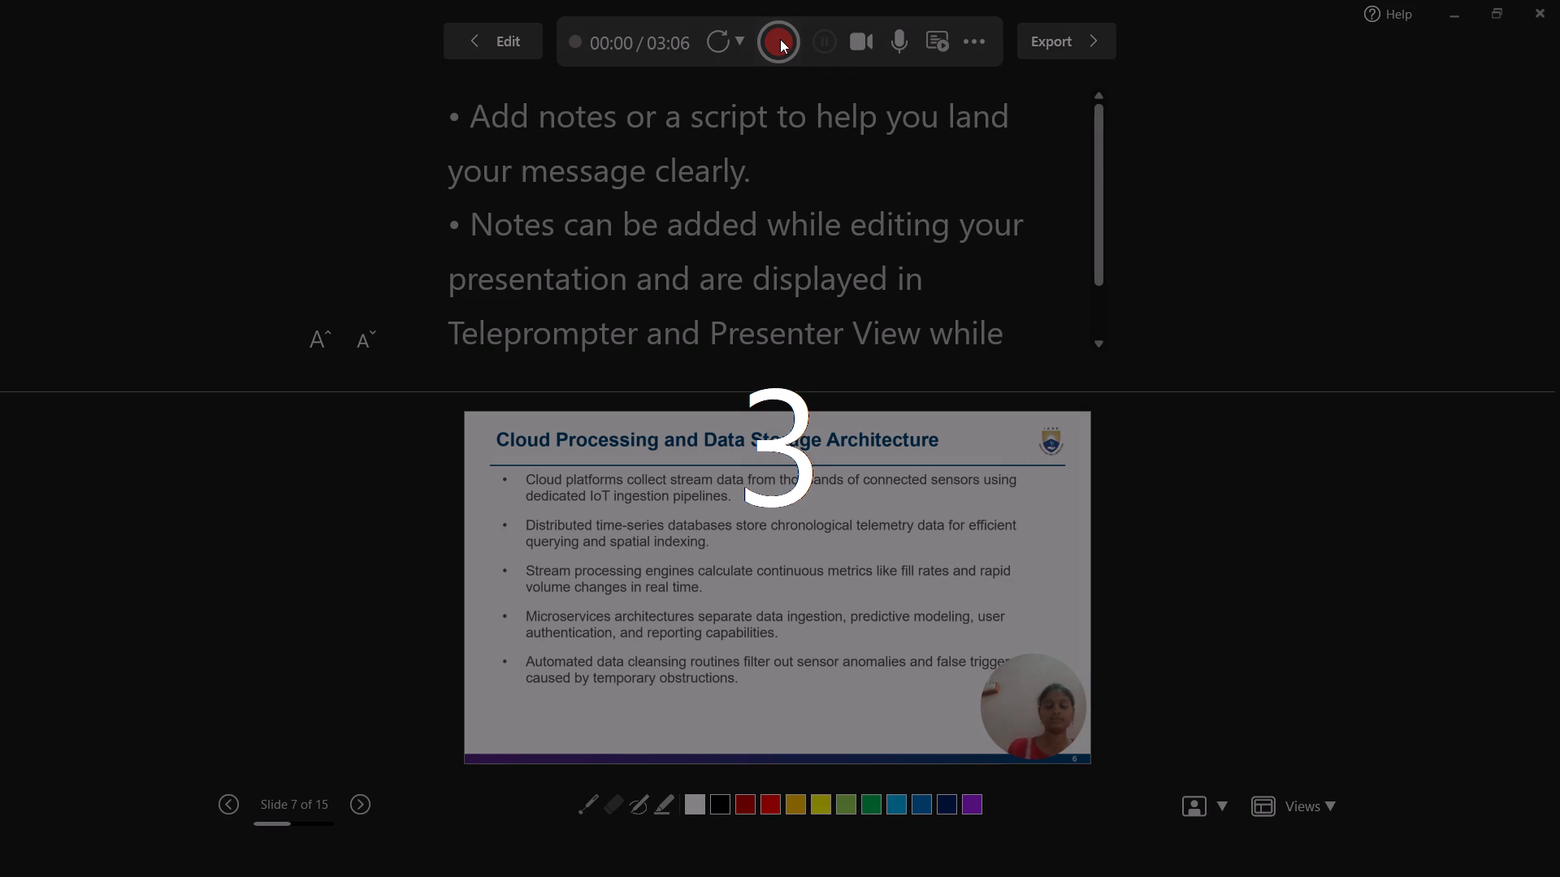
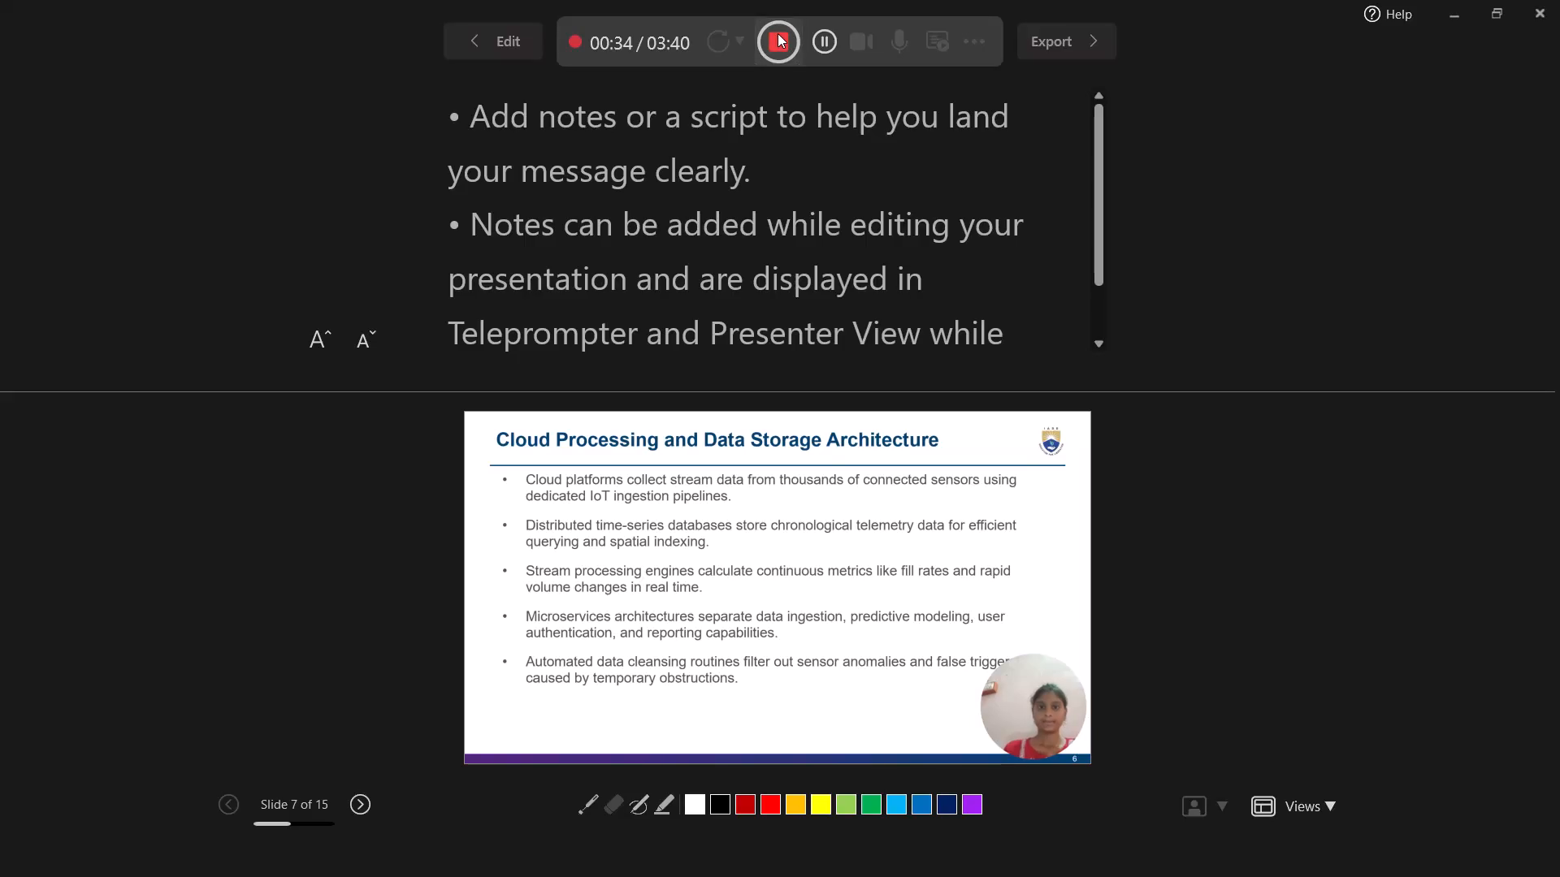
Advance to slide 8, Data Science for Waste Generation Analytics, and record a camera narration take of about 11 seconds.
key(Right)
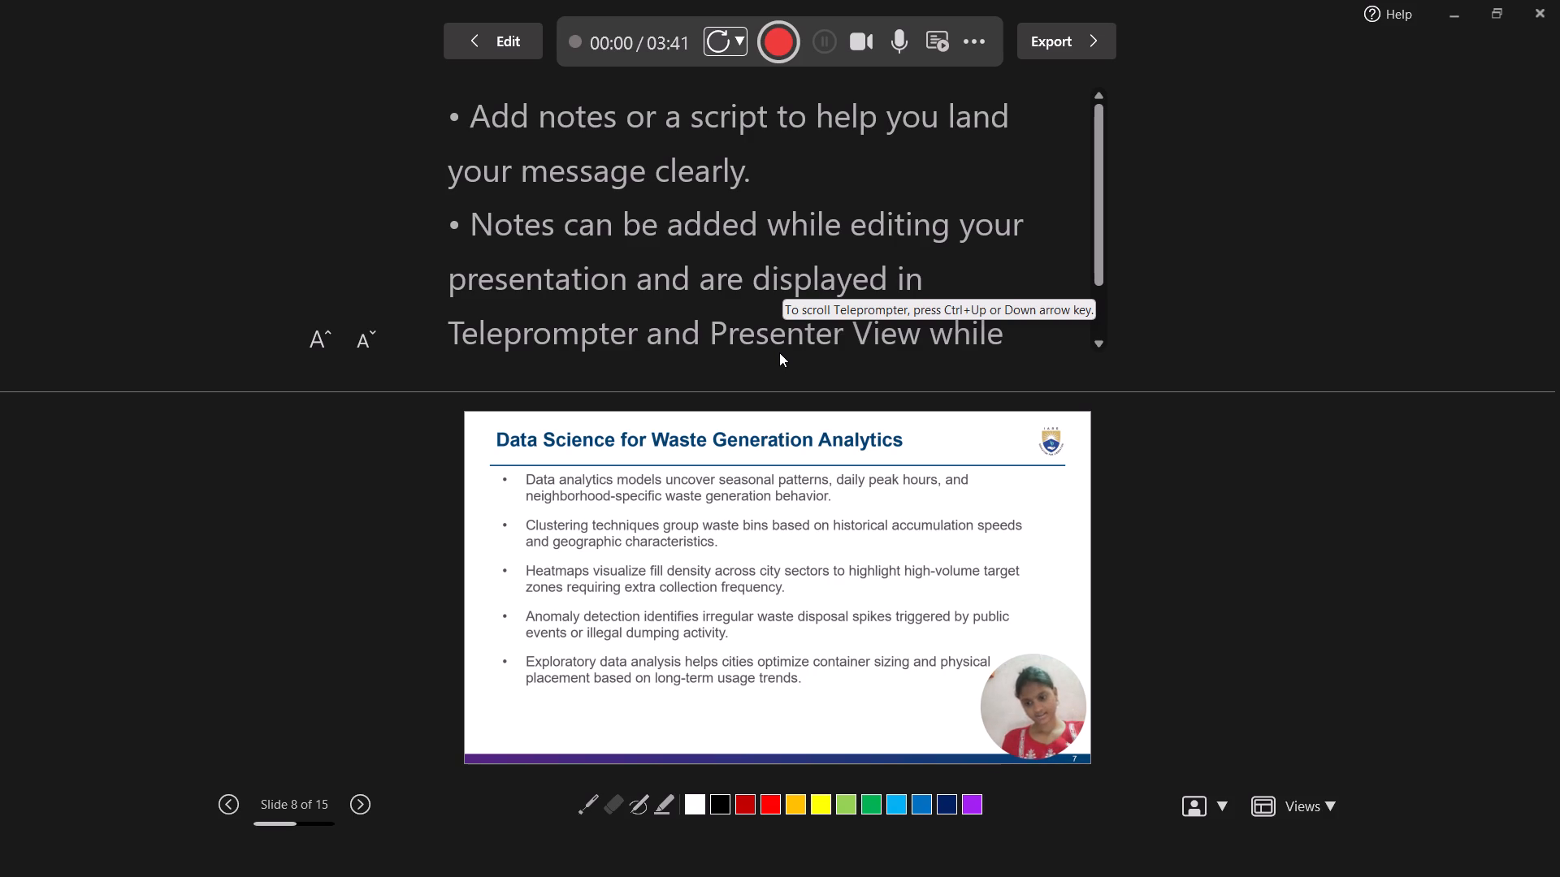
click(781, 46)
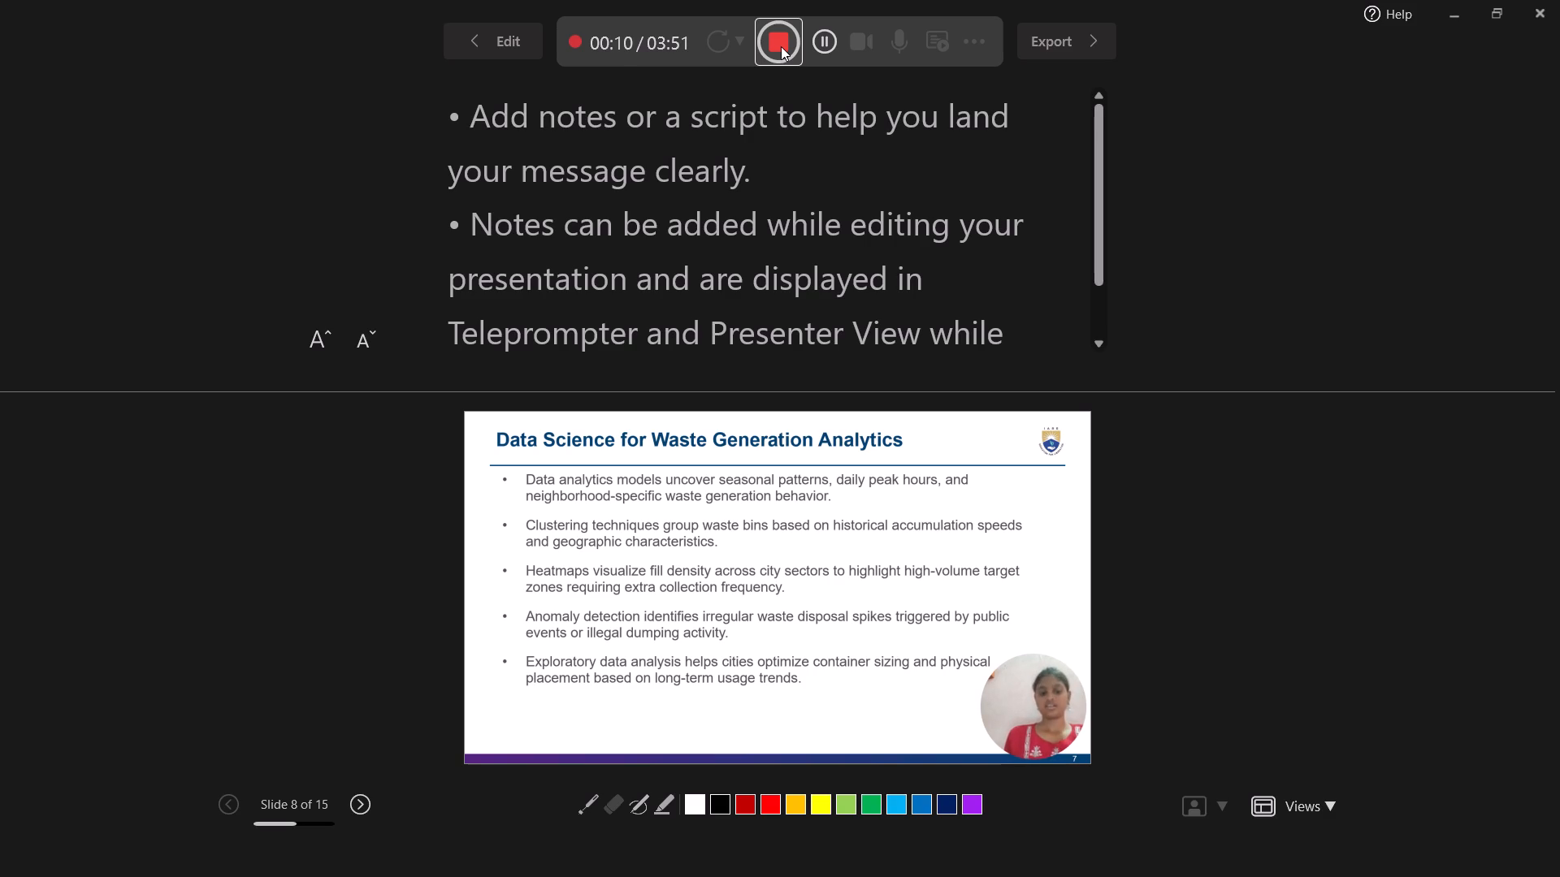
click(781, 46)
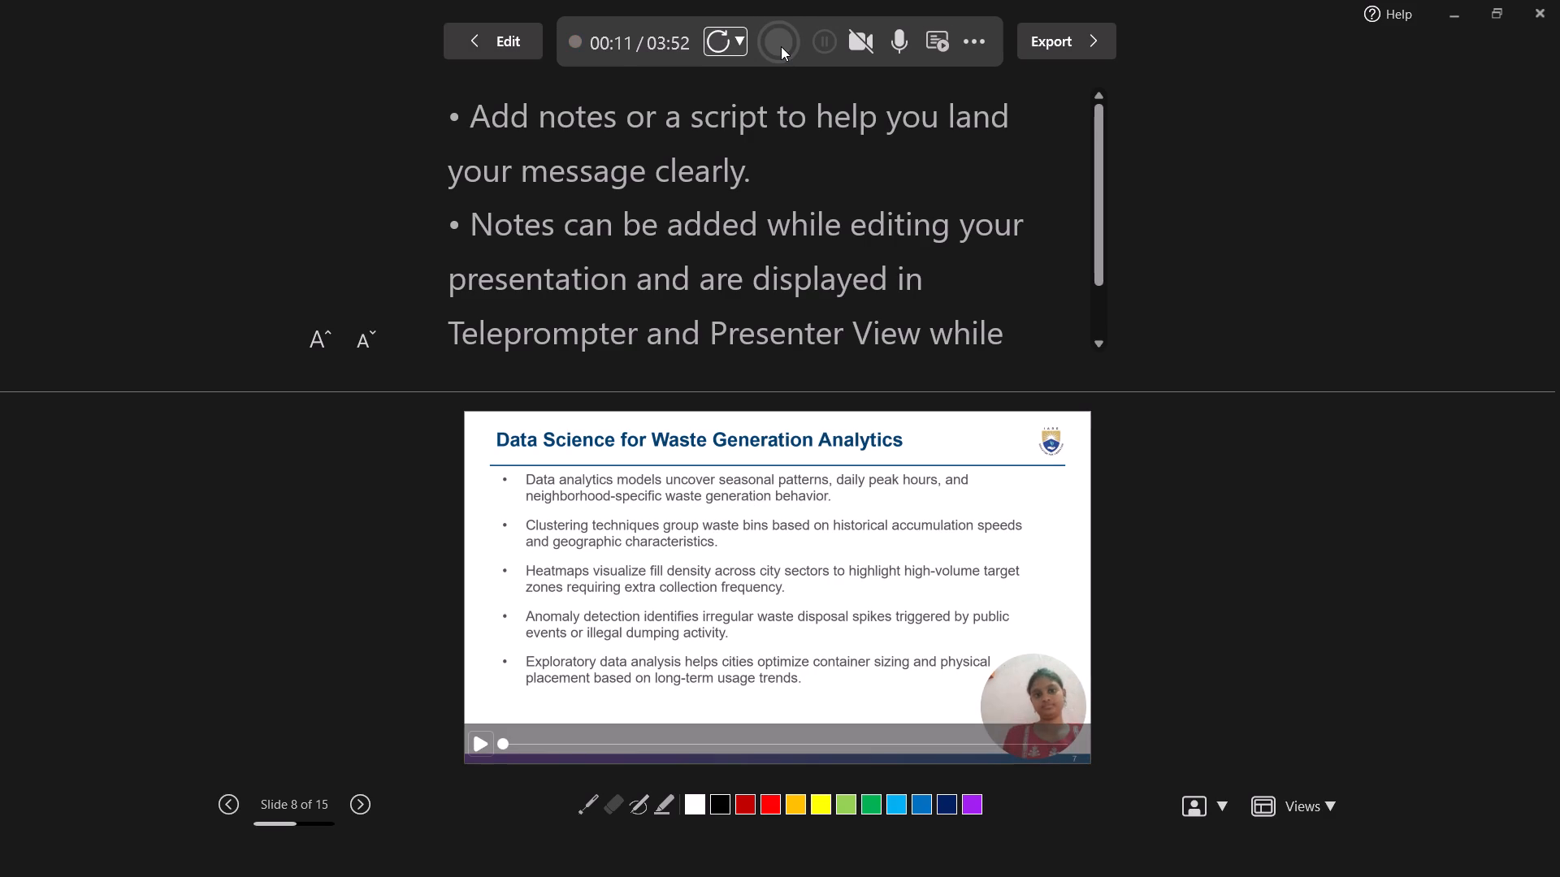
Start retaking the narration video on the current slide only, slide 8.
click(739, 45)
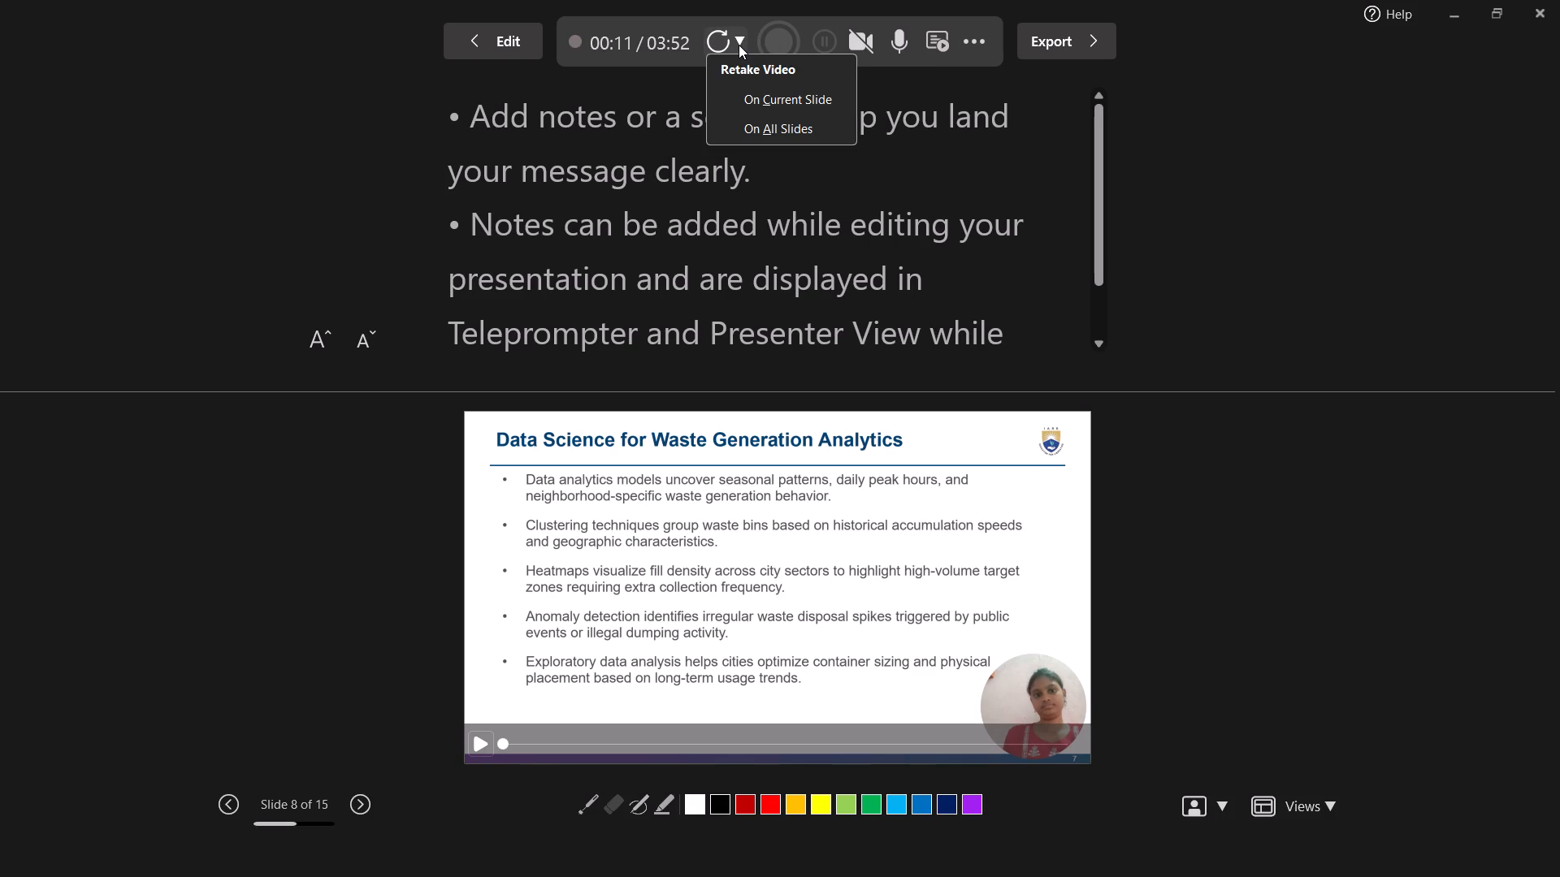
click(760, 103)
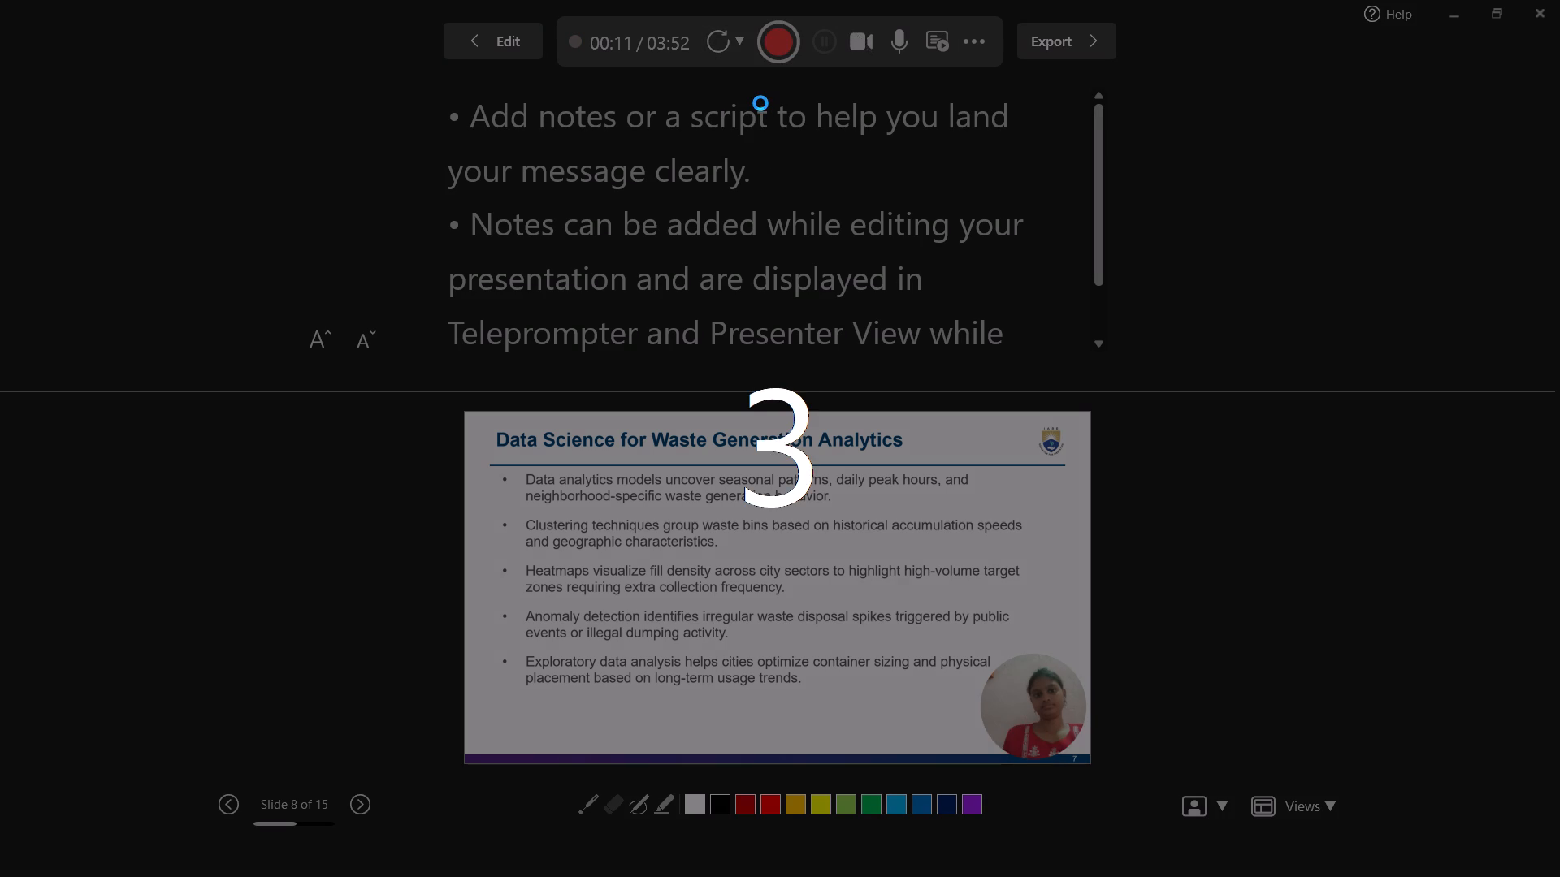
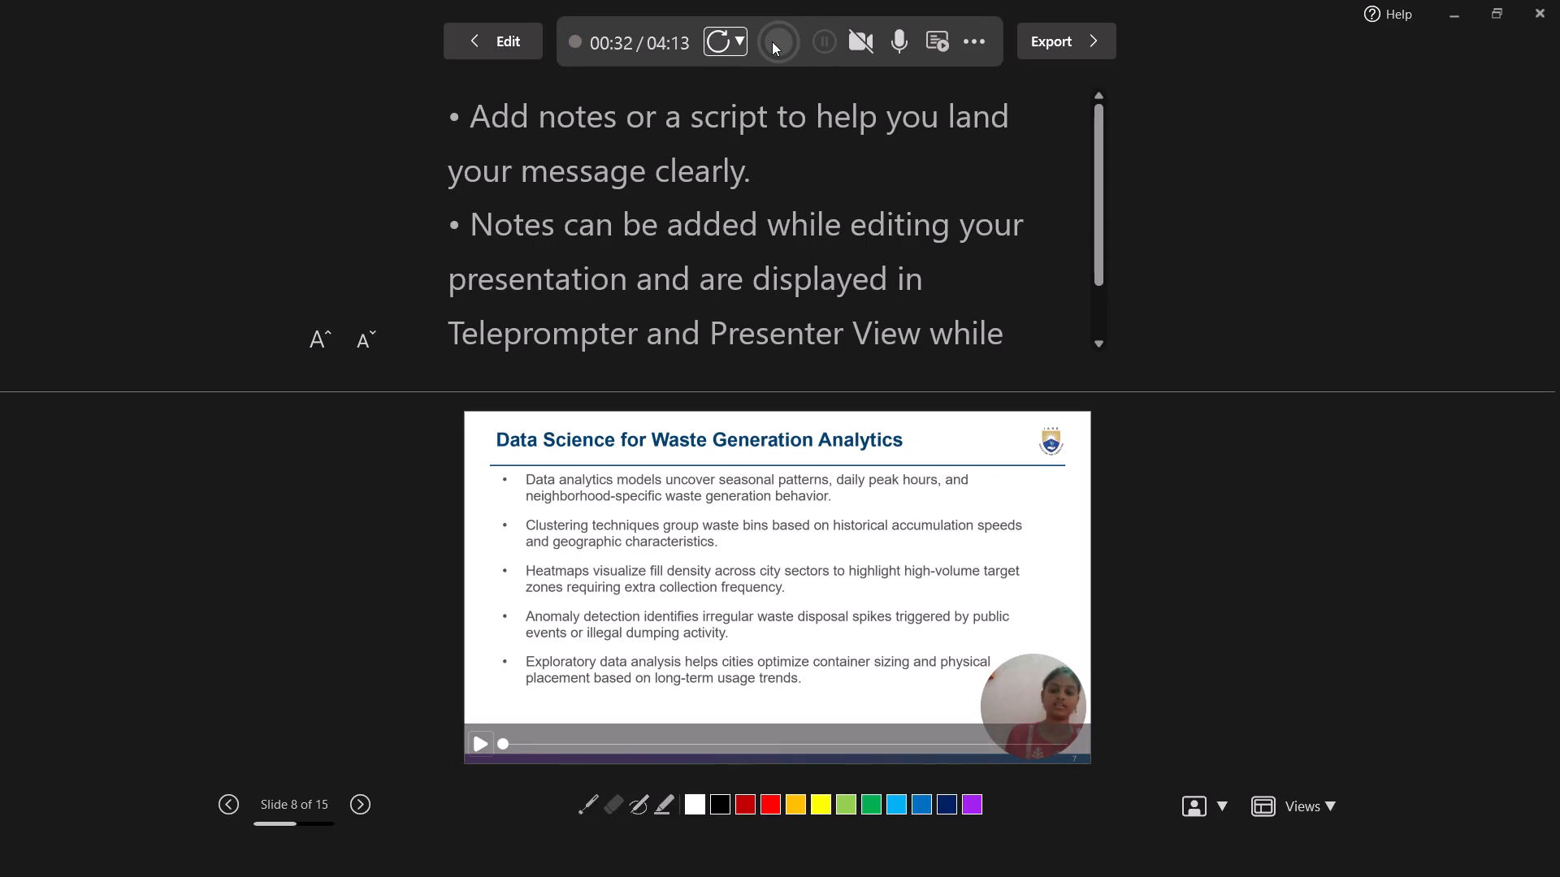
Advance to slide 9, Predictive Modeling for Waste Accumulation, and start recording its camera narration.
key(Right)
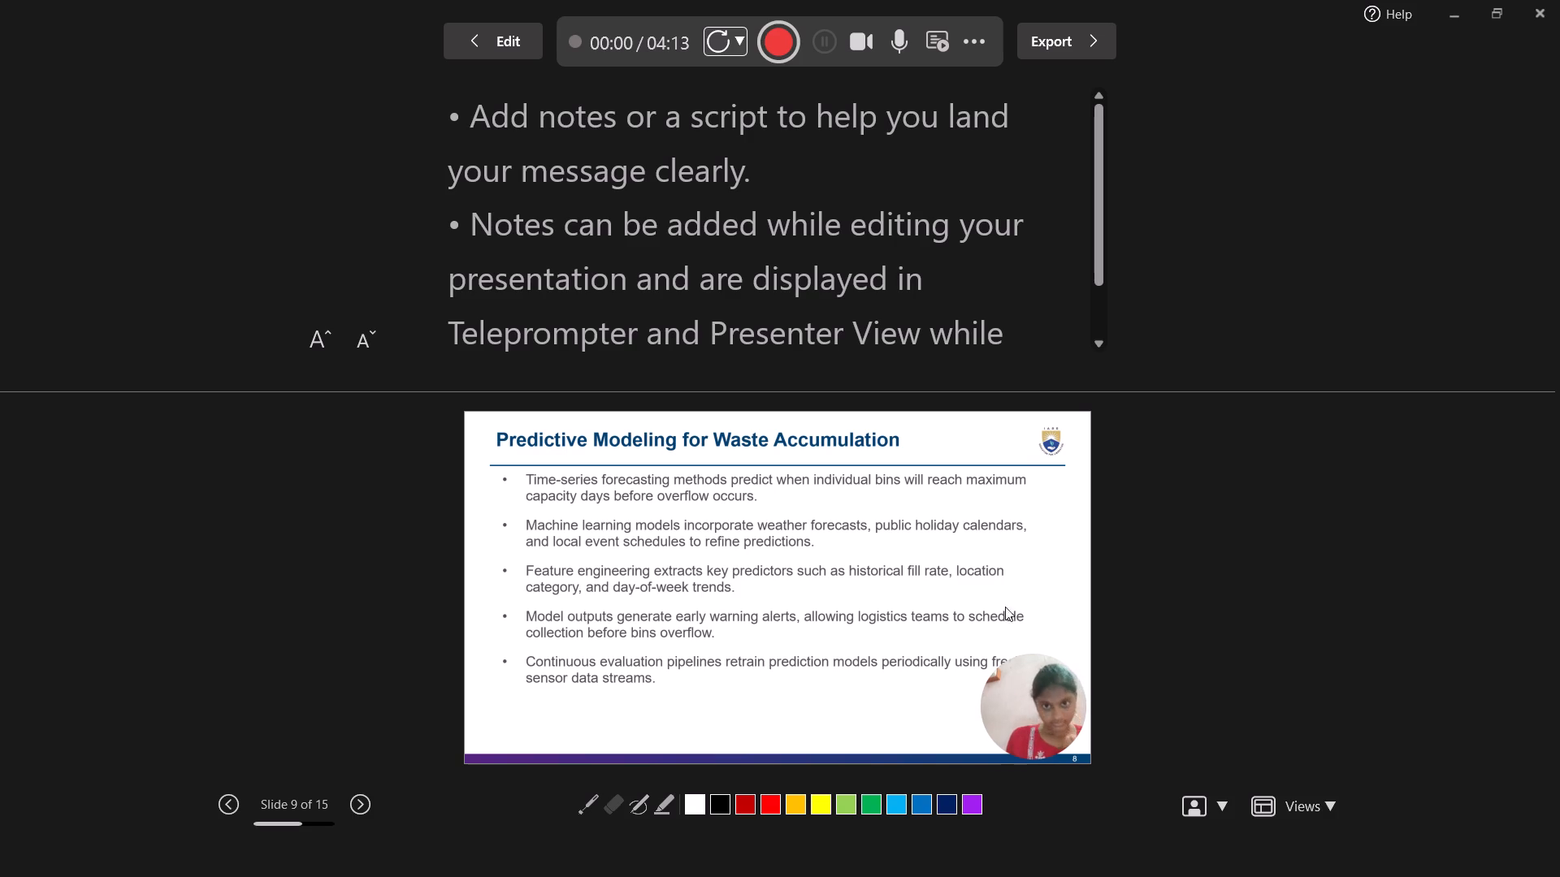
click(782, 45)
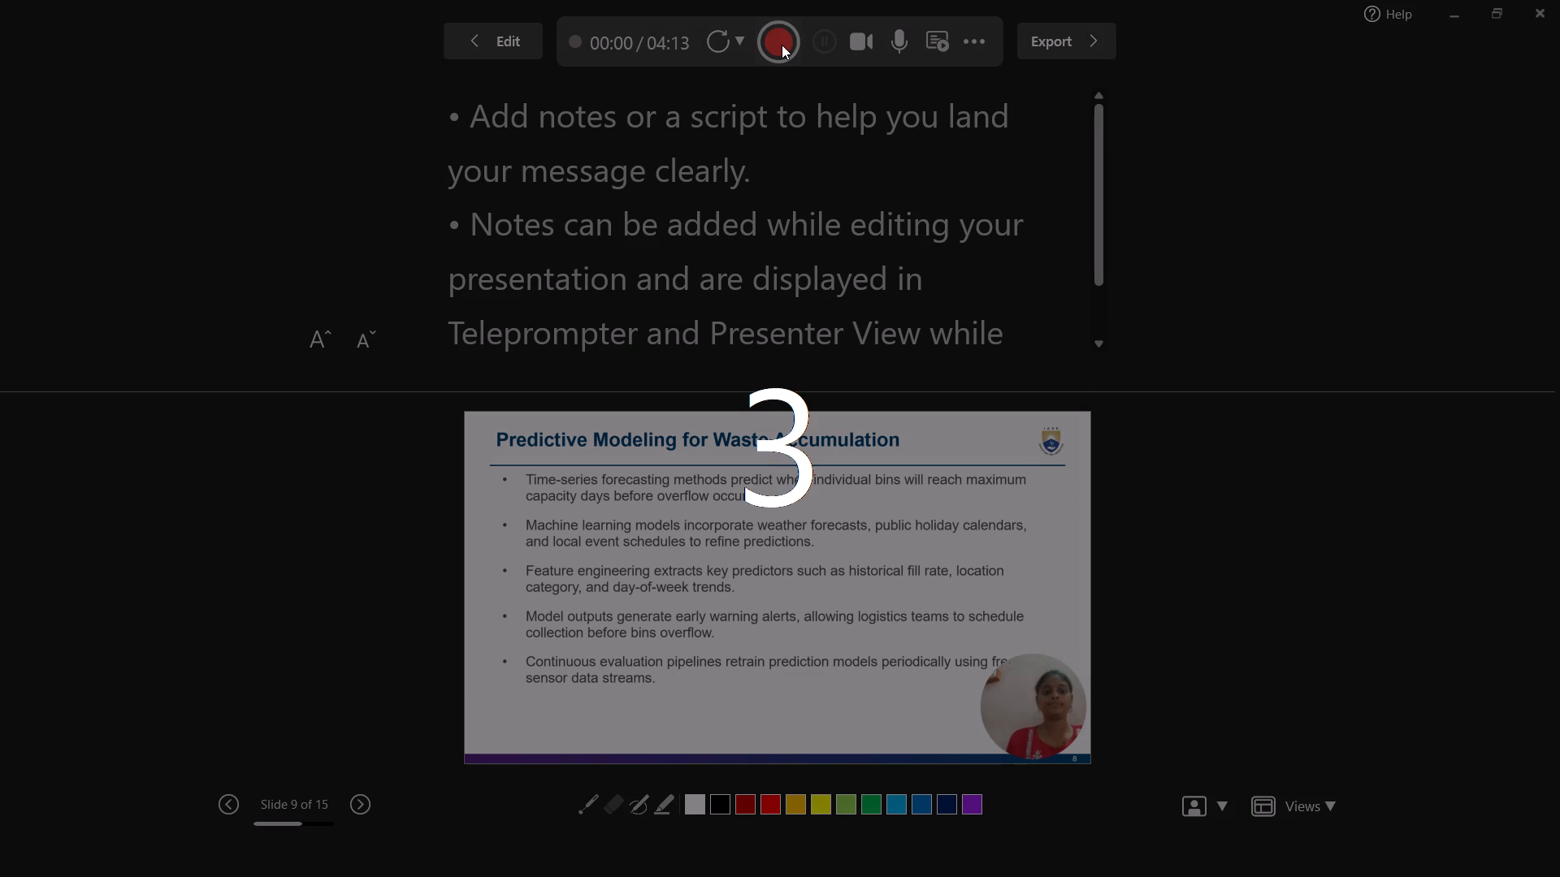
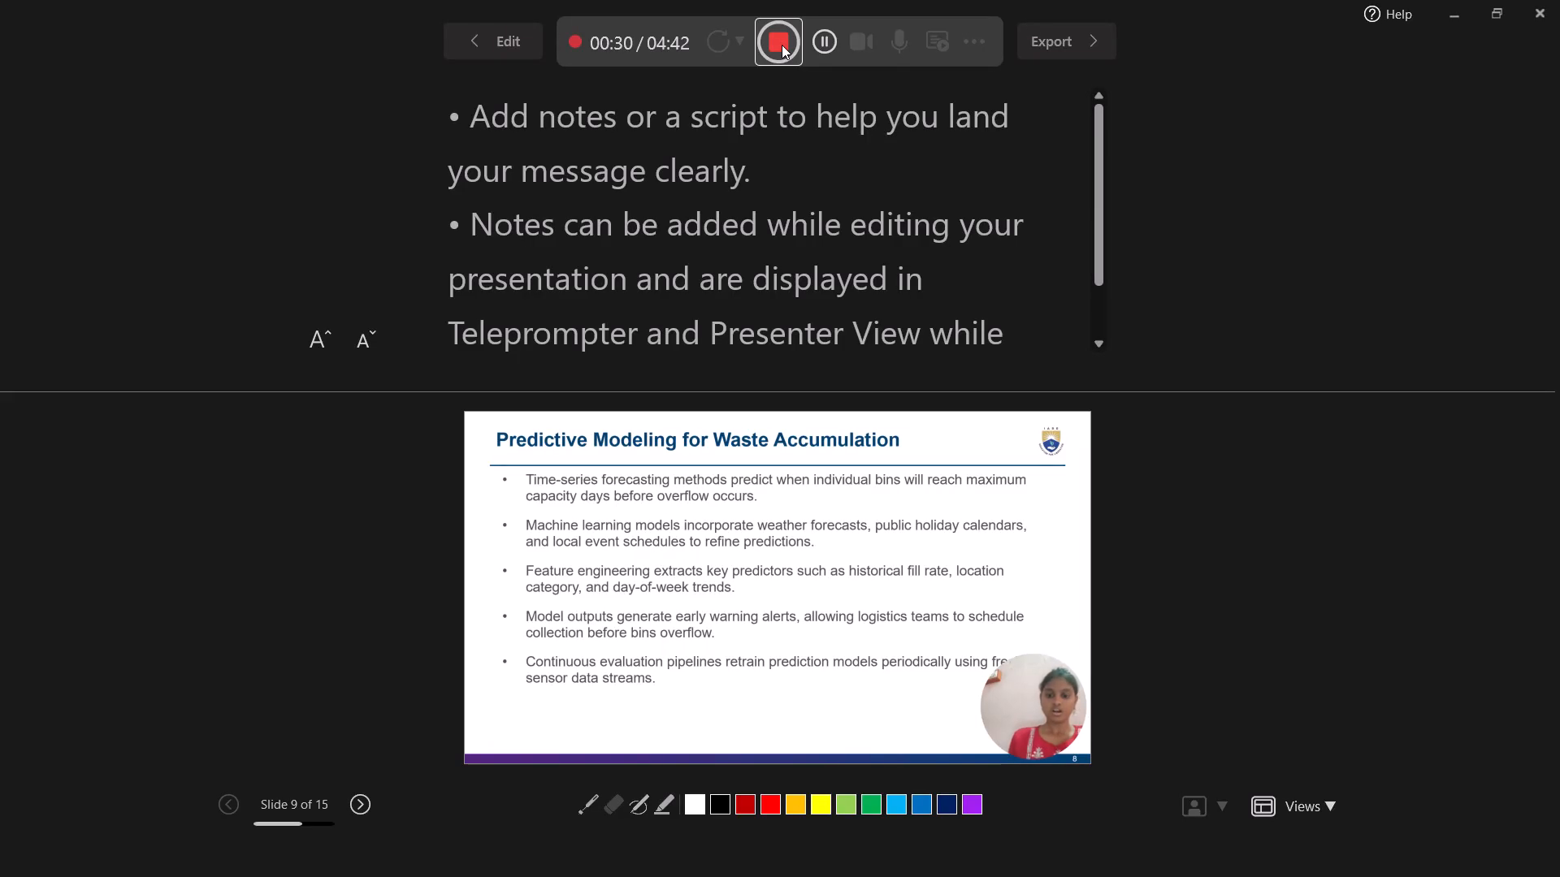
Stop the camera narration recording on slide 9 and advance to slide 10, Route Optimization for Collection Trucks.
click(782, 45)
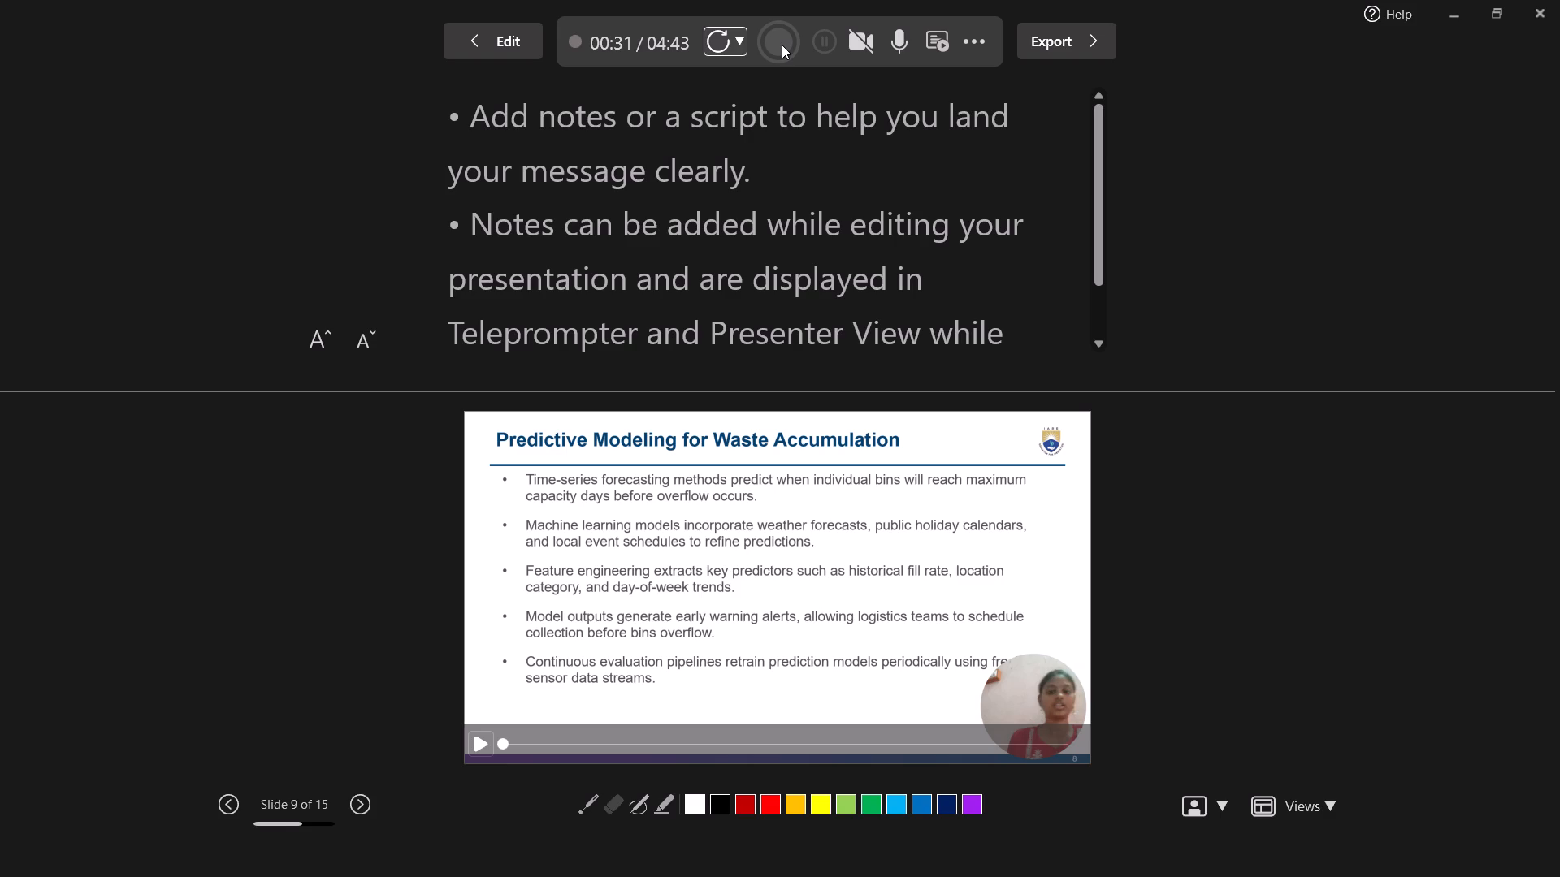
key(Right)
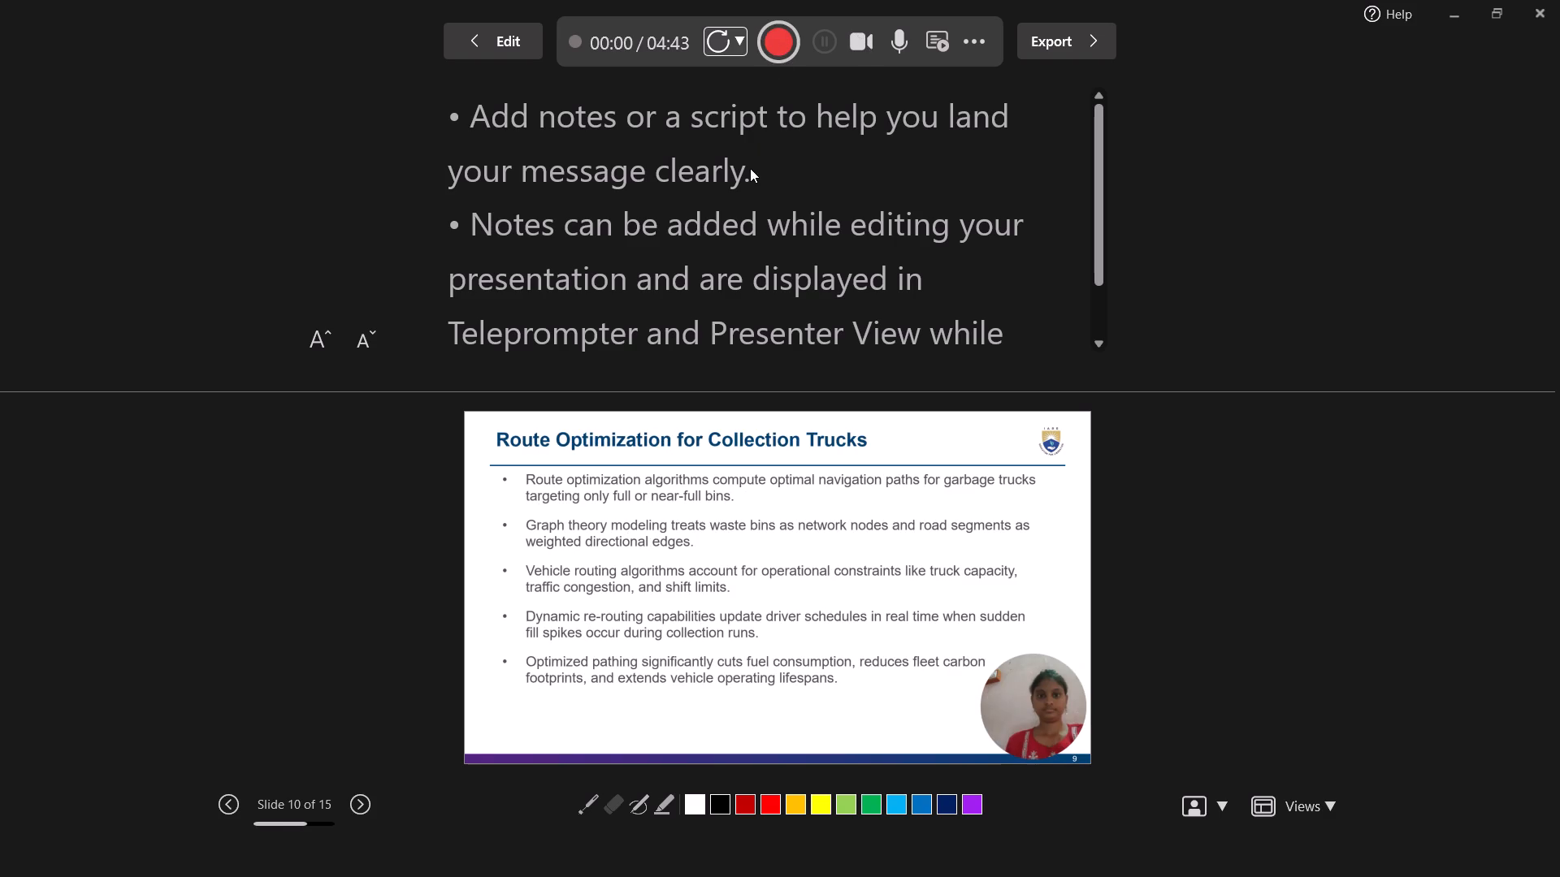
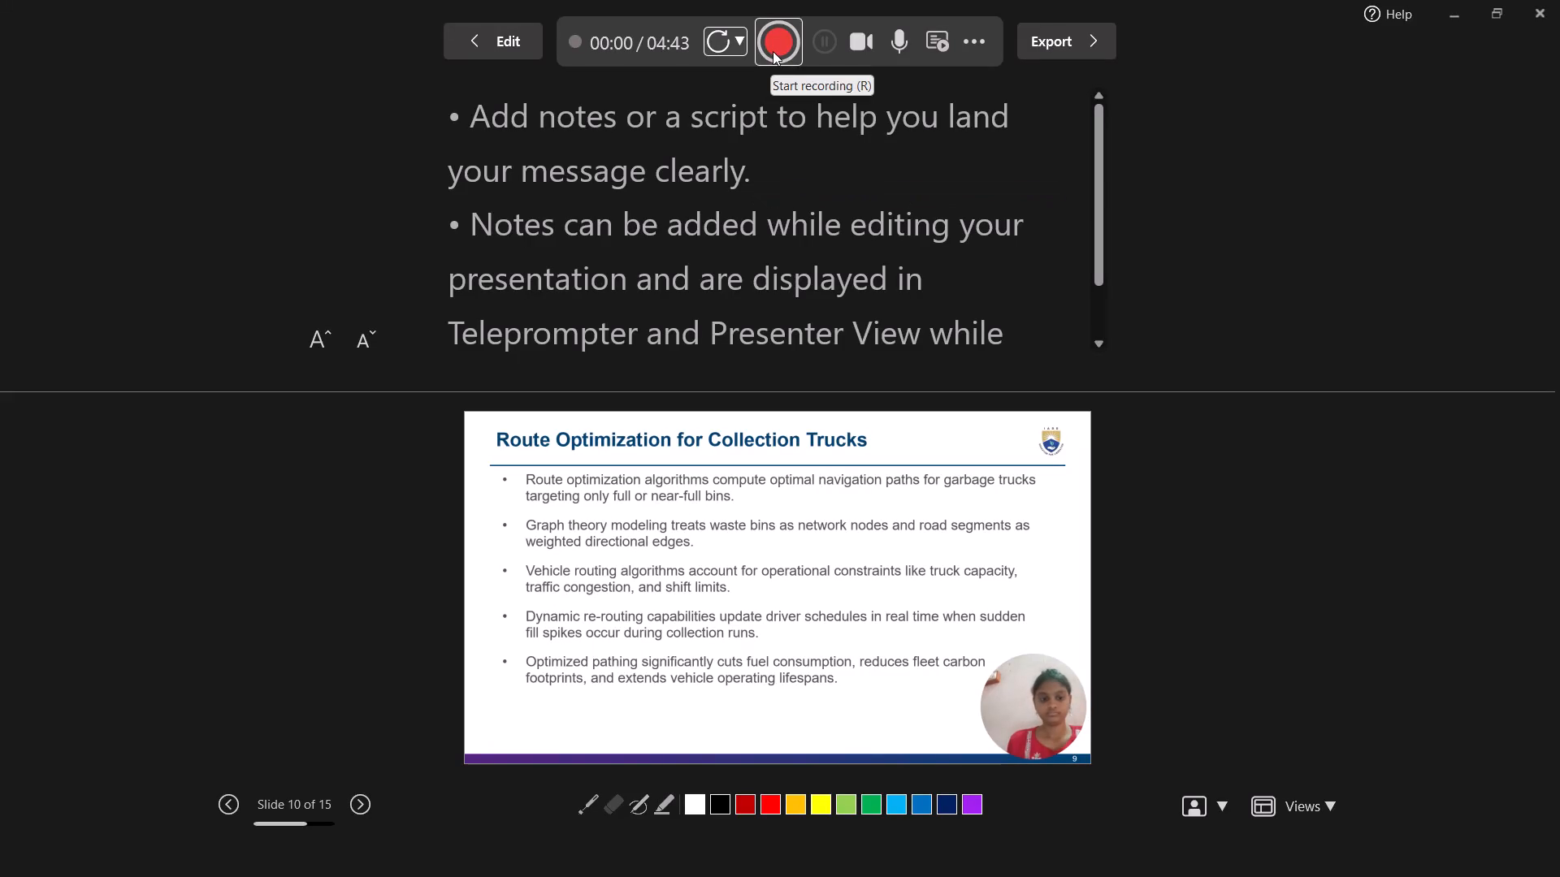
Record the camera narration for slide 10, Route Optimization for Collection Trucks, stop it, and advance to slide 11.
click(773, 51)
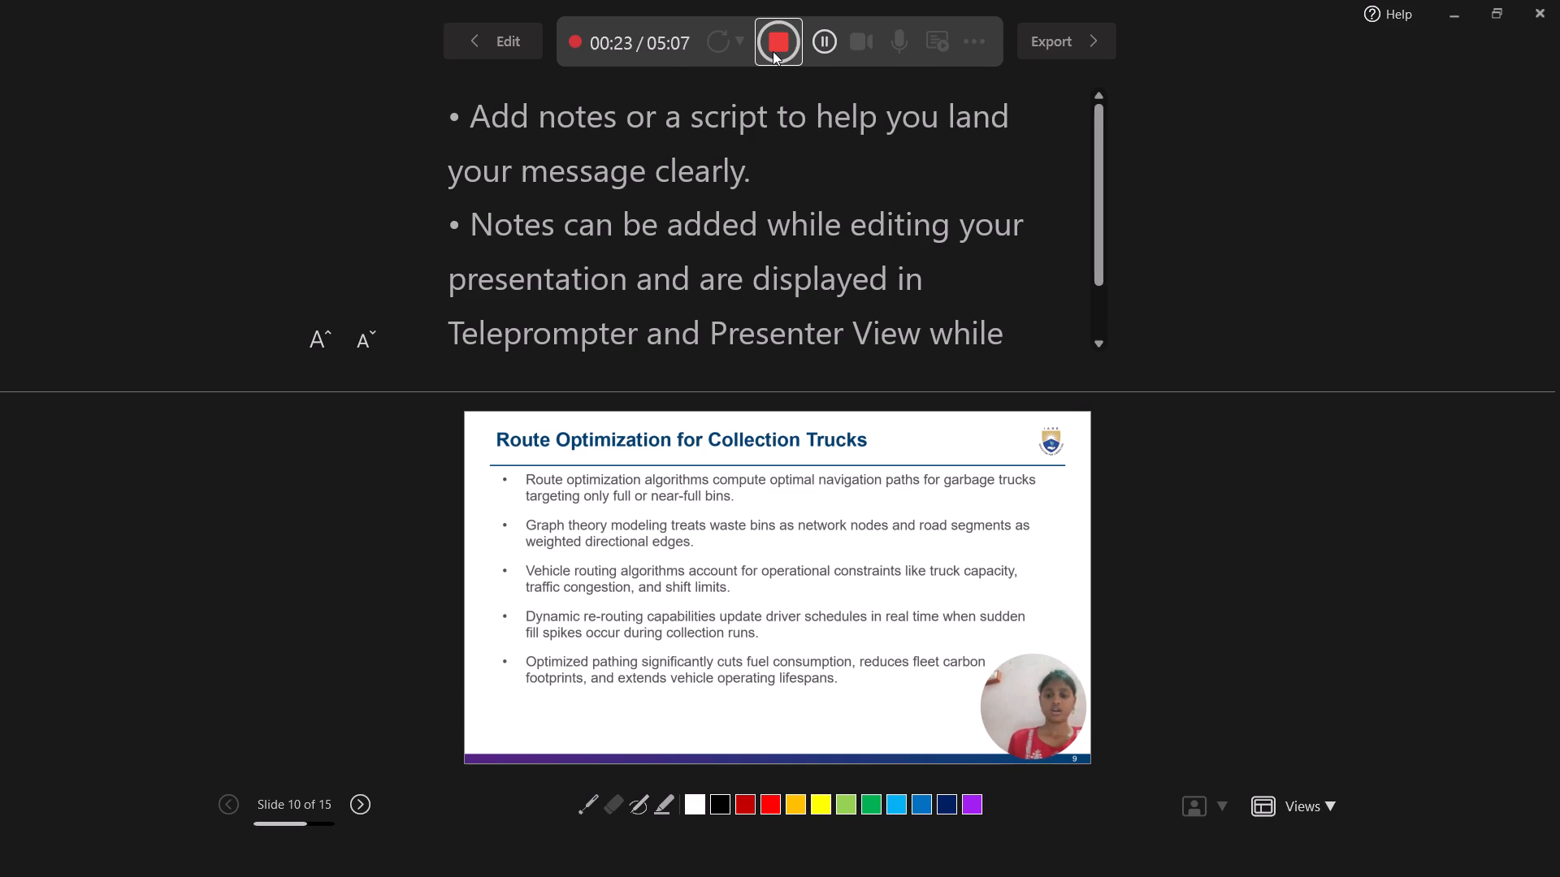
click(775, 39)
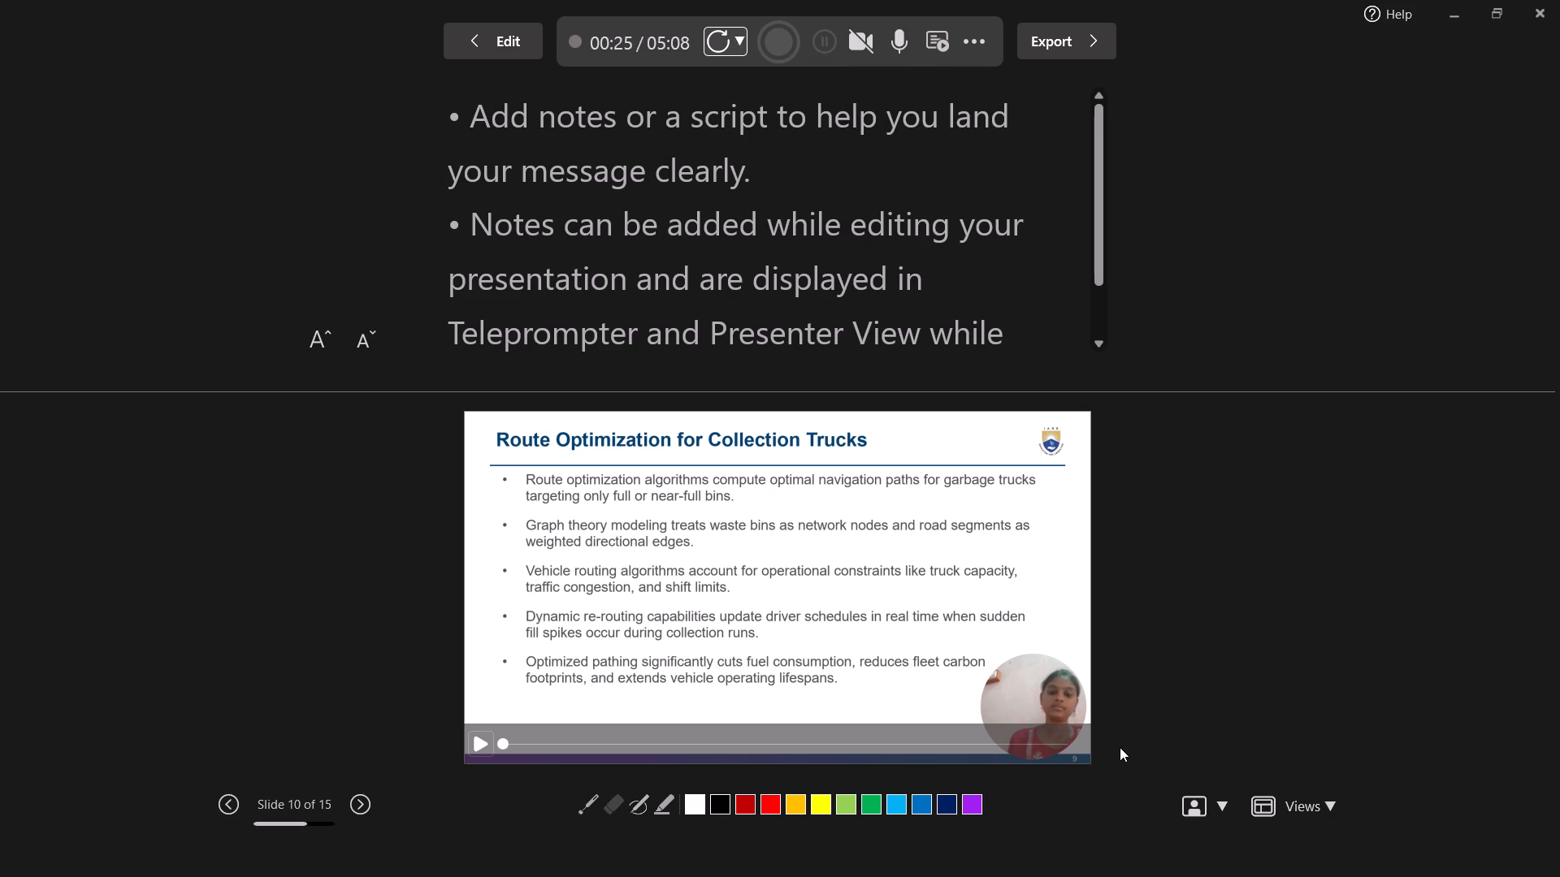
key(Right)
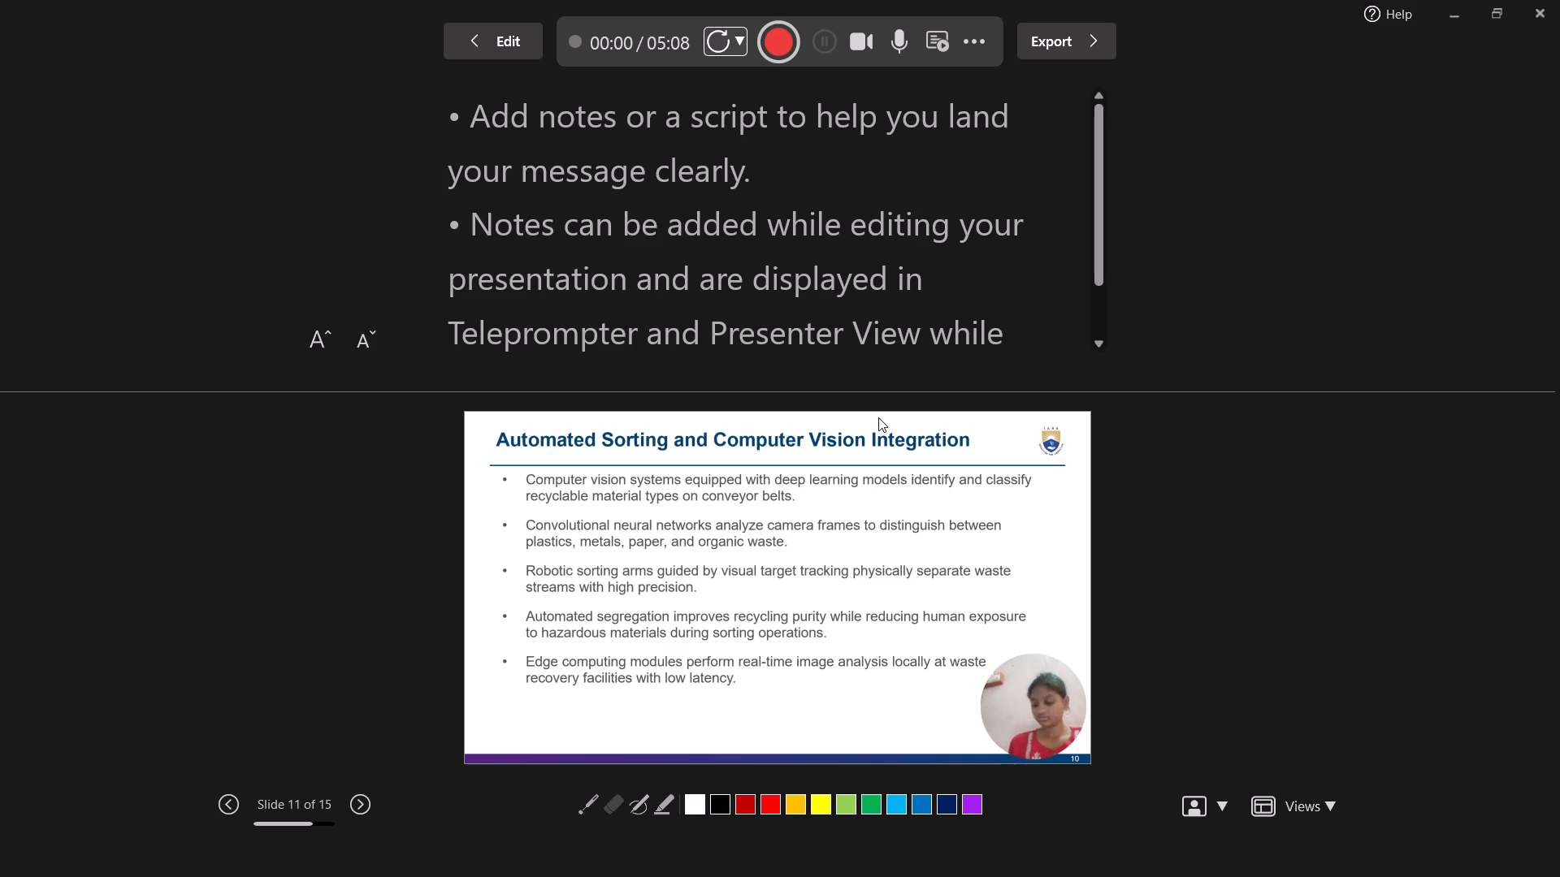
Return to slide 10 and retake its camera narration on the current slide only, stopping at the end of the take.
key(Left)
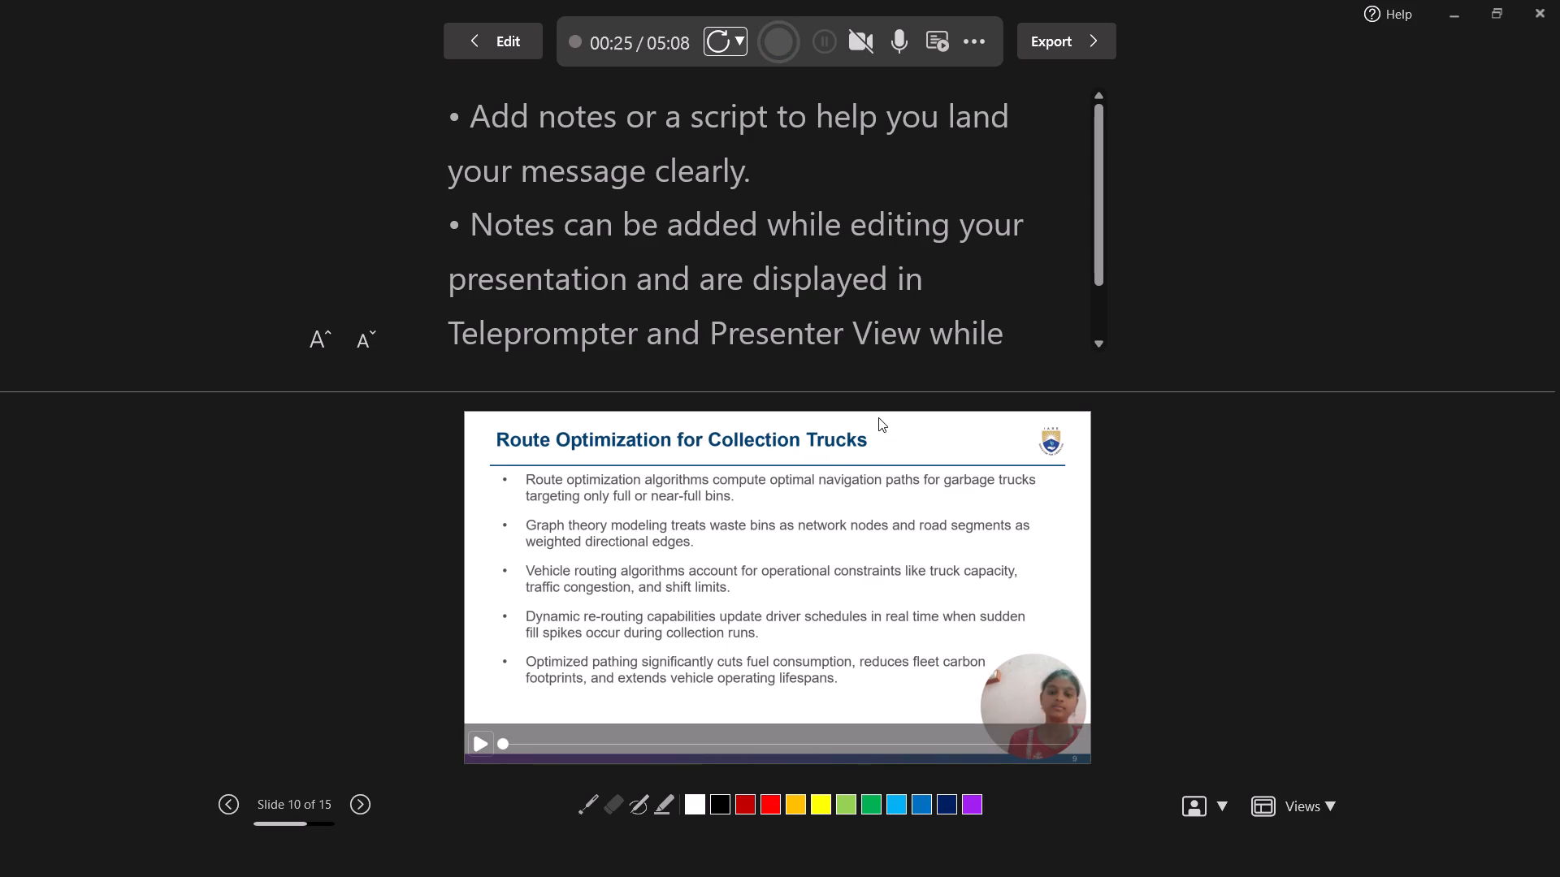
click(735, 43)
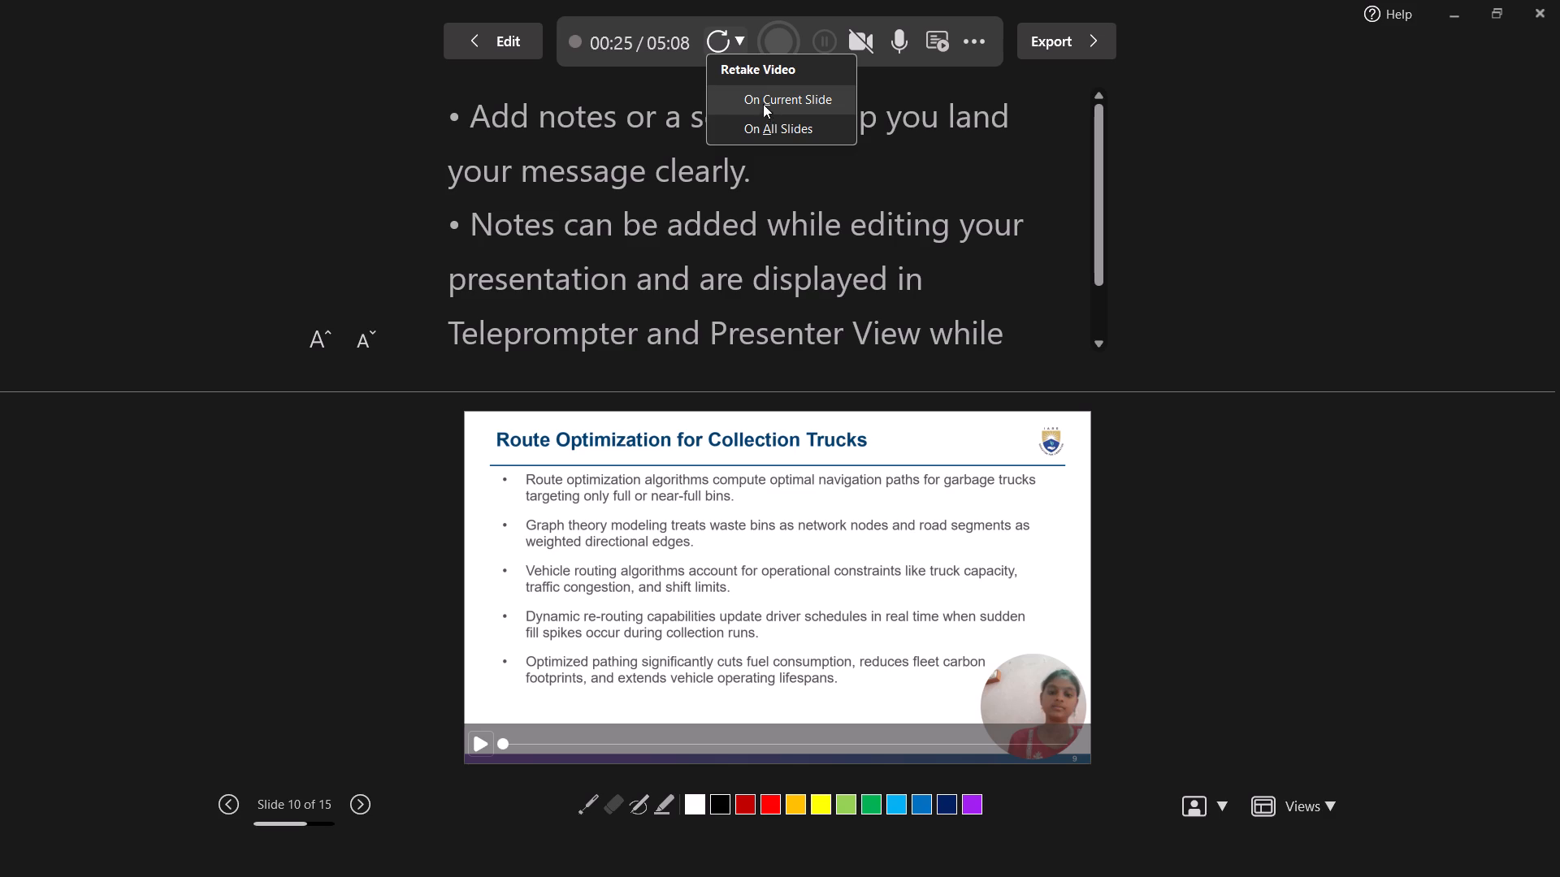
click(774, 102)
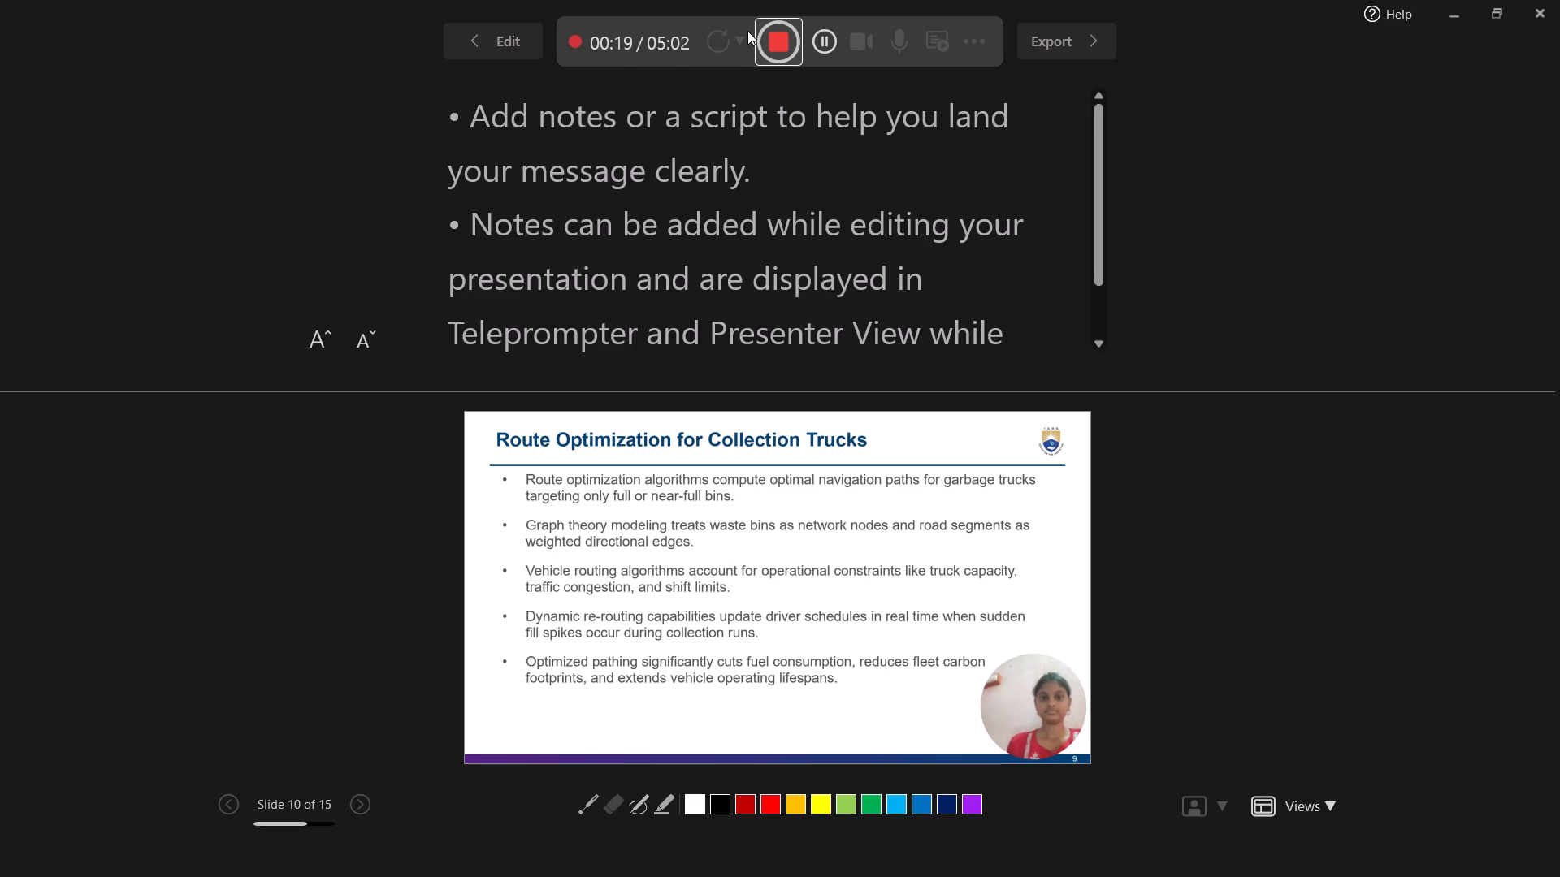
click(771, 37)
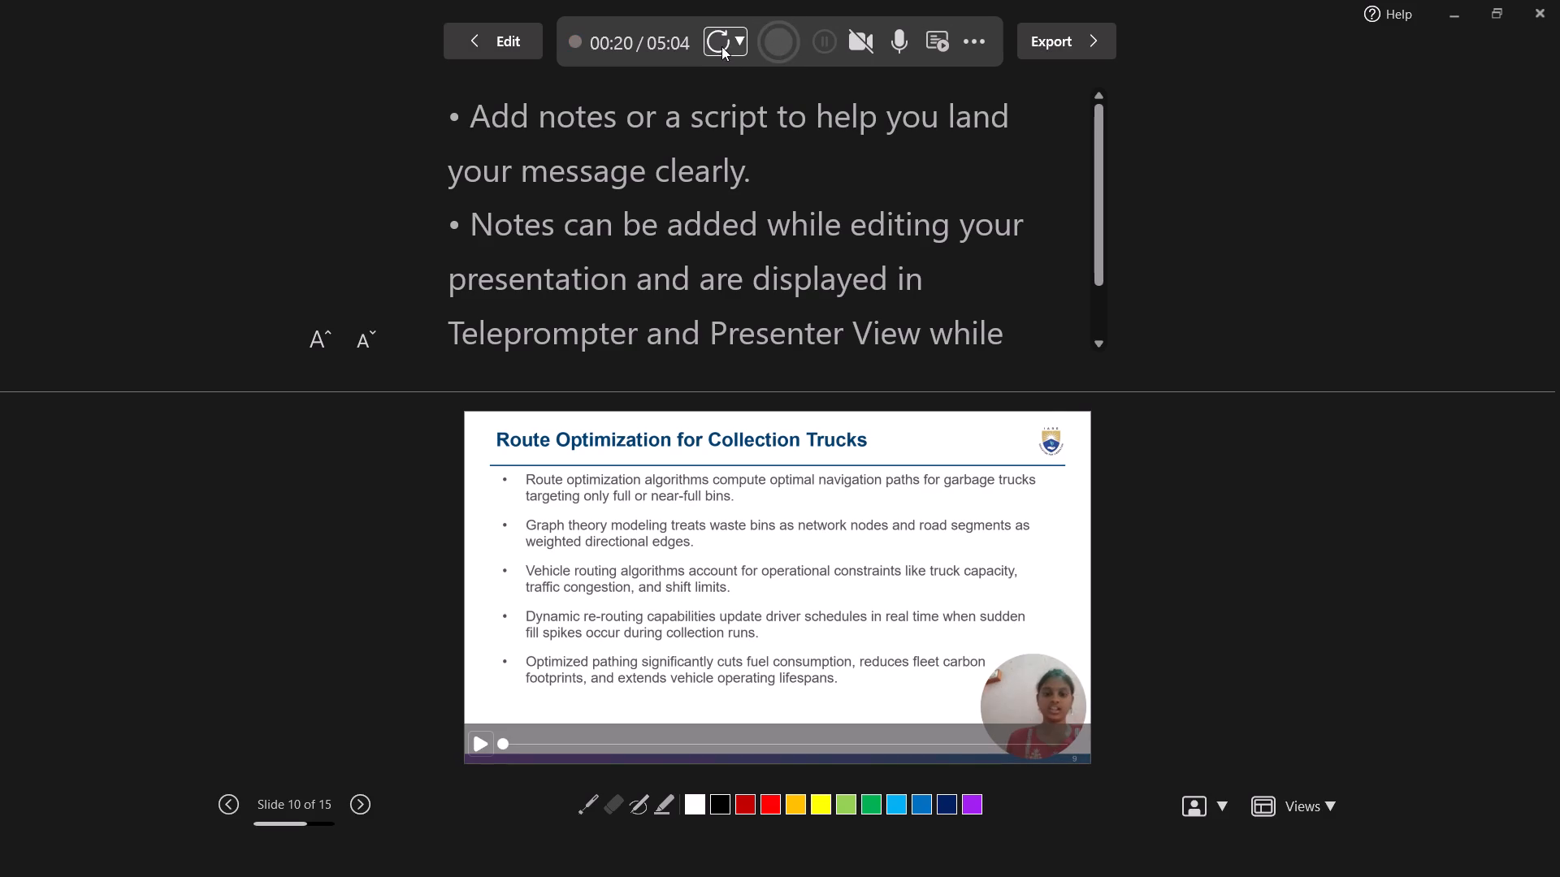
Retake the camera narration of slide 10, Route Optimization for Collection Trucks, on the current slide only.
click(736, 41)
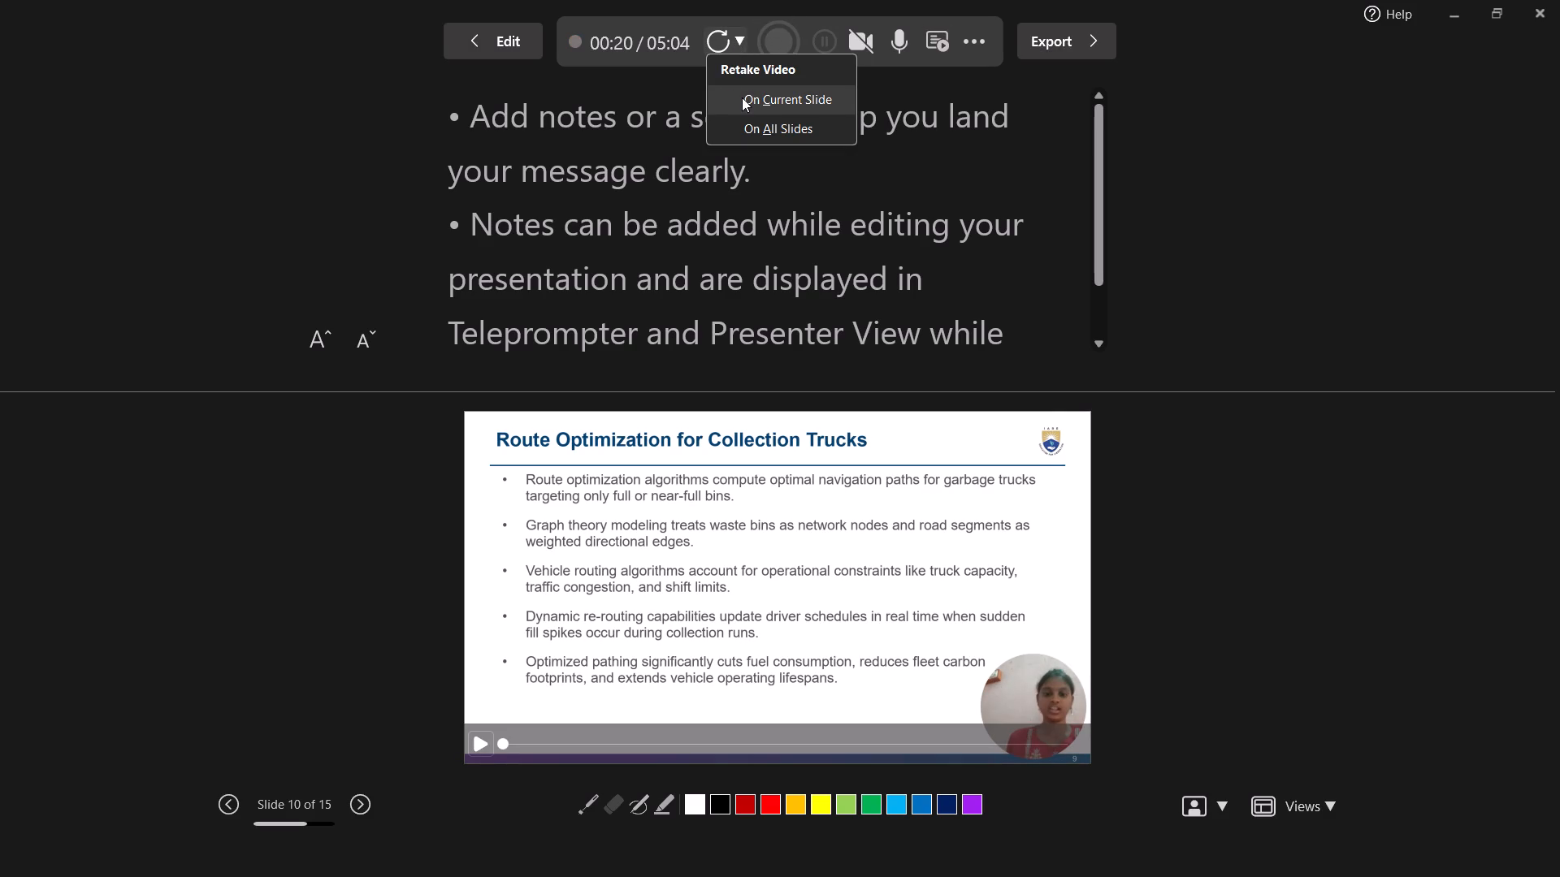
click(756, 100)
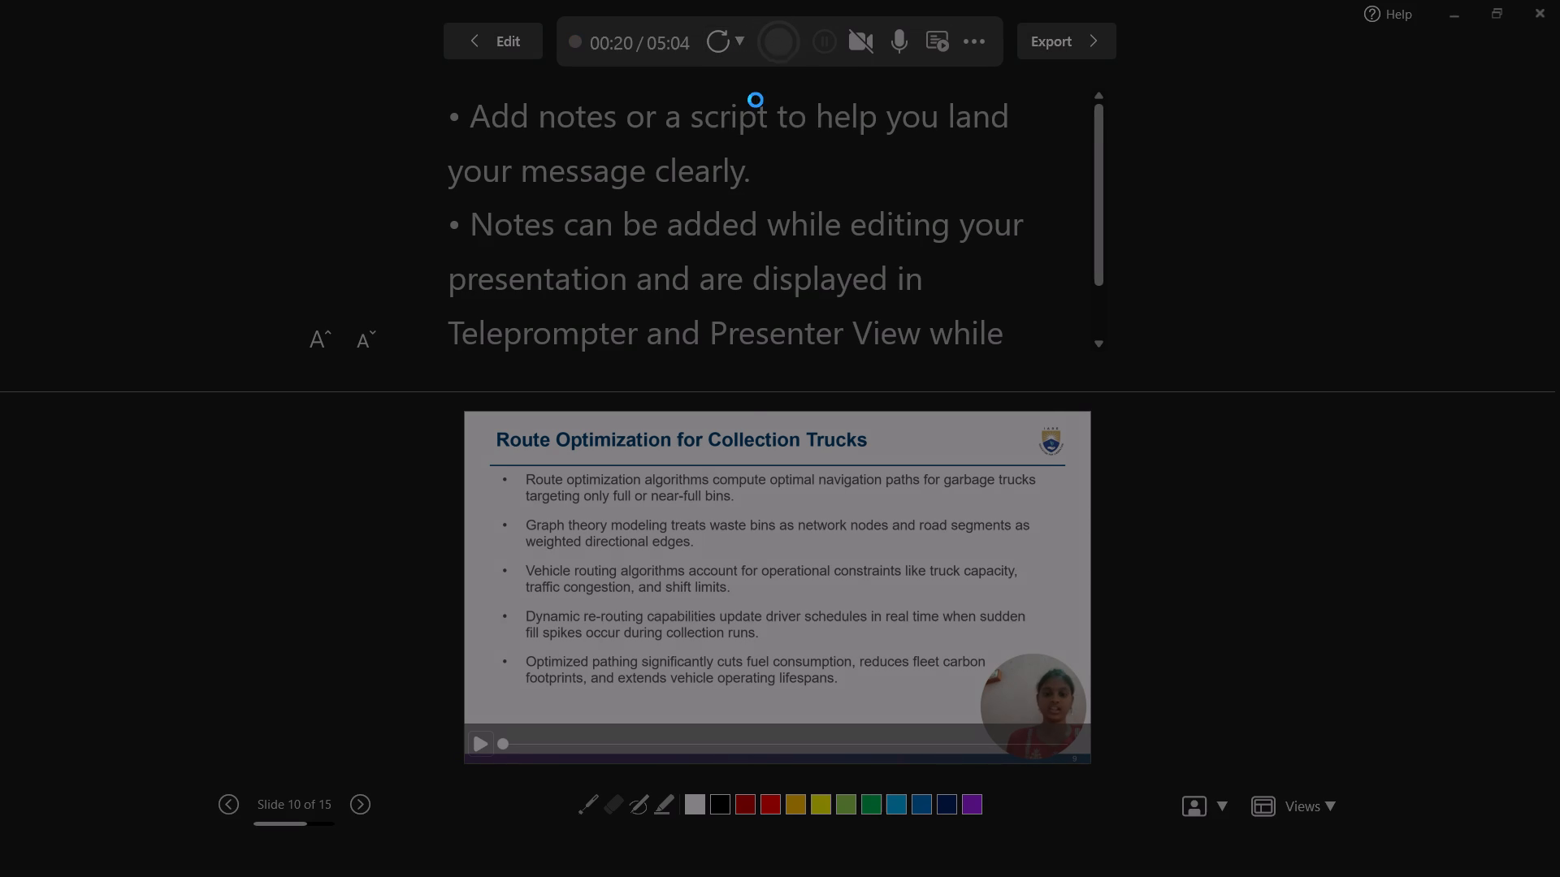
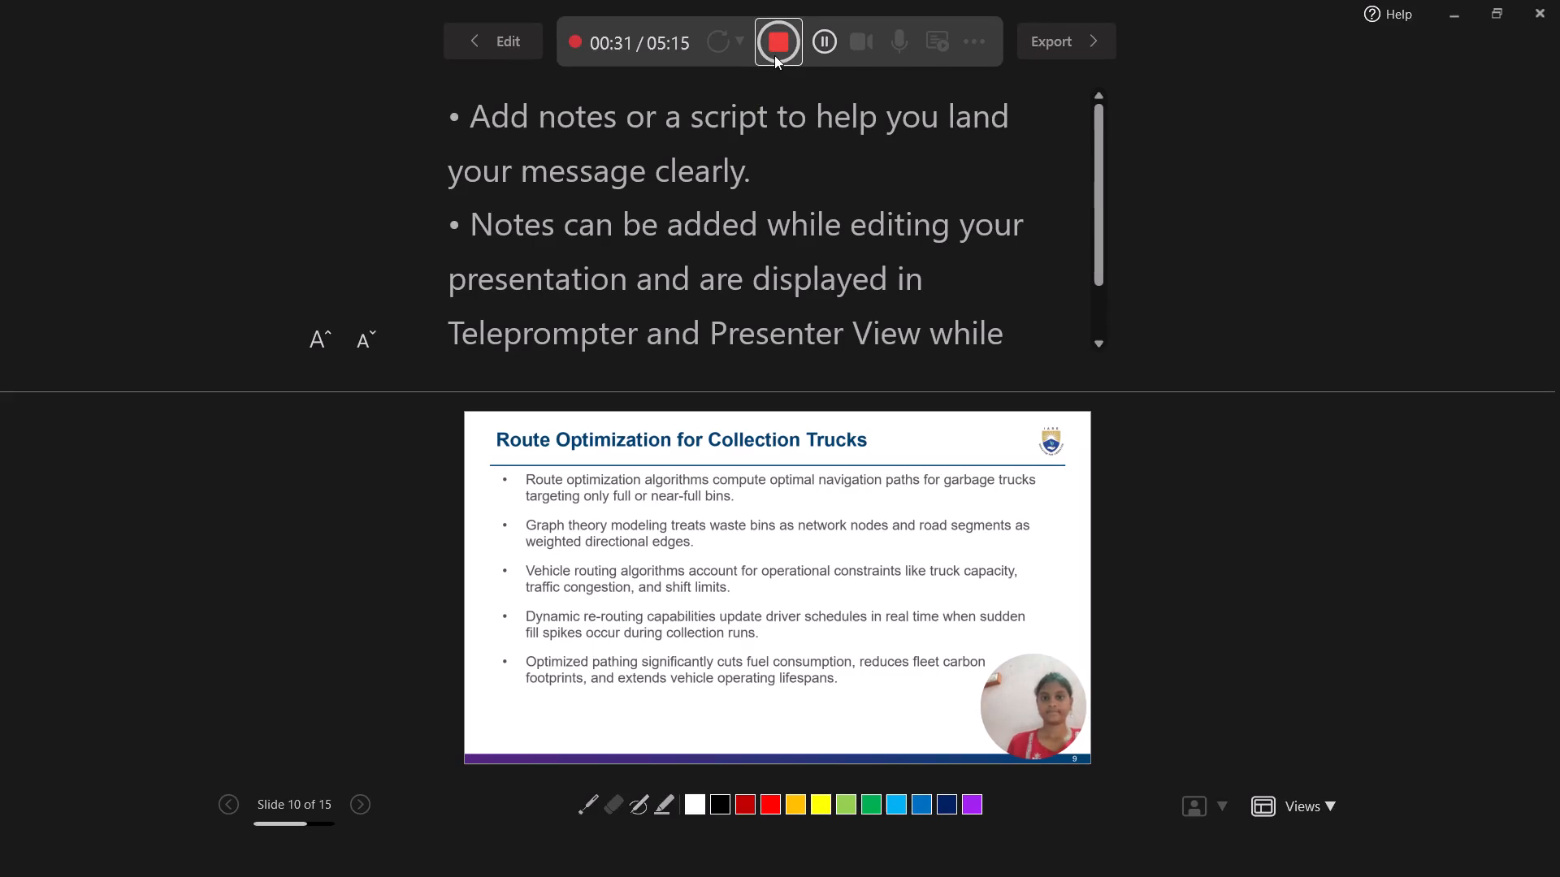
Stop the narration retake of slide 10, Route Optimization for Collection Trucks, at the end of the take.
click(774, 55)
Advance to slide 11, Automated Sorting and Computer Vision Integration, and start recording its camera narration.
key(Right)
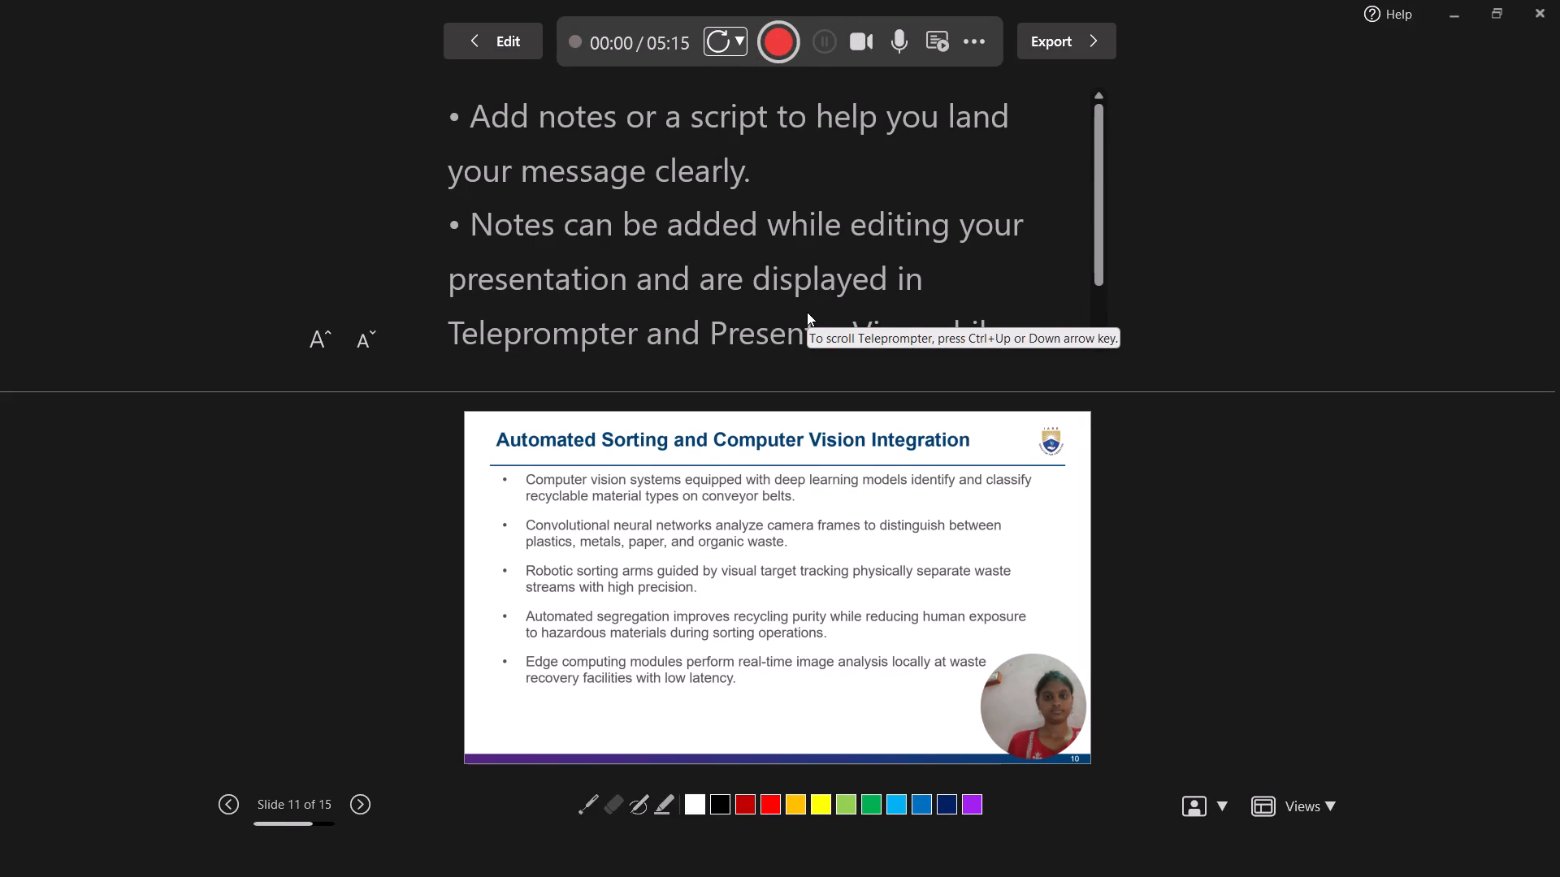
click(773, 42)
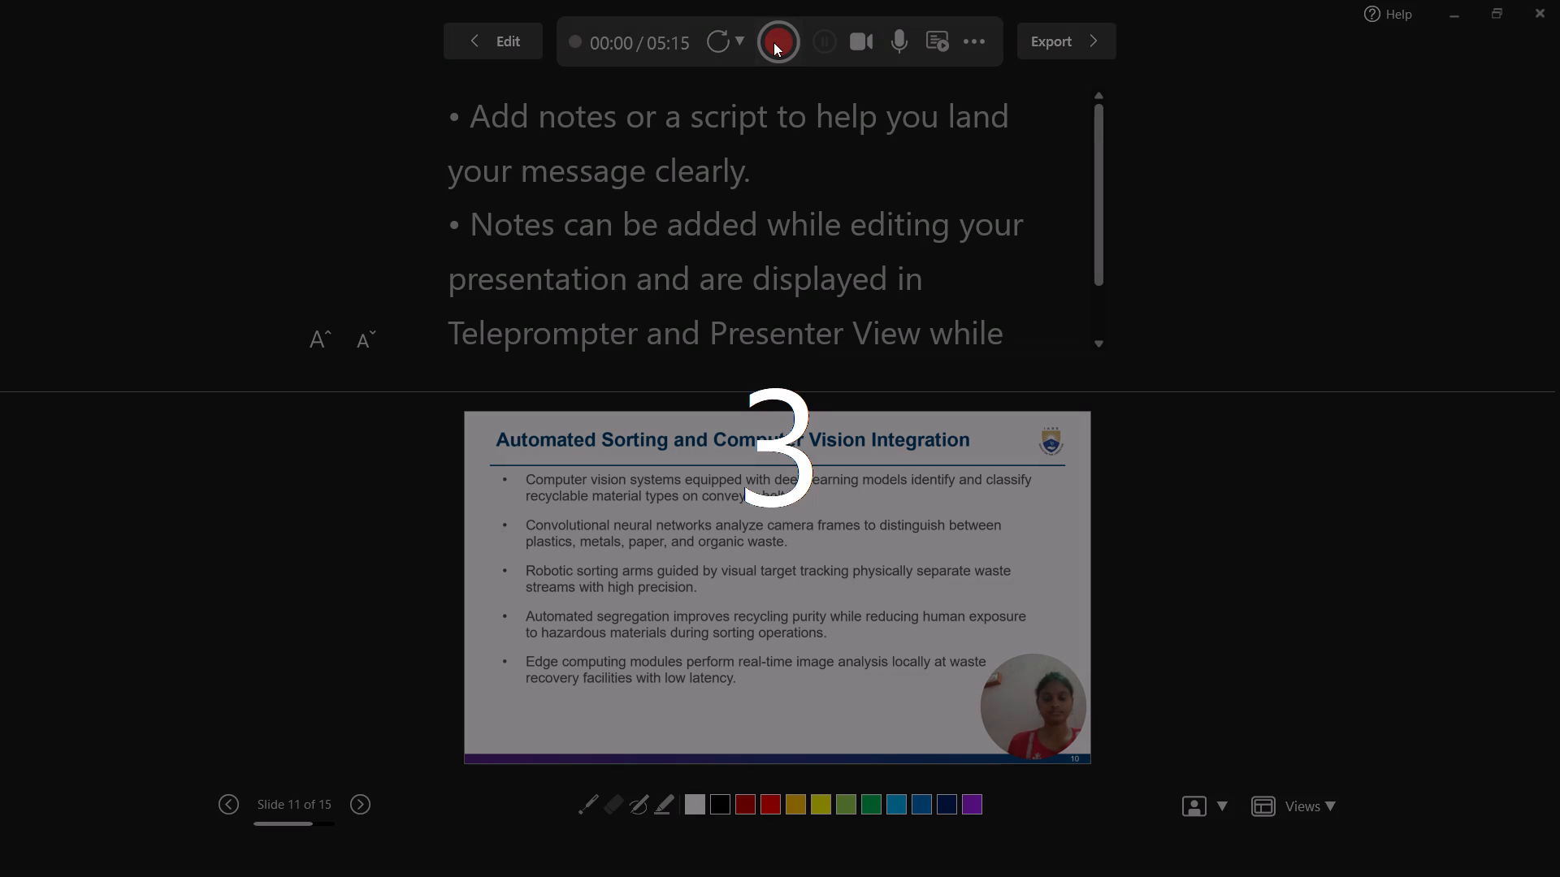
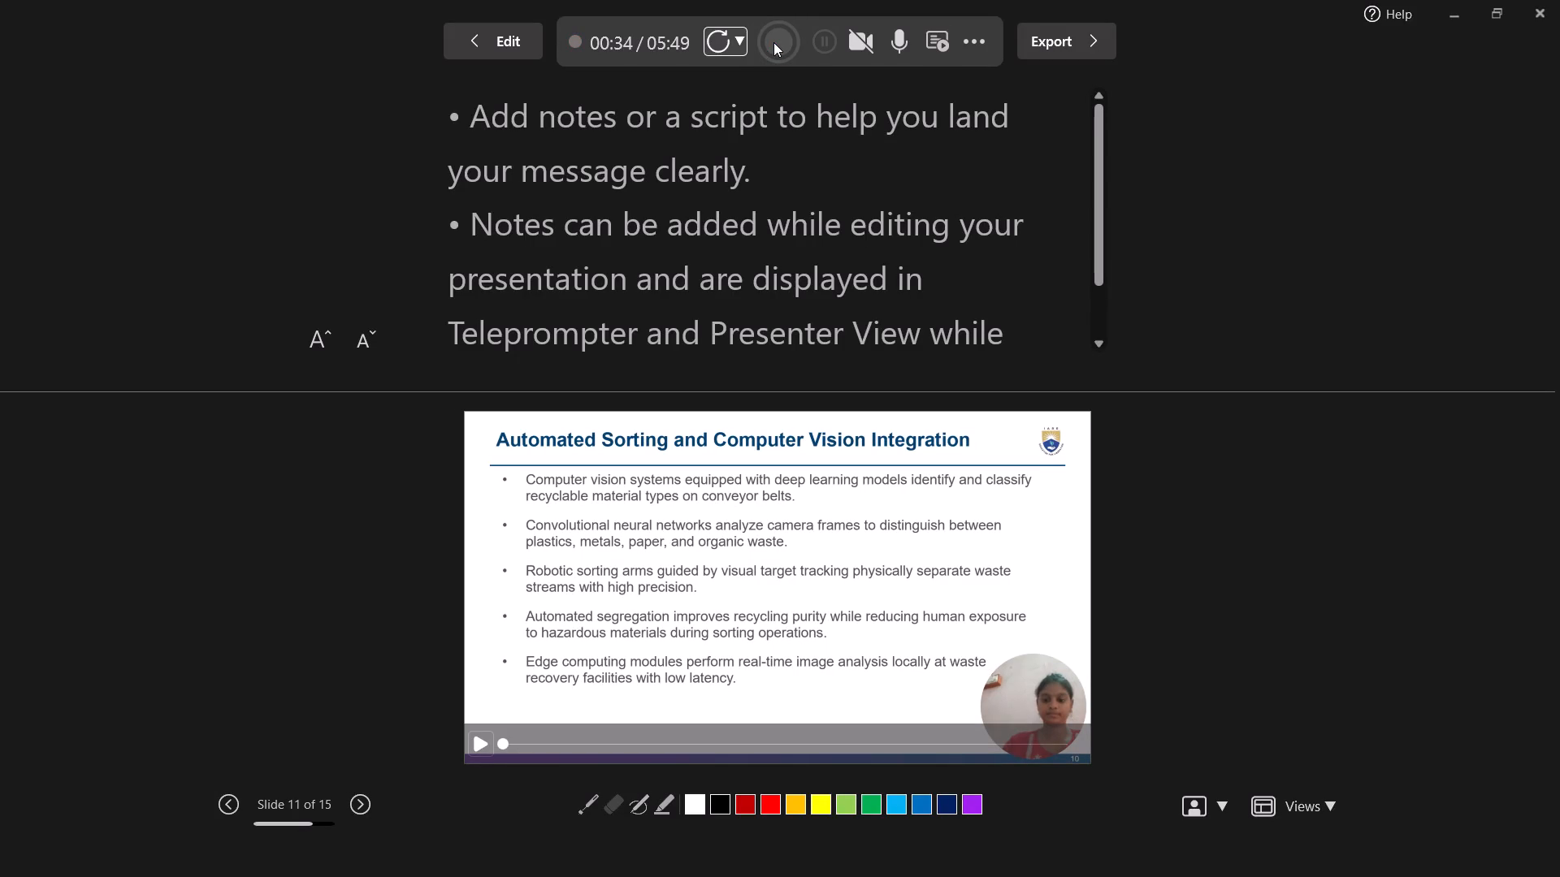
Advance to slide 12, Real-Time Dashboard and Fleet Management, and record its camera narration, stopping at the end of the take.
key(Right)
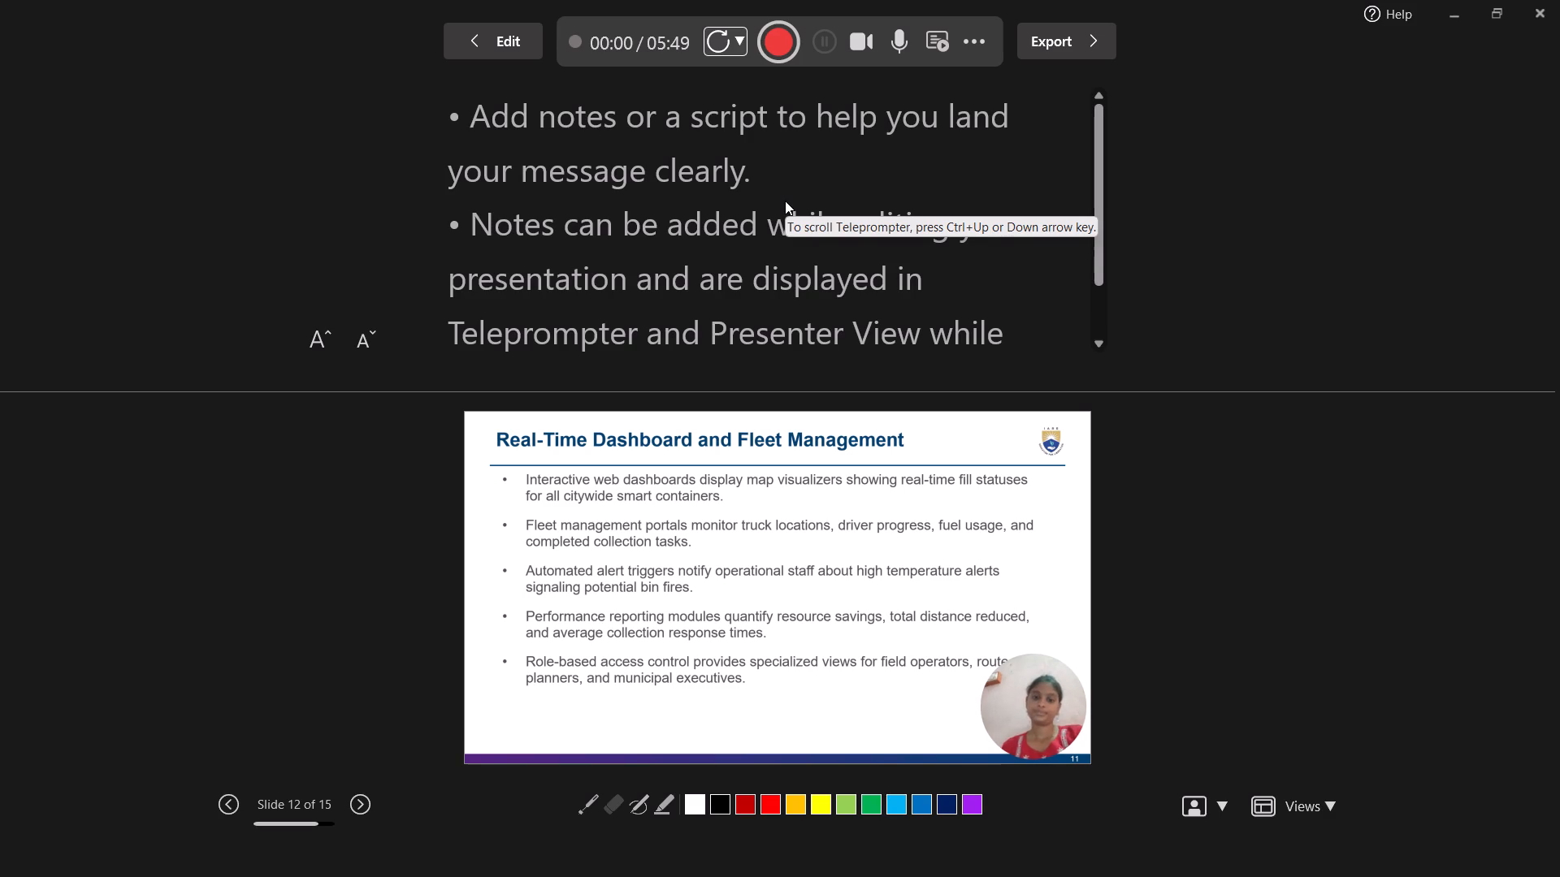
click(779, 45)
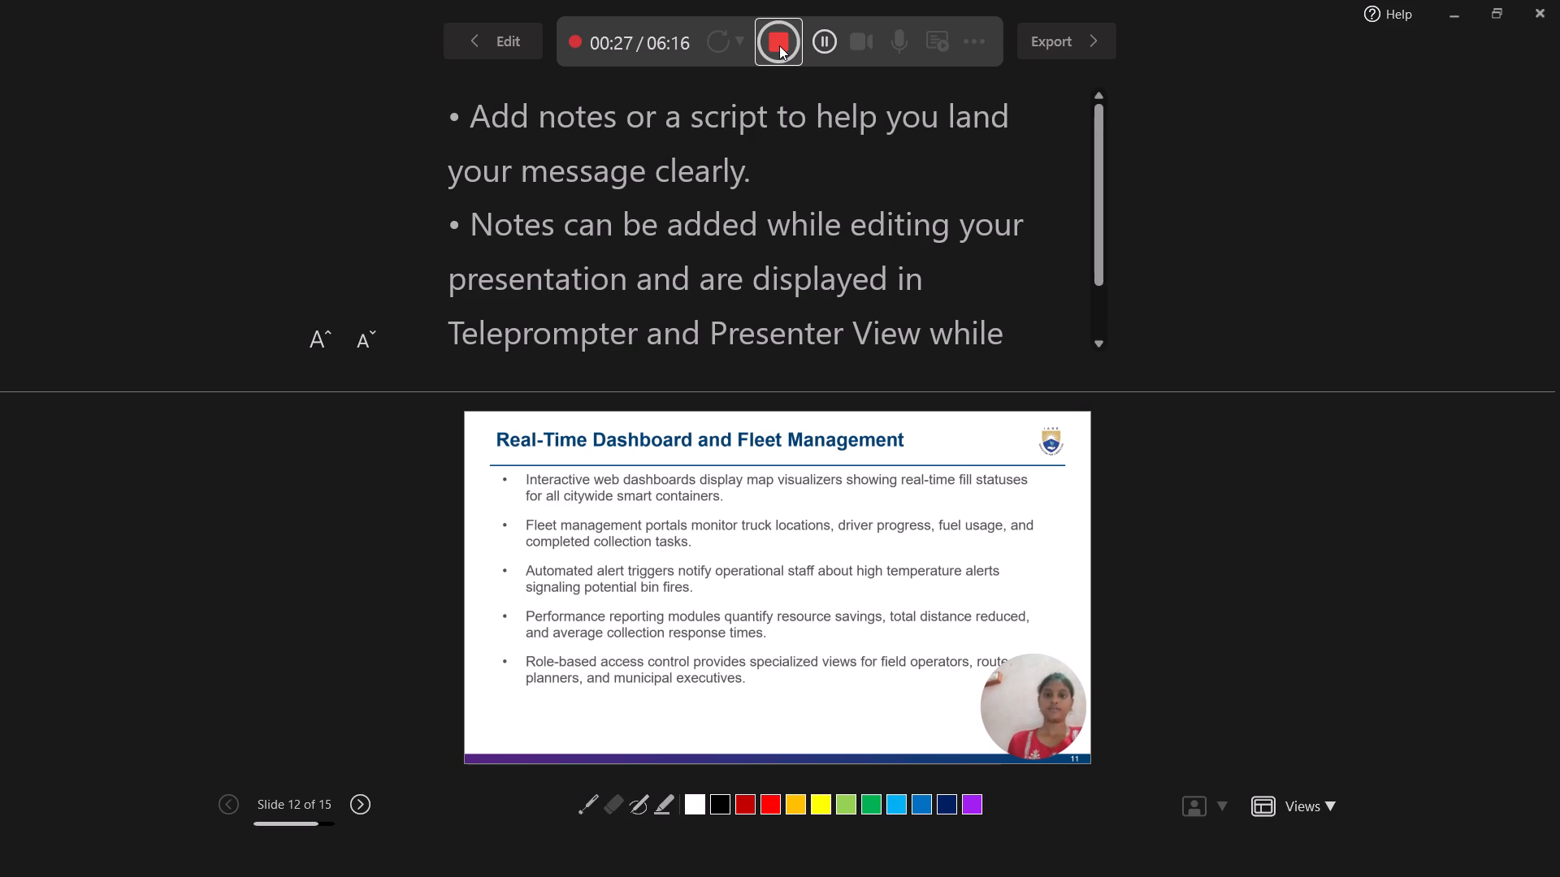
click(779, 45)
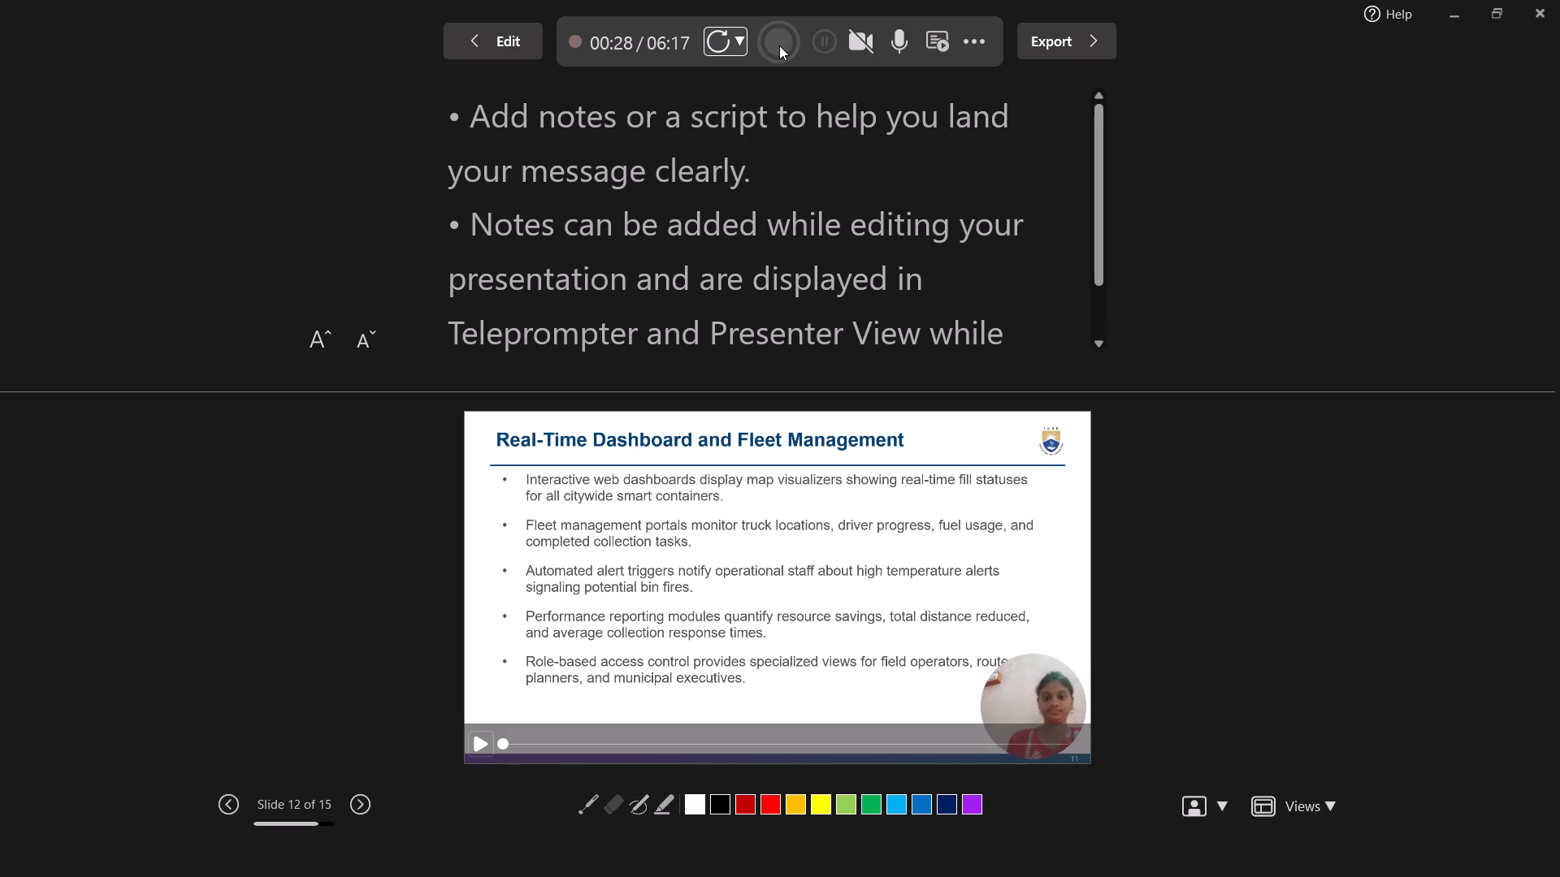
Advance to slide 13, Challenges in Implementation and Scalability, and record its camera narration, stopping at the end of the take.
key(Right)
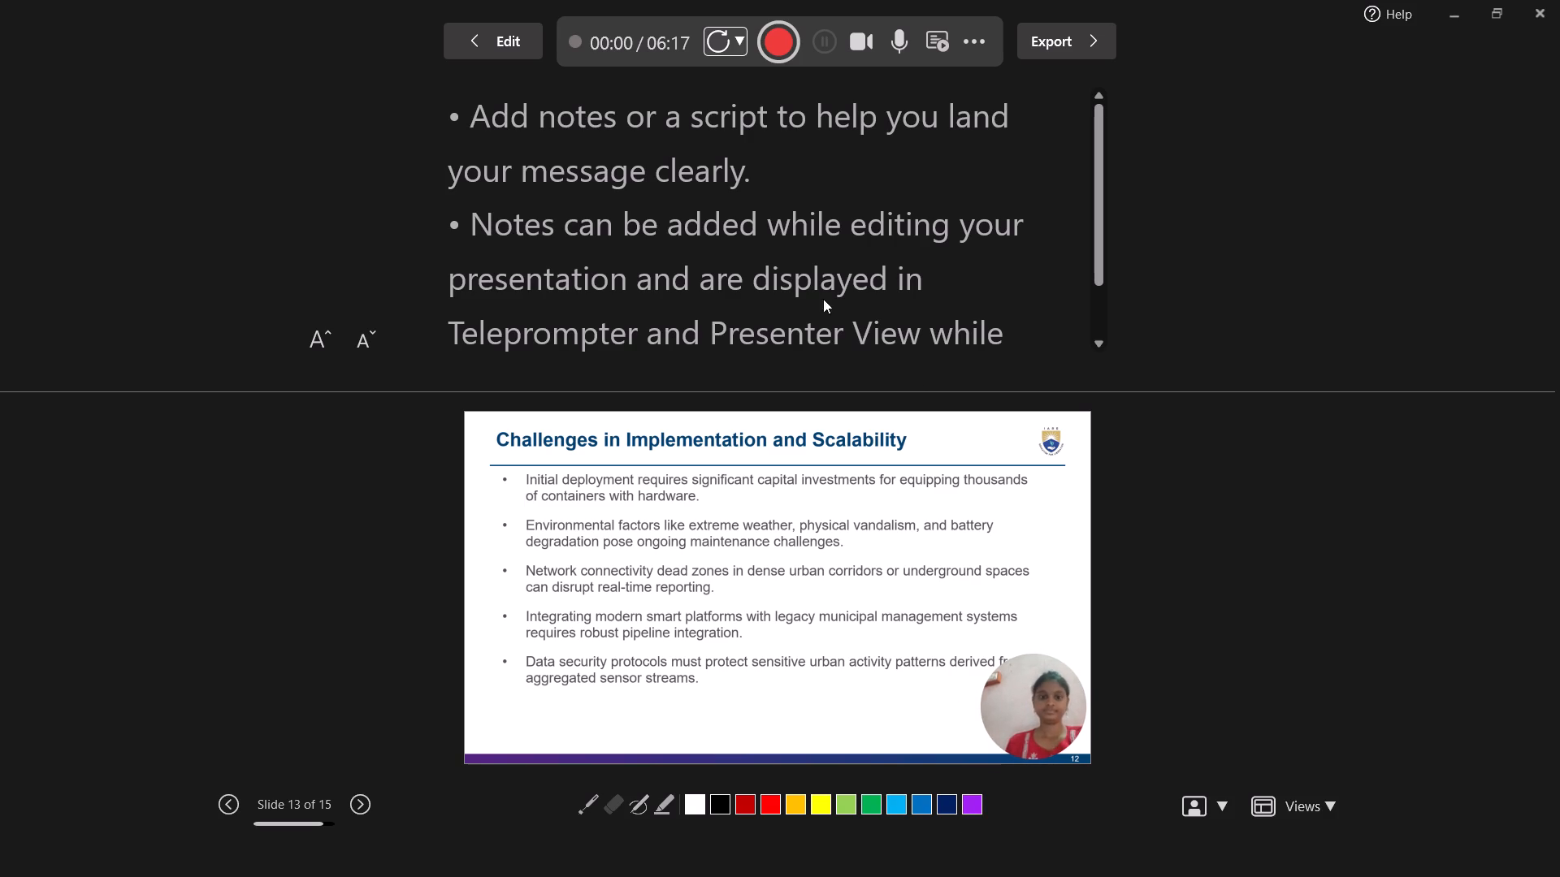
click(780, 43)
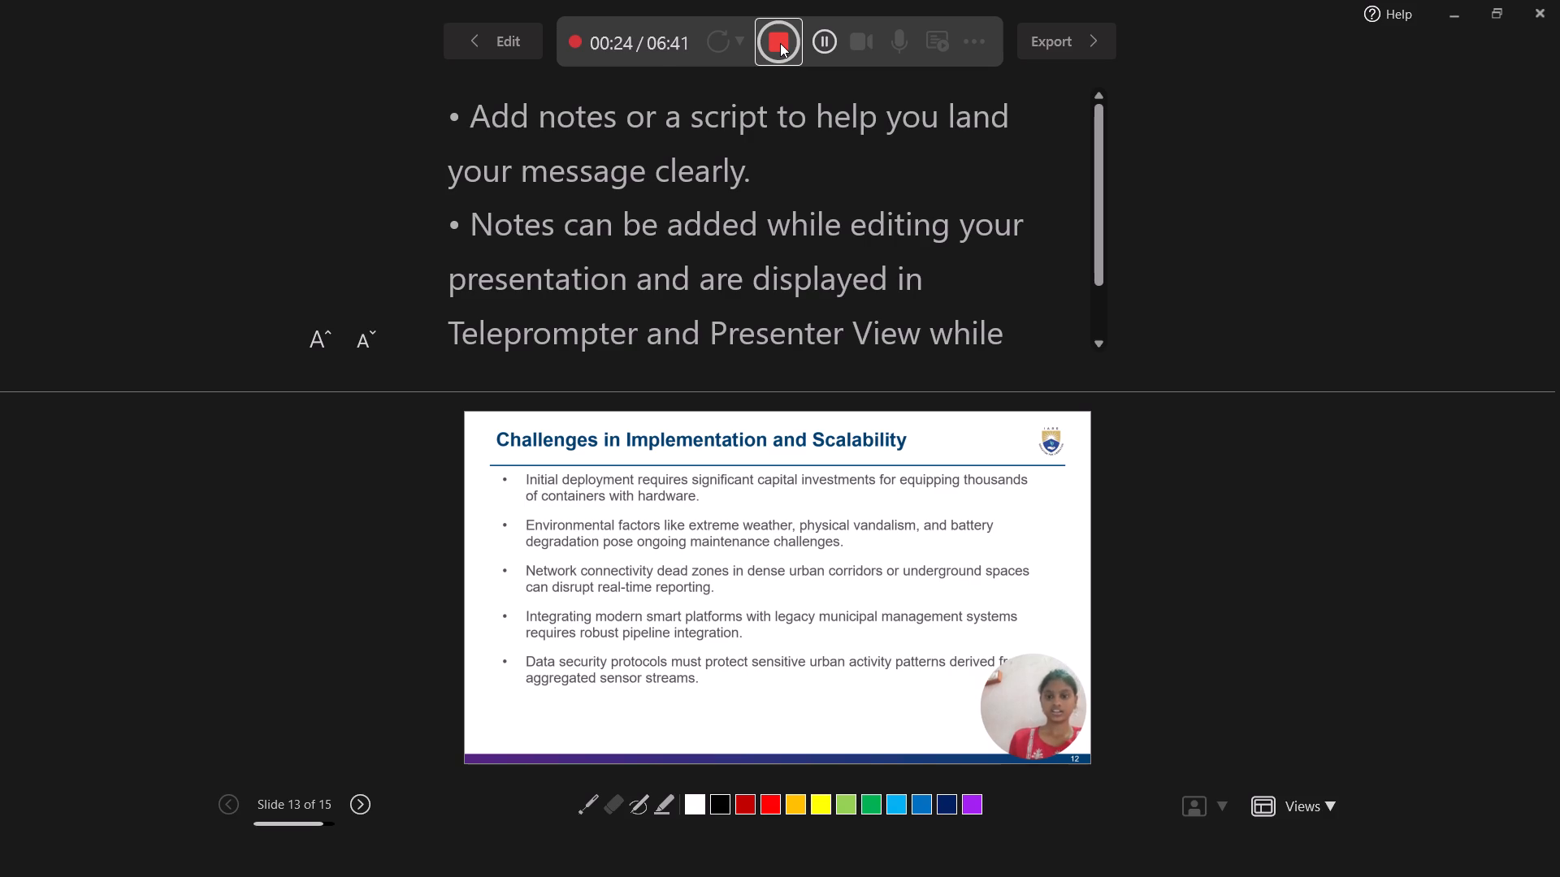
click(780, 43)
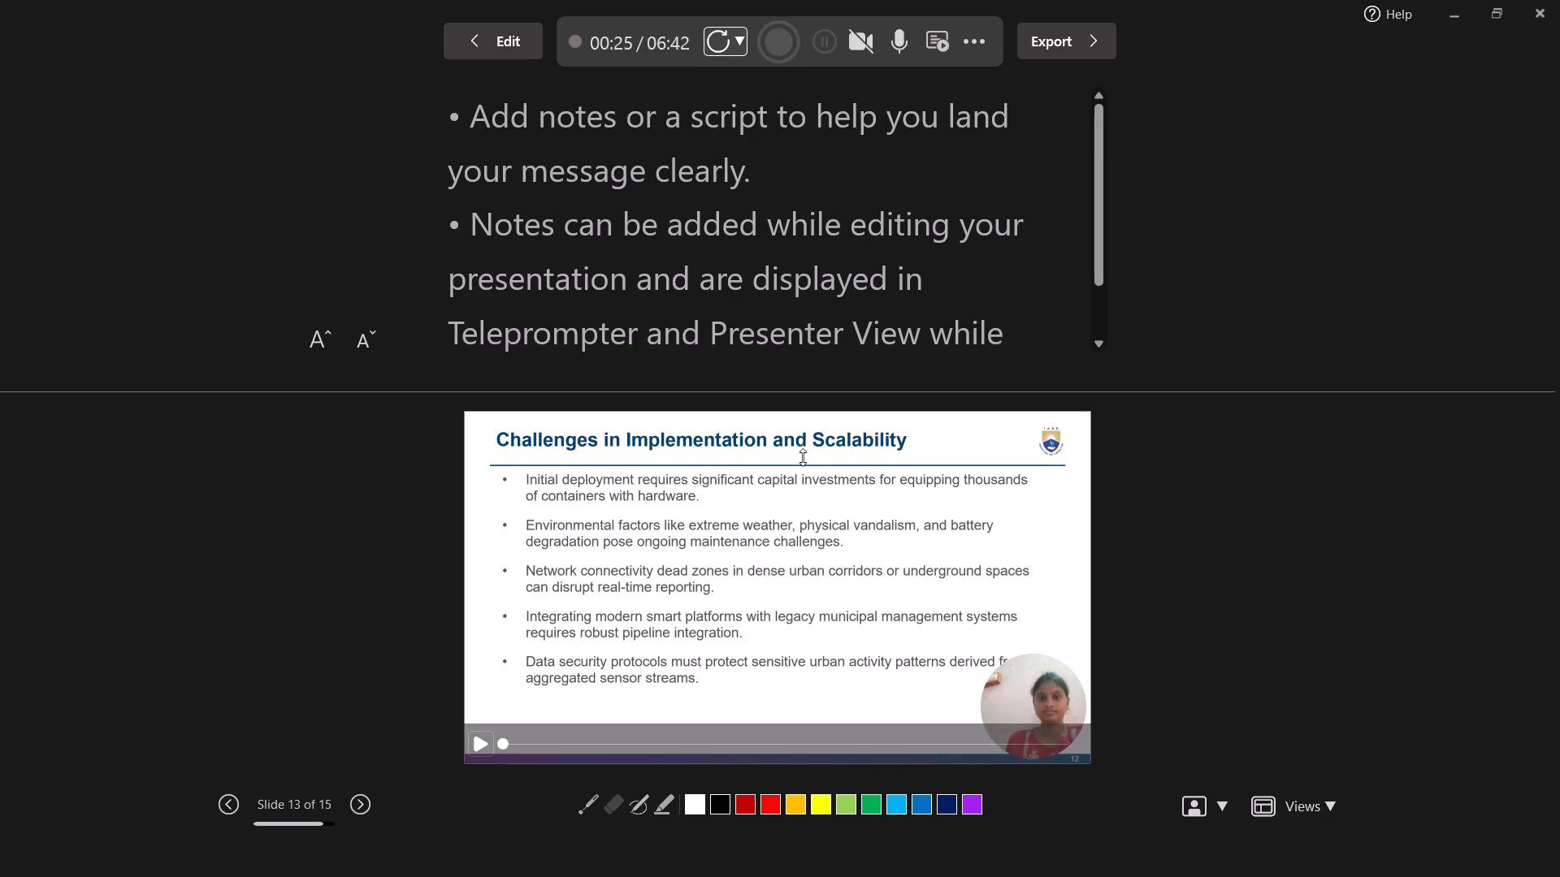
Go to slide 14, Case Studies and Future Directions, and record its camera narration.
scroll(800, 459, down, 1)
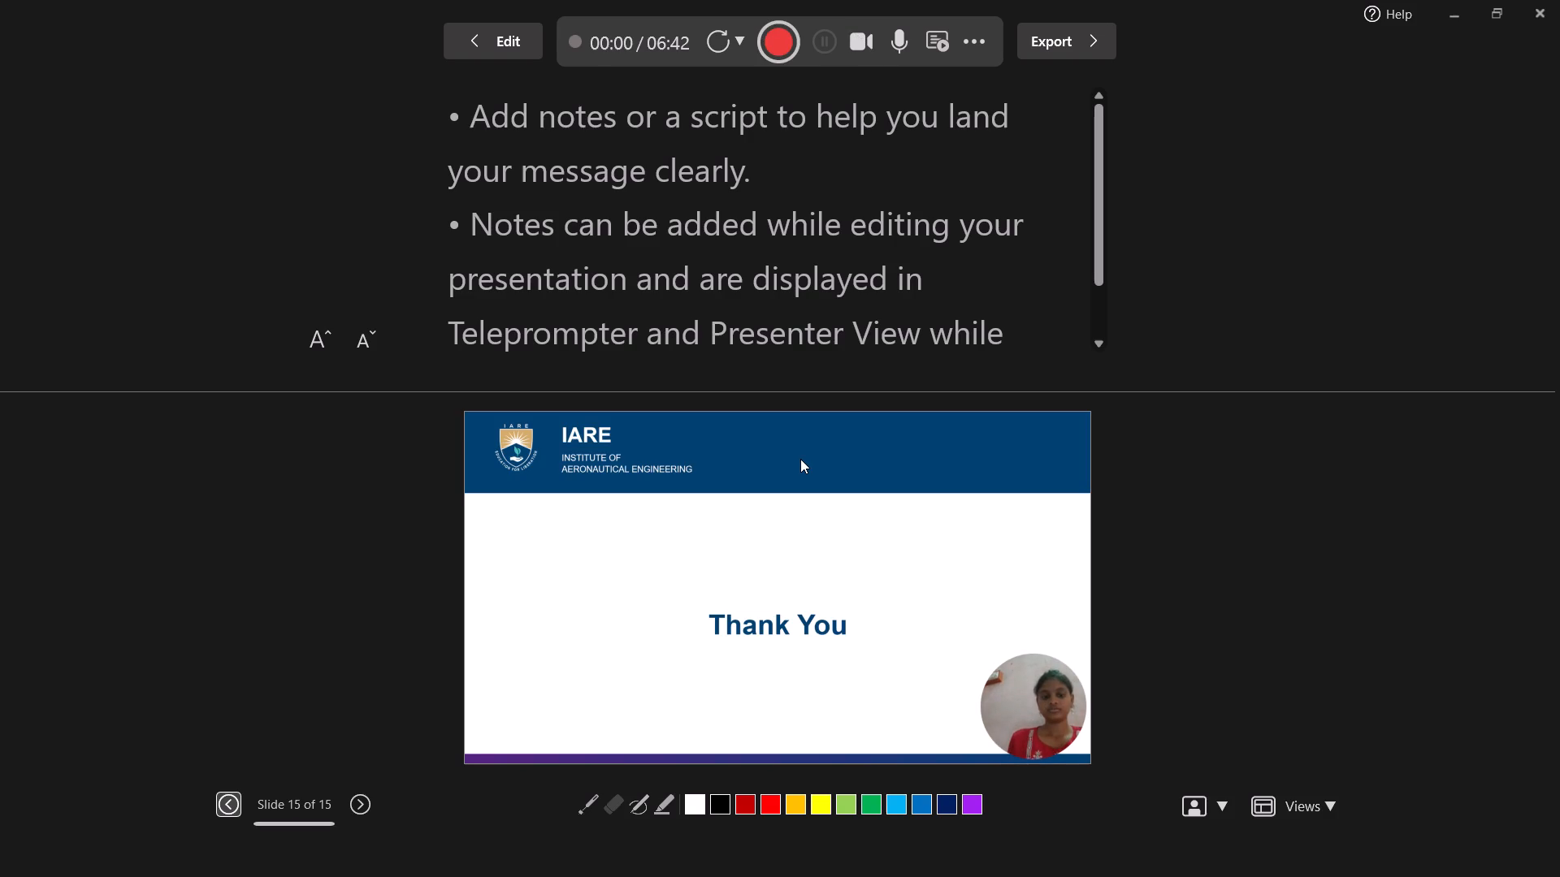
key(Left)
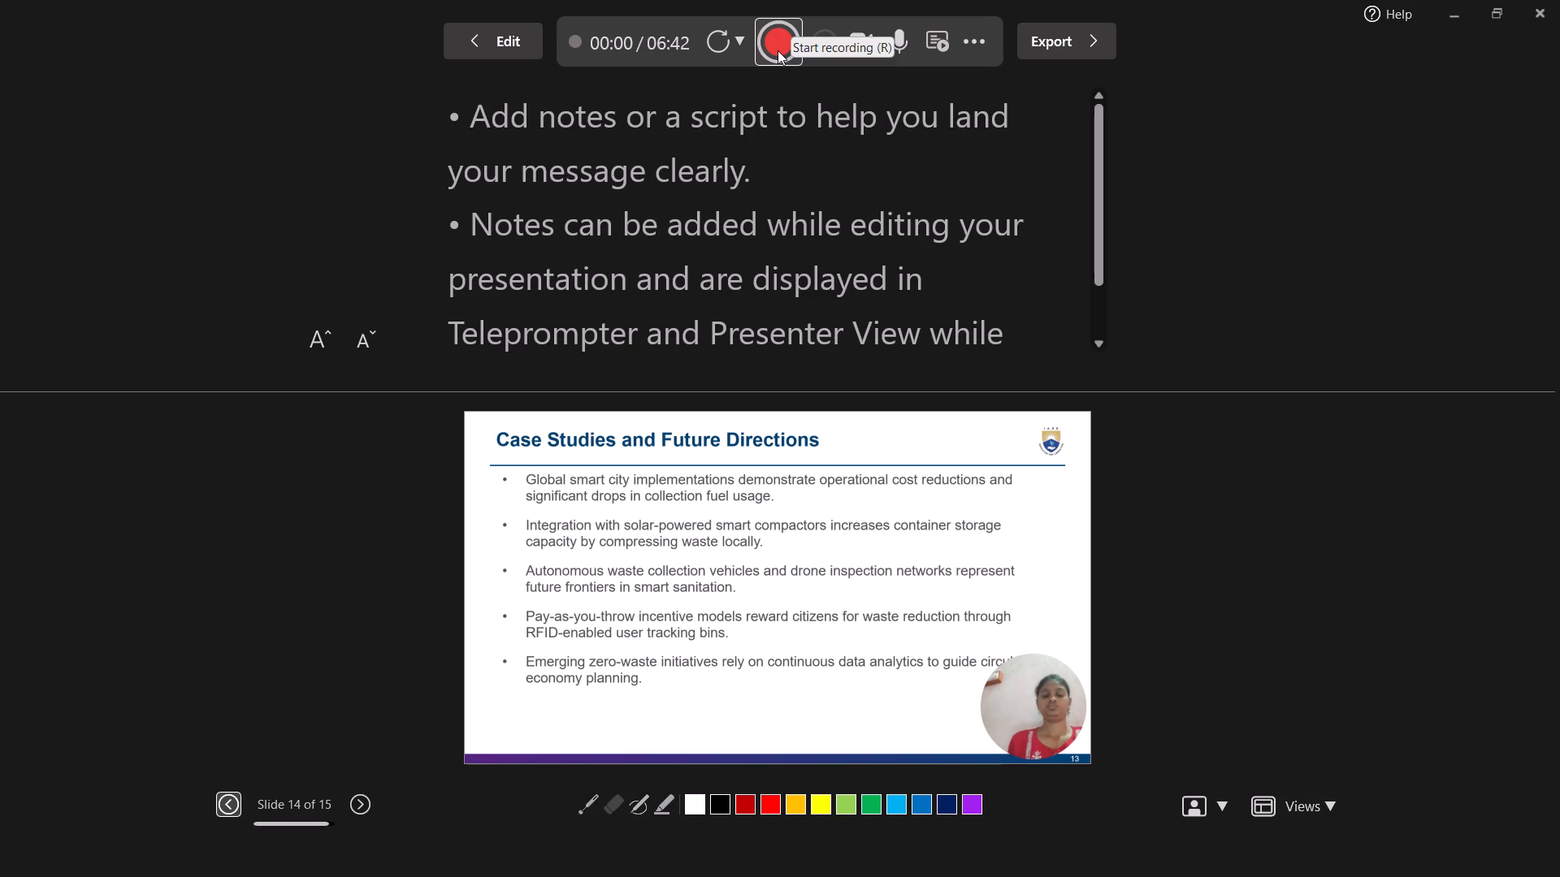
click(778, 50)
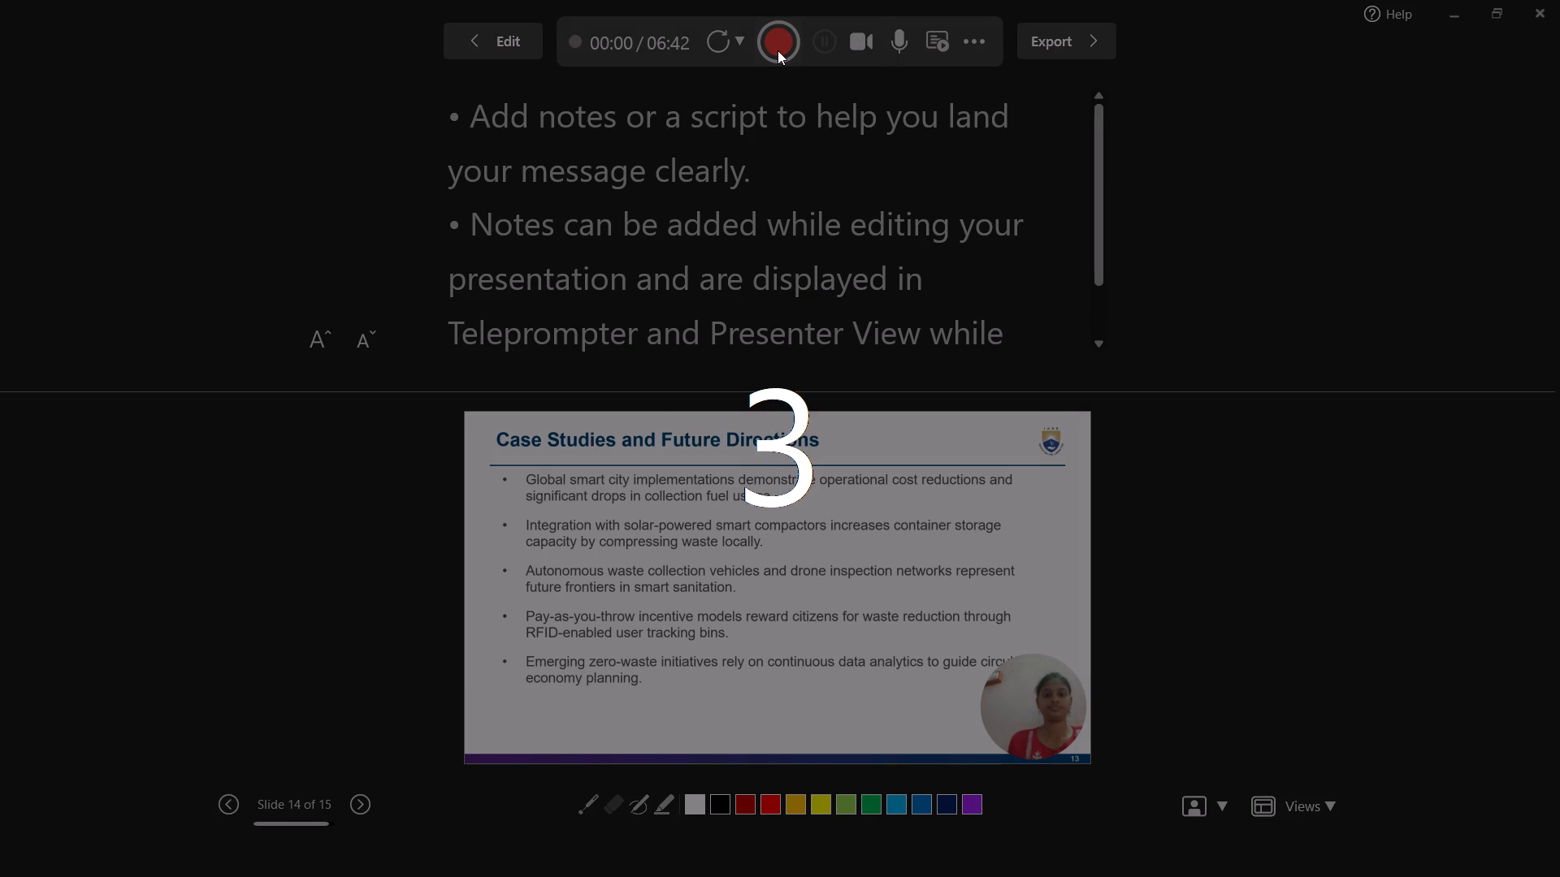
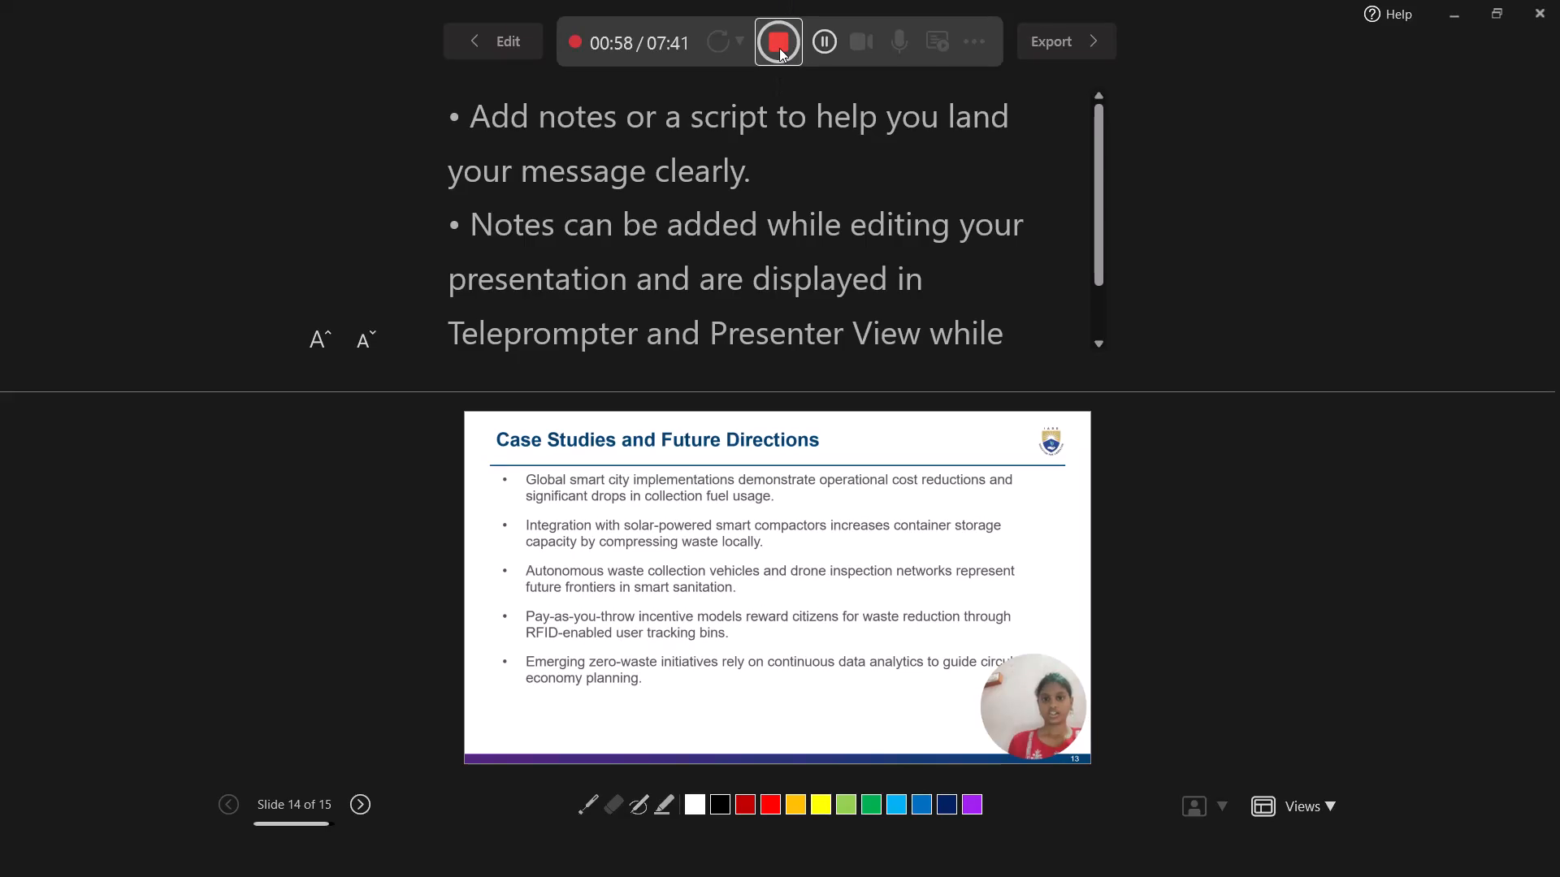
End the camera narration take for slide 14, Case Studies and Future Directions.
click(779, 48)
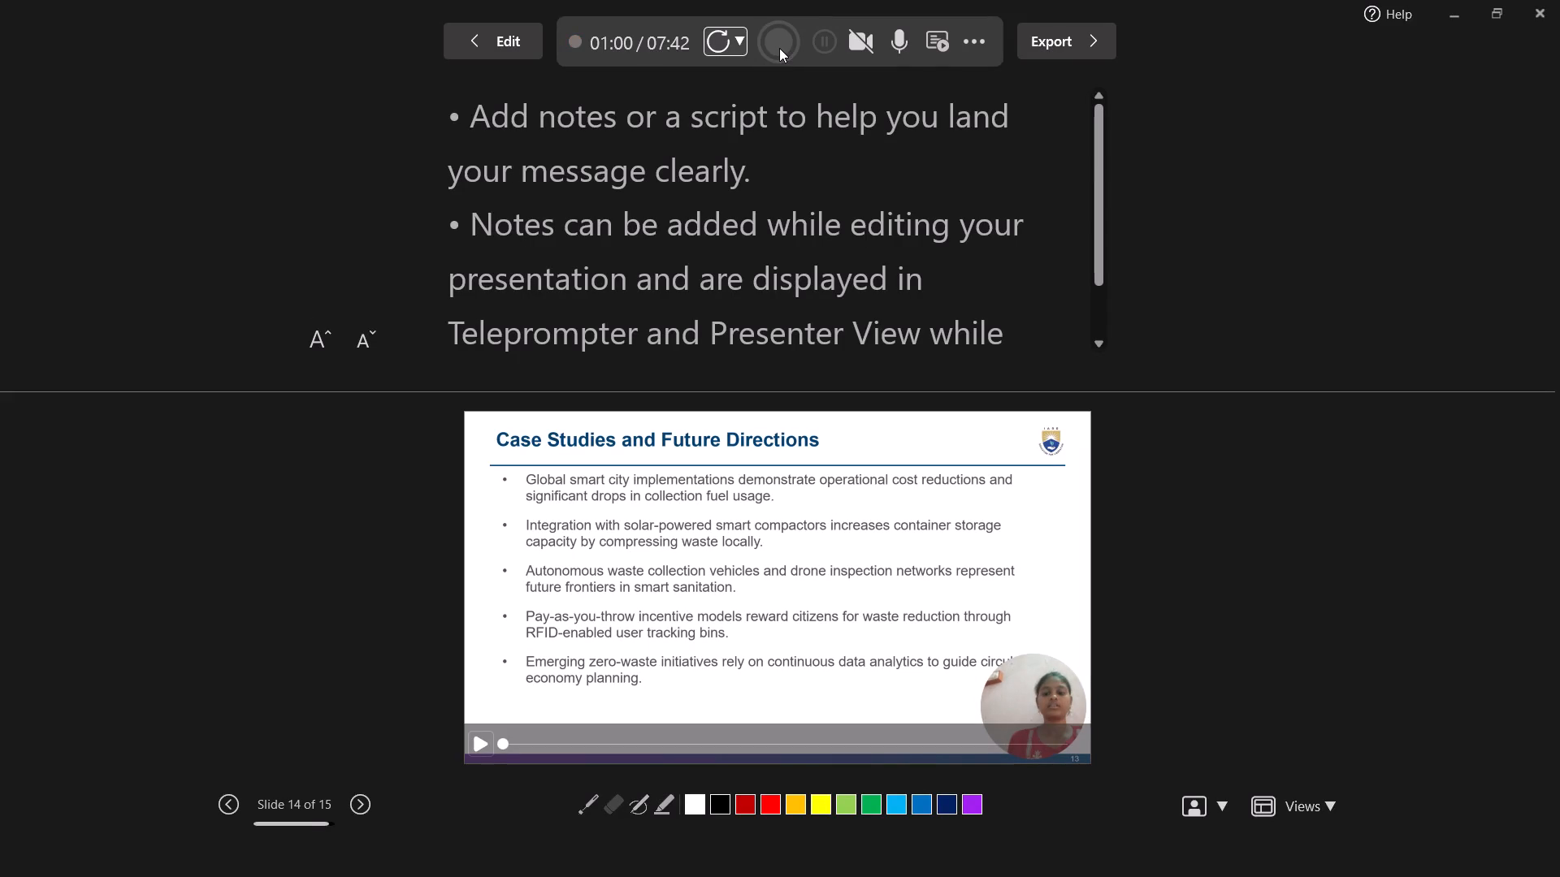
Advance to slide 15, Thank You, and record a closing camera narration of about 2 seconds, stopping at the end of the take.
key(Right)
click(779, 48)
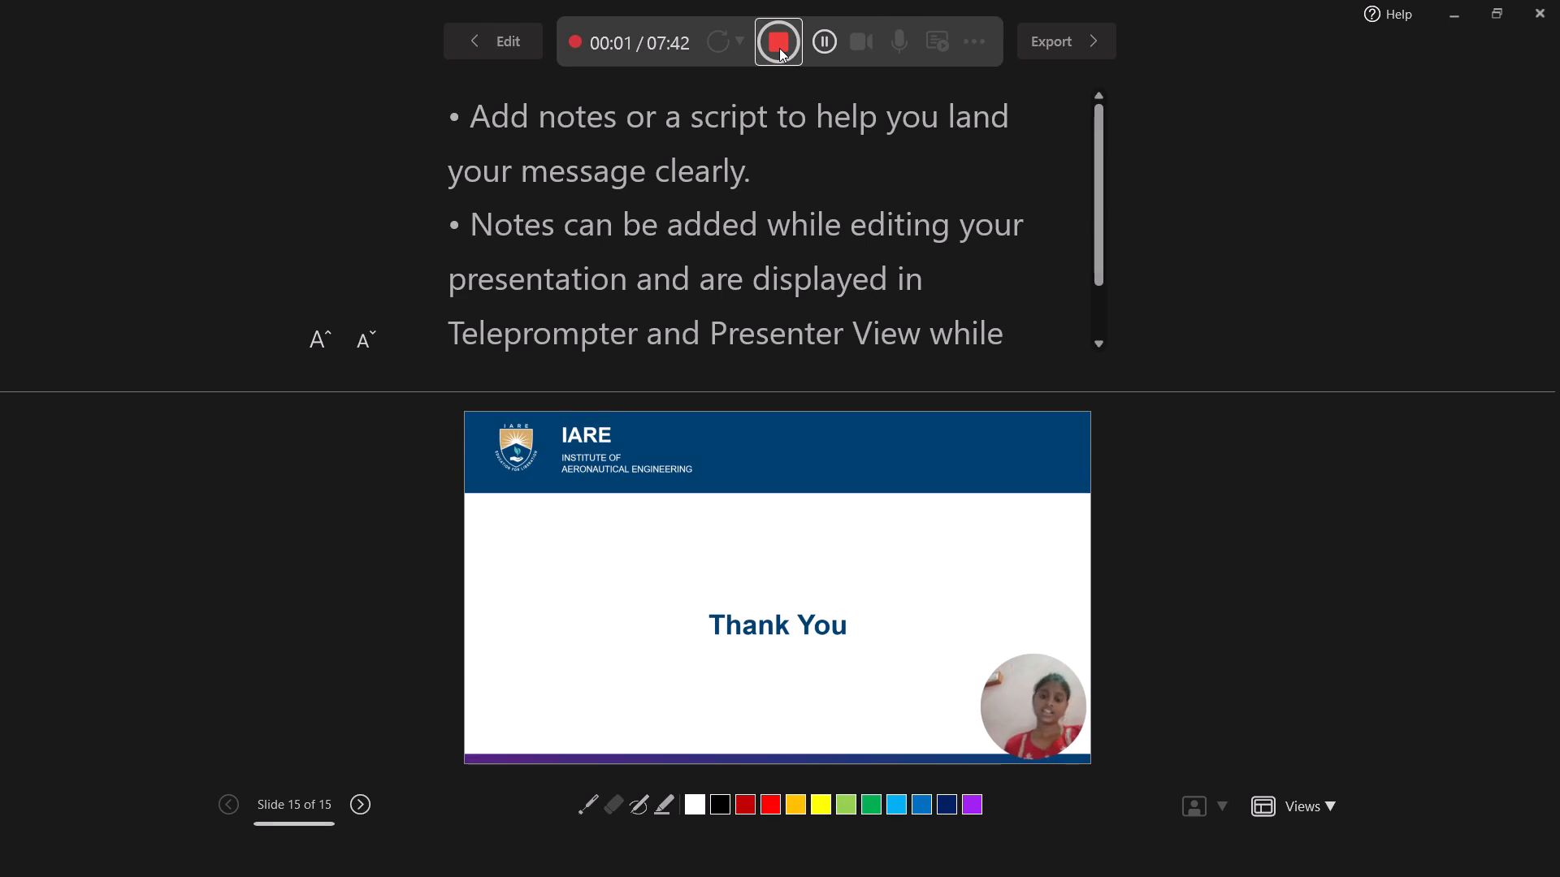
click(779, 48)
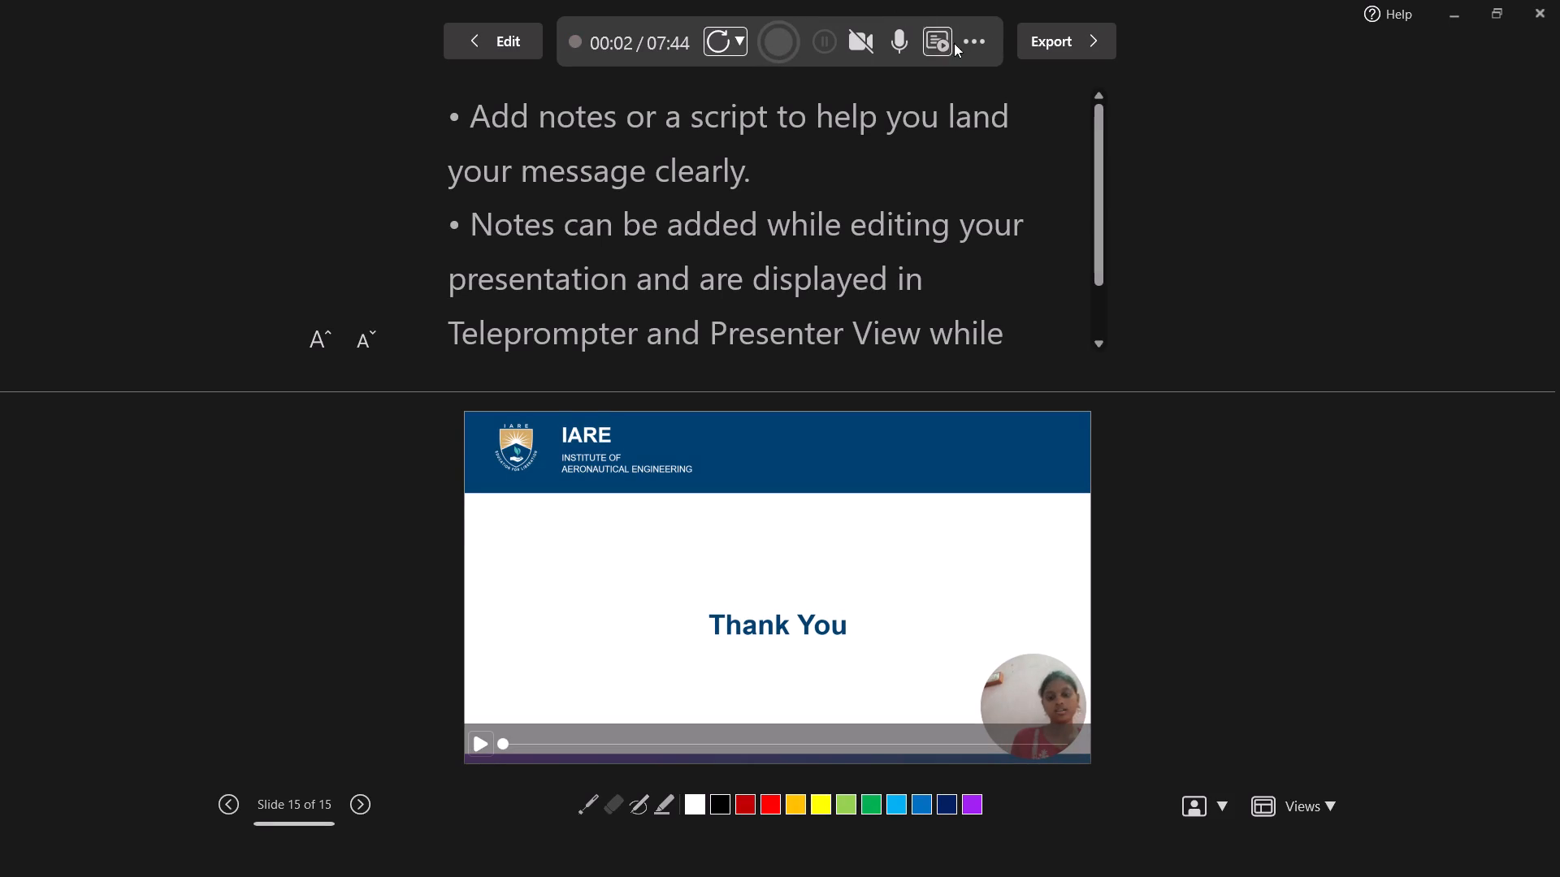
Start exporting the recorded presentation to video and open the choice of save location for the MP4 file.
click(1052, 48)
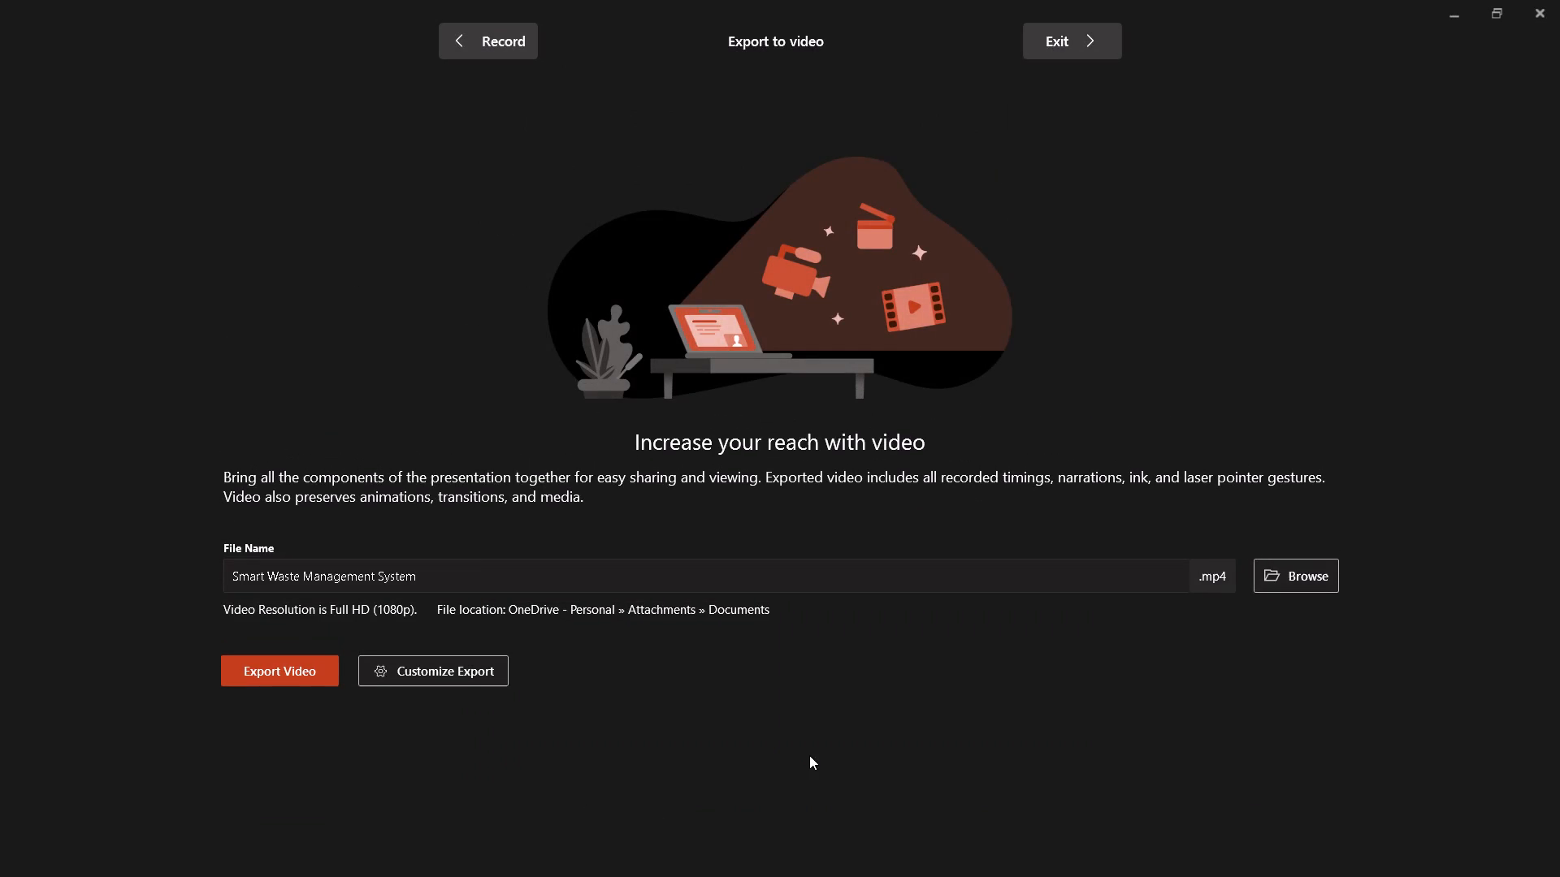
click(1283, 566)
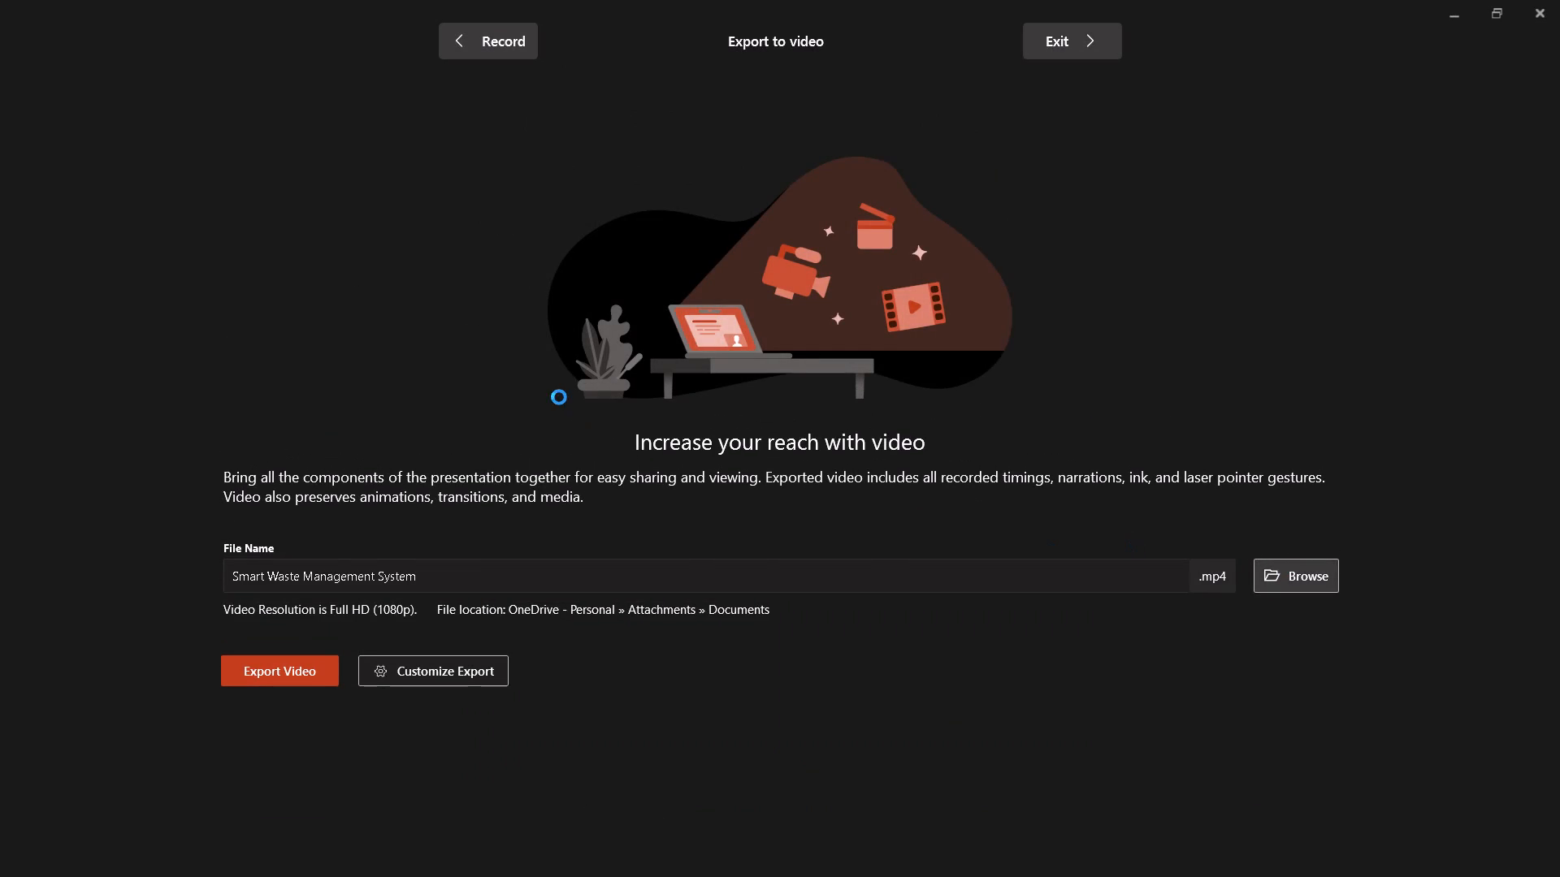
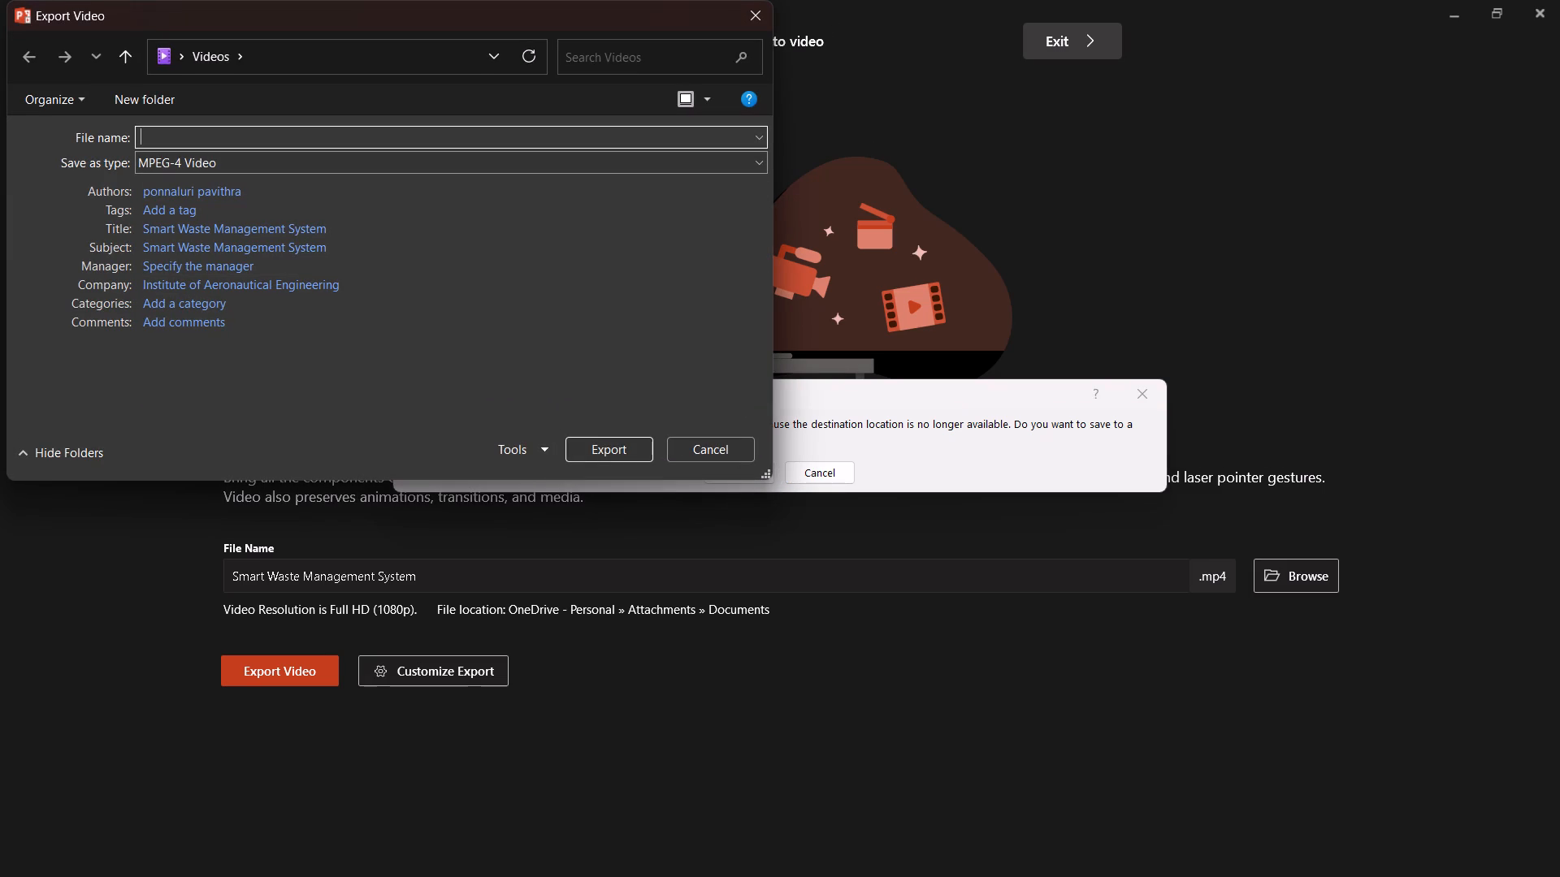
Name the MPEG-4 video file smart and export it to the Videos folder.
key(s)
text(mae)
key(BackSpace)
text(rt)
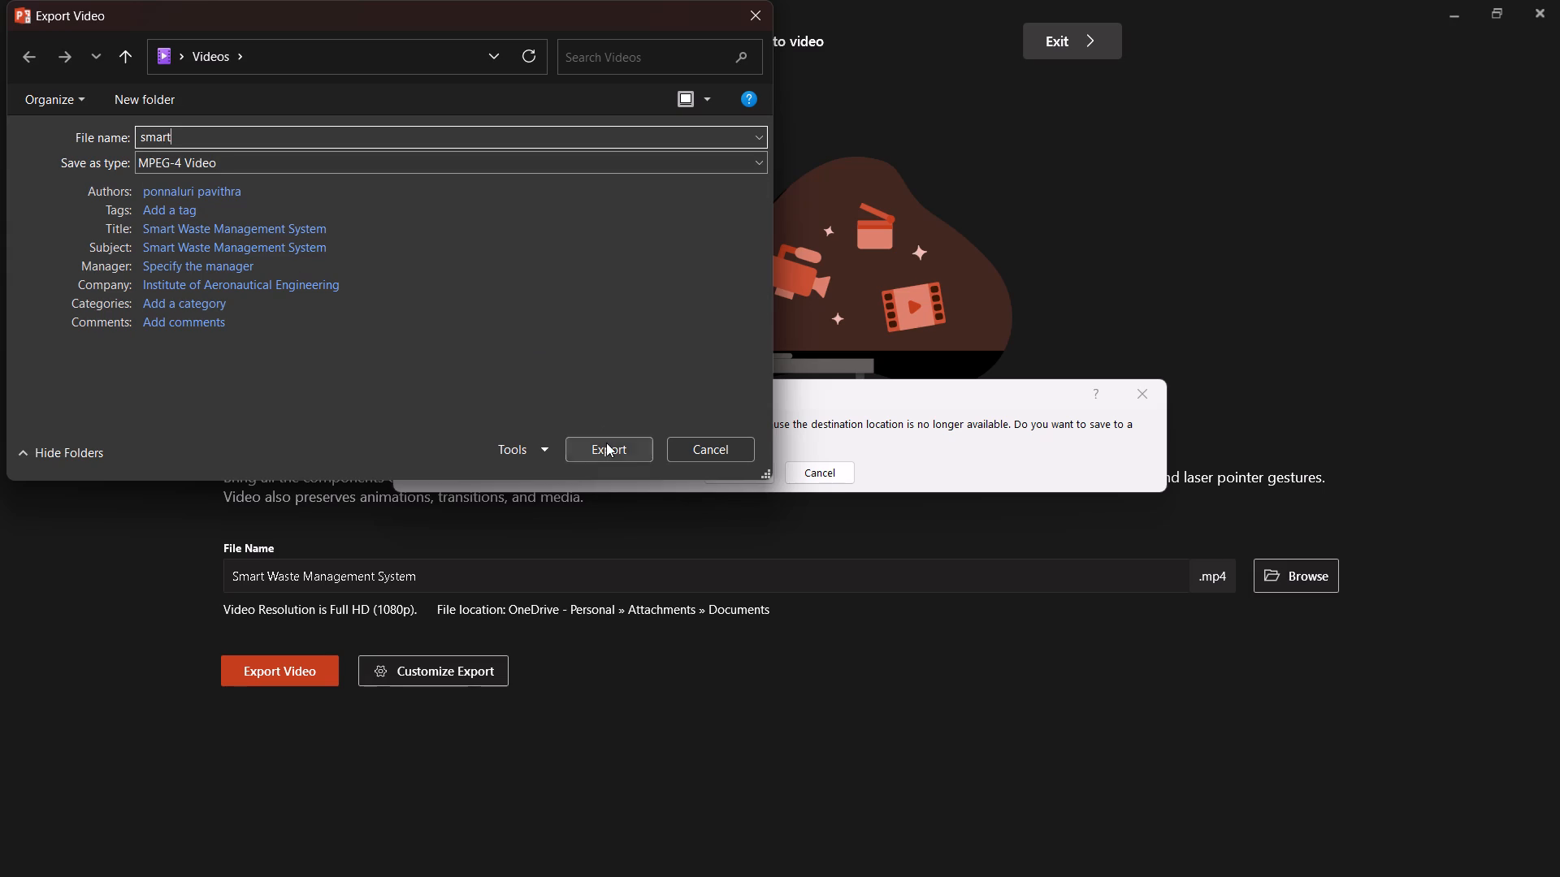
click(606, 443)
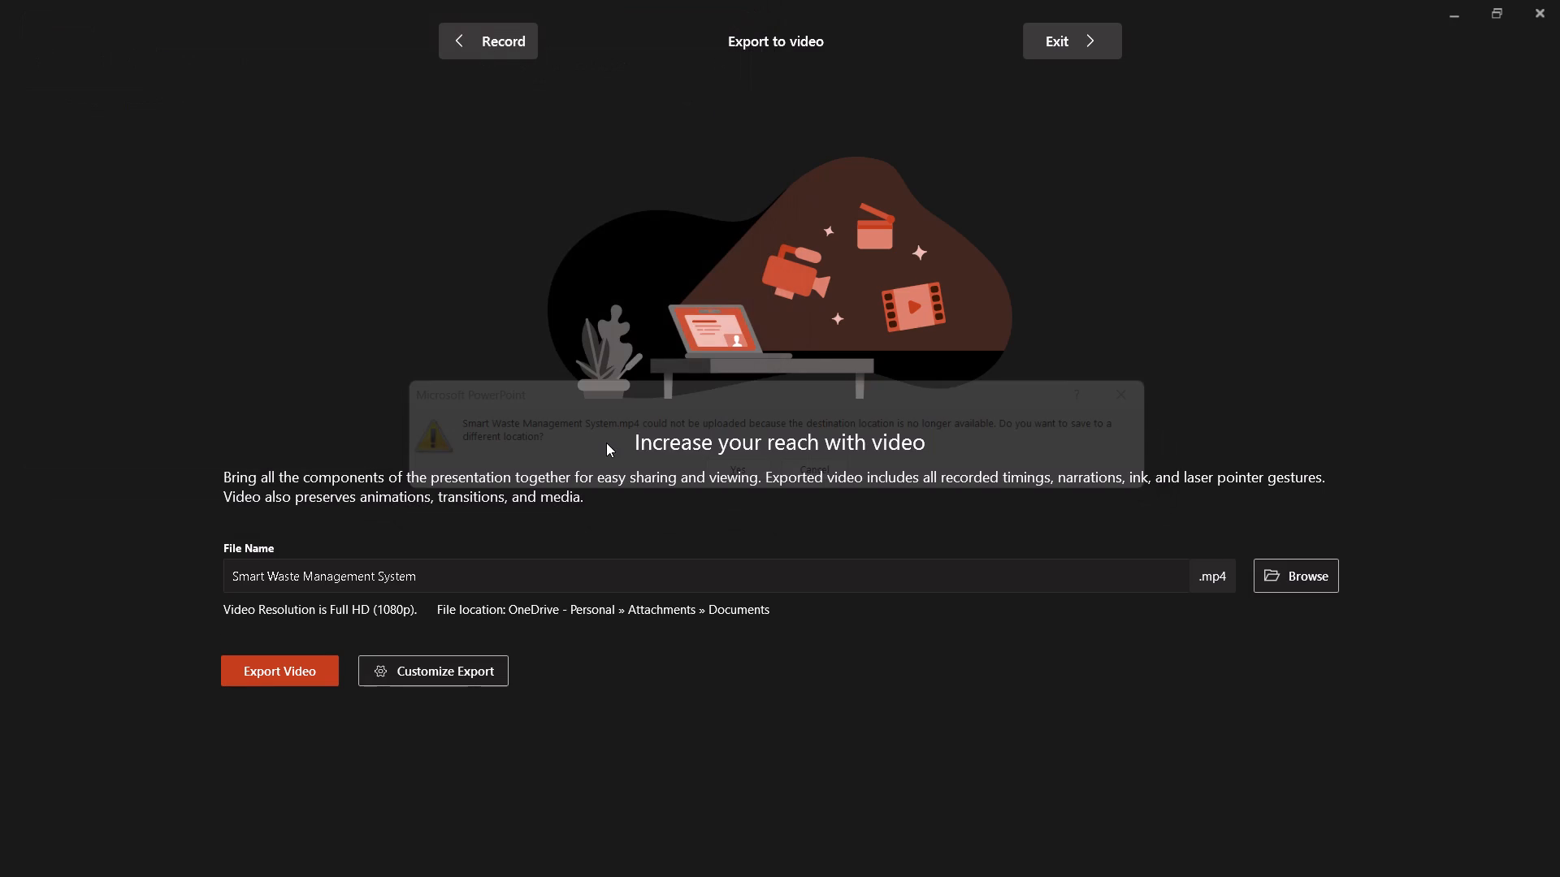
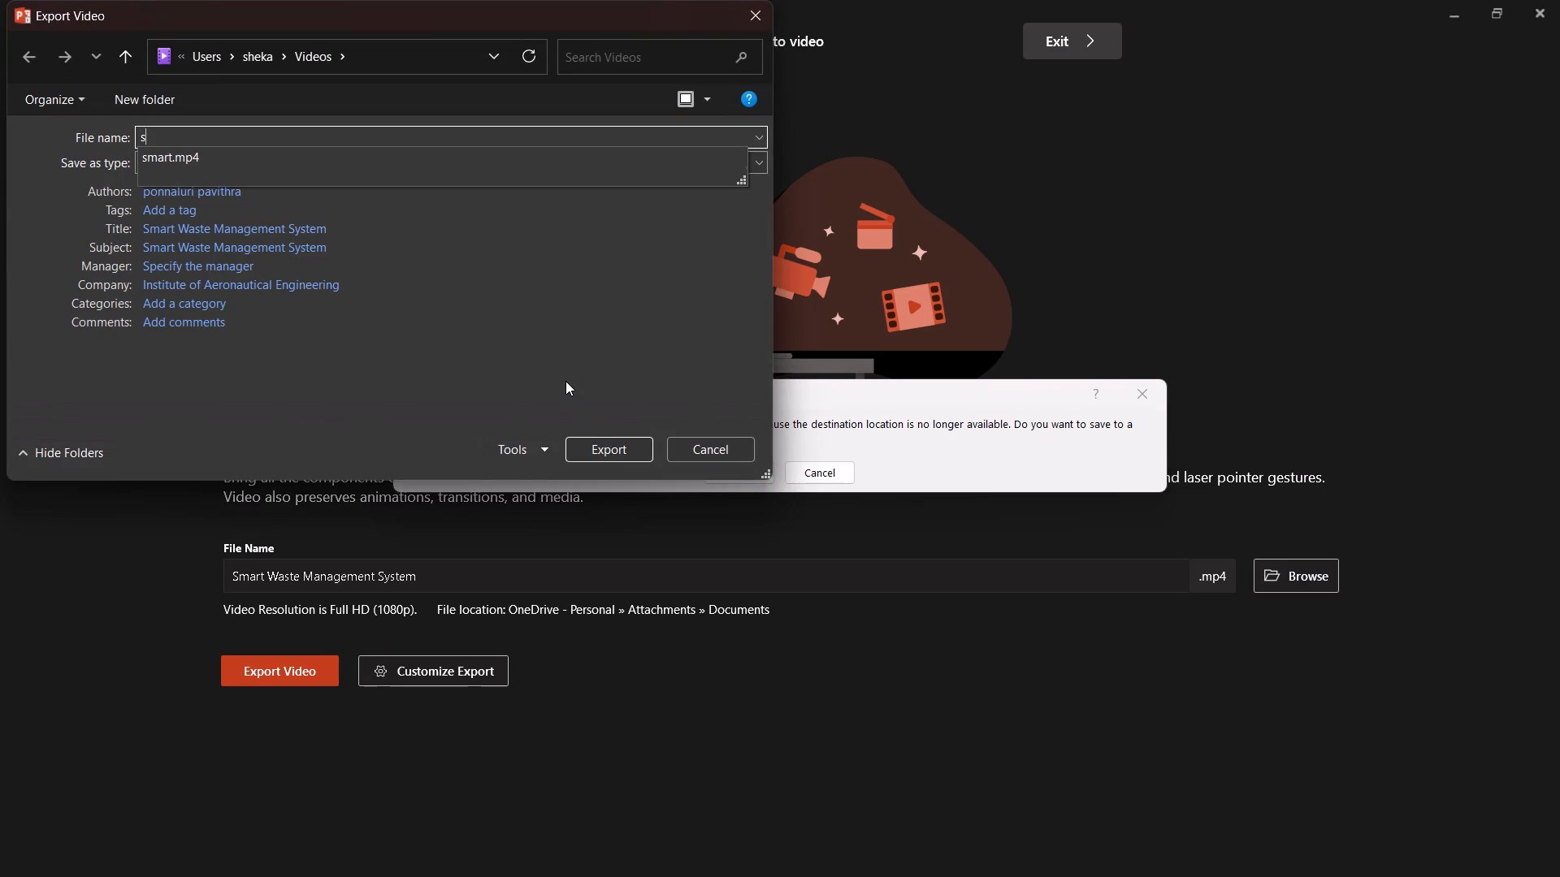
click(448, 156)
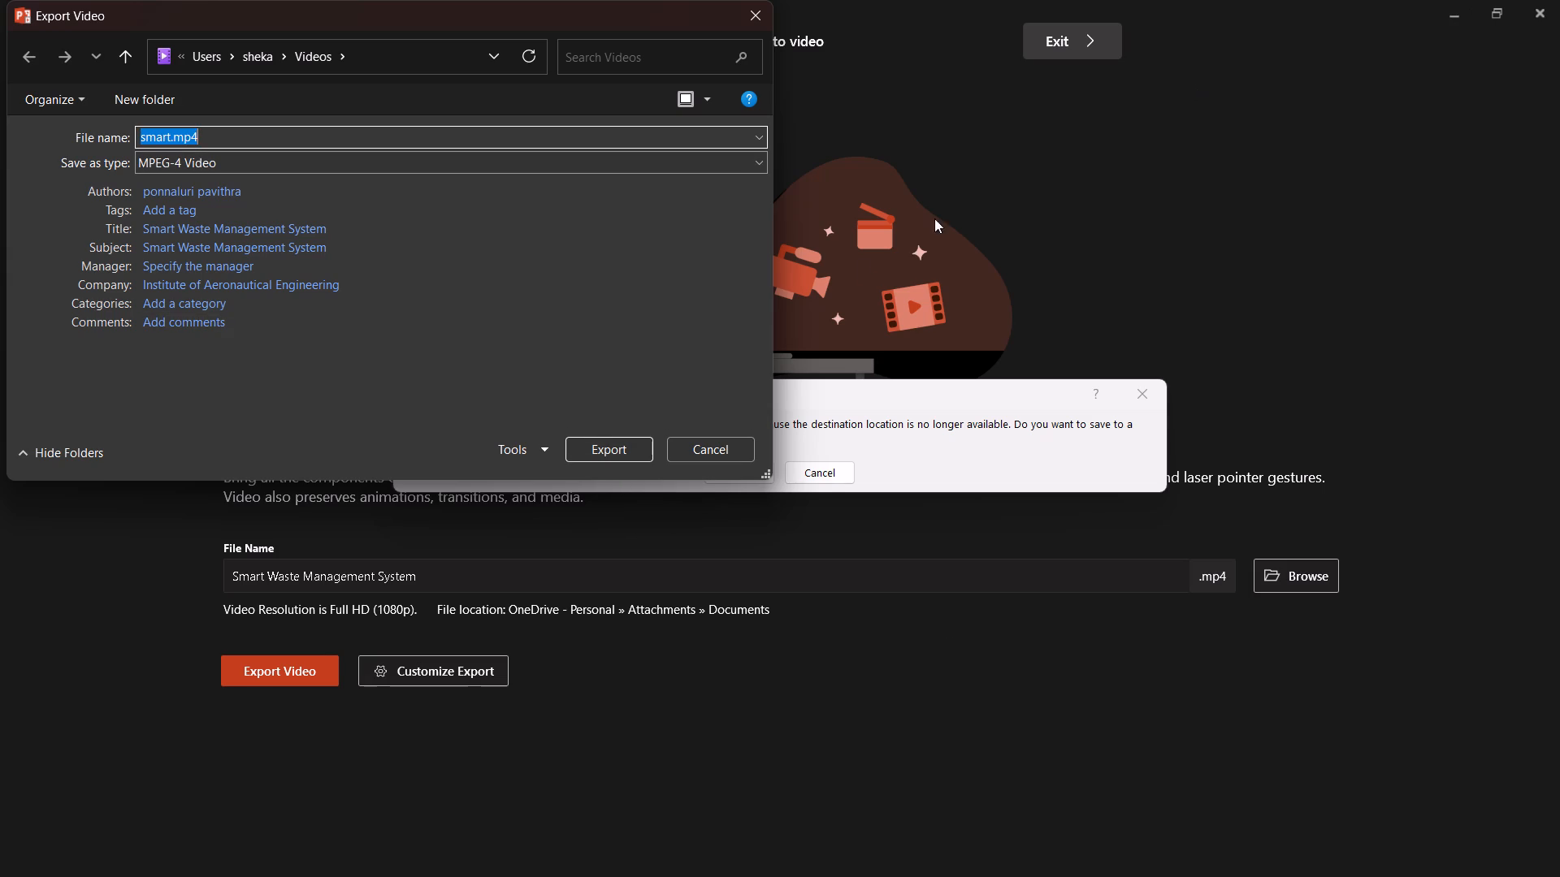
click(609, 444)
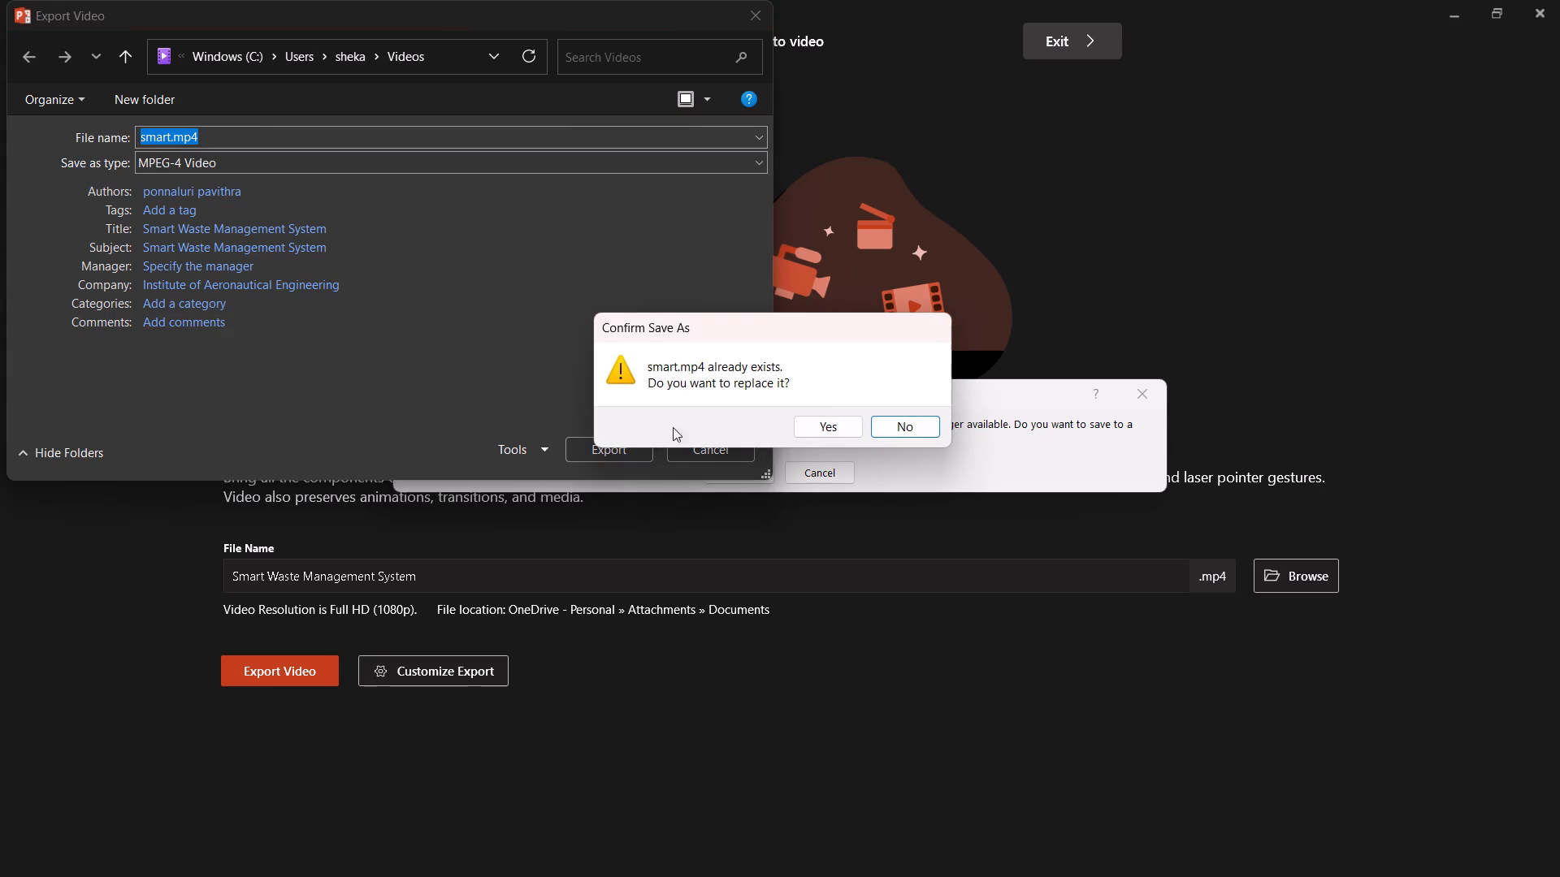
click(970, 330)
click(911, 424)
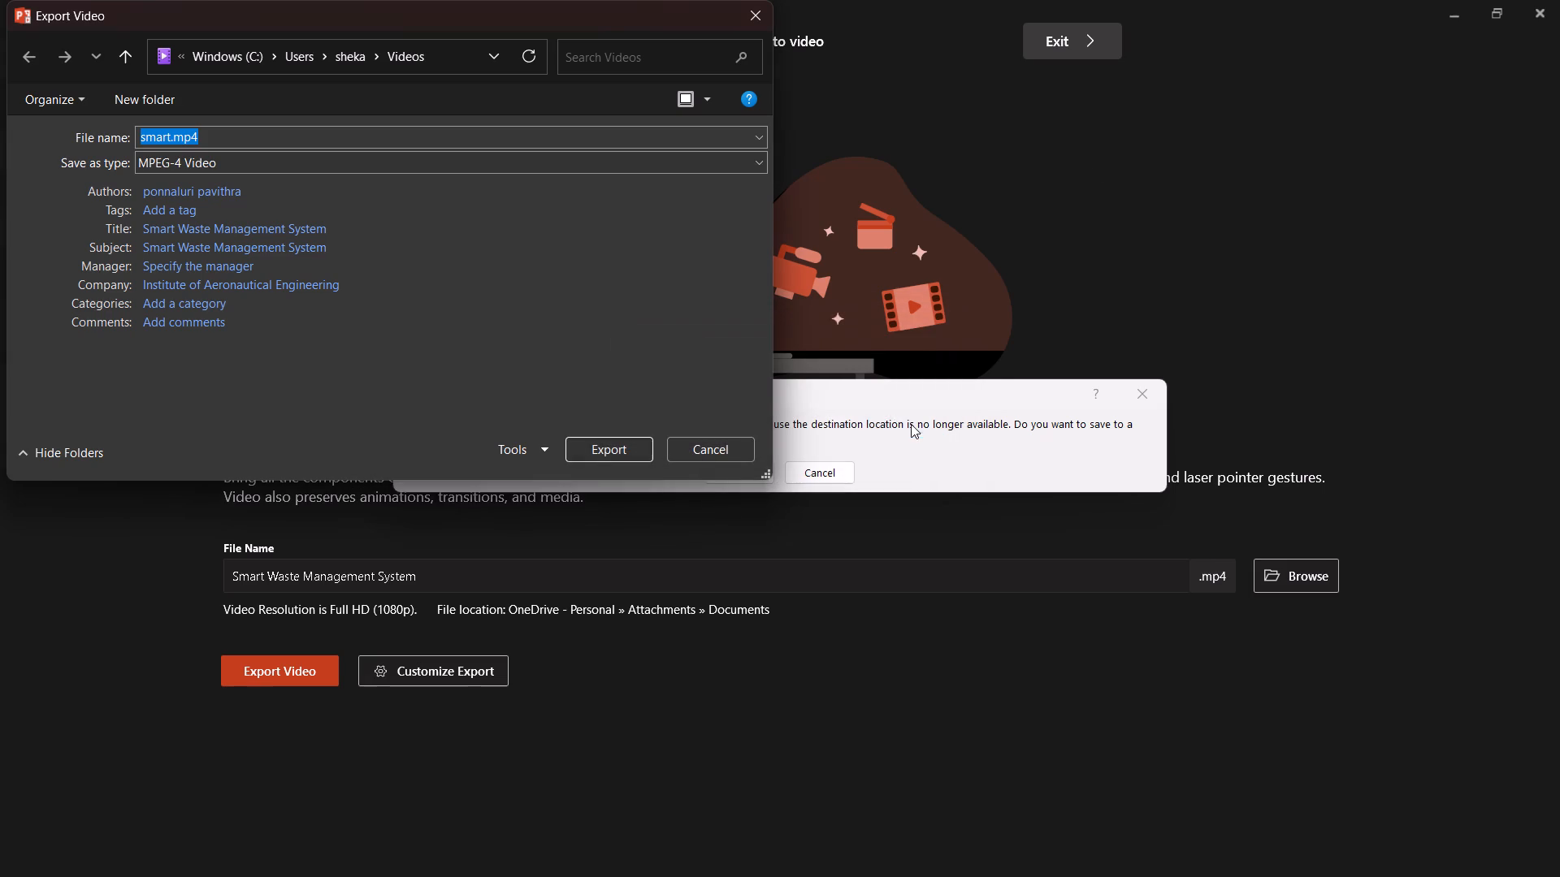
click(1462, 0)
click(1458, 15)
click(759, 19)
Leave the video export view and return to the Smart Waste Management System presentation's normal editing view.
click(1448, 13)
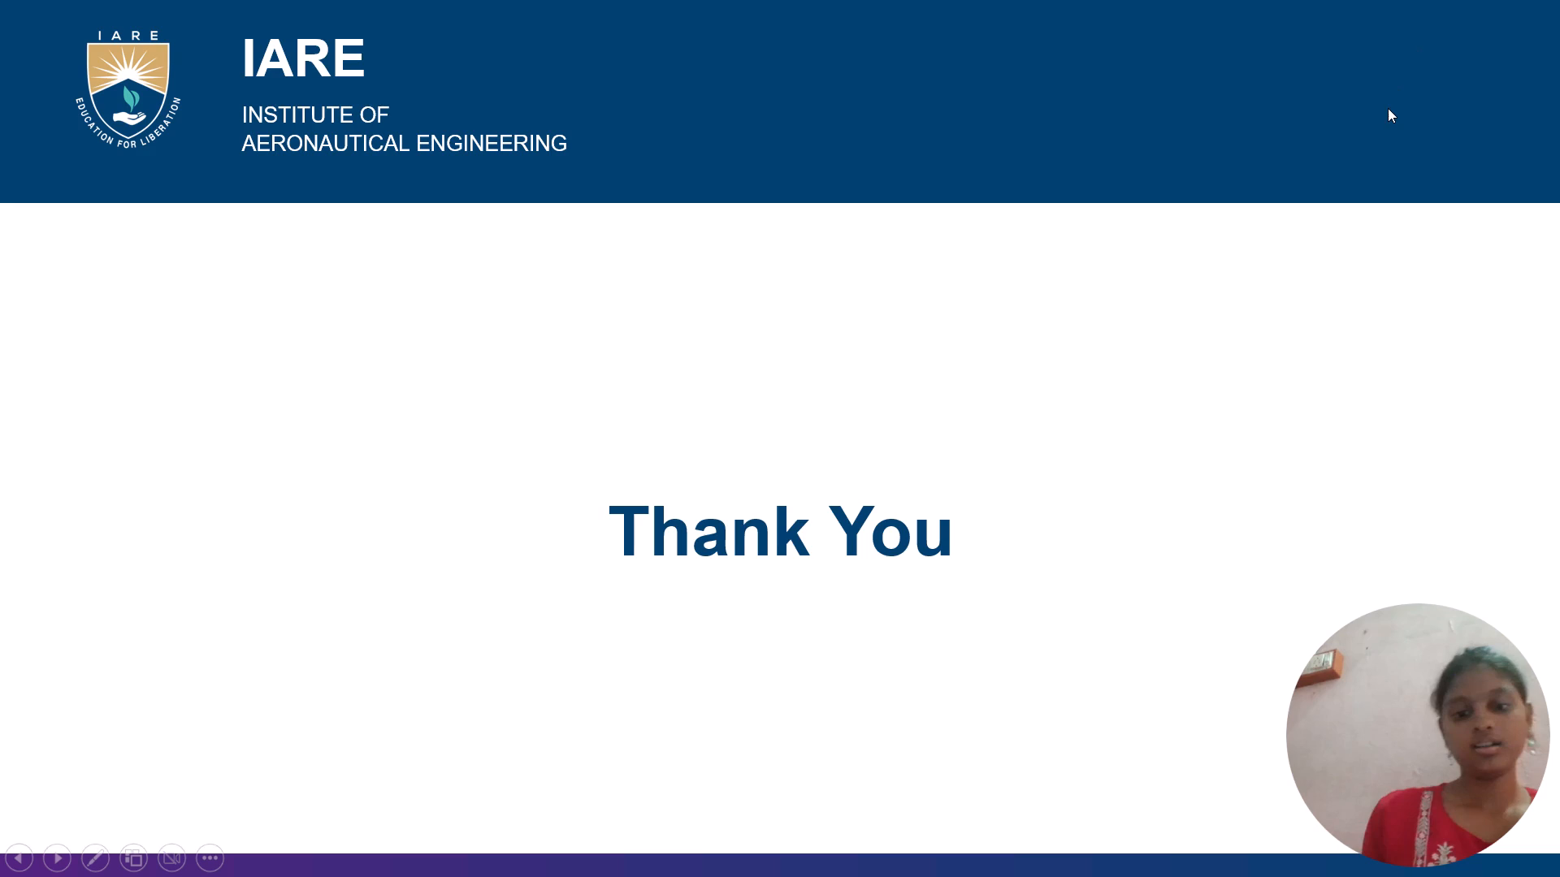
ctrl+scroll(1388, 108, down, 1)
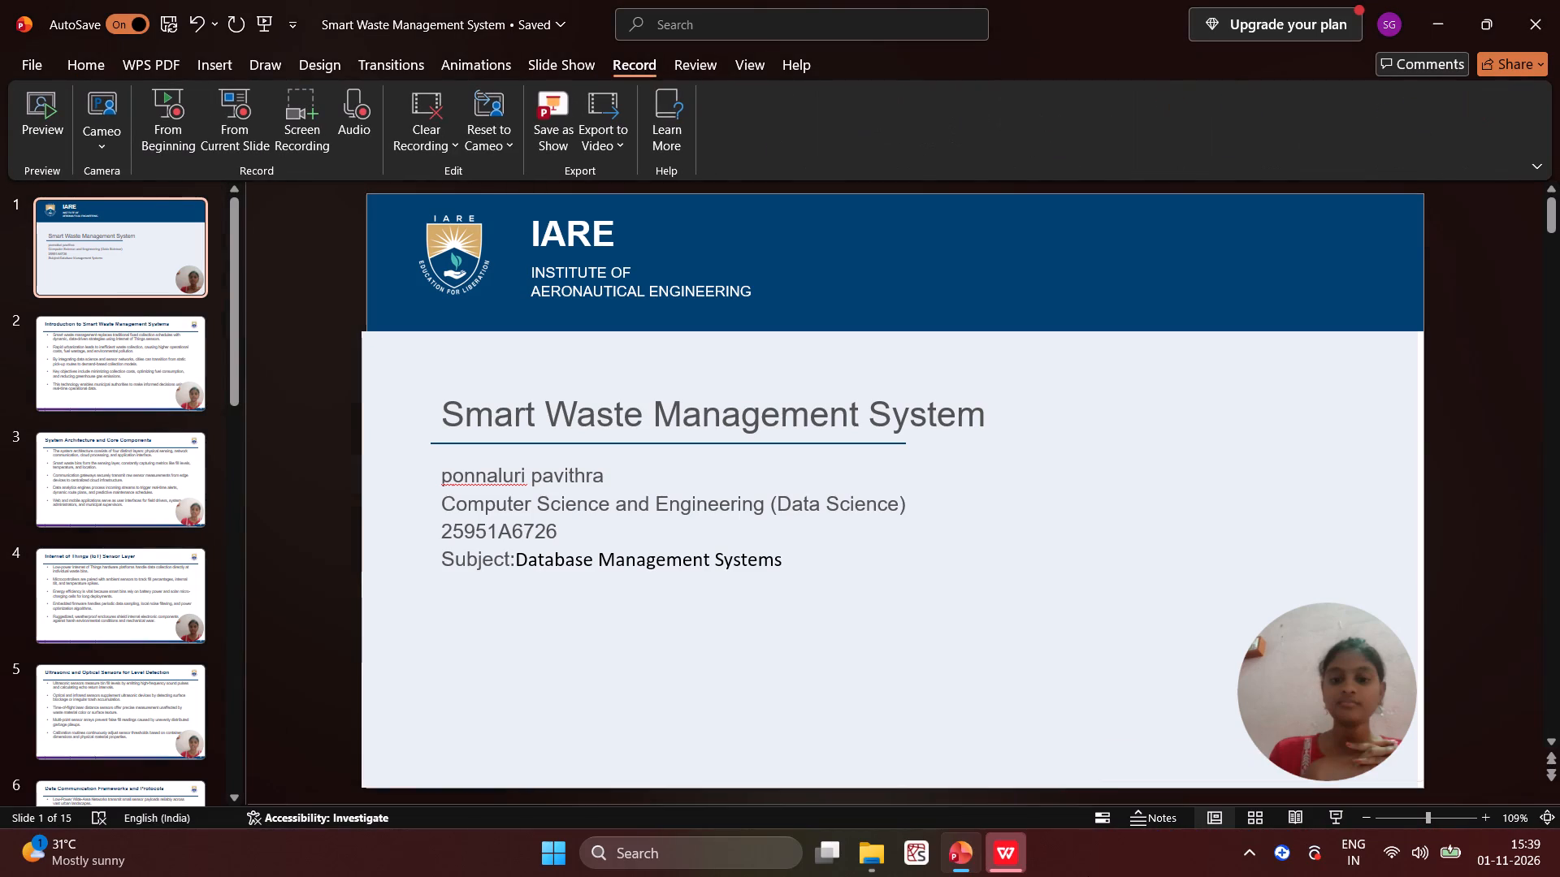
Switch to File Explorer and open the recent video smart from the Videos folder for playback.
click(867, 847)
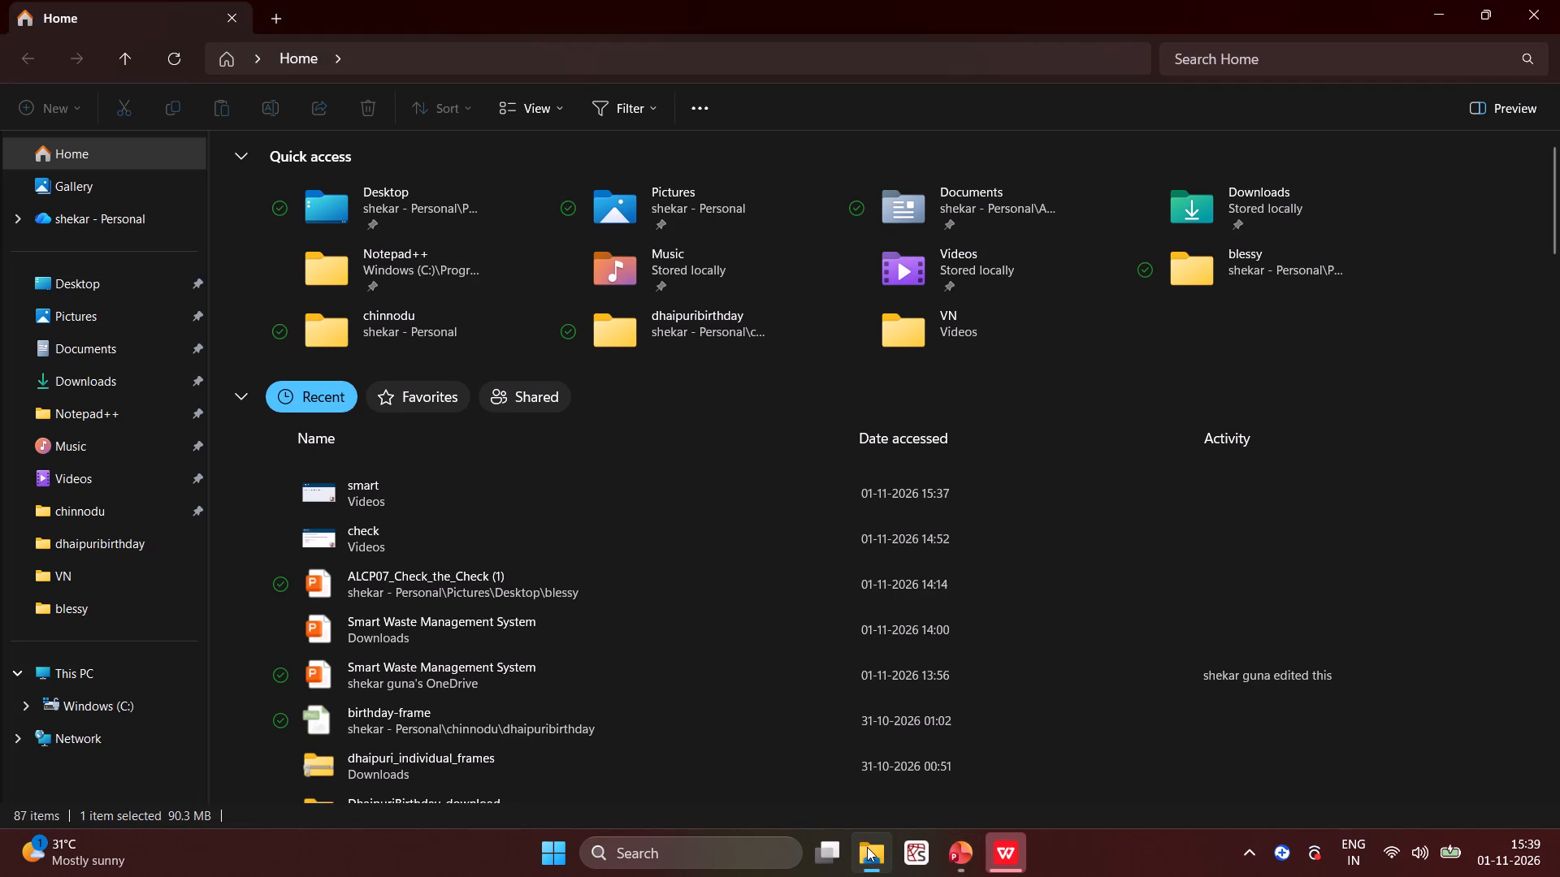
click(506, 492)
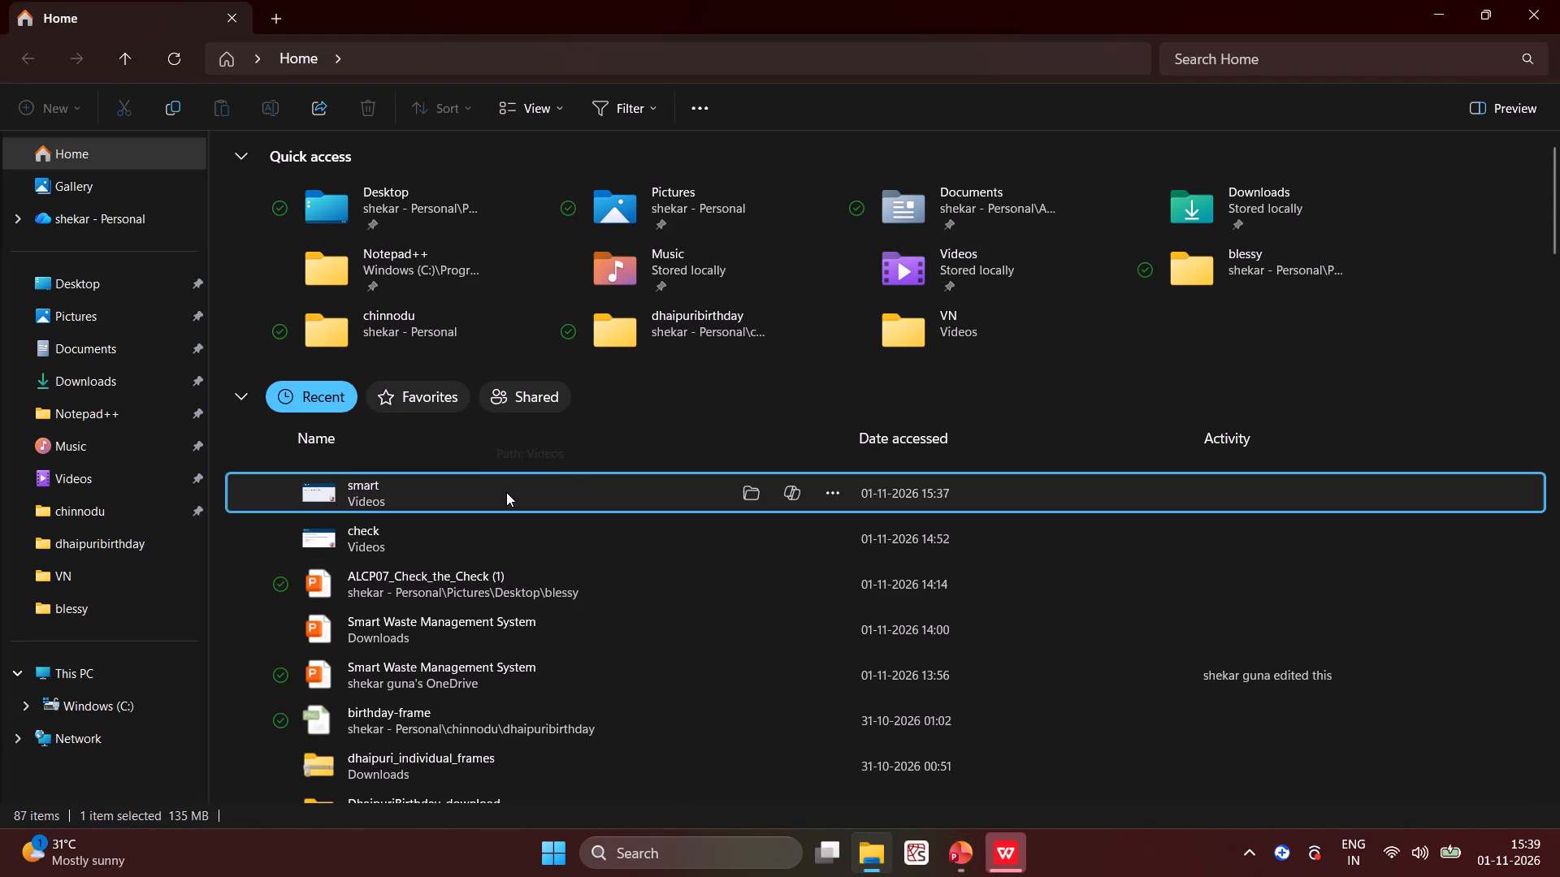
double_click(506, 492)
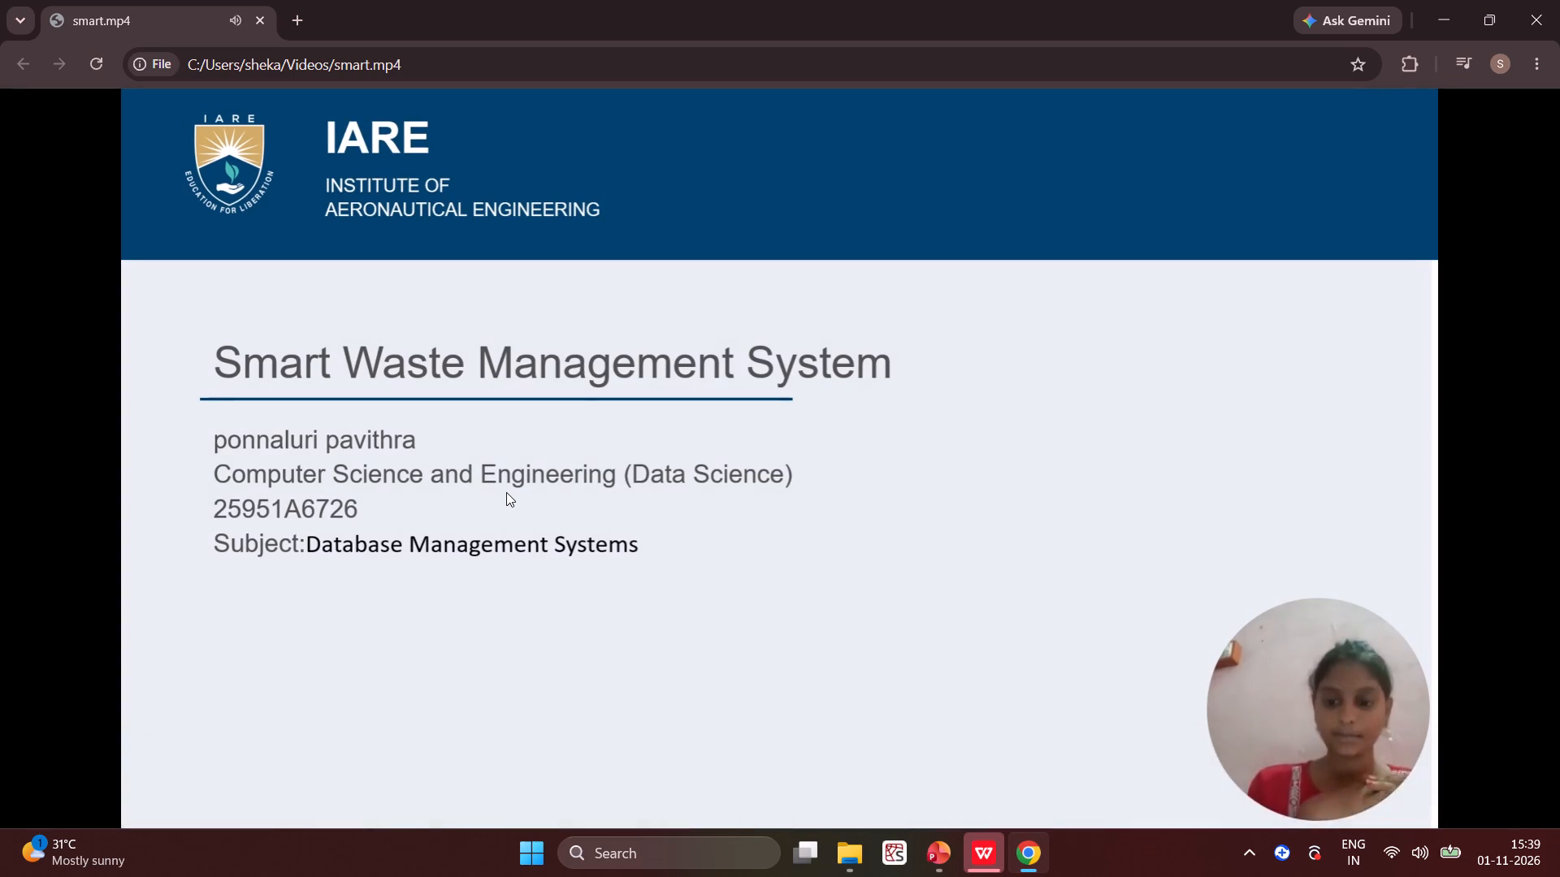
Lower the system speaker volume to about a third and keep smart.mp4 playing to check the recording.
click(1413, 857)
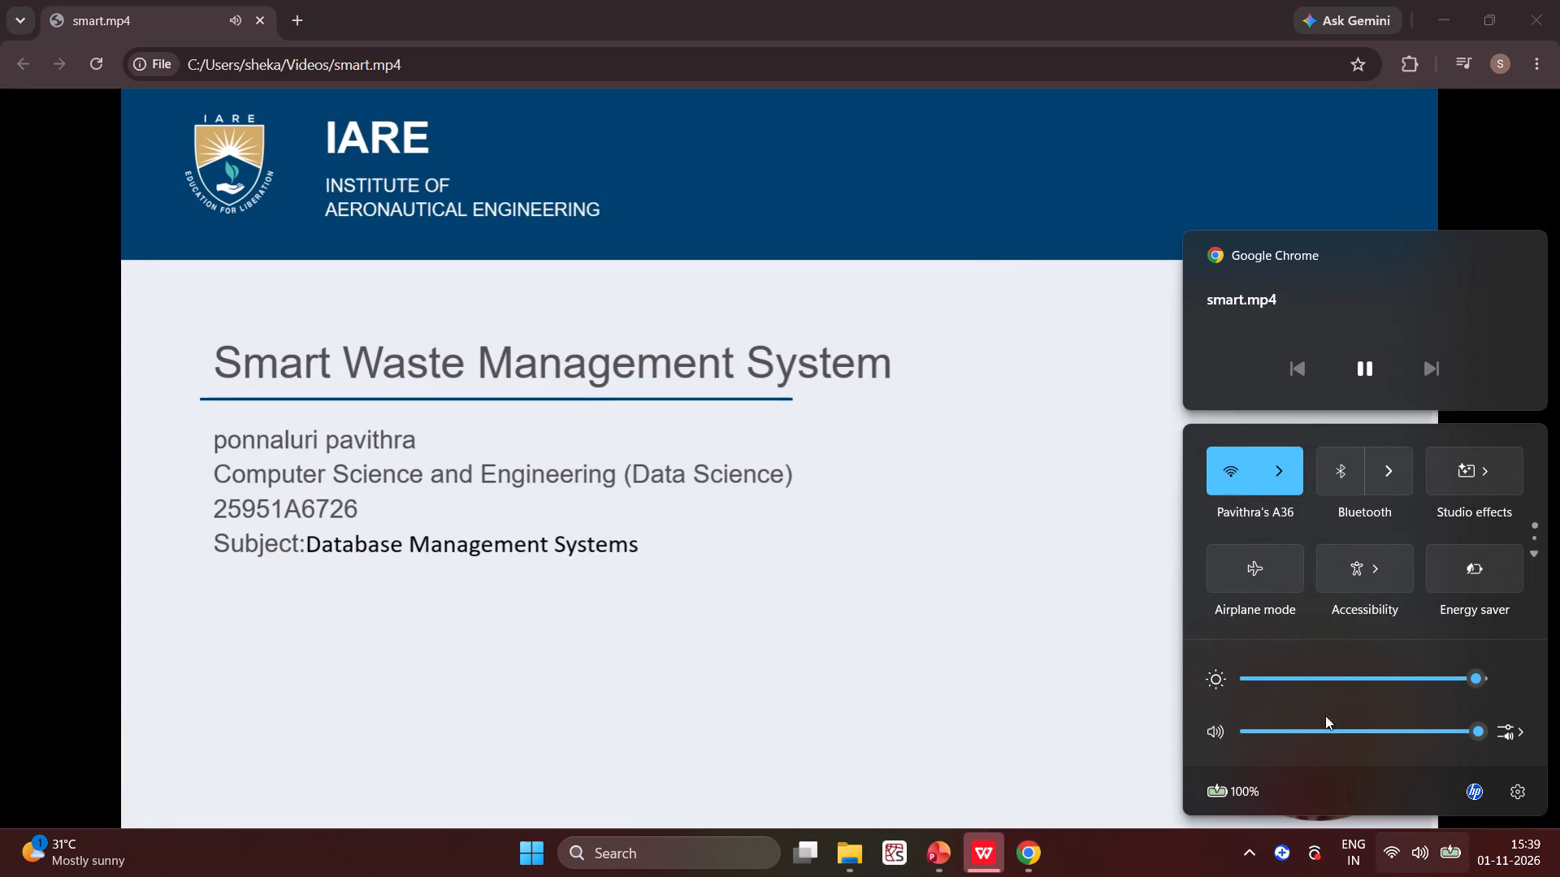
click(1326, 731)
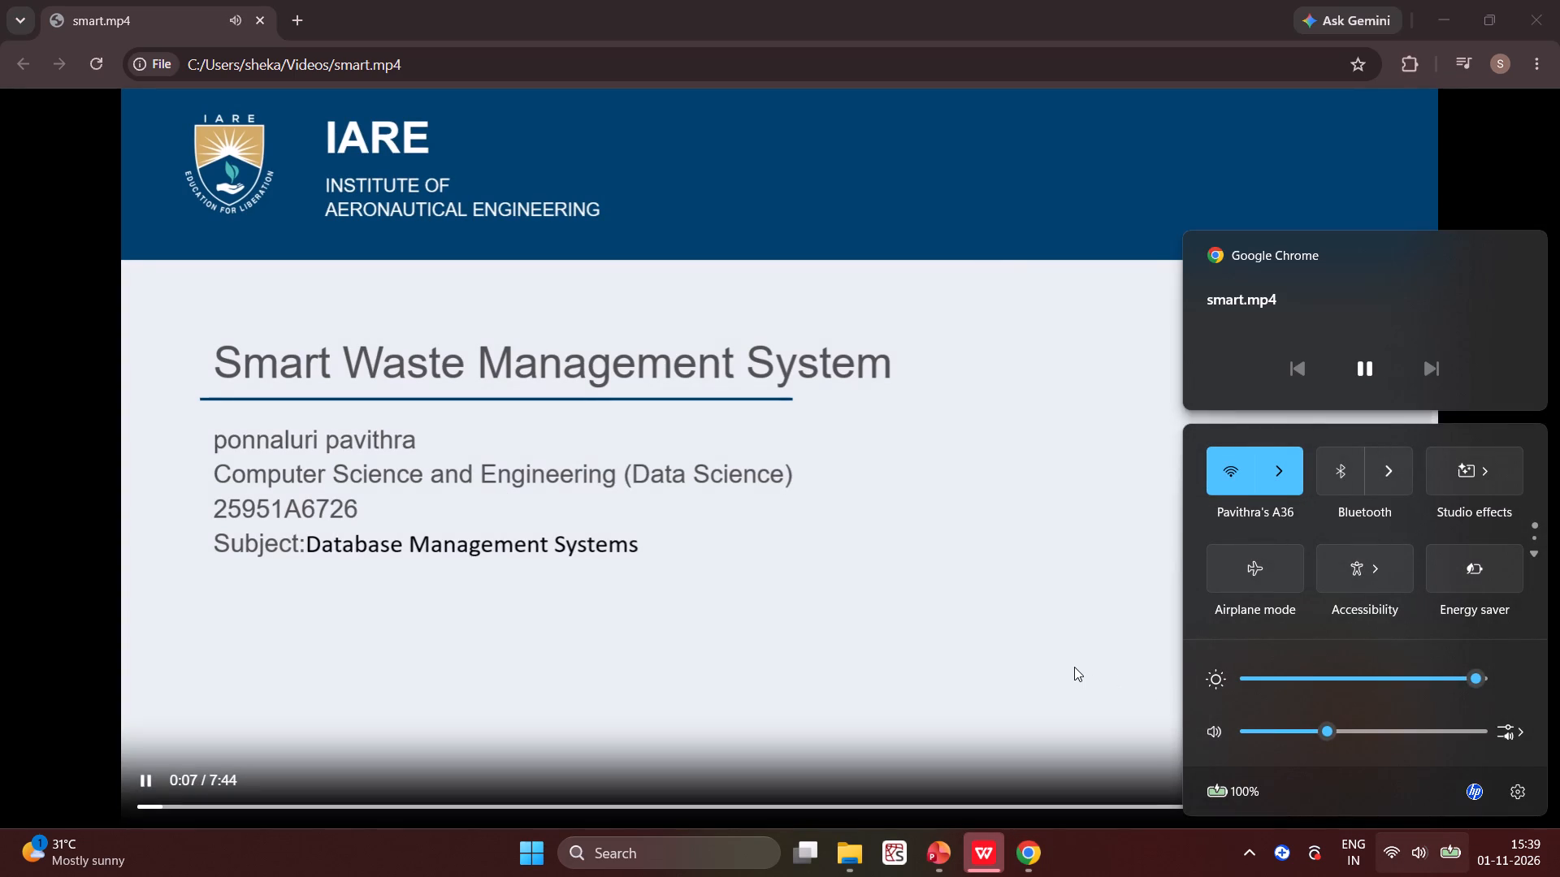
click(1074, 667)
click(1074, 667)
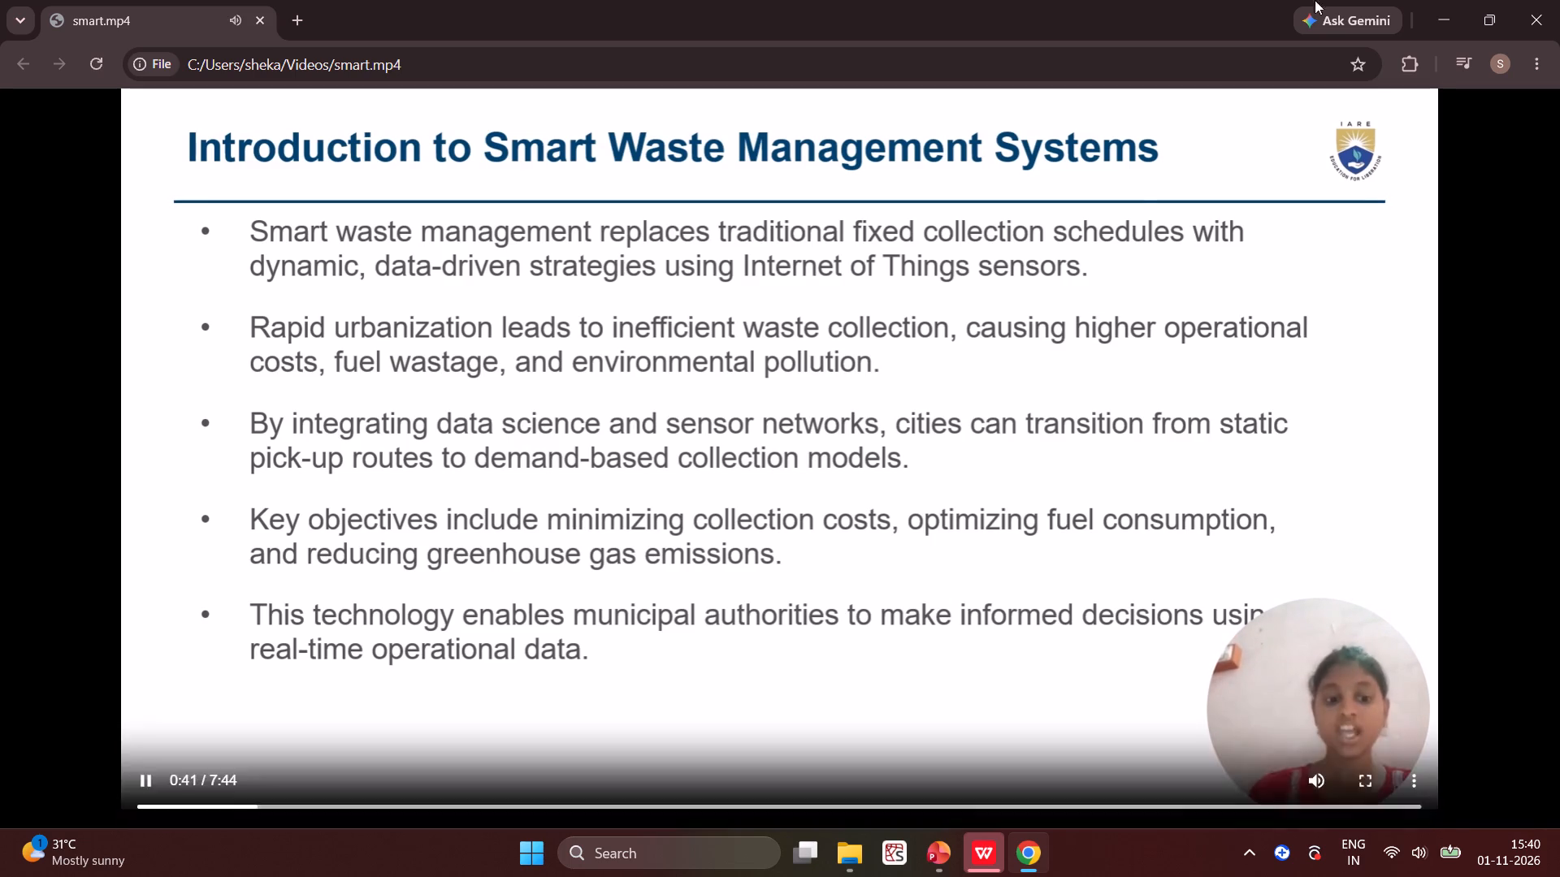
Close the windows of the smart.mp4 video, File Explorer and the Smart Waste Management System presentation.
click(1540, 15)
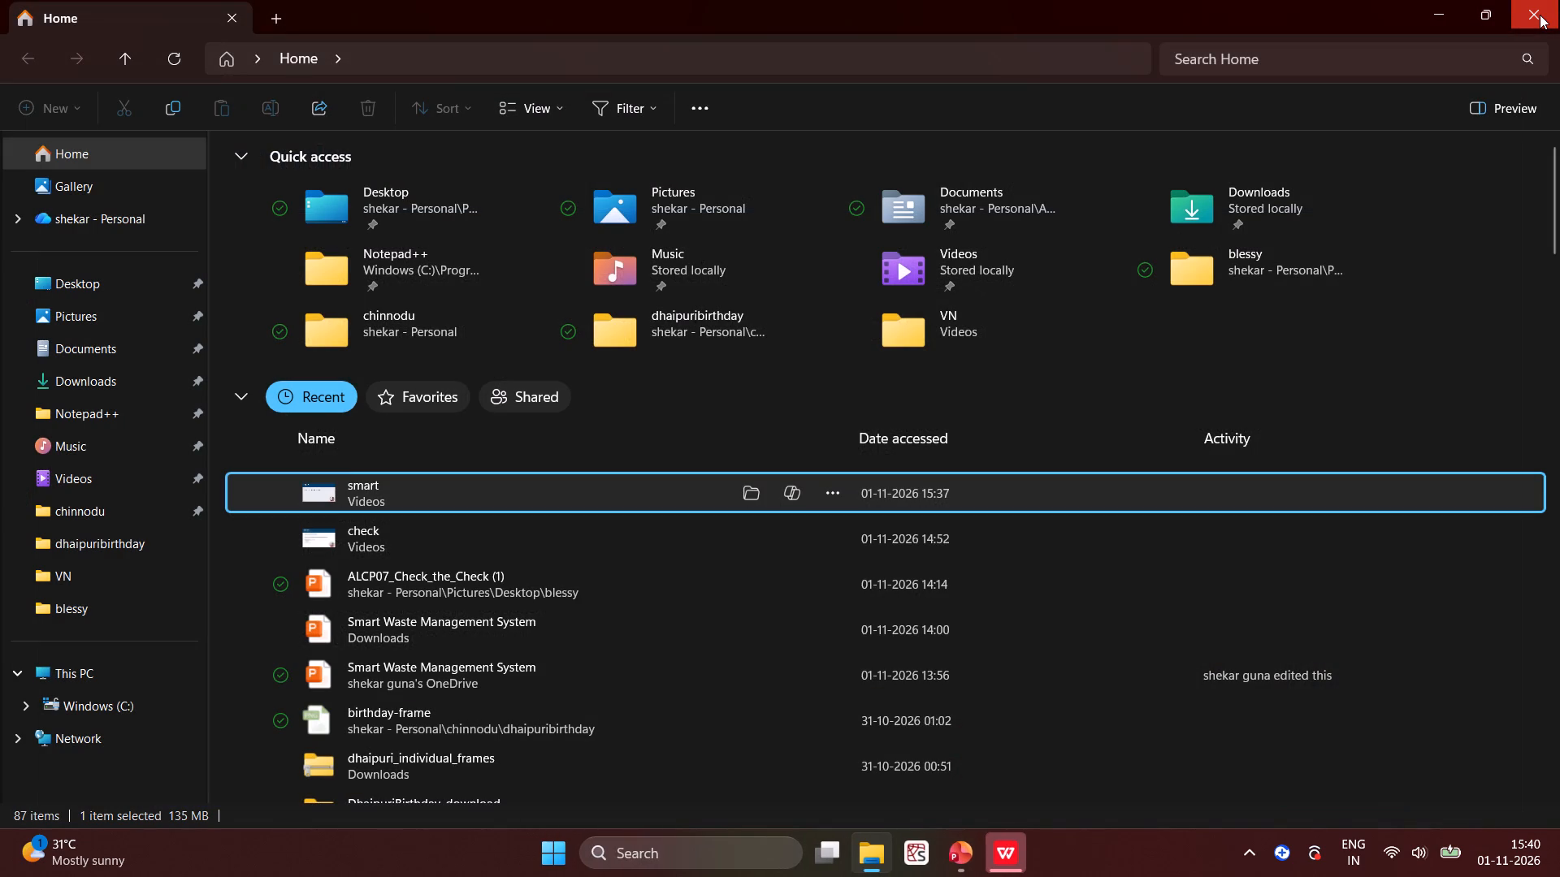
click(1540, 15)
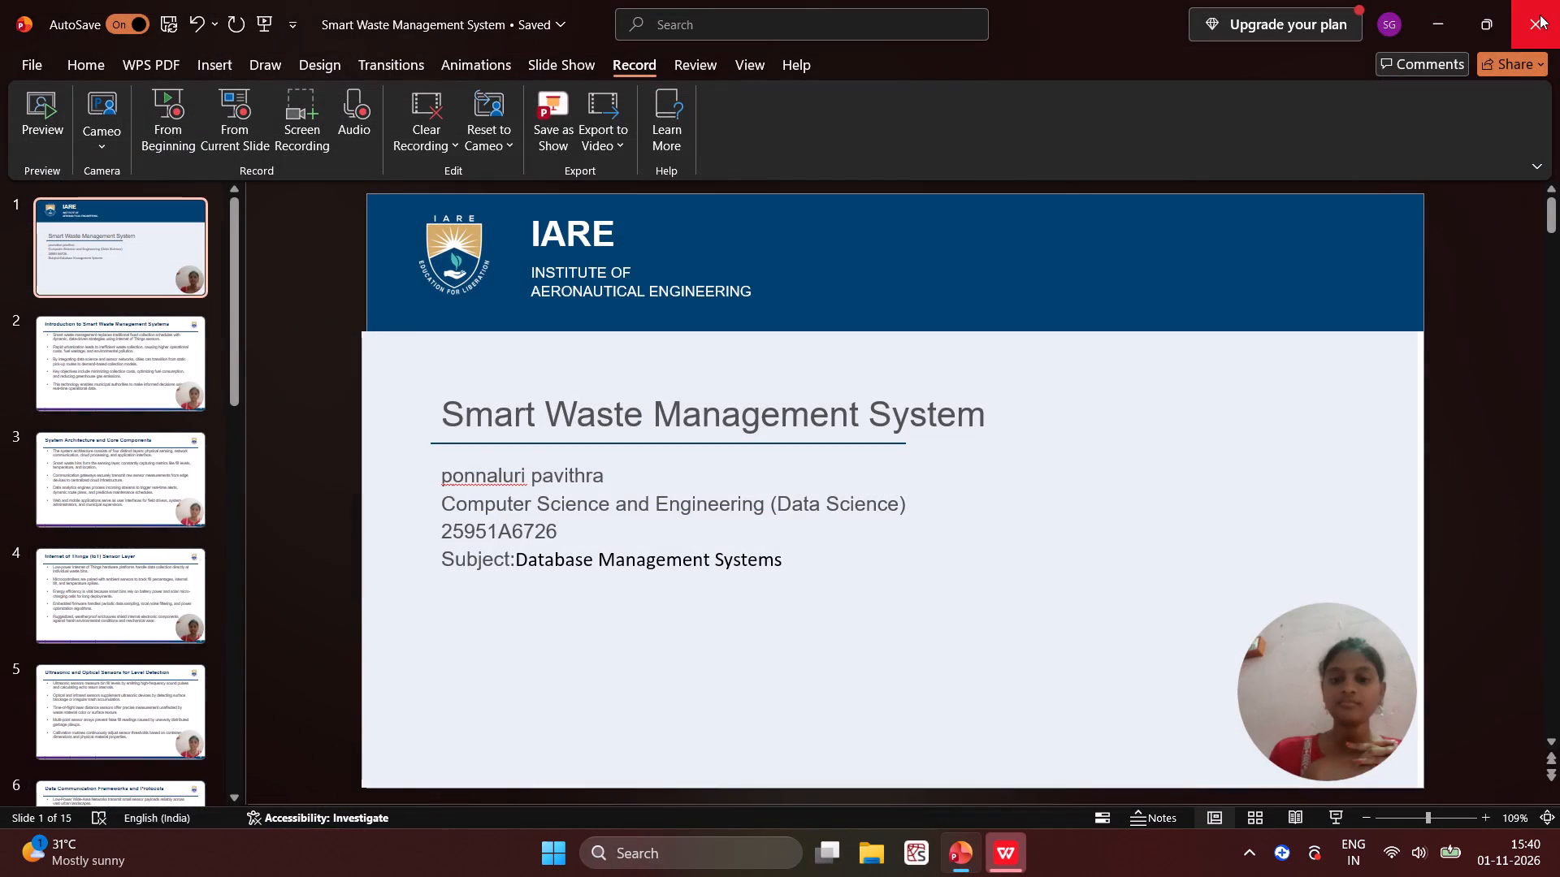
click(1540, 15)
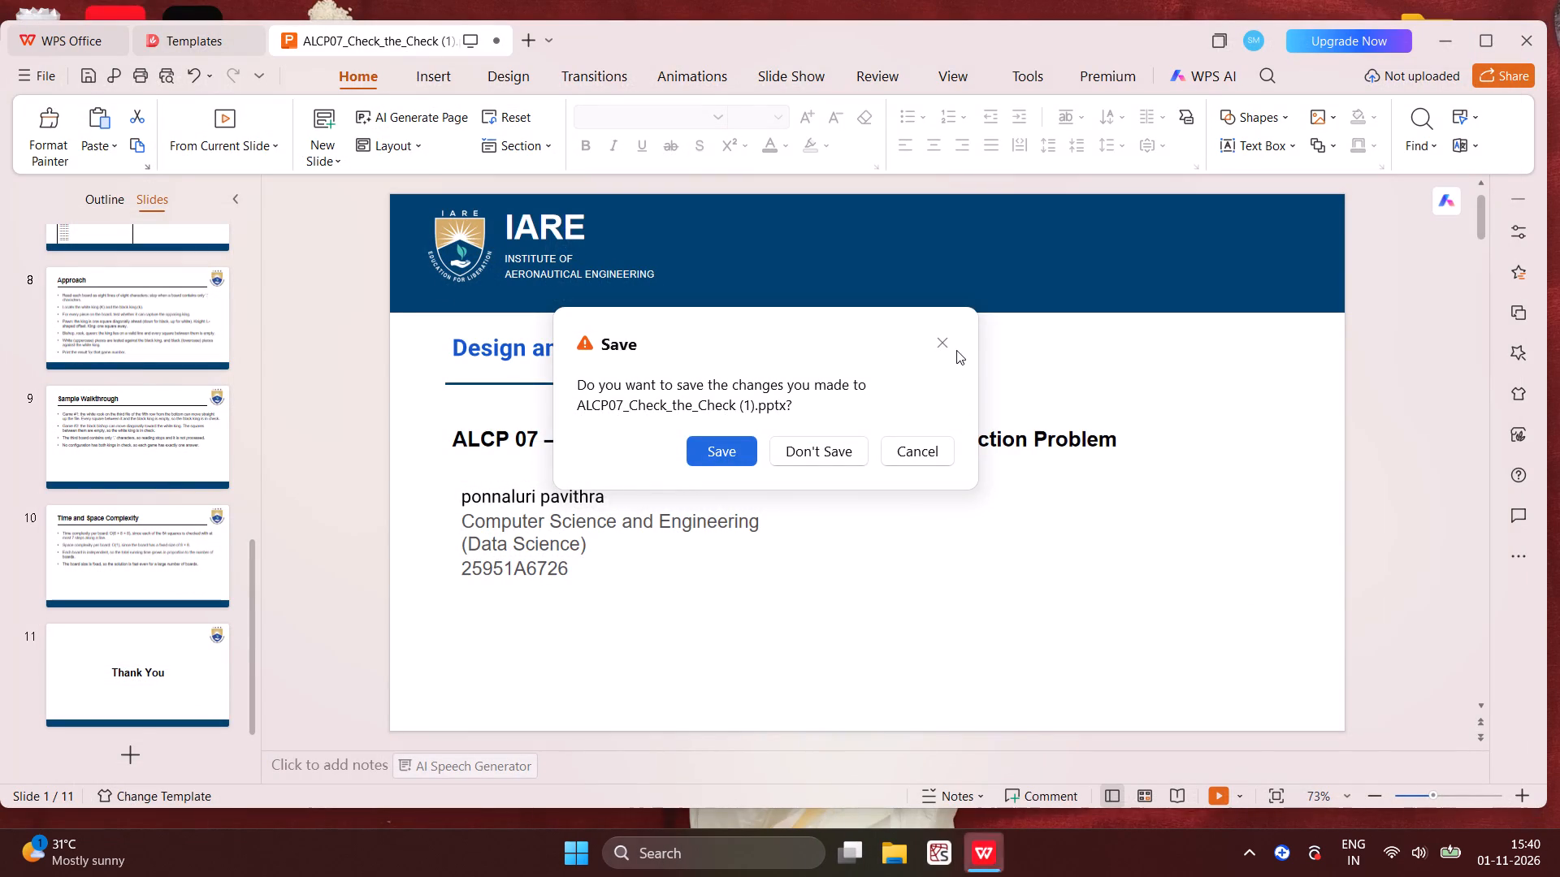
Keep ALCP07_Check_the_Check (1).pptx open in WPS Office without saving it, and maximize its window.
click(950, 348)
click(1505, 54)
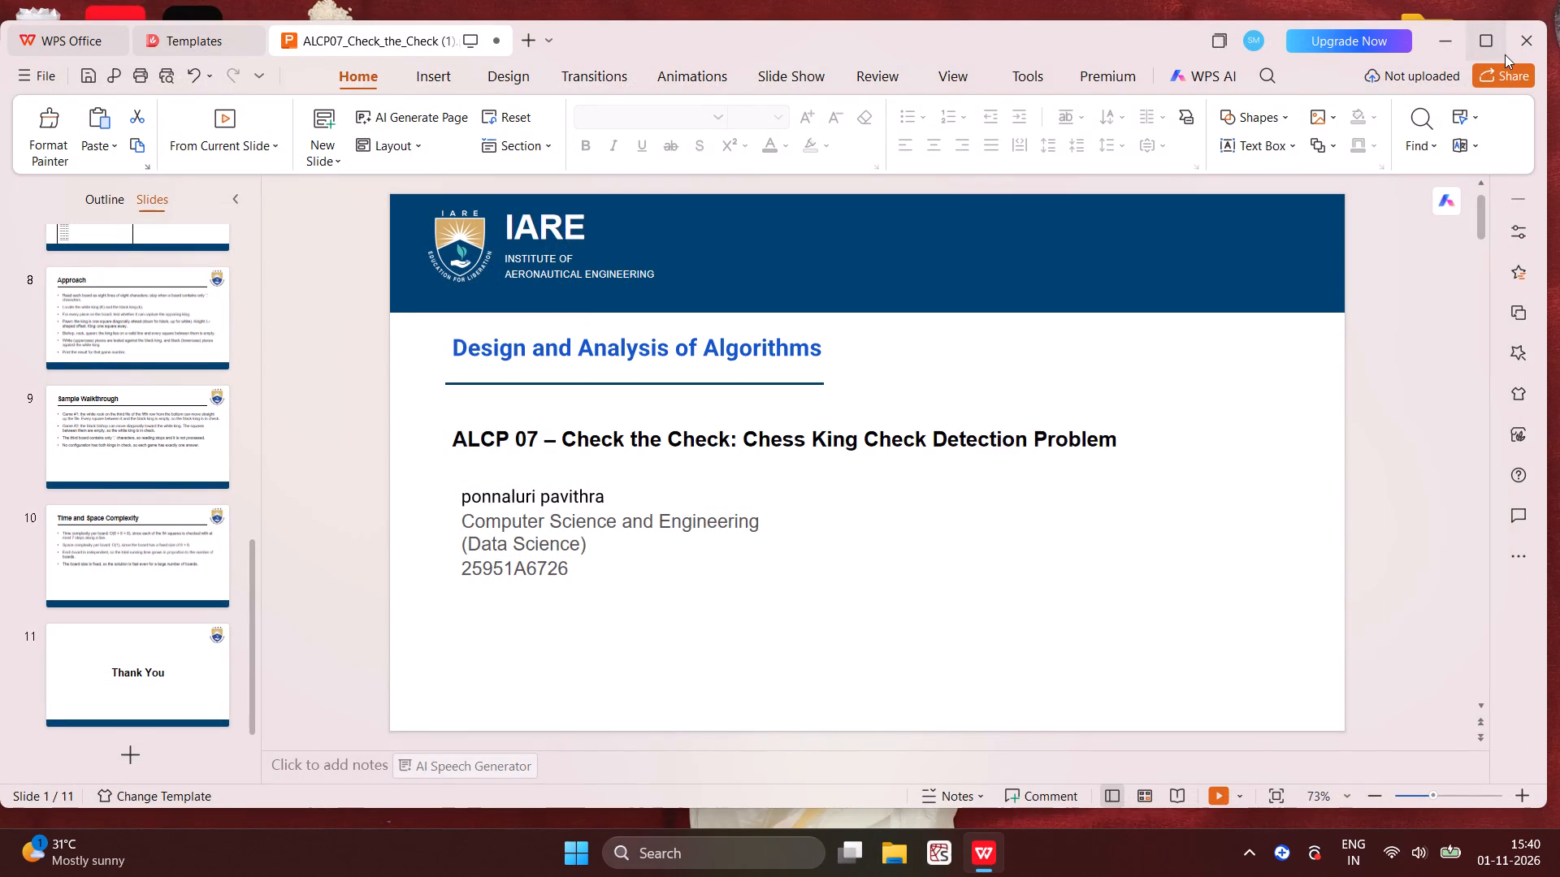
click(1542, 7)
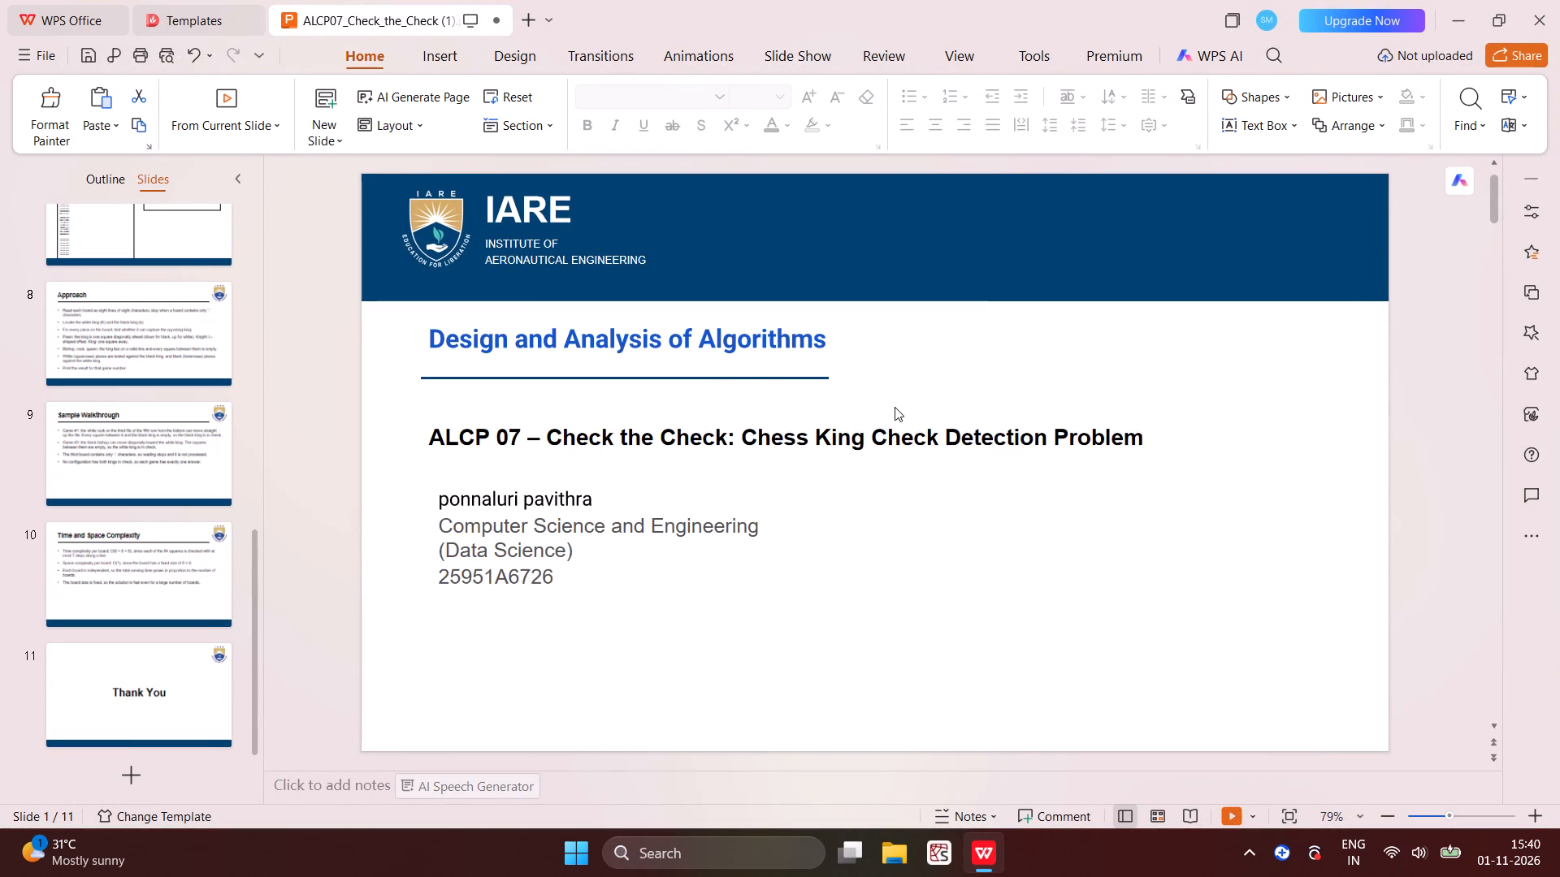
Close the ALCP07_Check_the_Check (1).pptx presentation along with its WPS Office window.
click(825, 447)
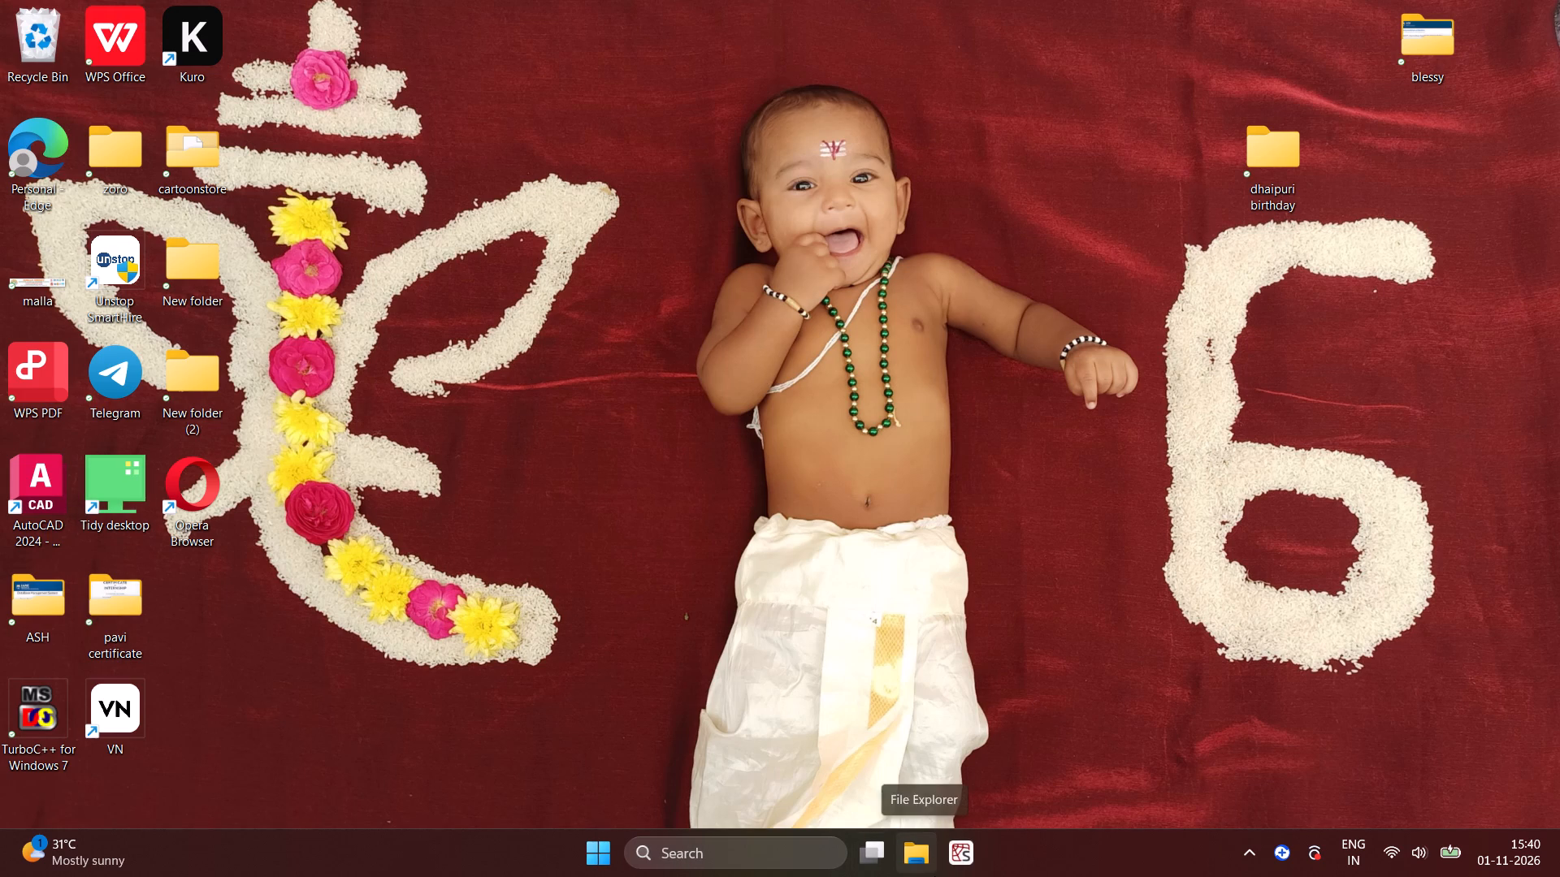
Open Windows Search from the desktop.
click(767, 864)
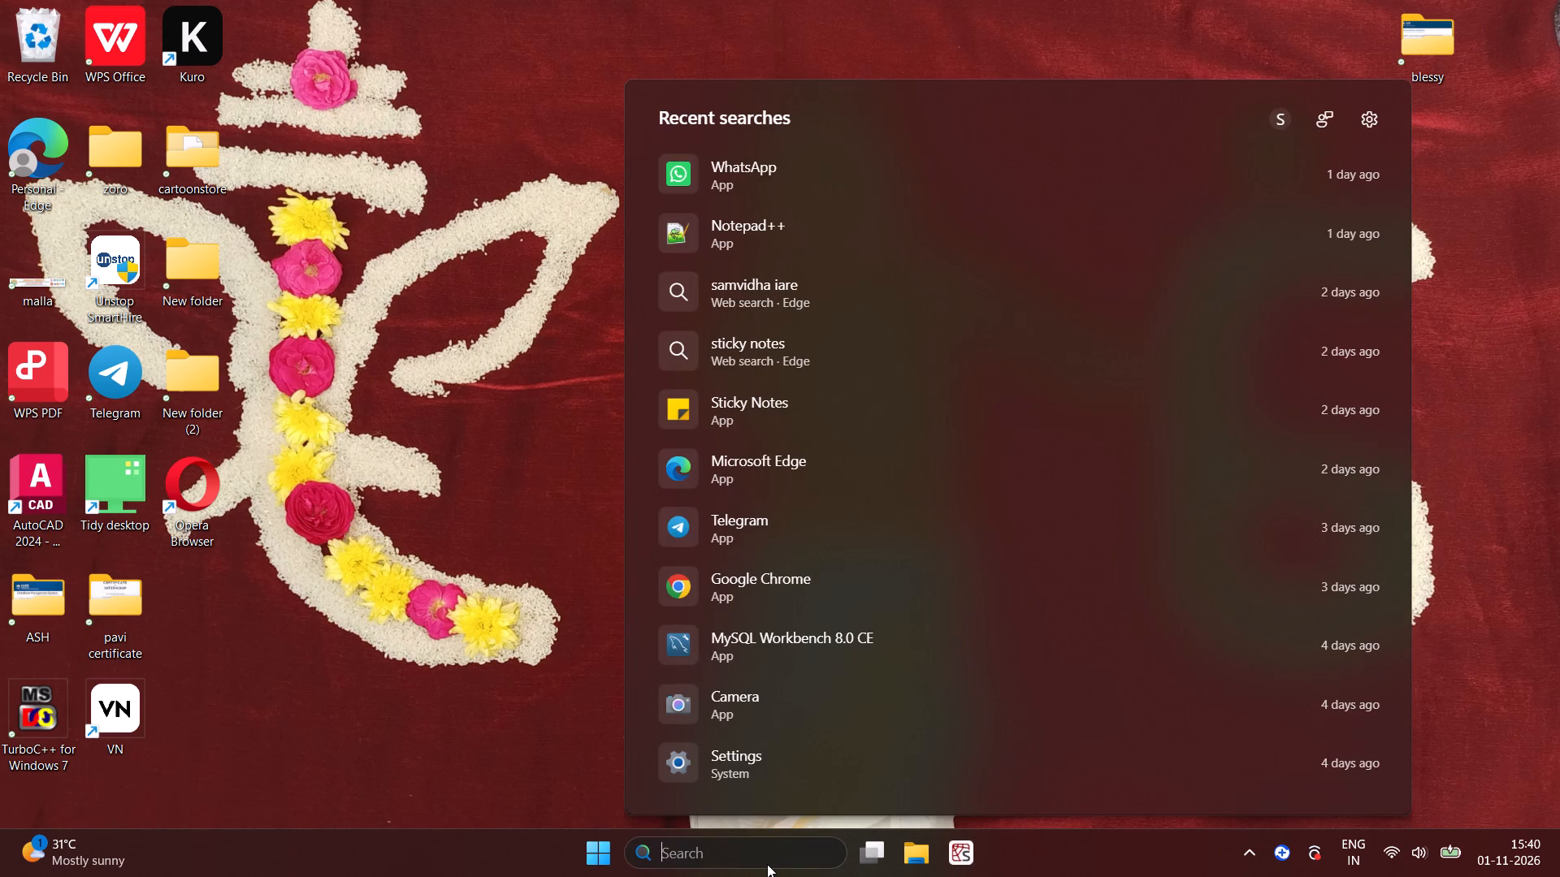
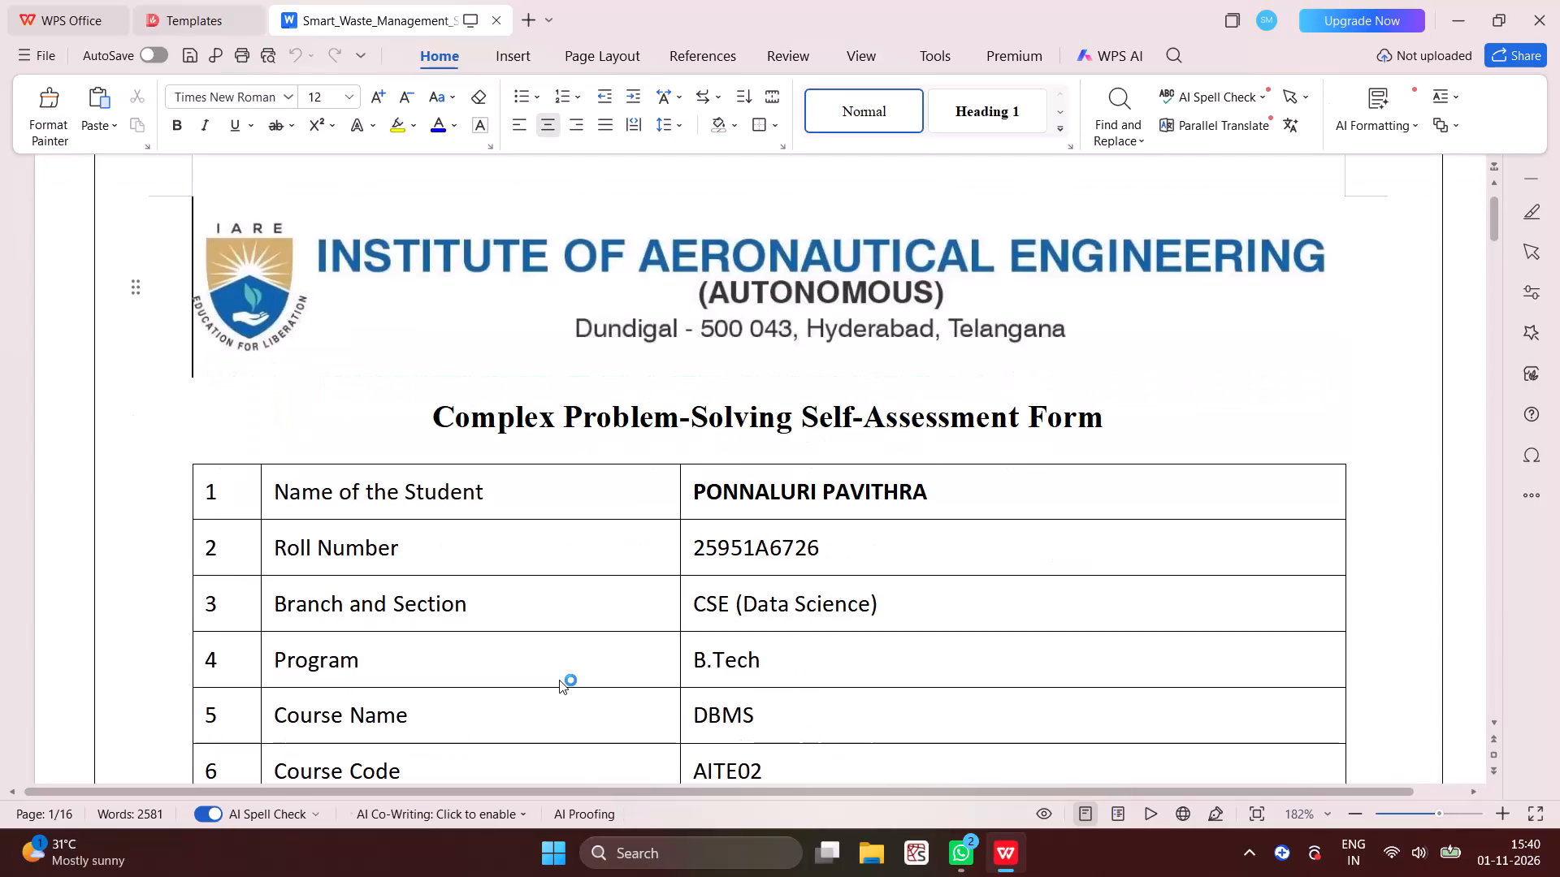
Review the Smart Waste Management System report from the self-assessment form through to the project title page.
scroll(559, 680, down, 10)
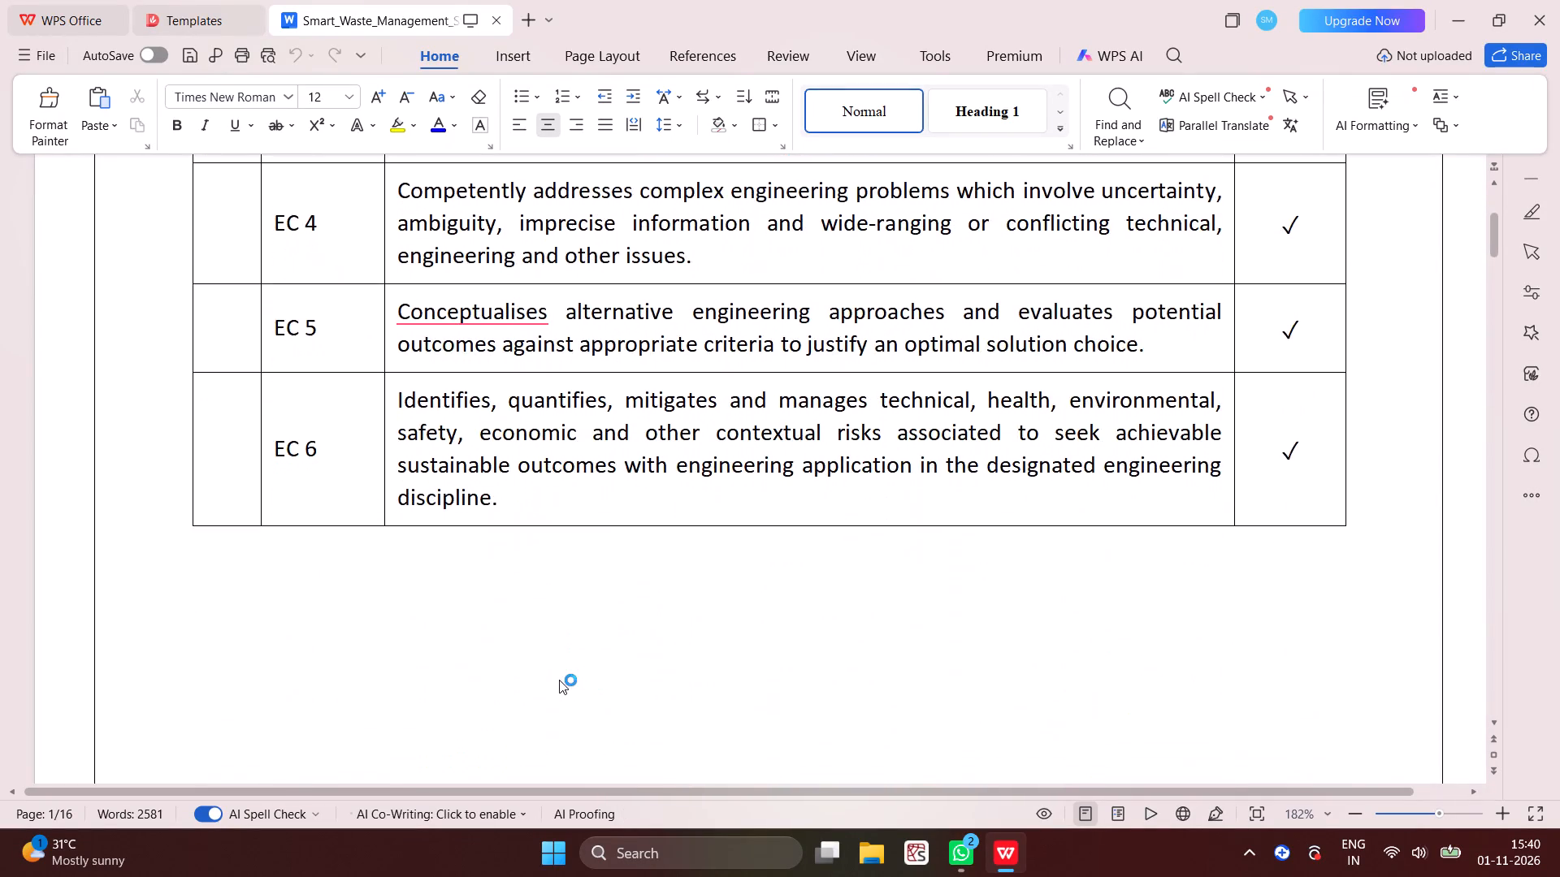
scroll(559, 680, down, 9)
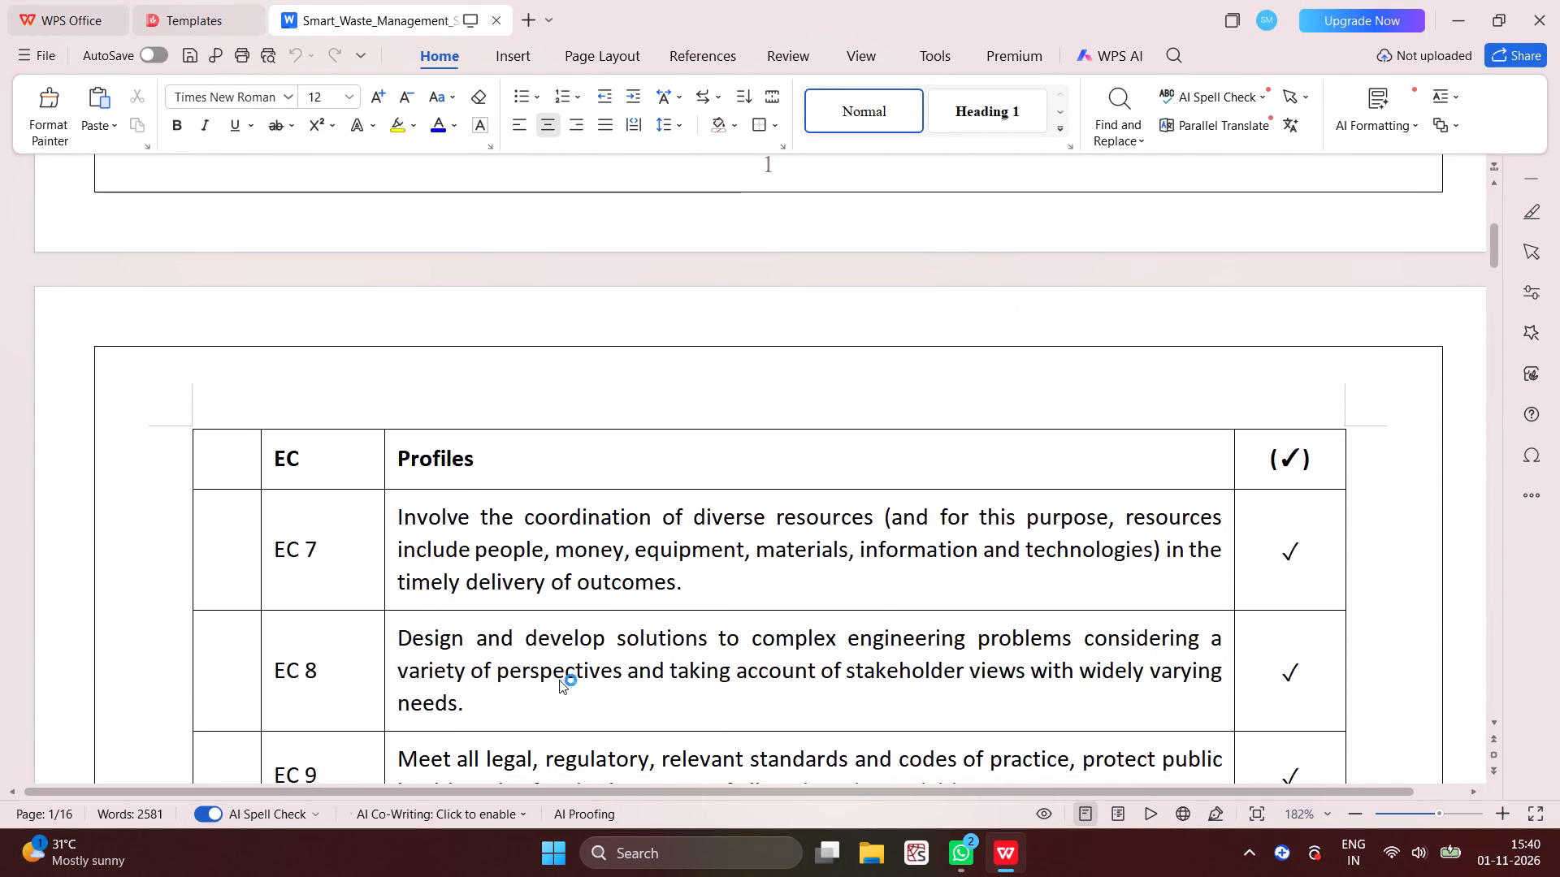
scroll(559, 680, down, 14)
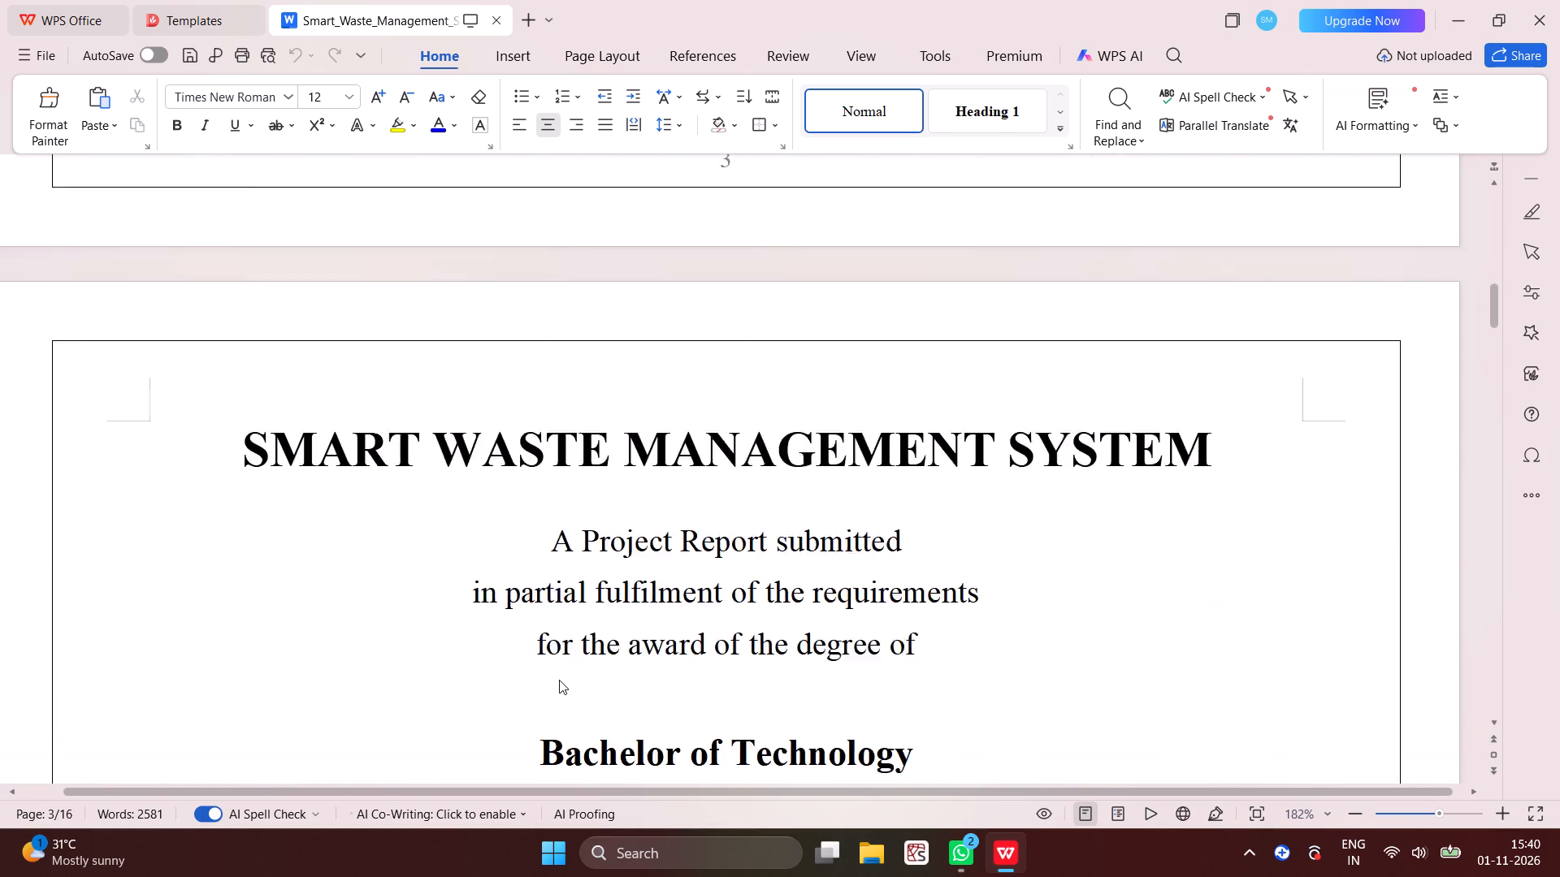
scroll(559, 680, up, 3)
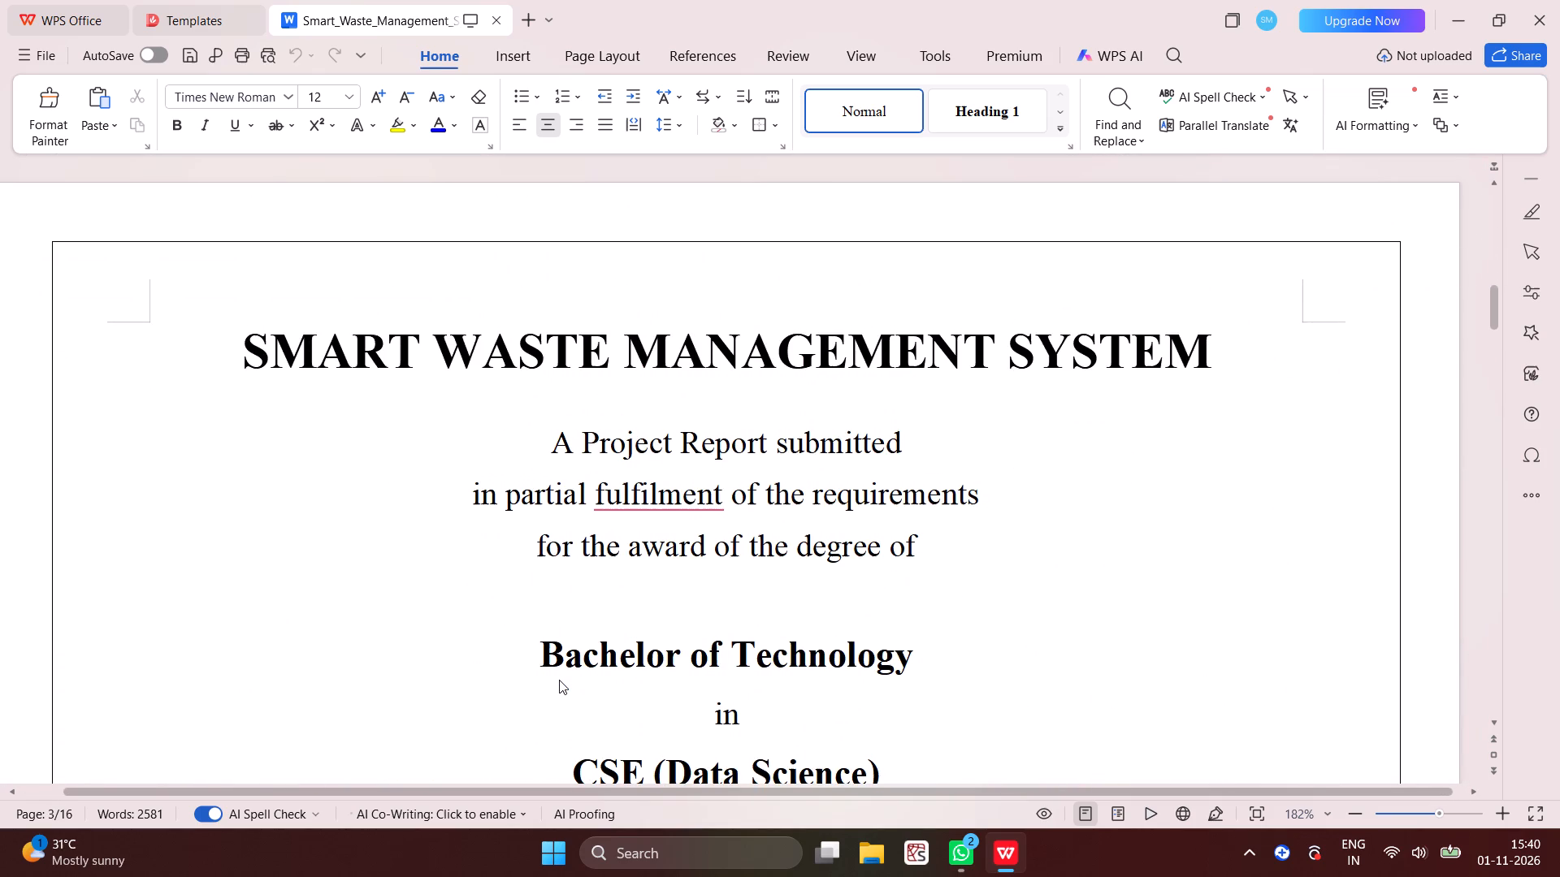
Review the Smart Waste Management System report's title page, declaration and certificate, and go back to the WK2 – WK9 justification table.
scroll(559, 680, down, 7)
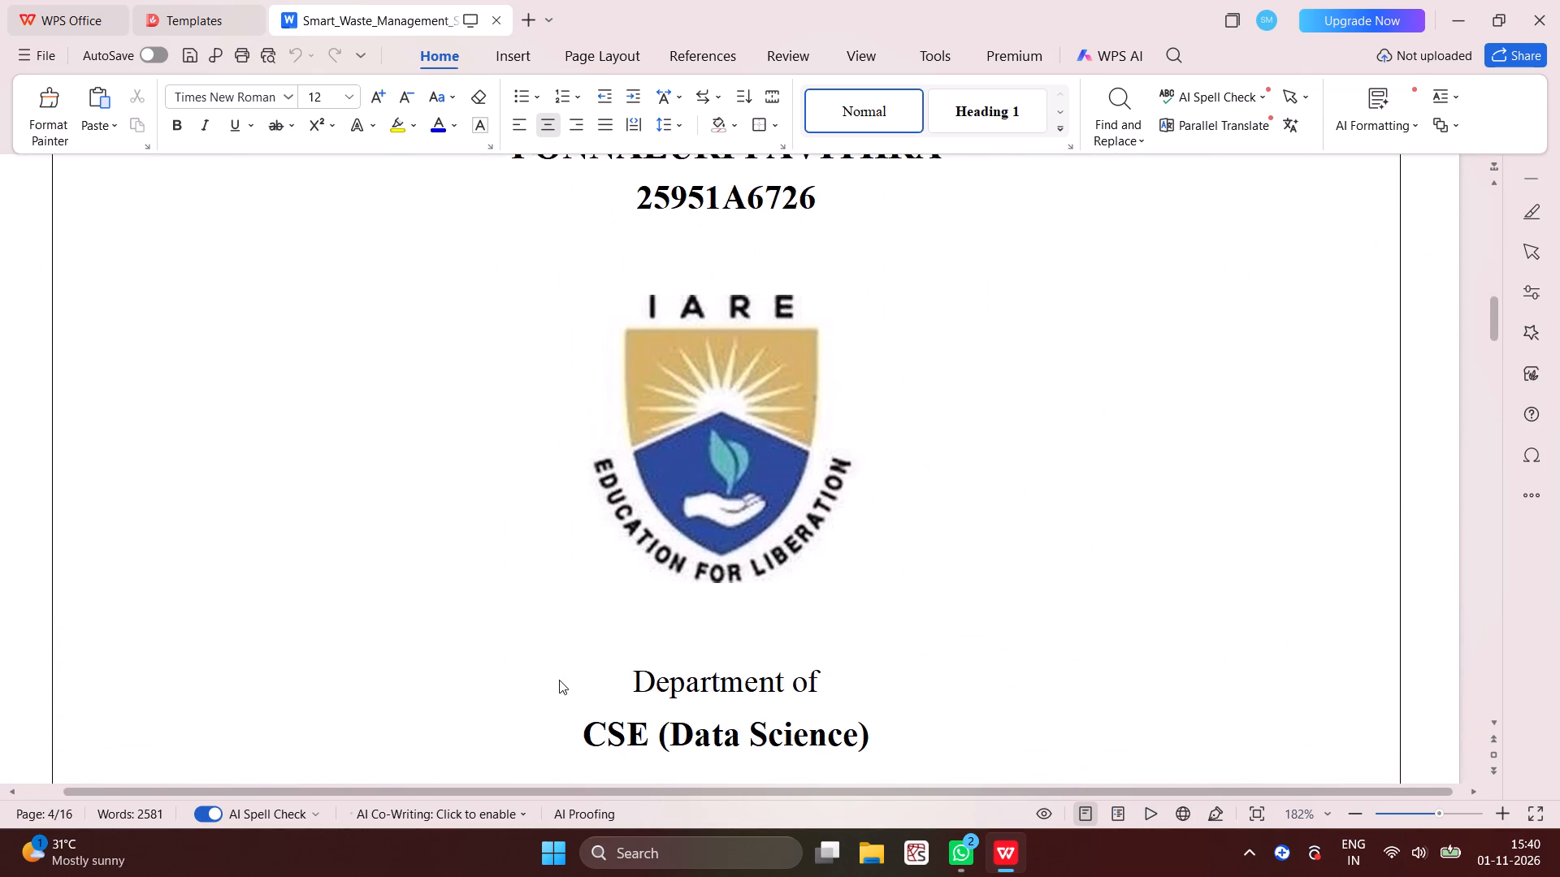
scroll(559, 680, down, 8)
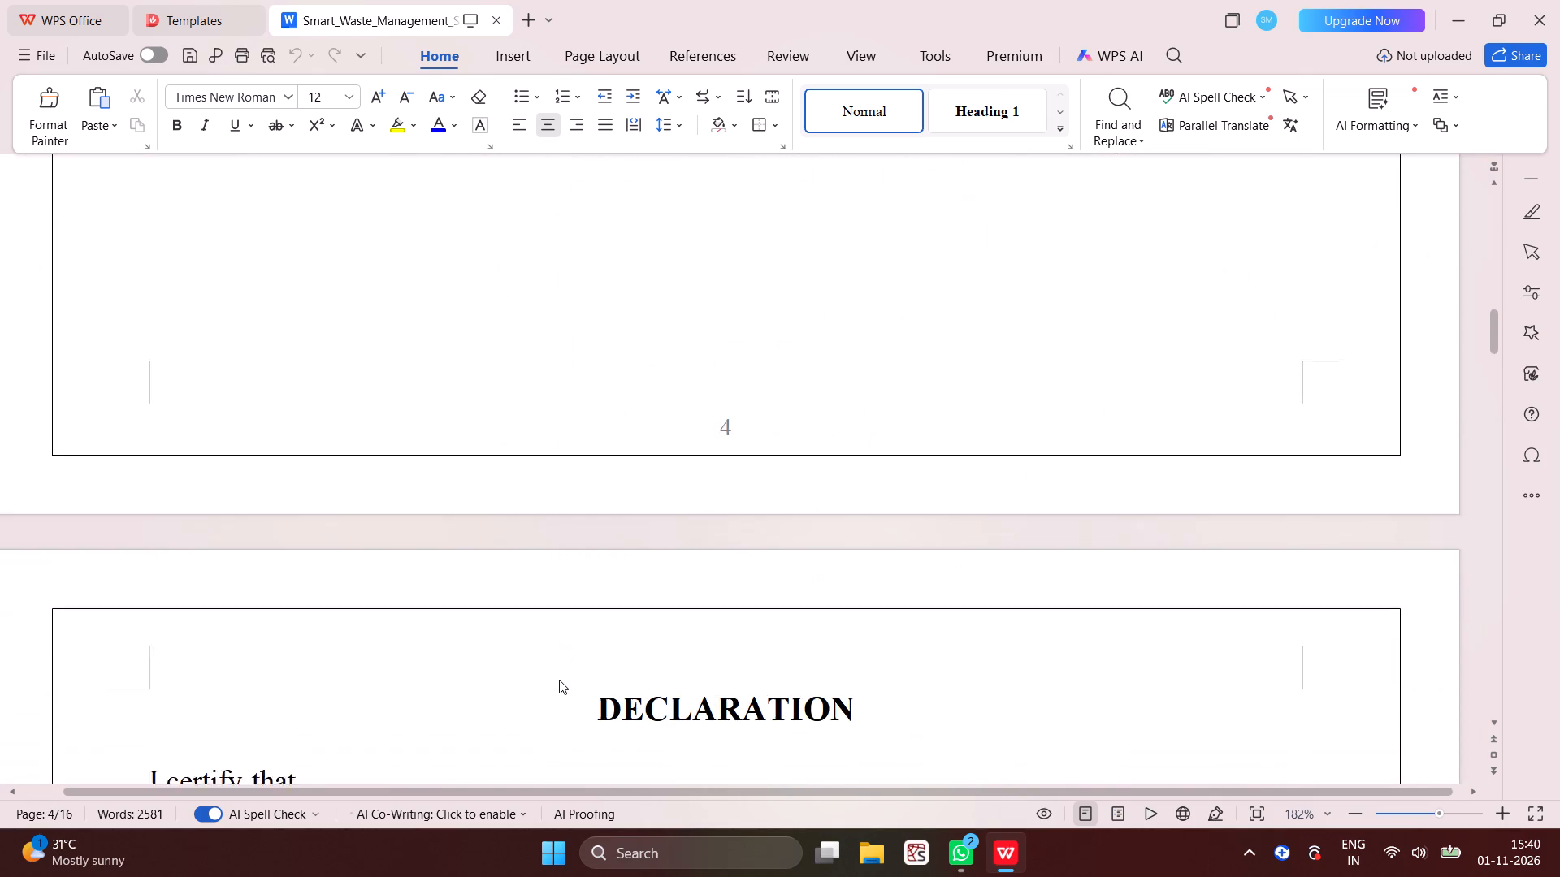
scroll(559, 680, down, 14)
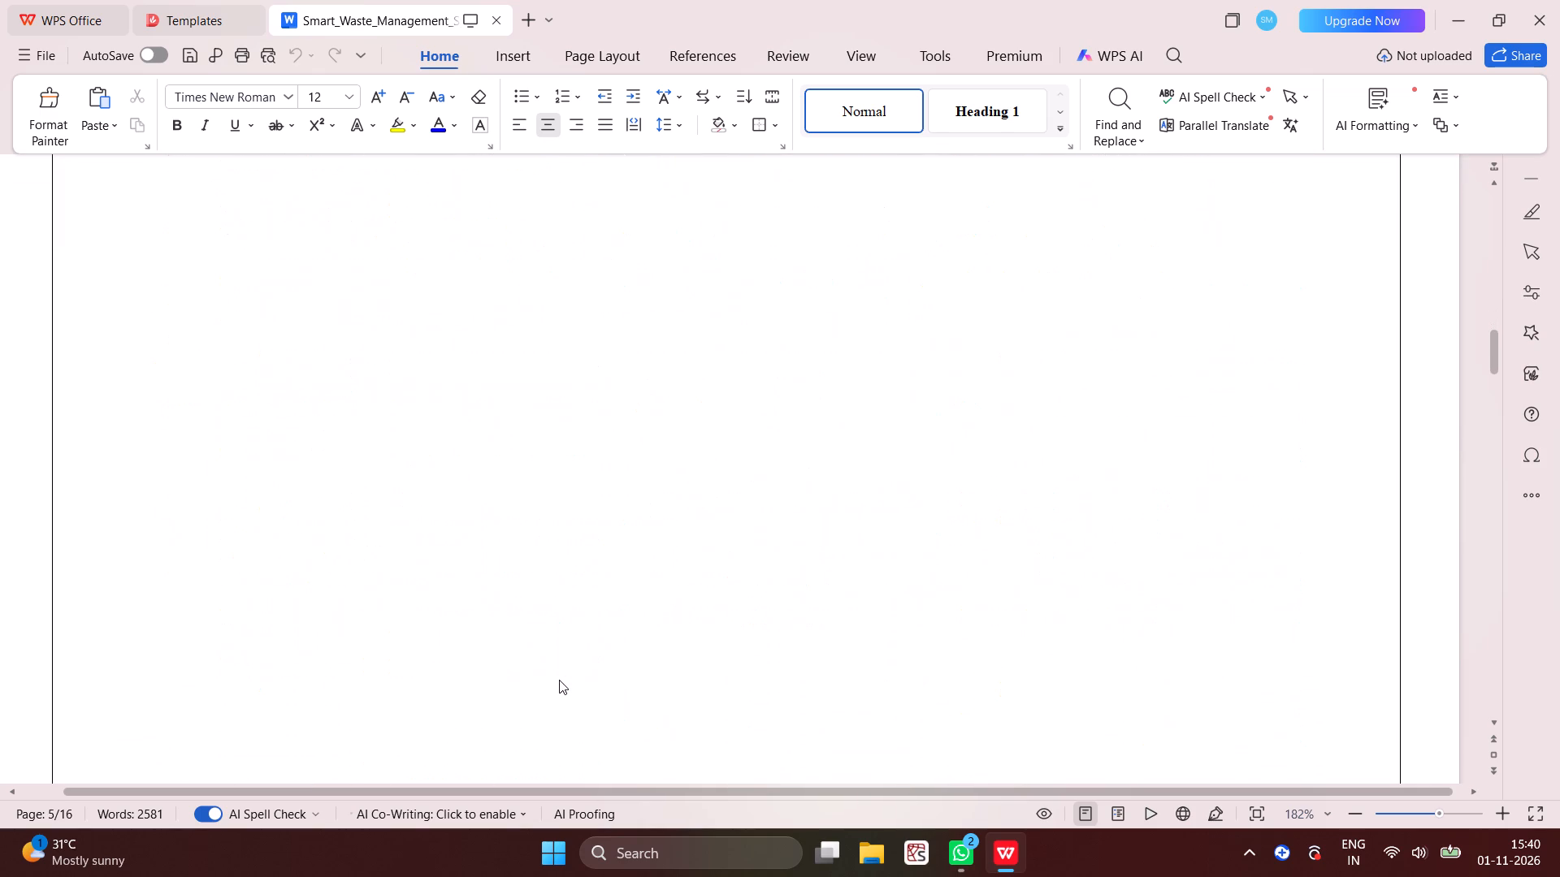
scroll(559, 680, down, 6)
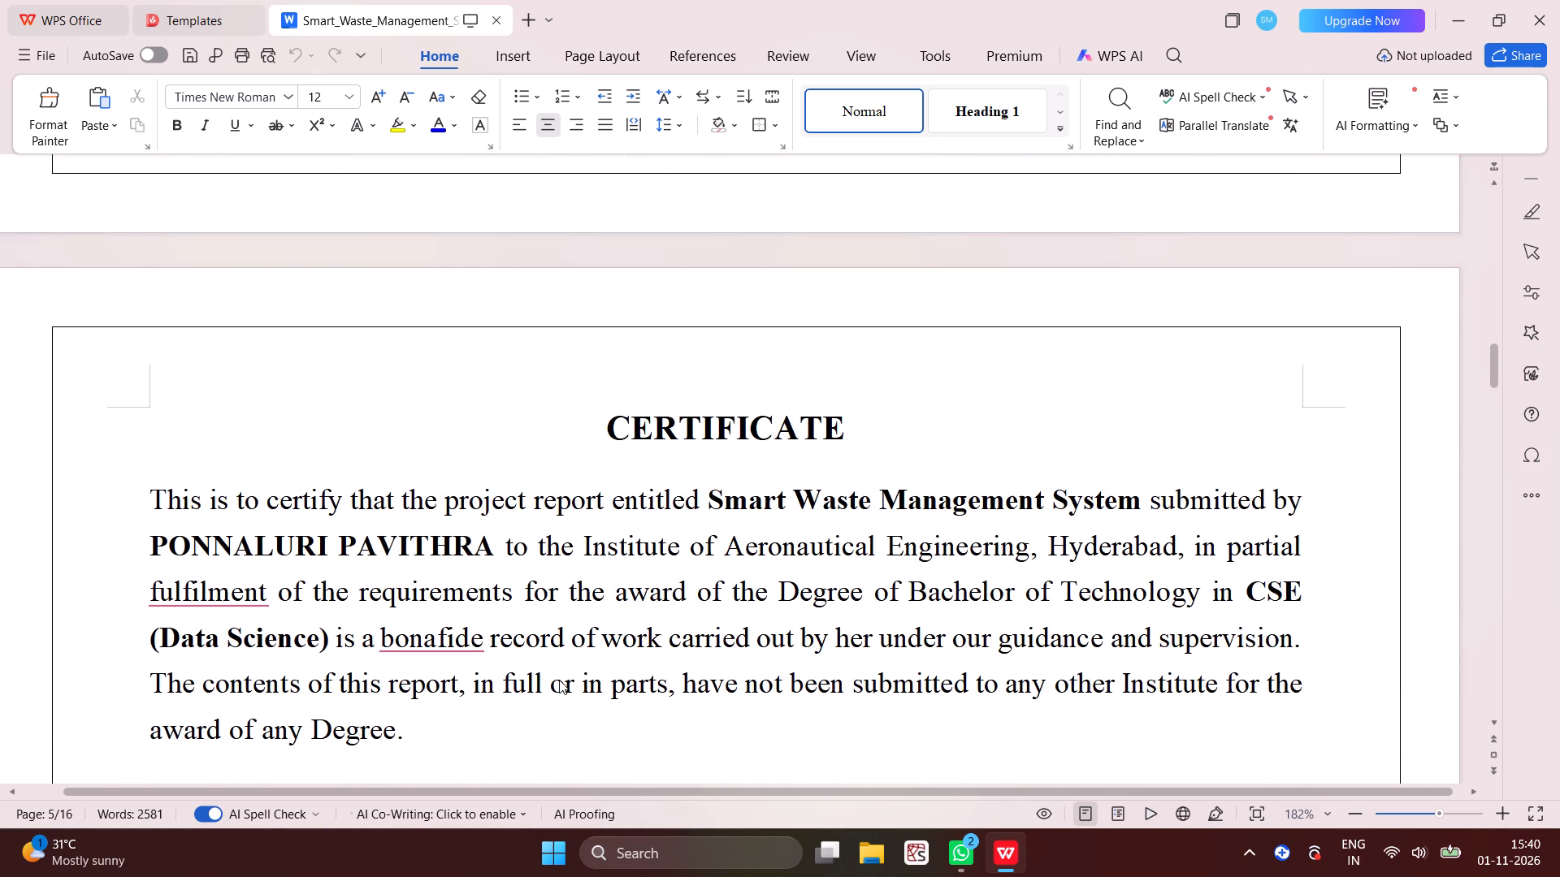
scroll(559, 680, down, 6)
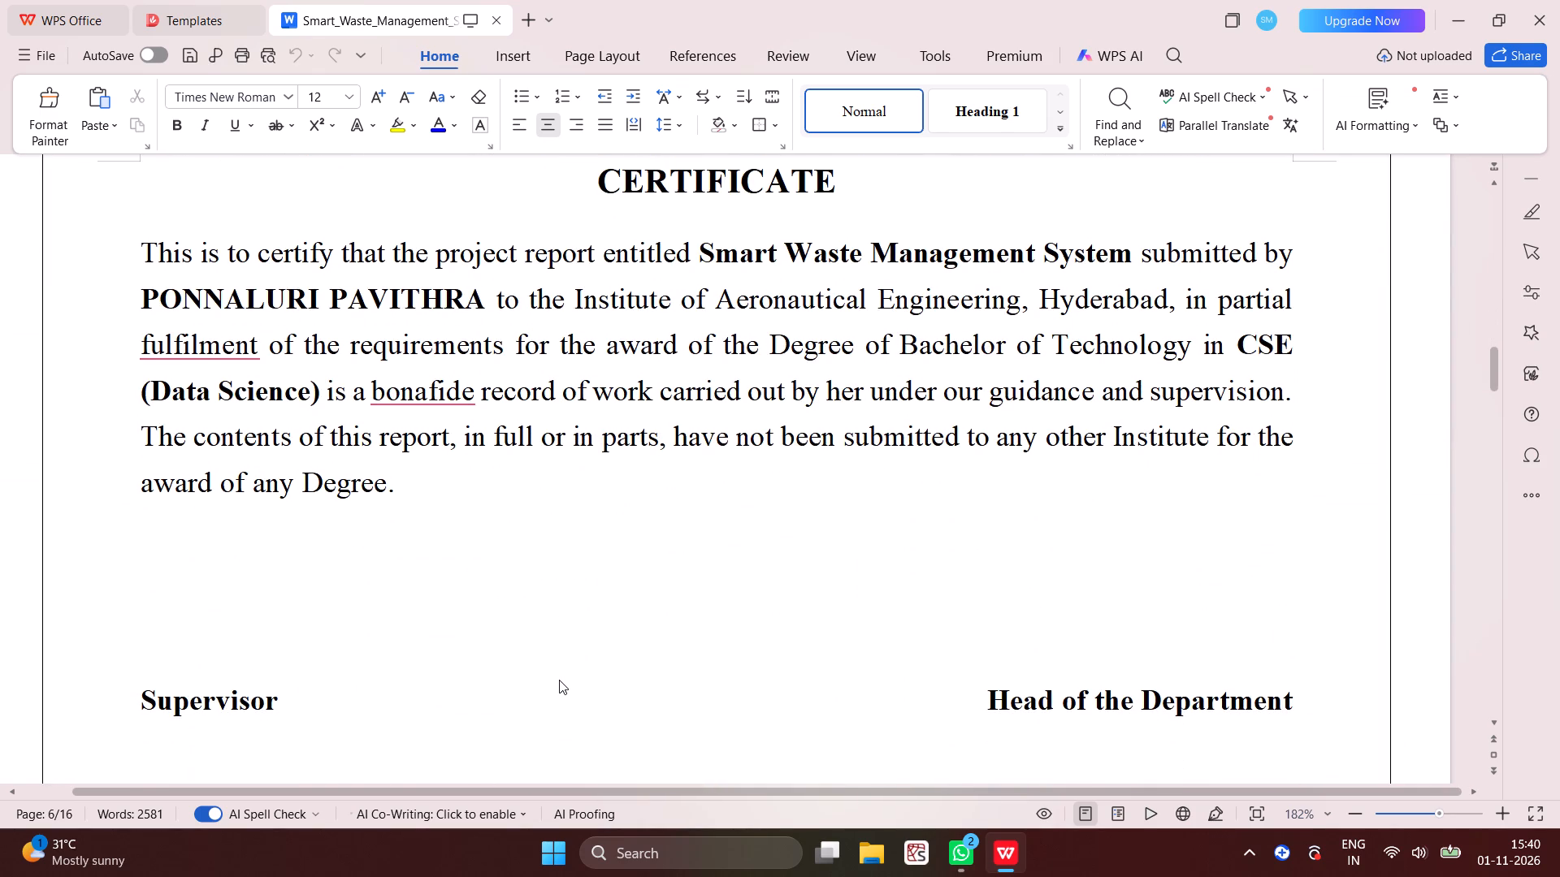
scroll(559, 680, down, 4)
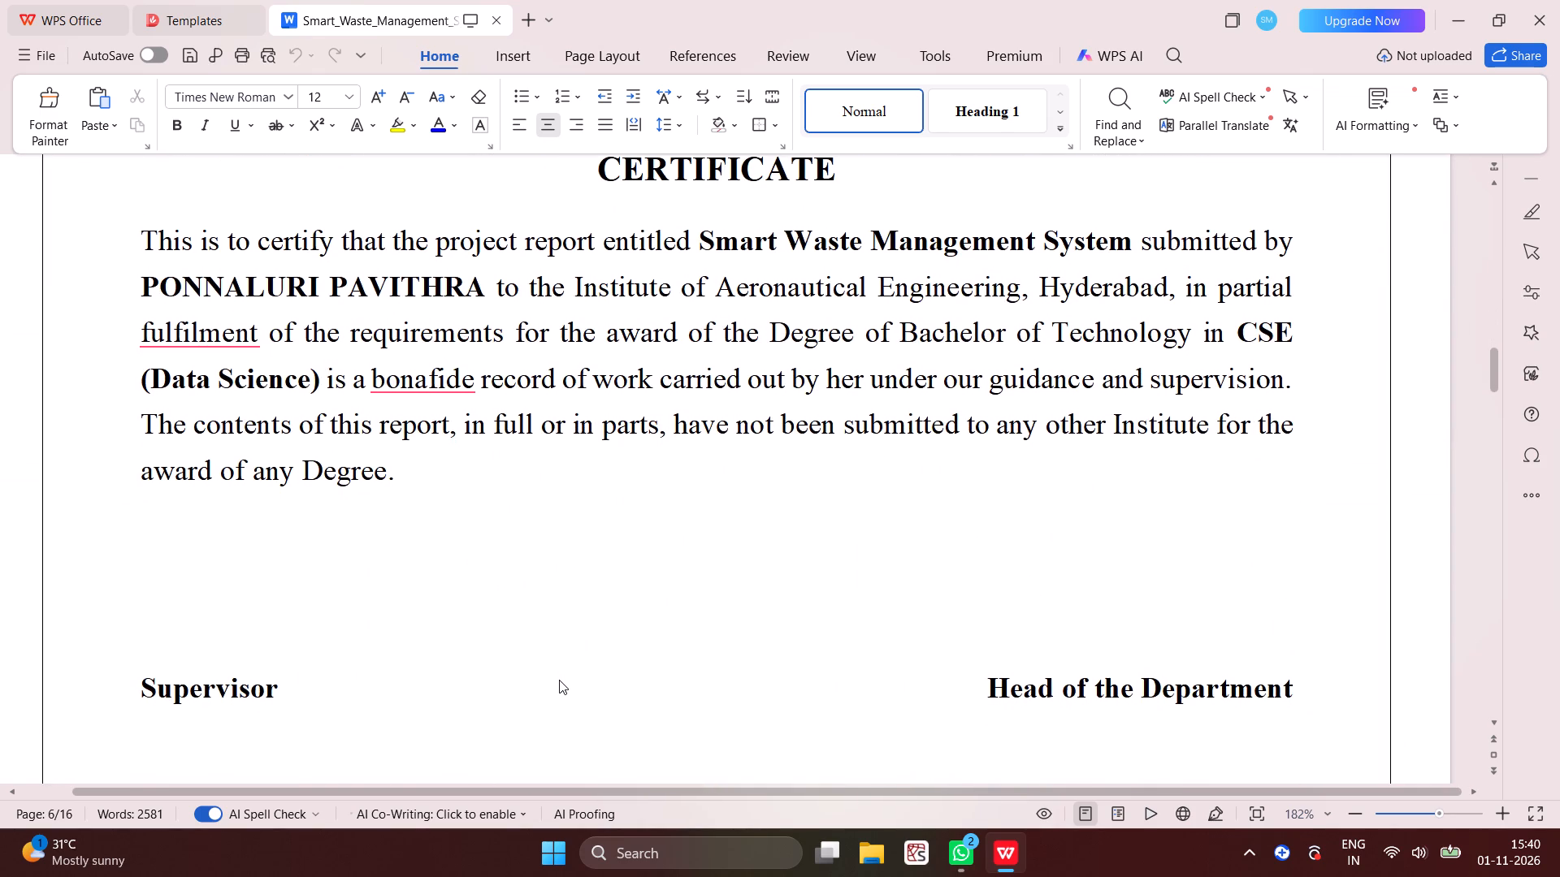
scroll(559, 680, down, 2)
scroll(559, 680, up, 2)
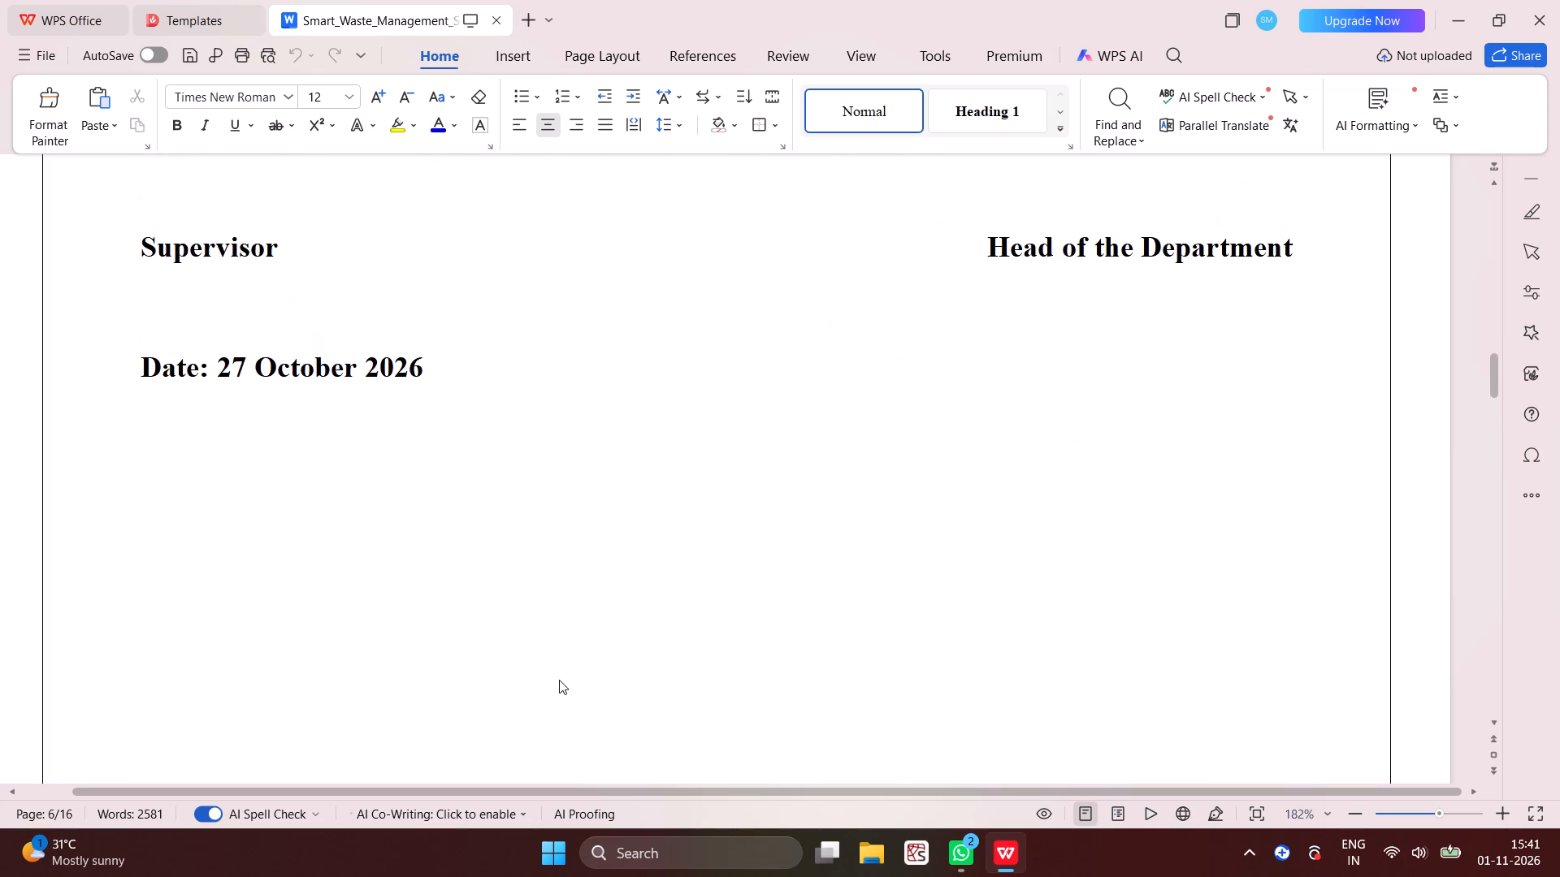
scroll(559, 680, up, 19)
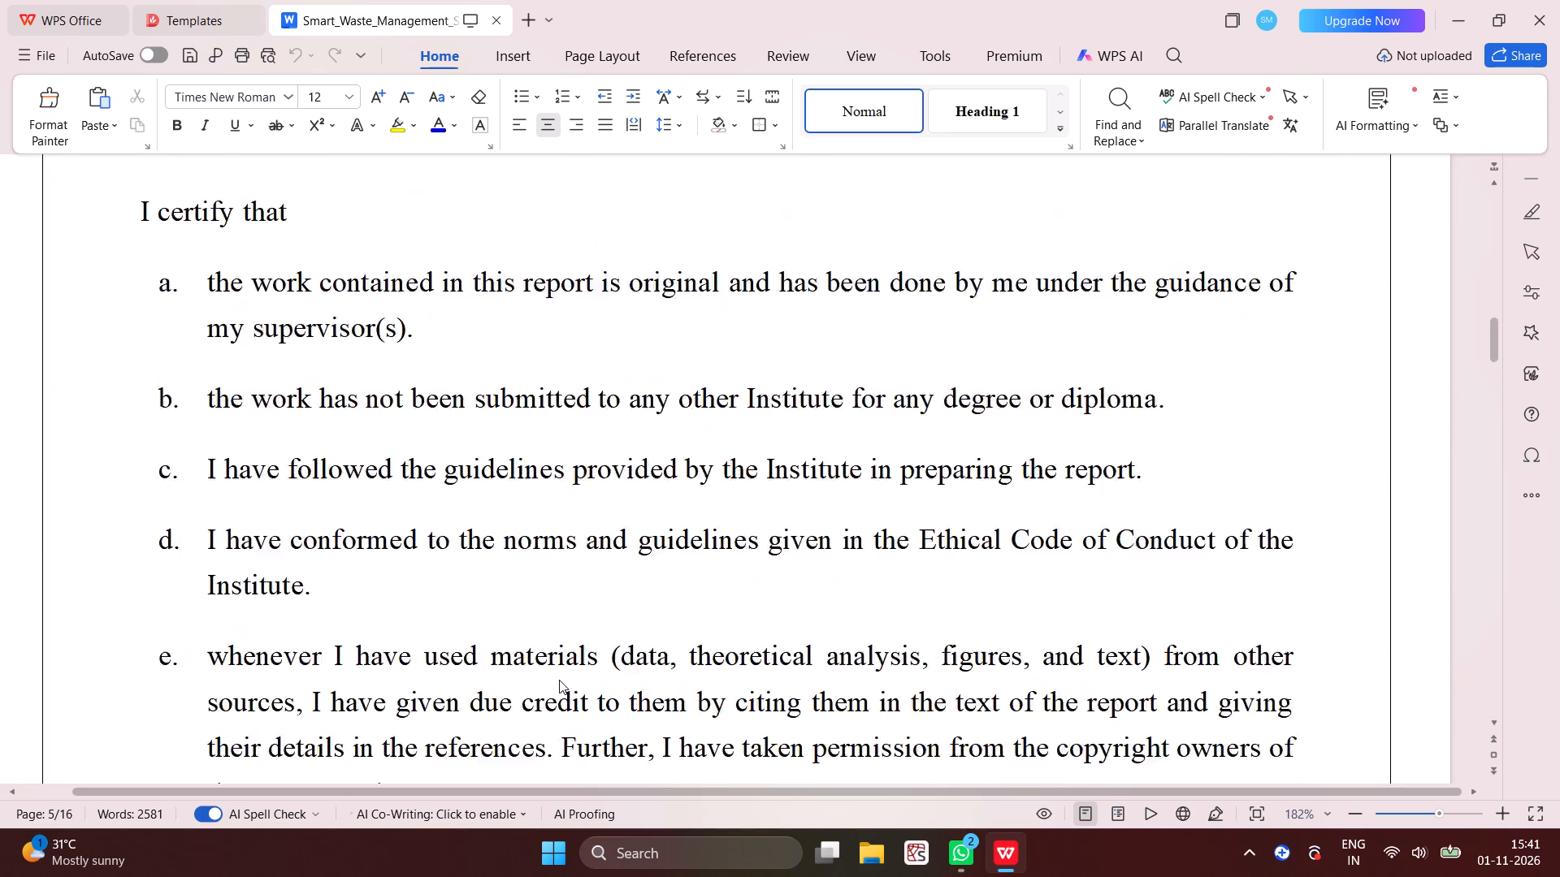
scroll(559, 680, up, 14)
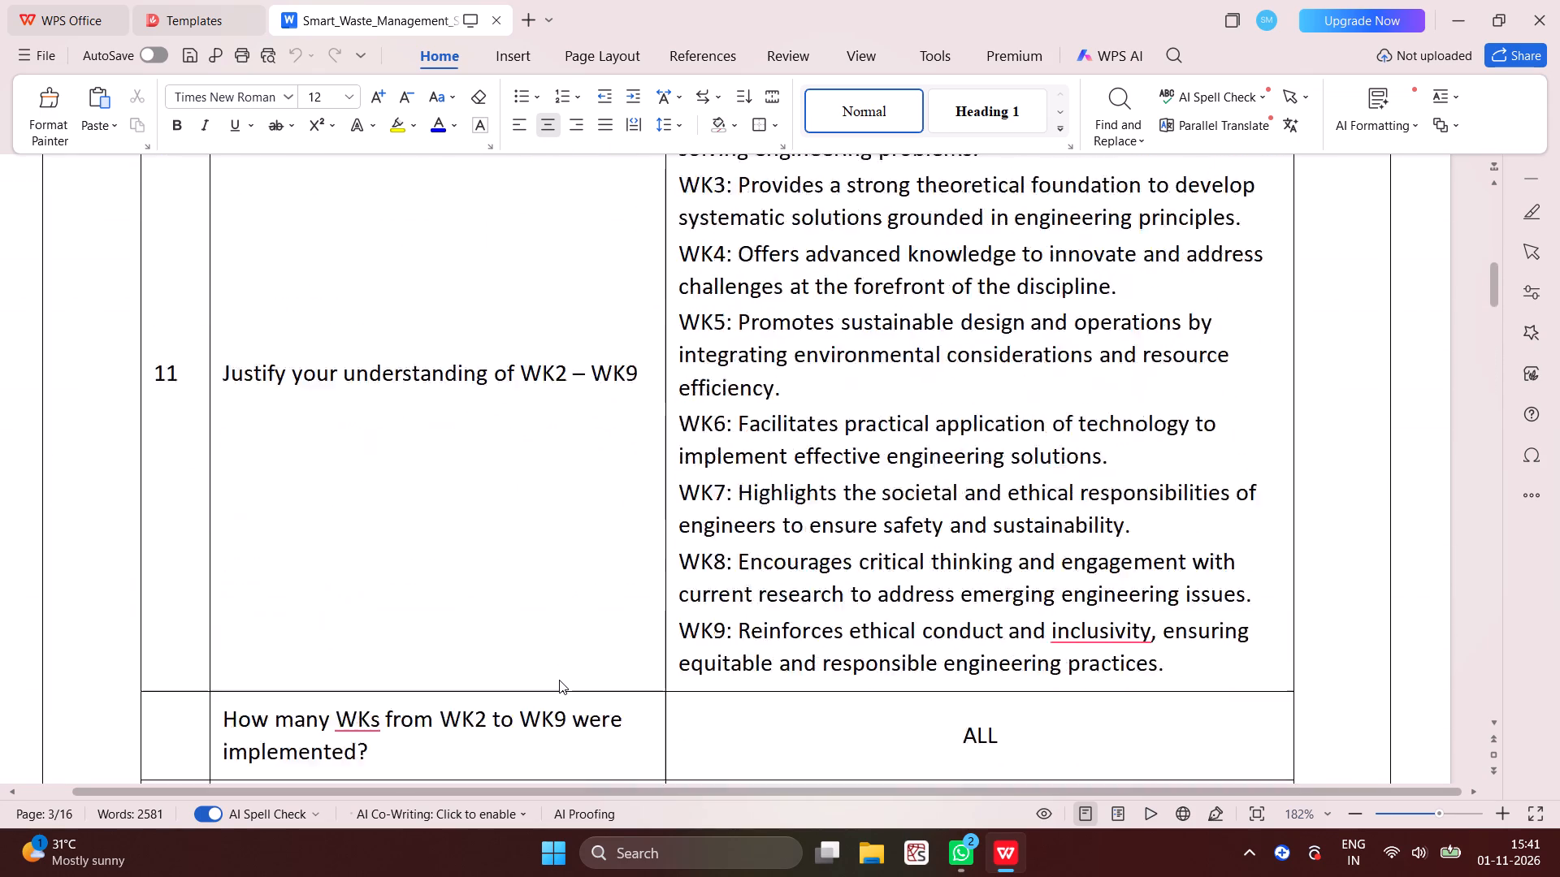
Go back to the report's first page and examine the EC 1 to EC 6 criteria table.
scroll(559, 680, up, 11)
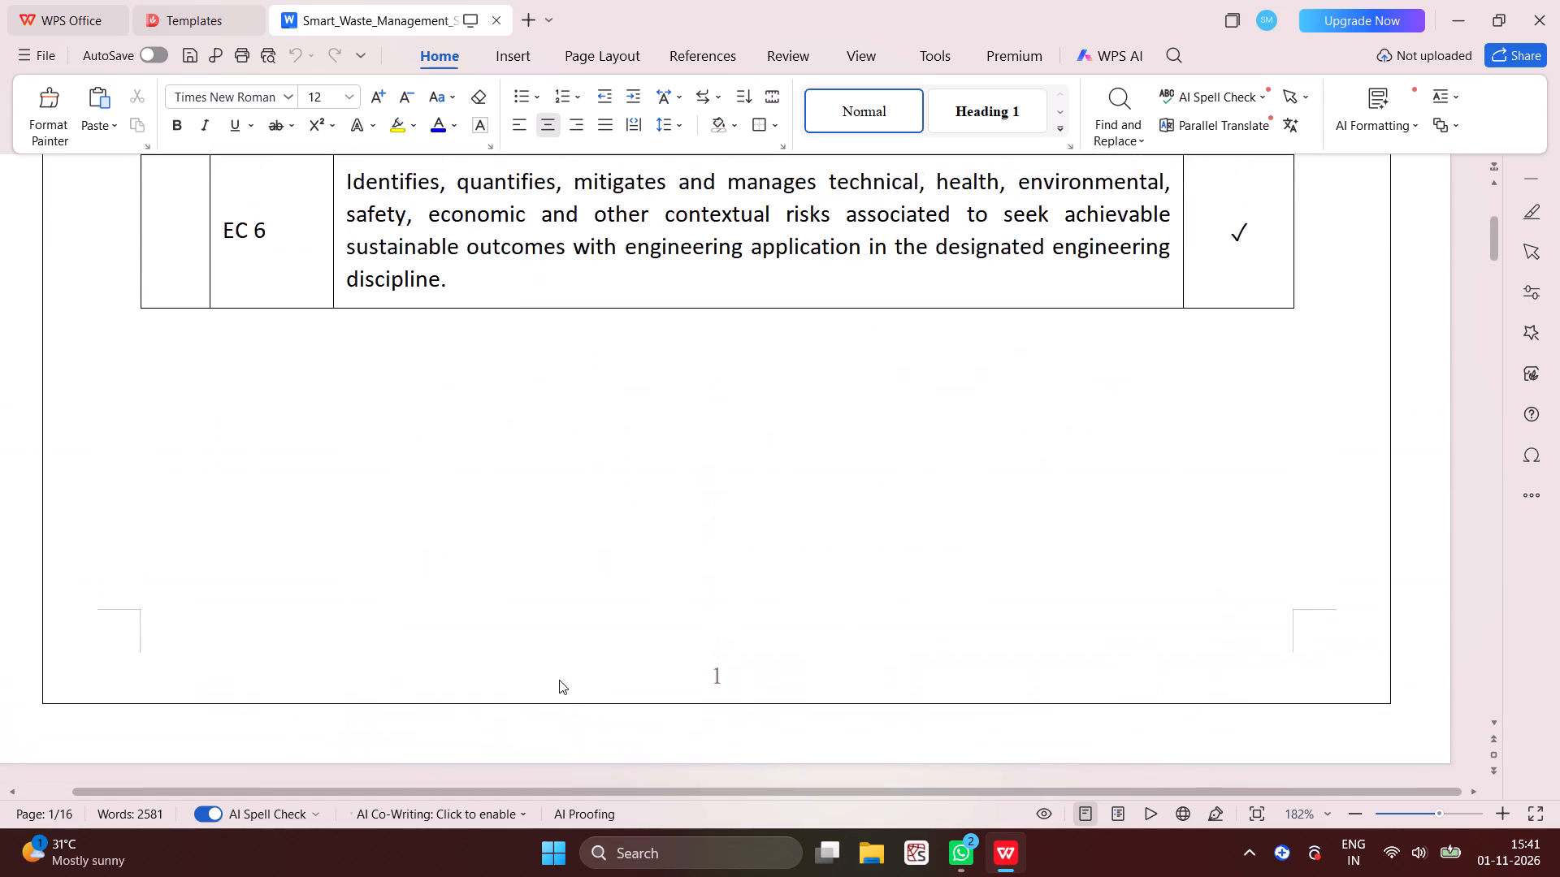
scroll(559, 680, up, 13)
scroll(559, 680, down, 7)
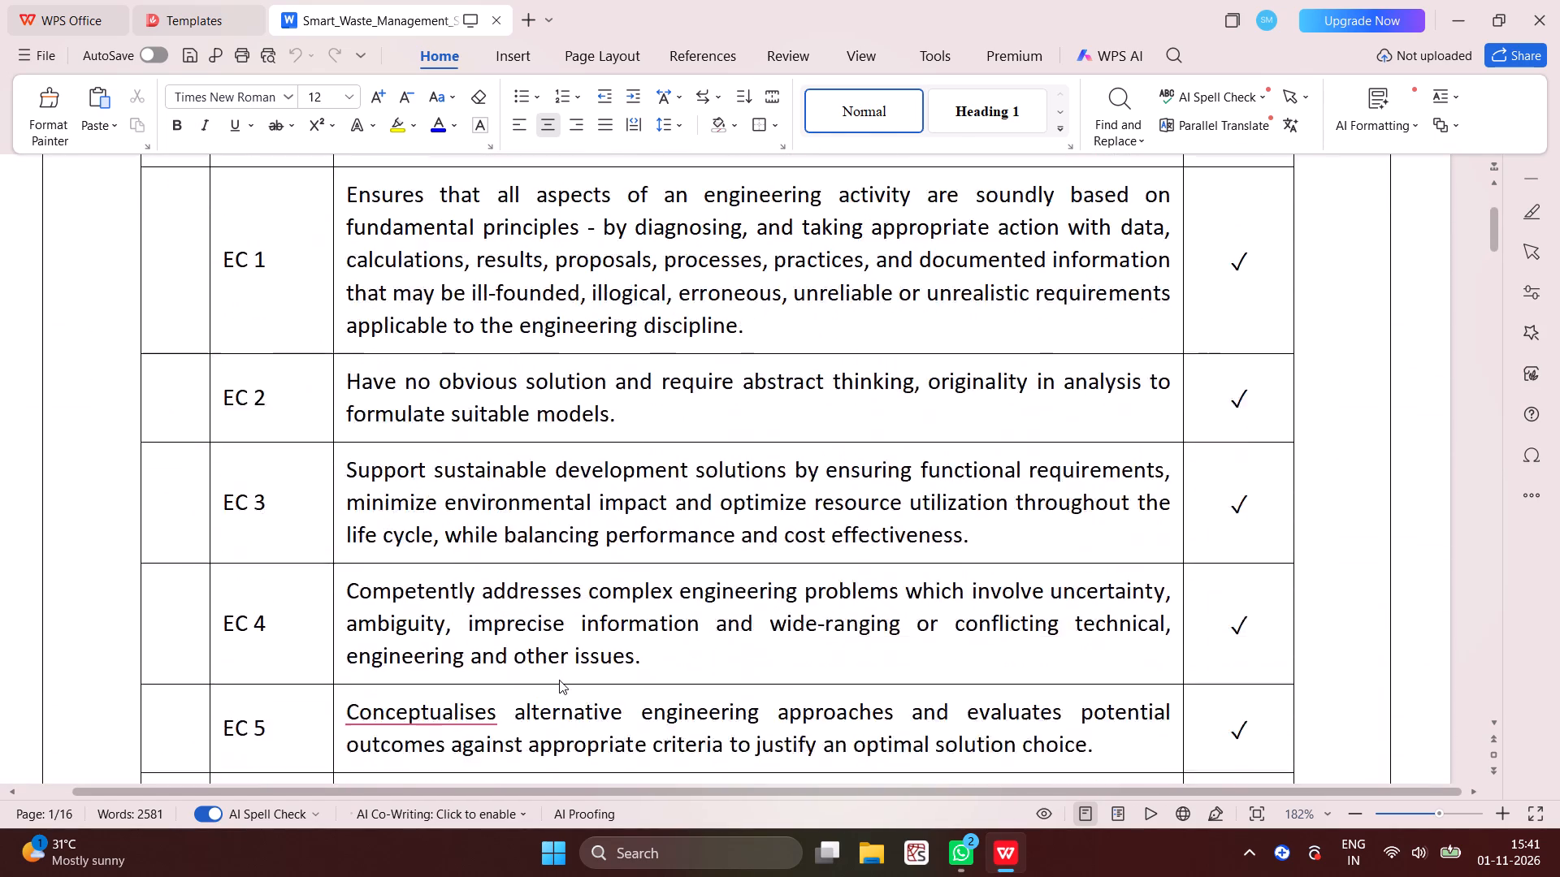
Skim the rest of the Smart Waste Management System report, including the 1.2 Objectives section, through to page 16.
scroll(559, 680, down, 18)
scroll(559, 680, down, 15)
scroll(559, 680, down, 14)
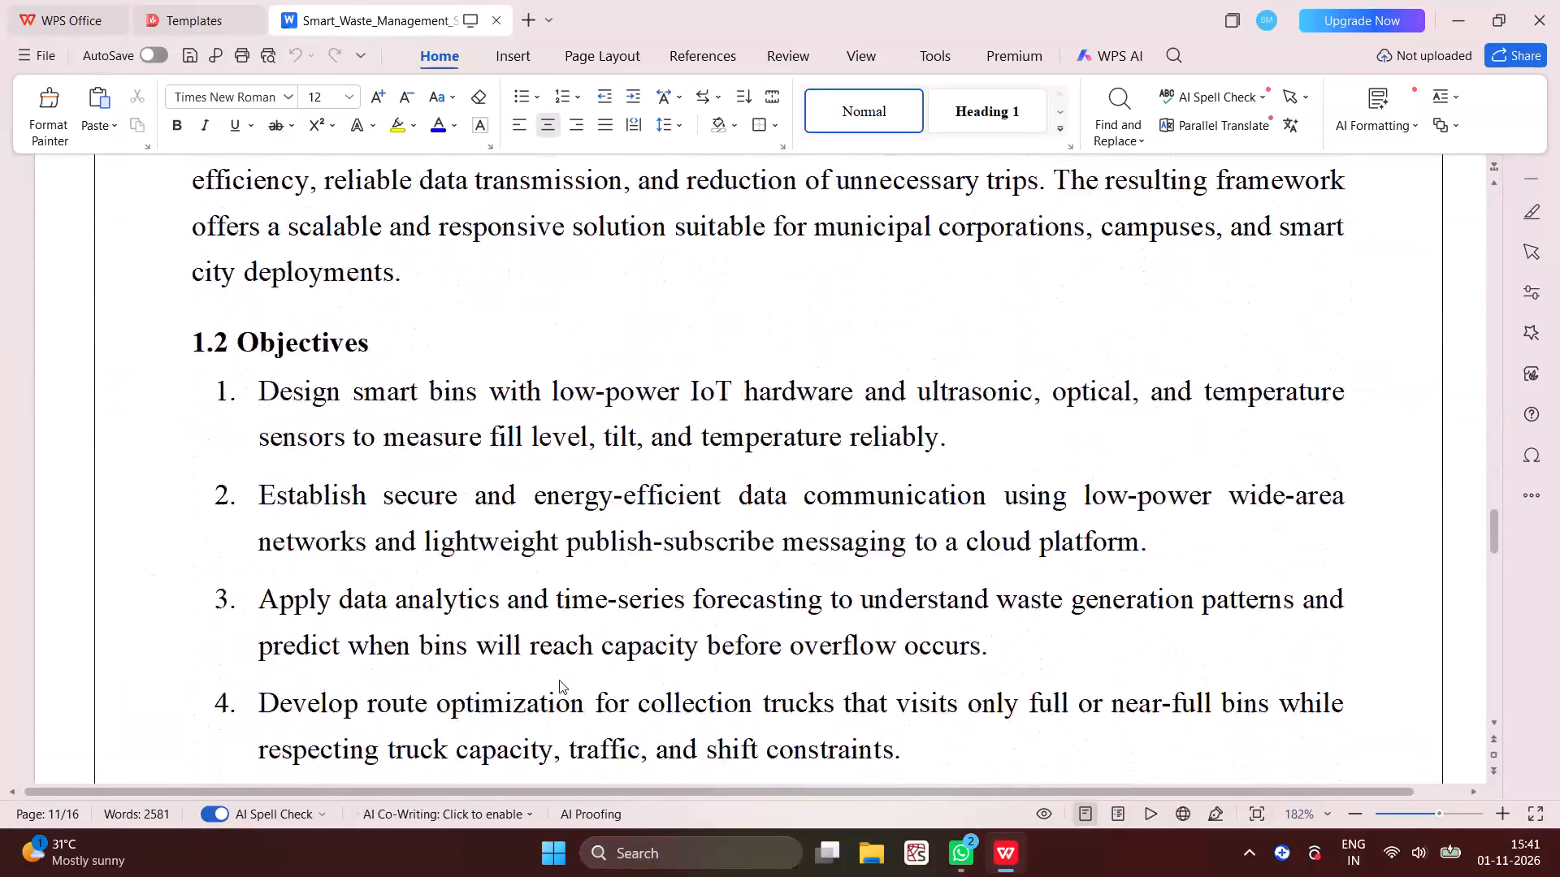
scroll(559, 680, down, 18)
scroll(559, 680, down, 7)
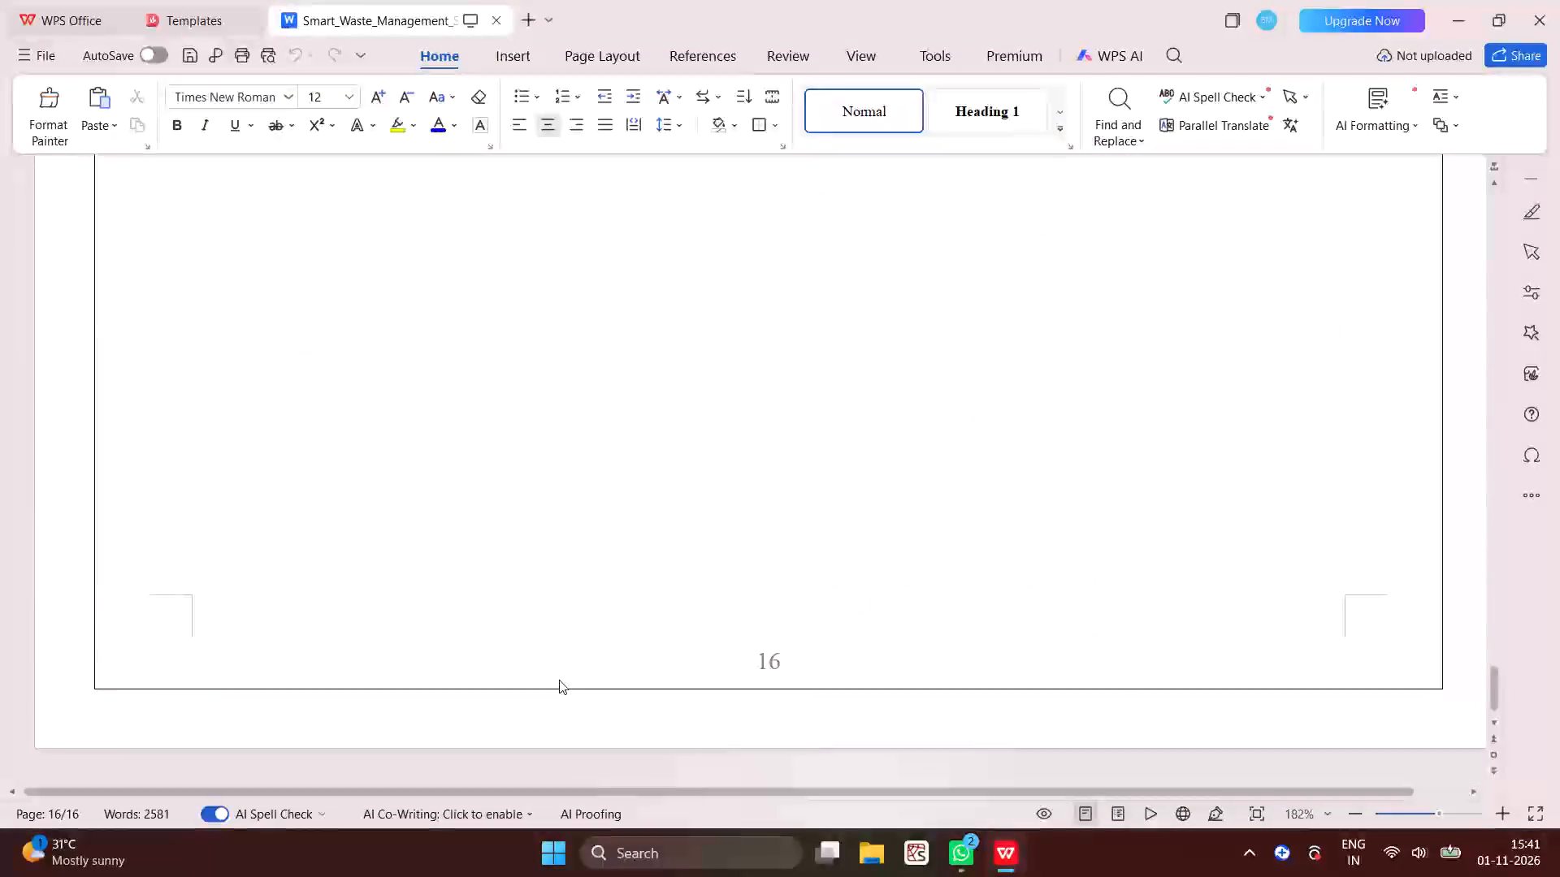
Look back through the report from its last page to the WK1 and WK2 – WK9 justification rows on page 3.
scroll(559, 680, up, 12)
scroll(559, 680, up, 20)
scroll(559, 680, up, 11)
scroll(559, 680, up, 12)
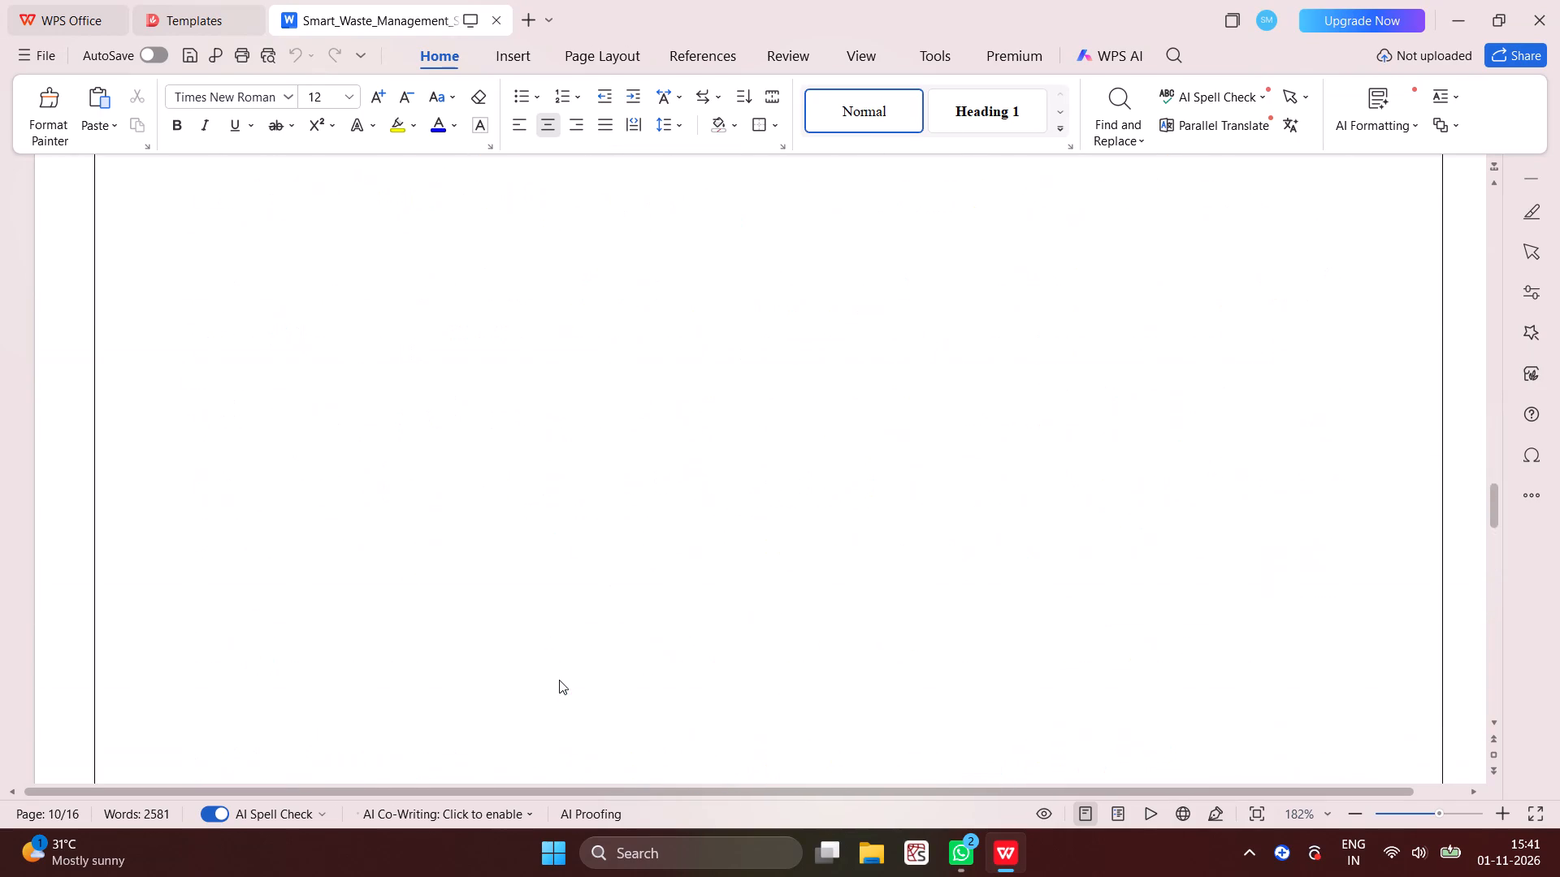
scroll(559, 680, up, 14)
scroll(559, 680, up, 19)
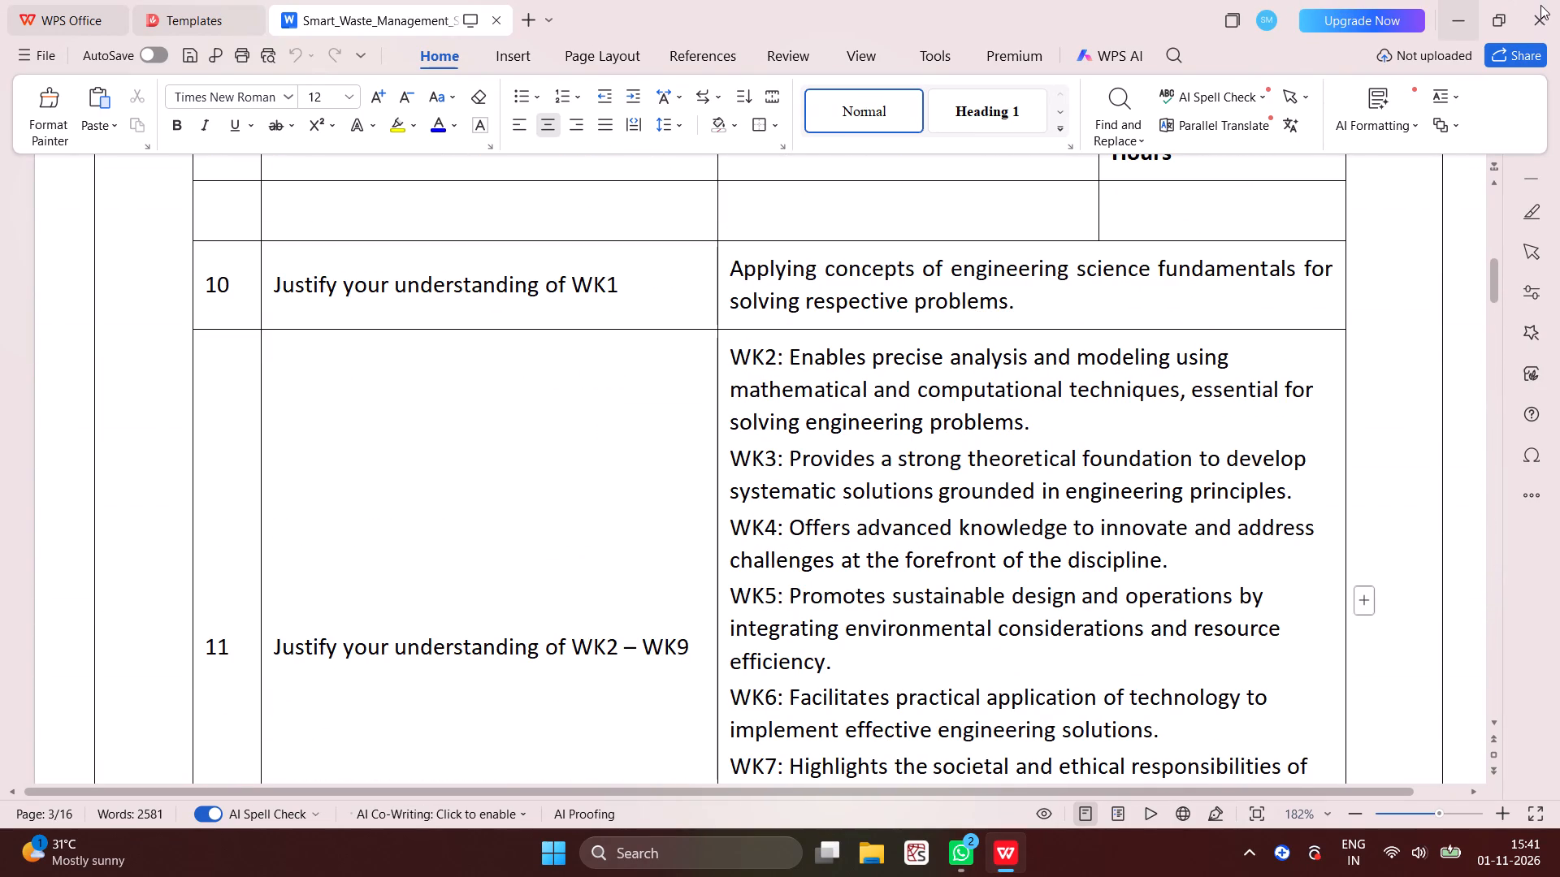
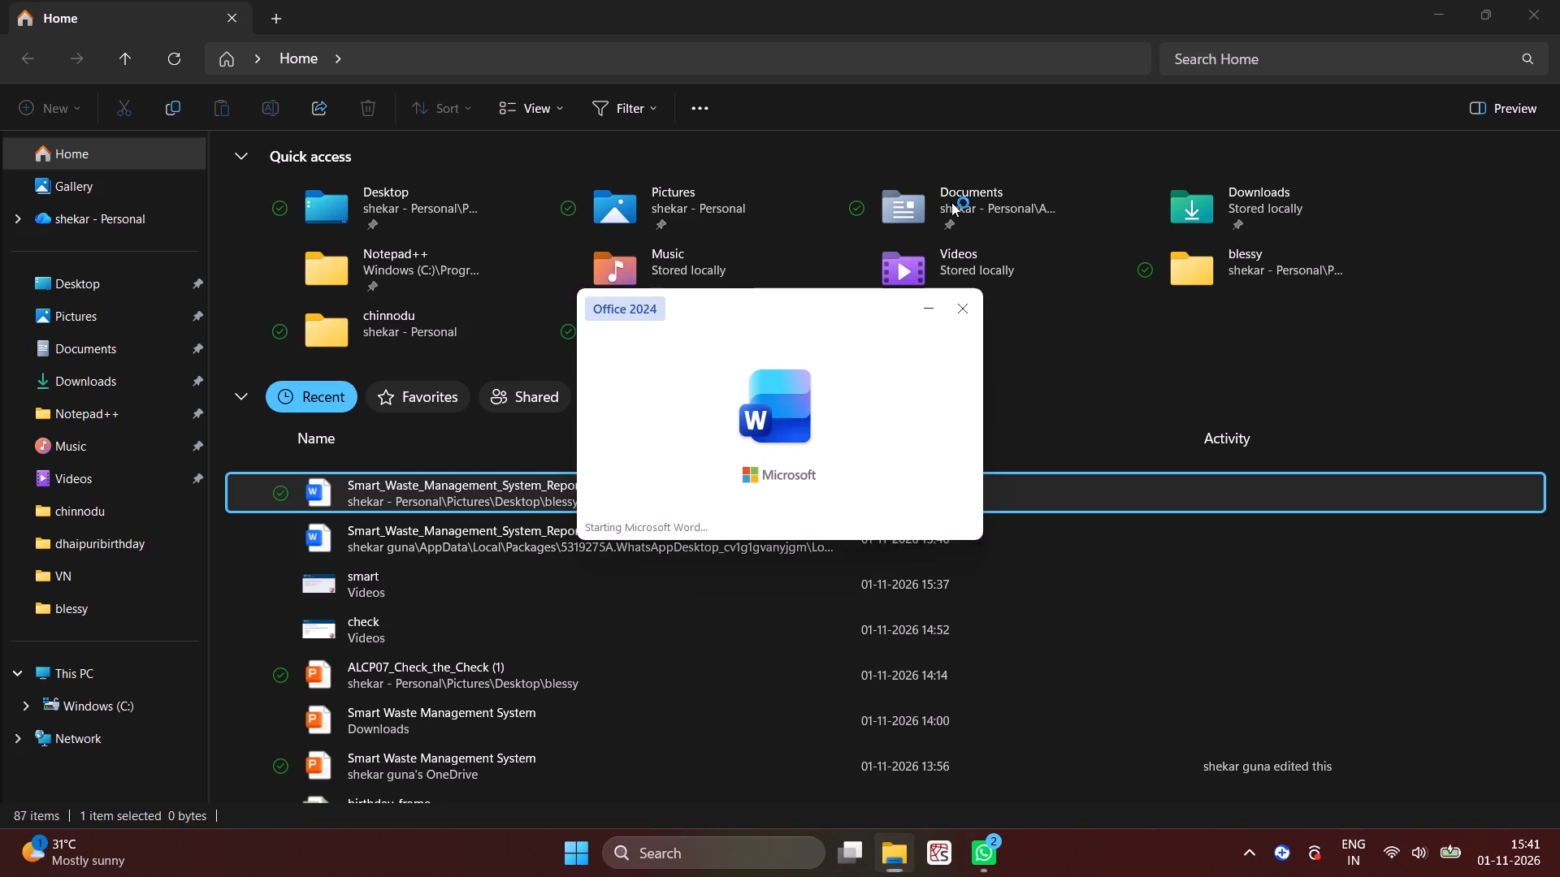
Look through the report from the course outcomes table to the Declaration page and dismiss the OMEN Gaming Hub notification.
scroll(843, 457, down, 7)
scroll(906, 349, down, 2)
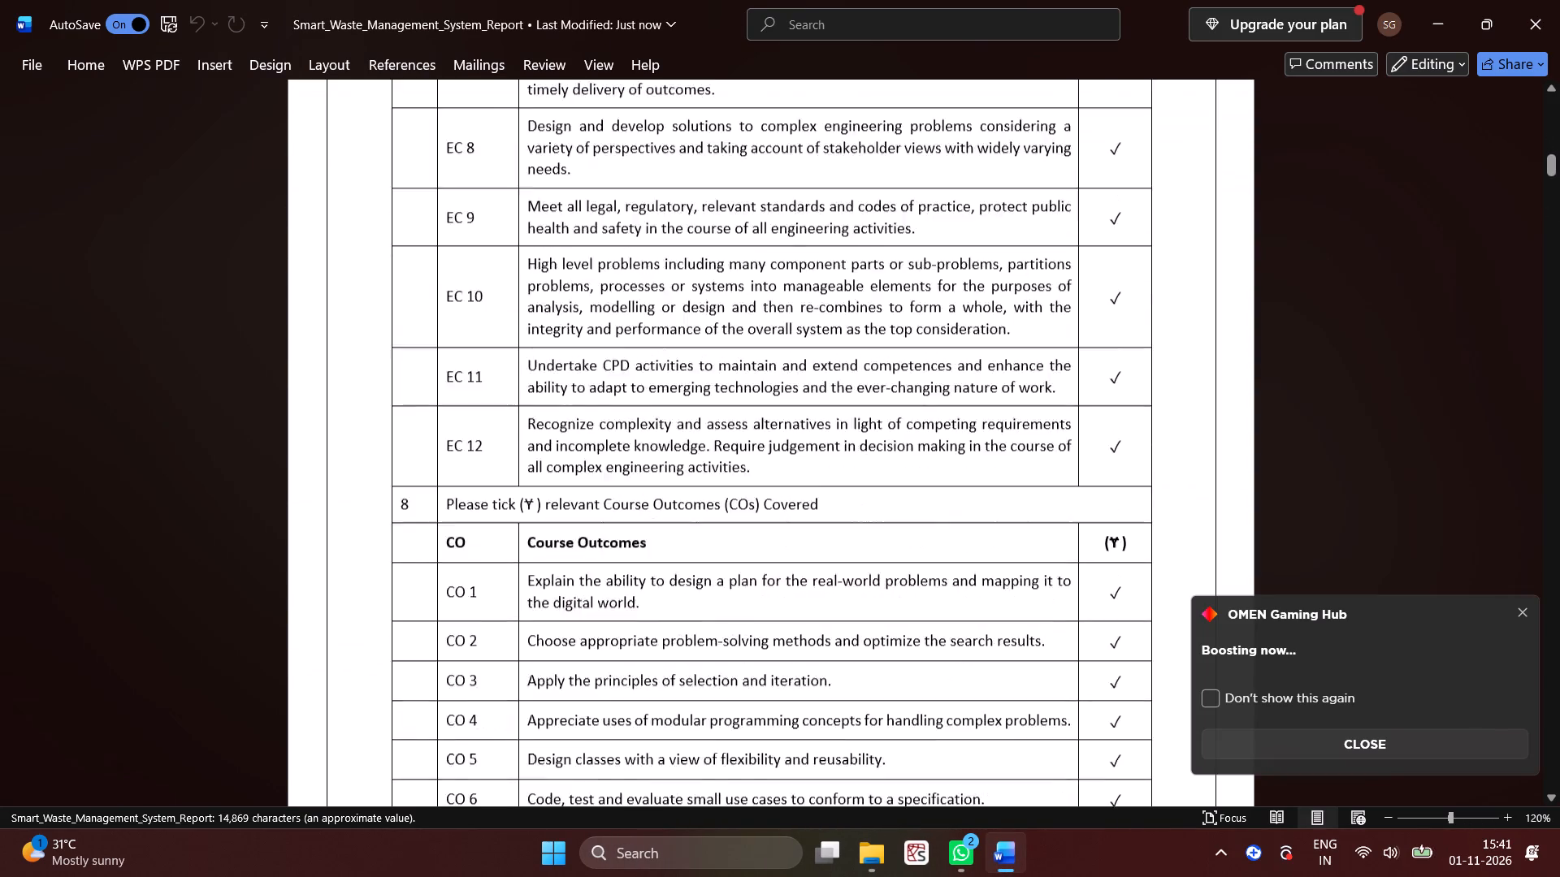
scroll(906, 349, down, 8)
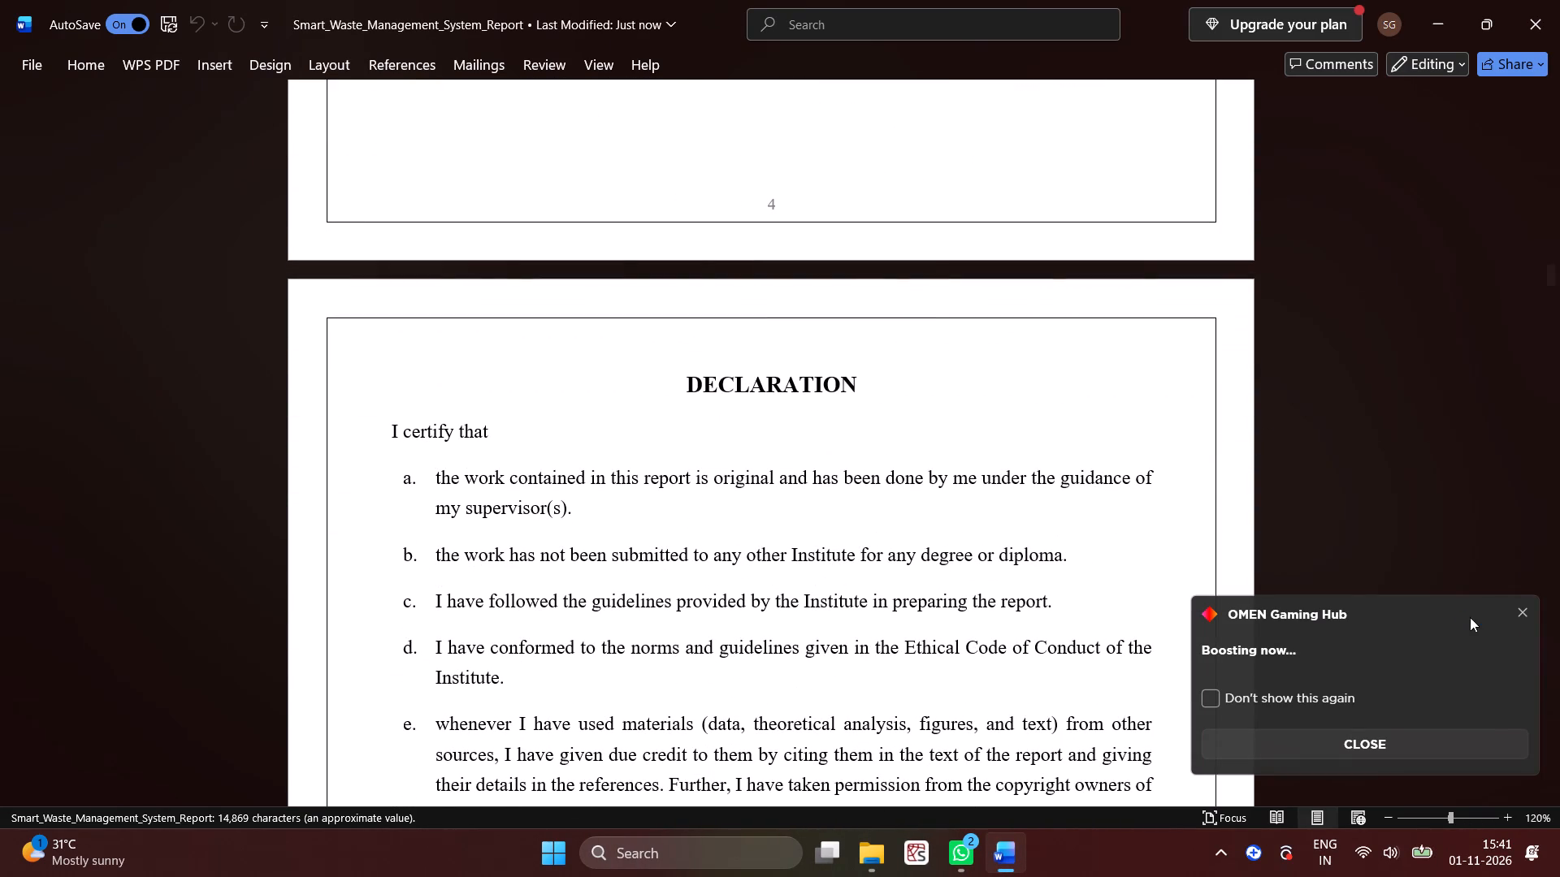
click(1522, 613)
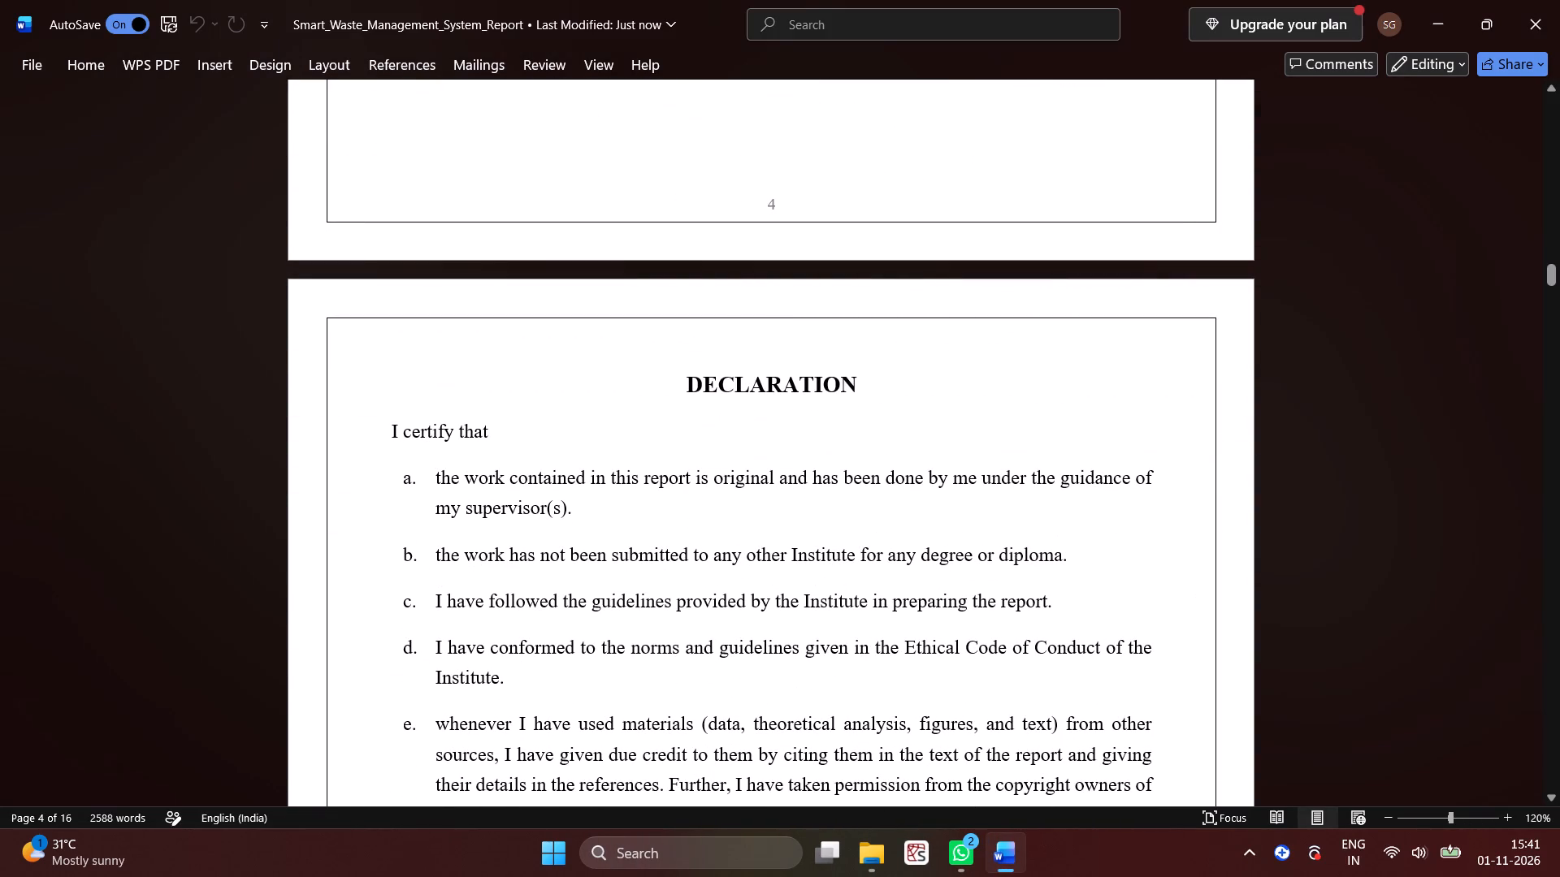
Review the report's declaration and certificate pages, and return to the student signature line below the WK2 – WK9 table.
scroll(934, 486, down, 5)
scroll(934, 486, up, 1)
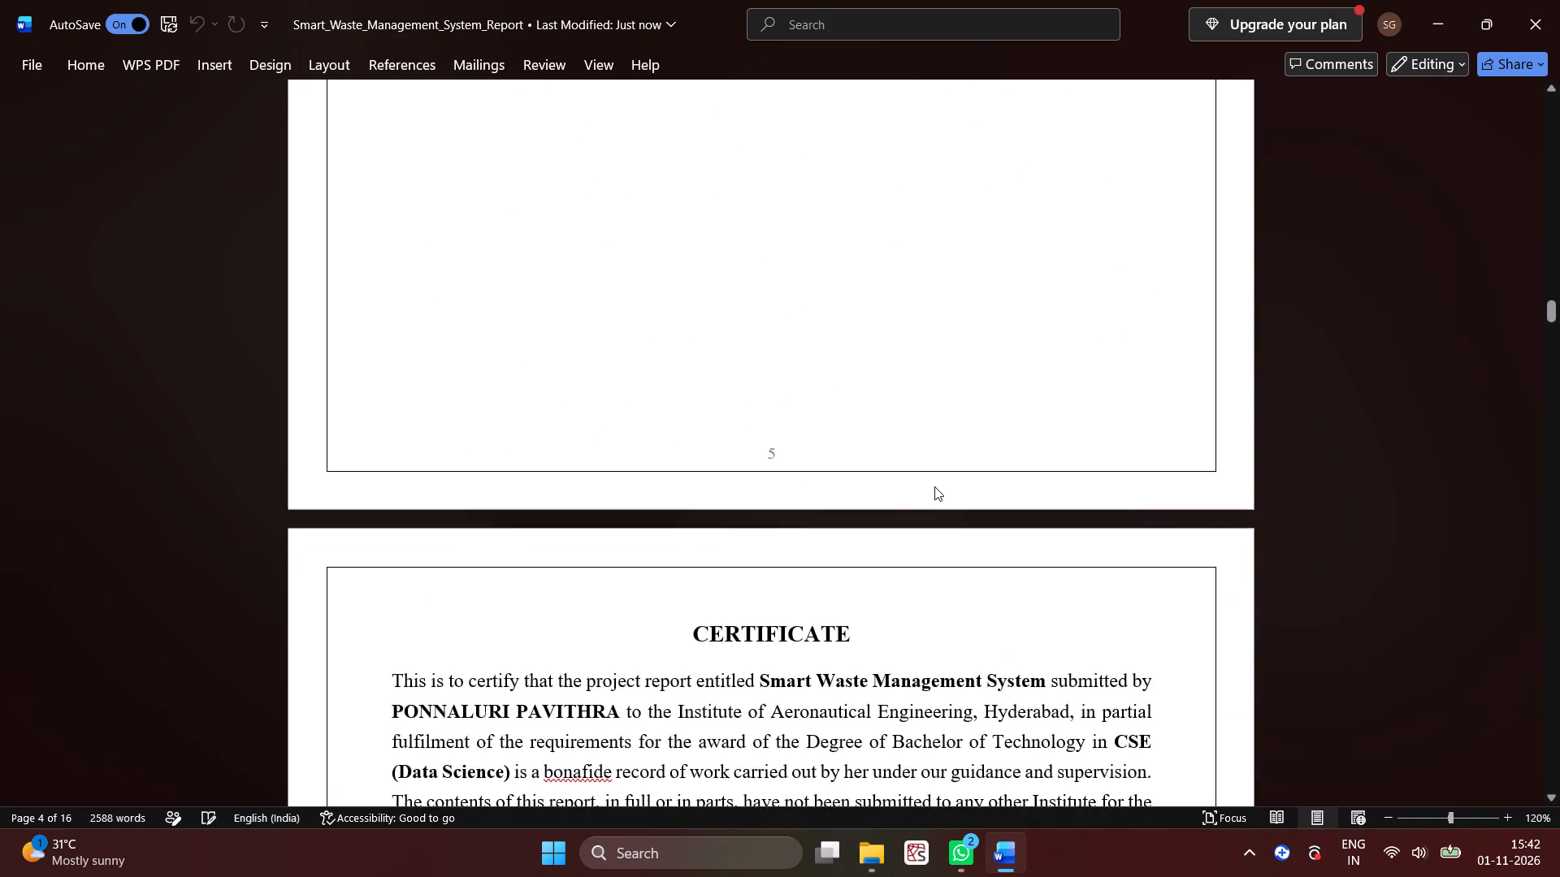
scroll(934, 486, up, 1)
scroll(934, 486, down, 1)
scroll(934, 486, up, 1)
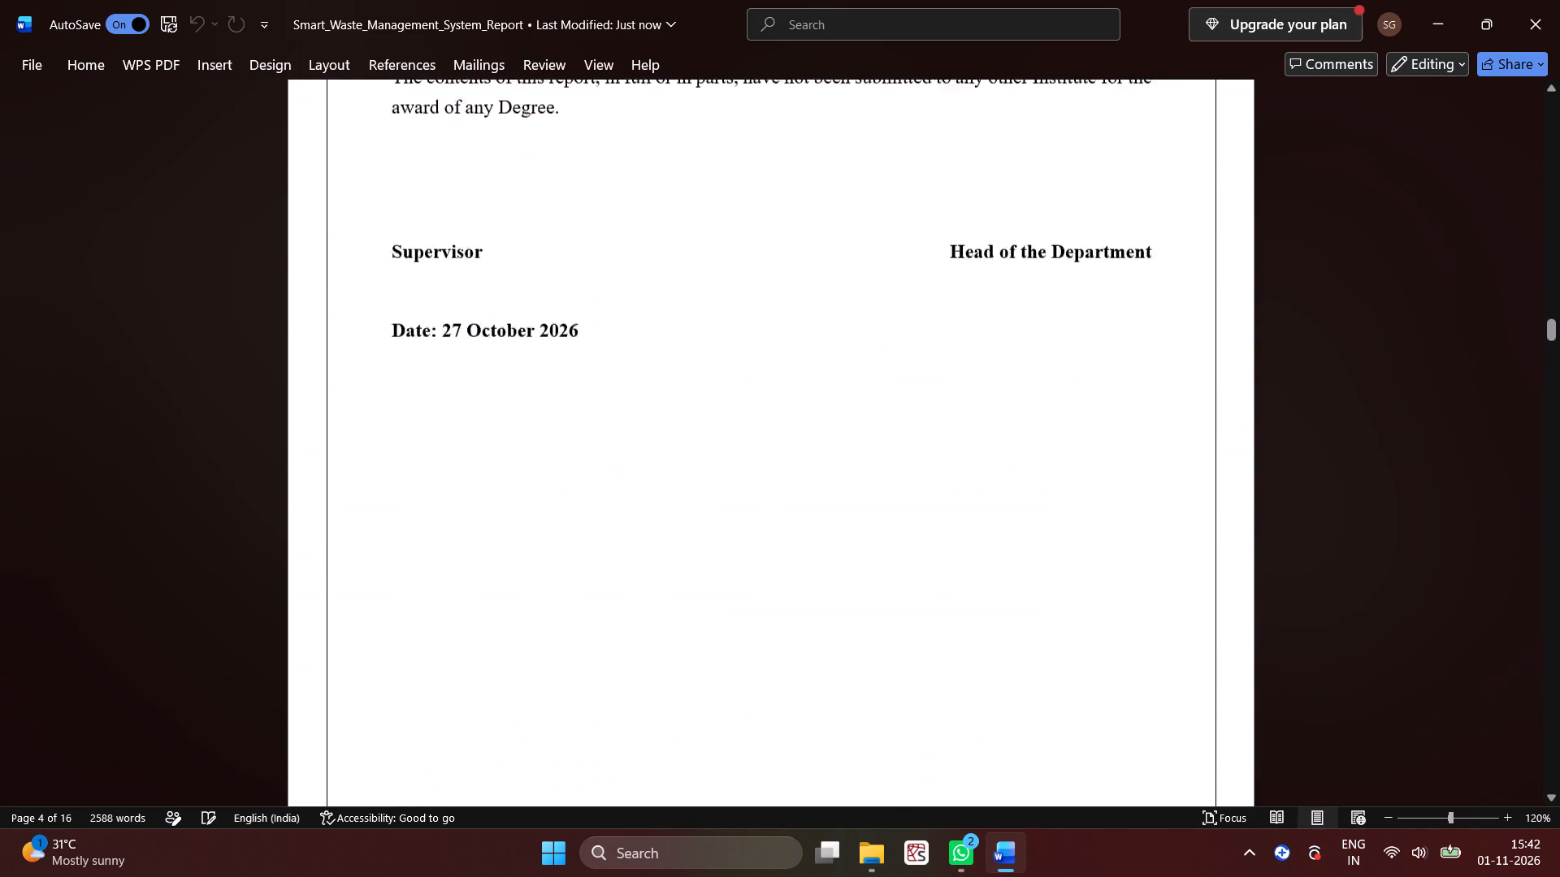
scroll(934, 486, up, 3)
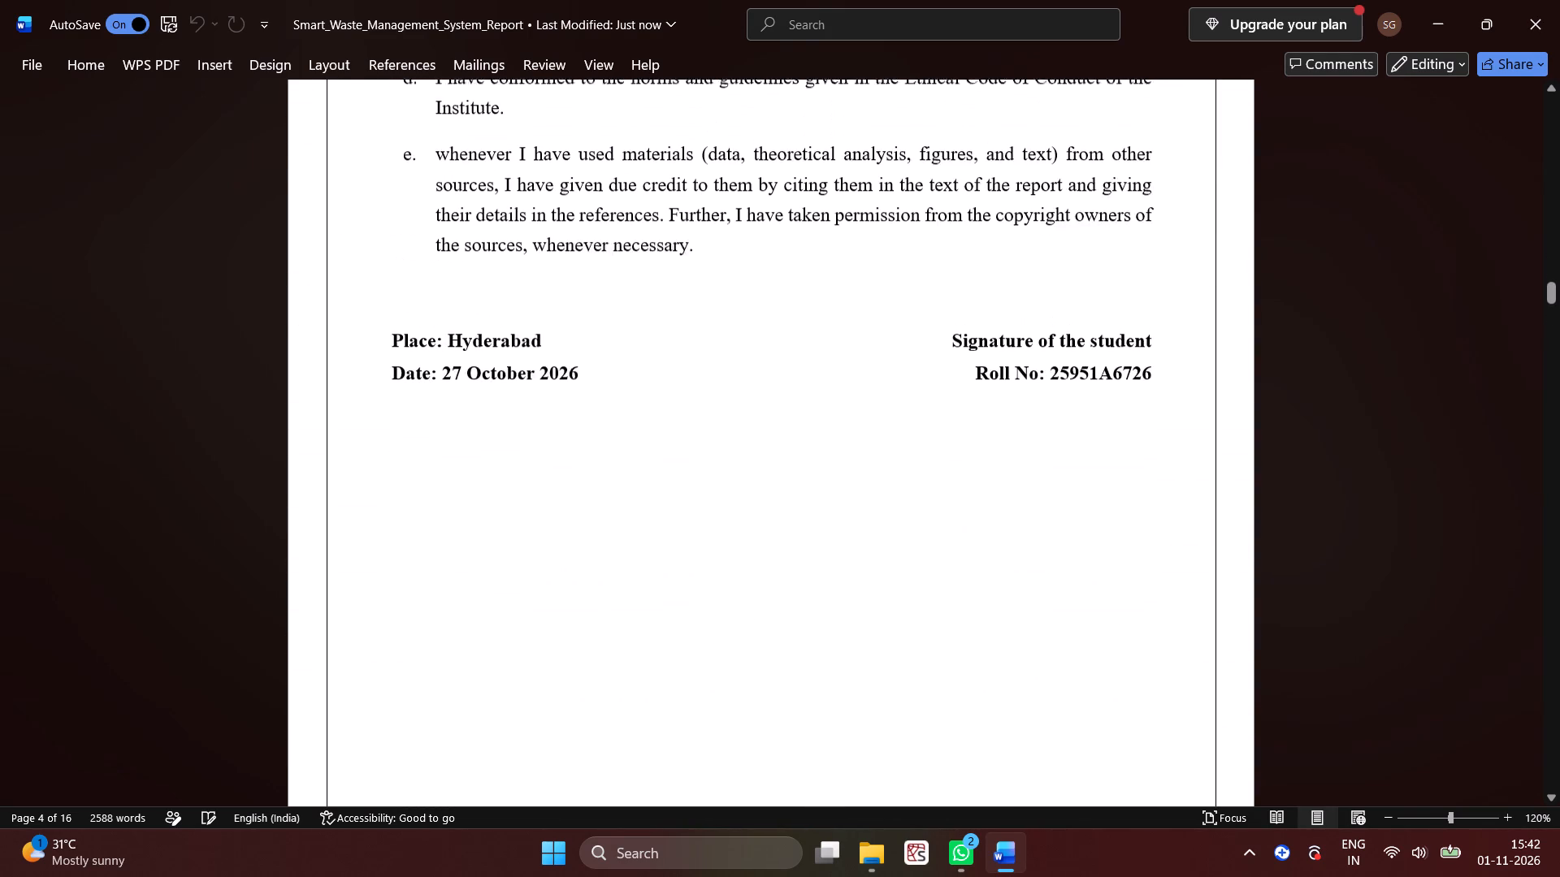
scroll(934, 486, up, 2)
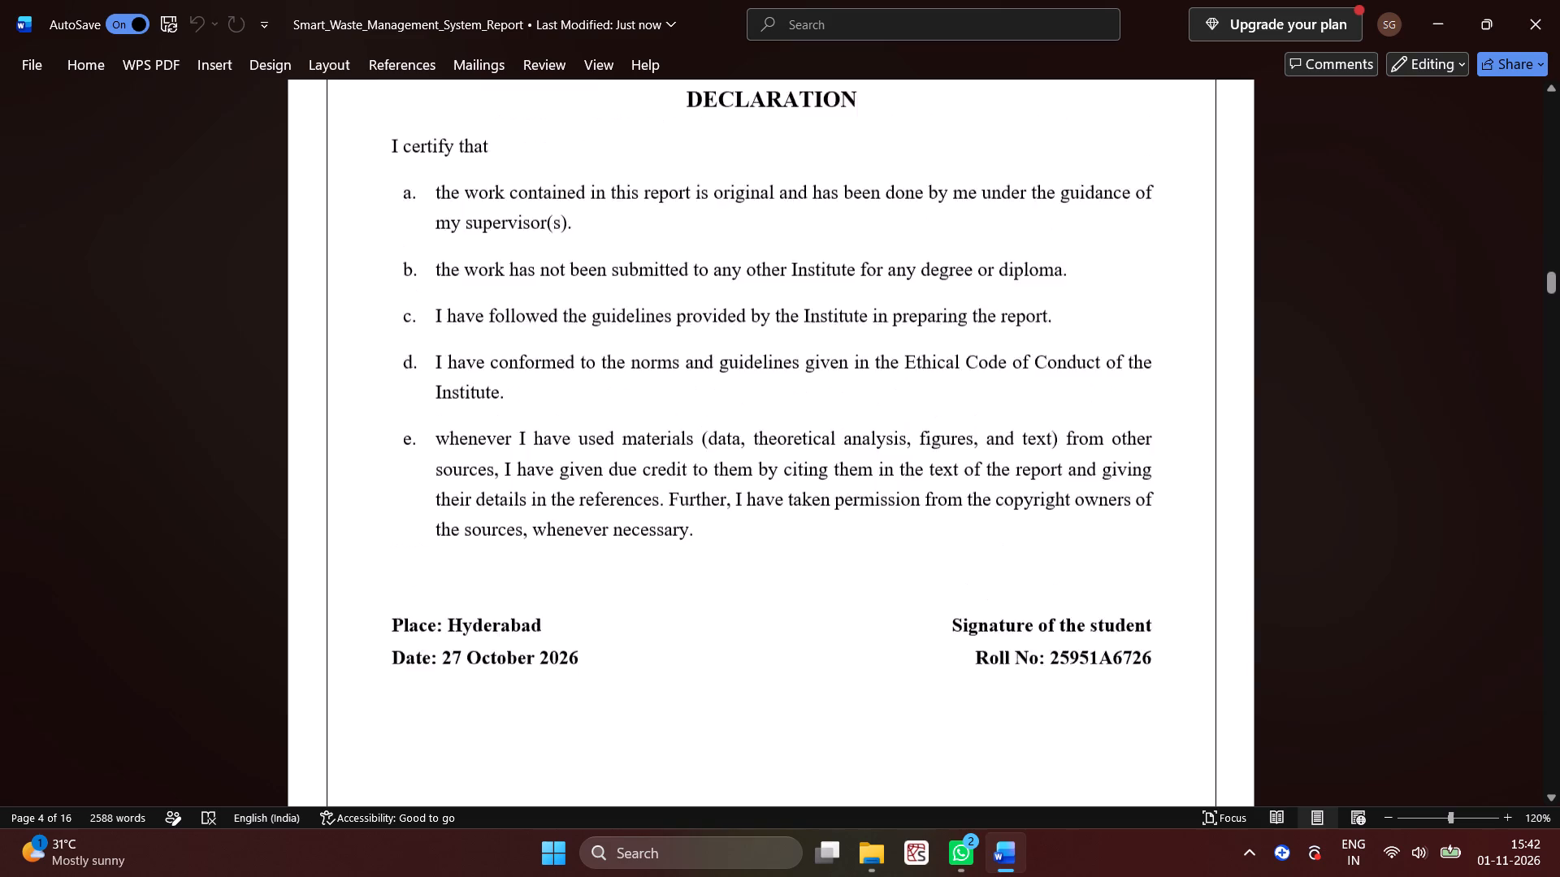
scroll(934, 486, up, 3)
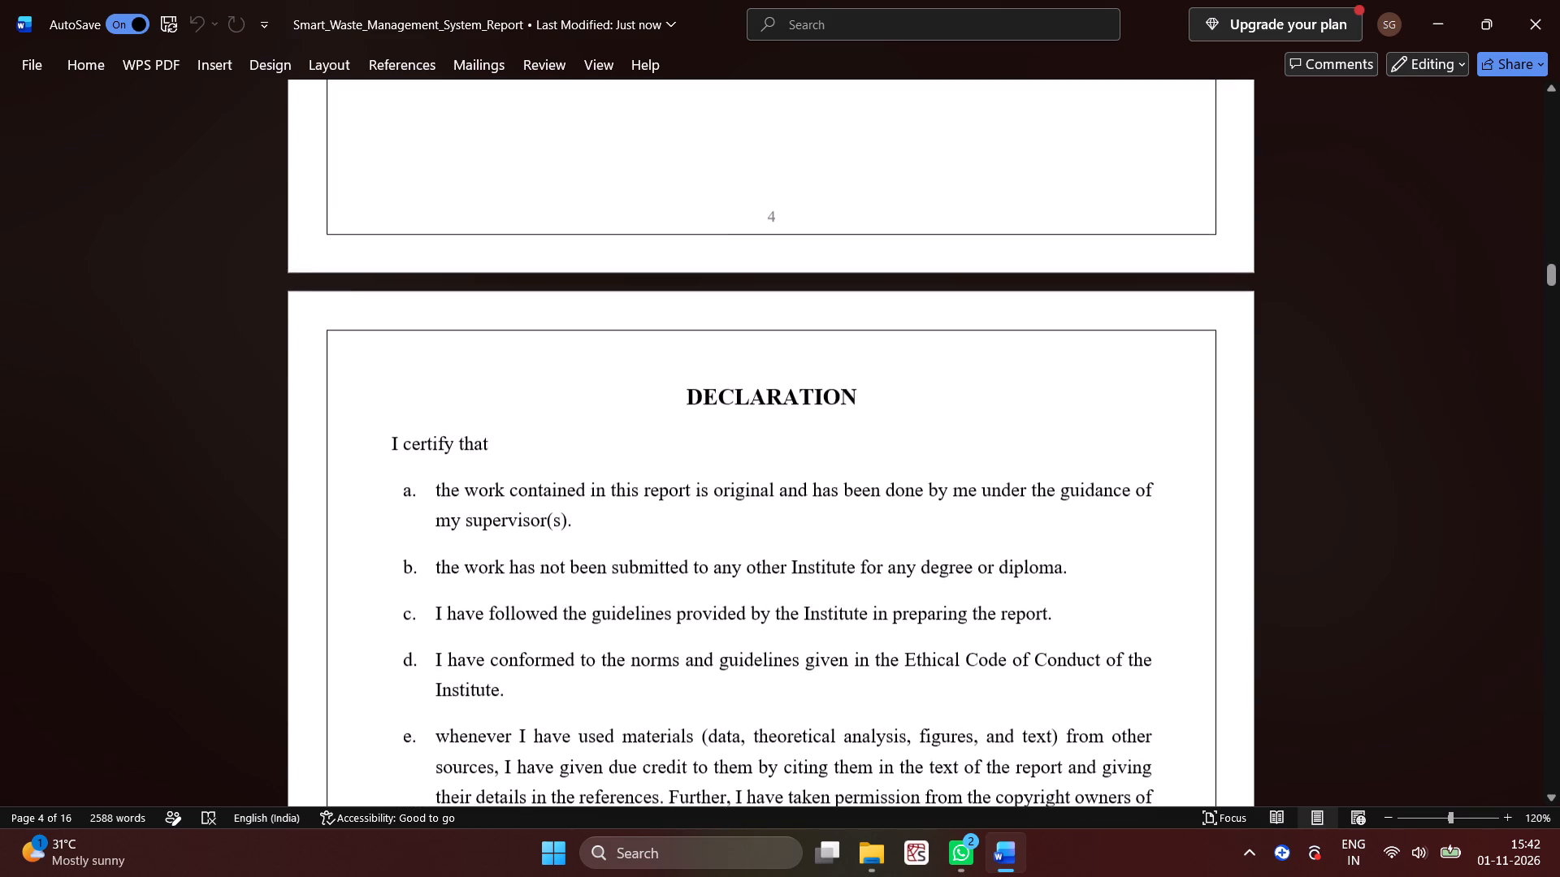
scroll(934, 486, up, 5)
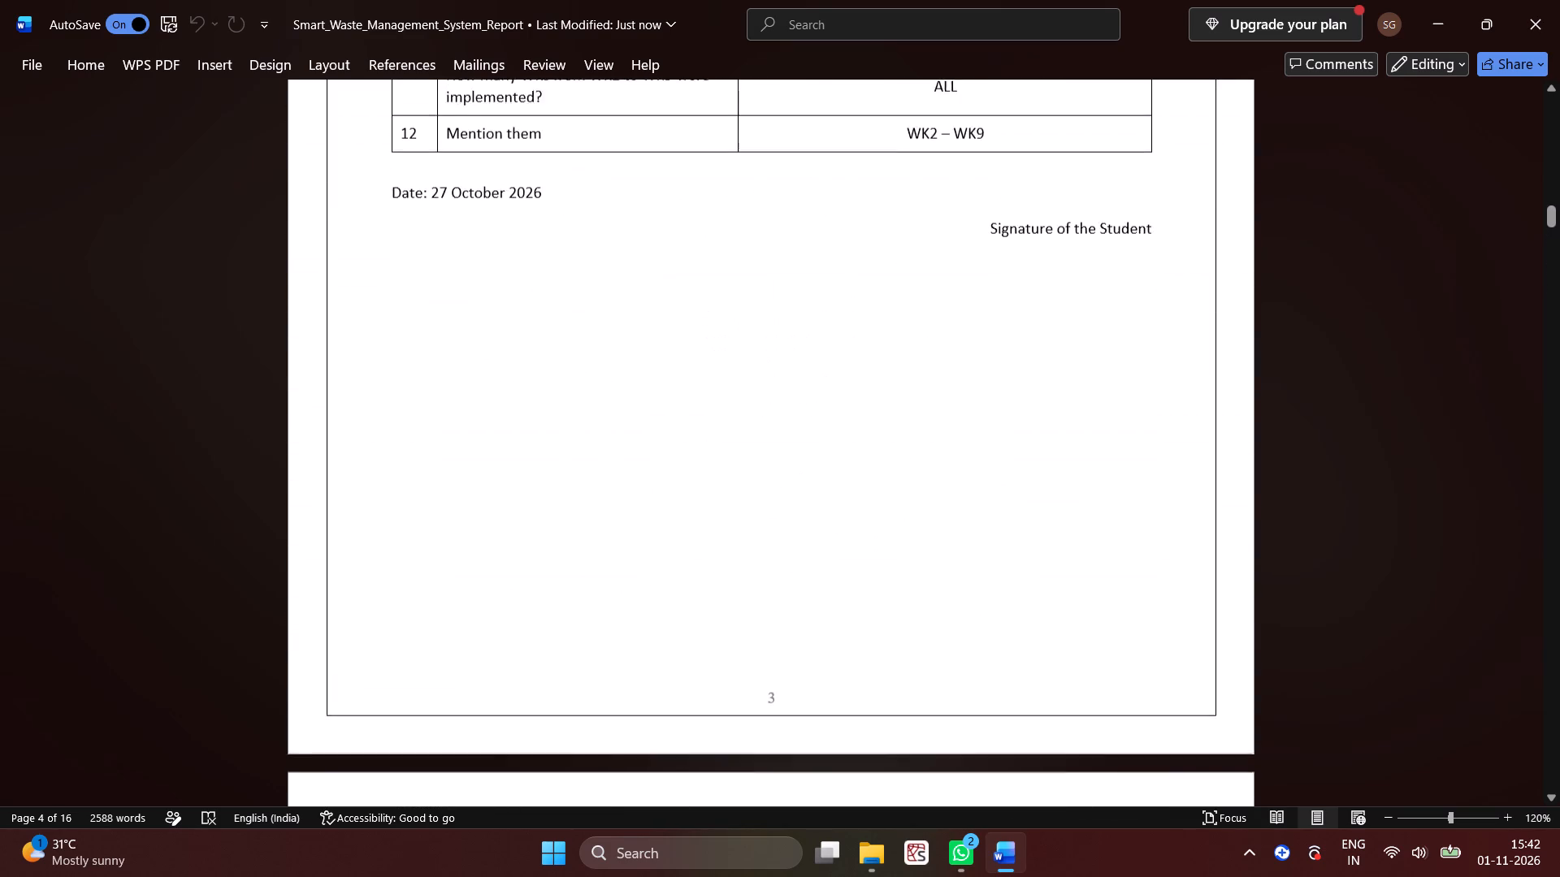
scroll(934, 486, up, 2)
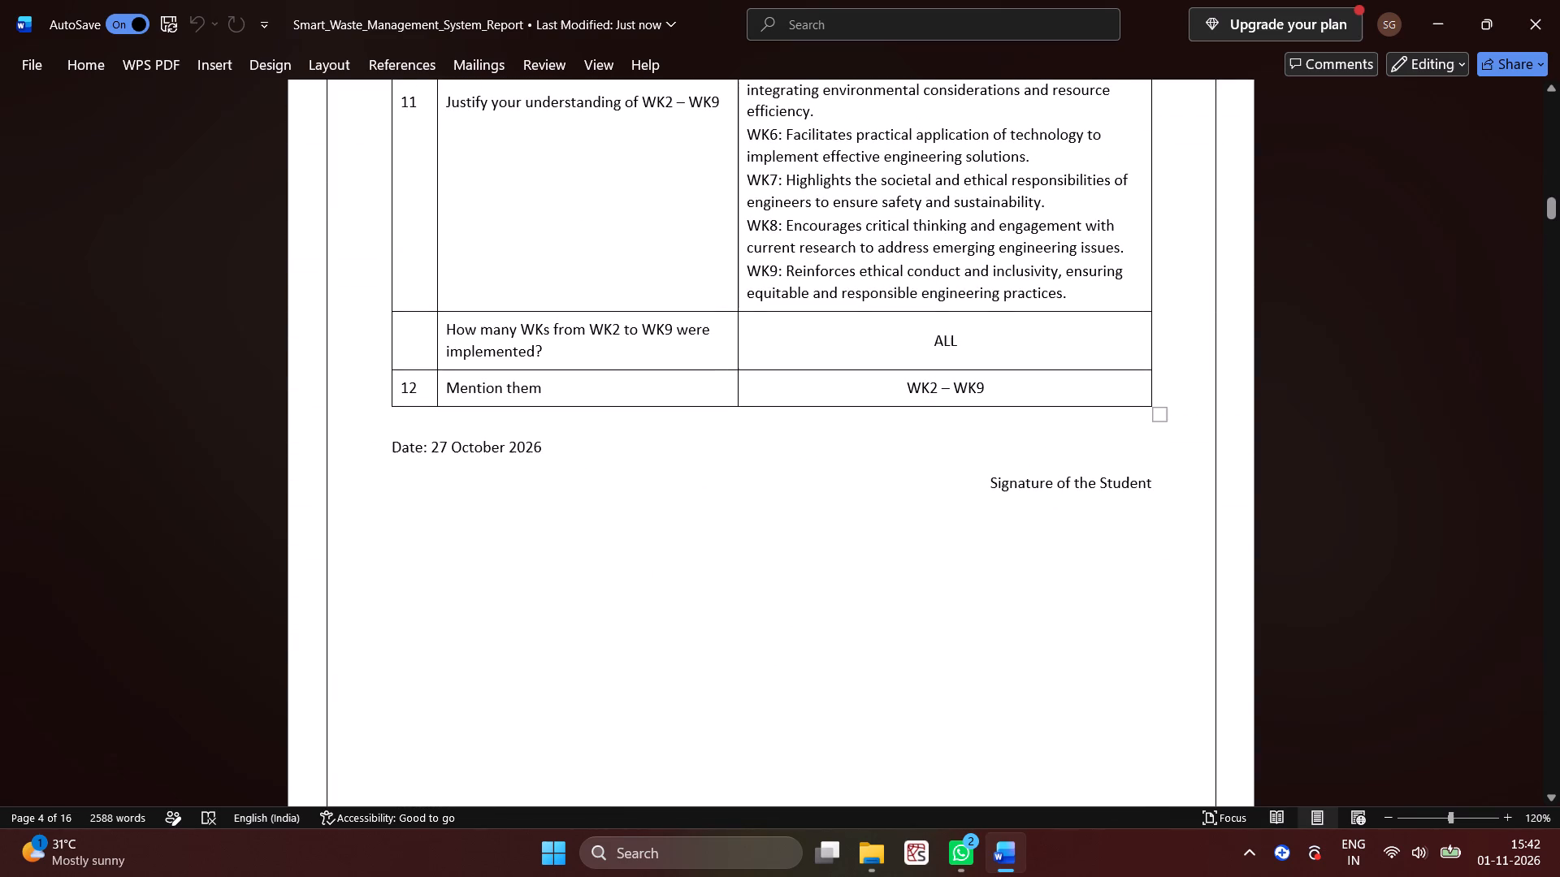
Start inserting a picture from this device and look through the personal cloud storage folder for it.
click(227, 61)
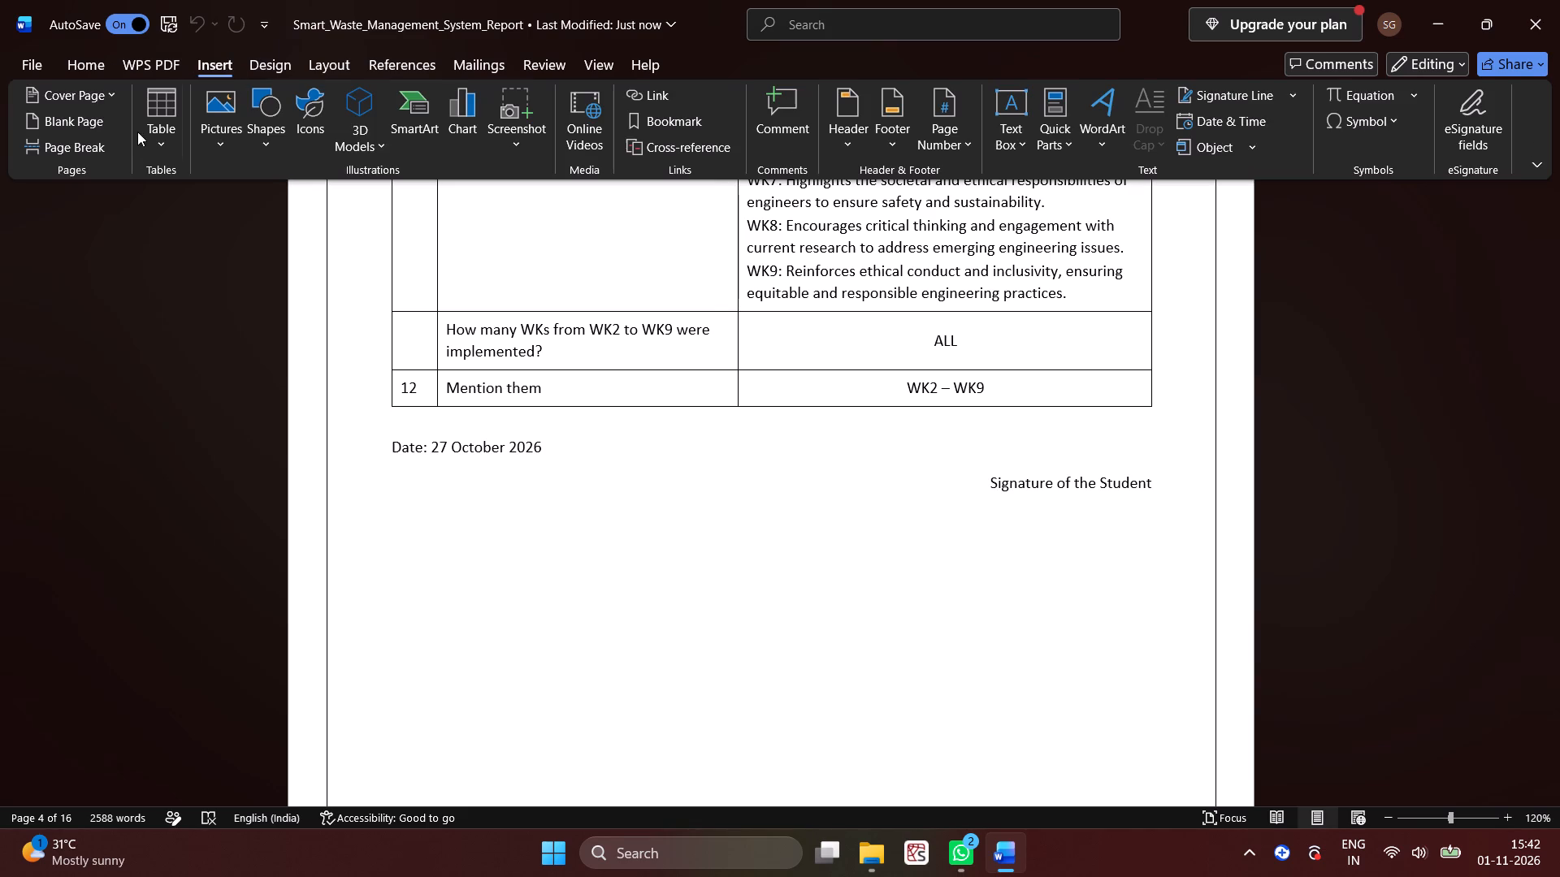
click(214, 127)
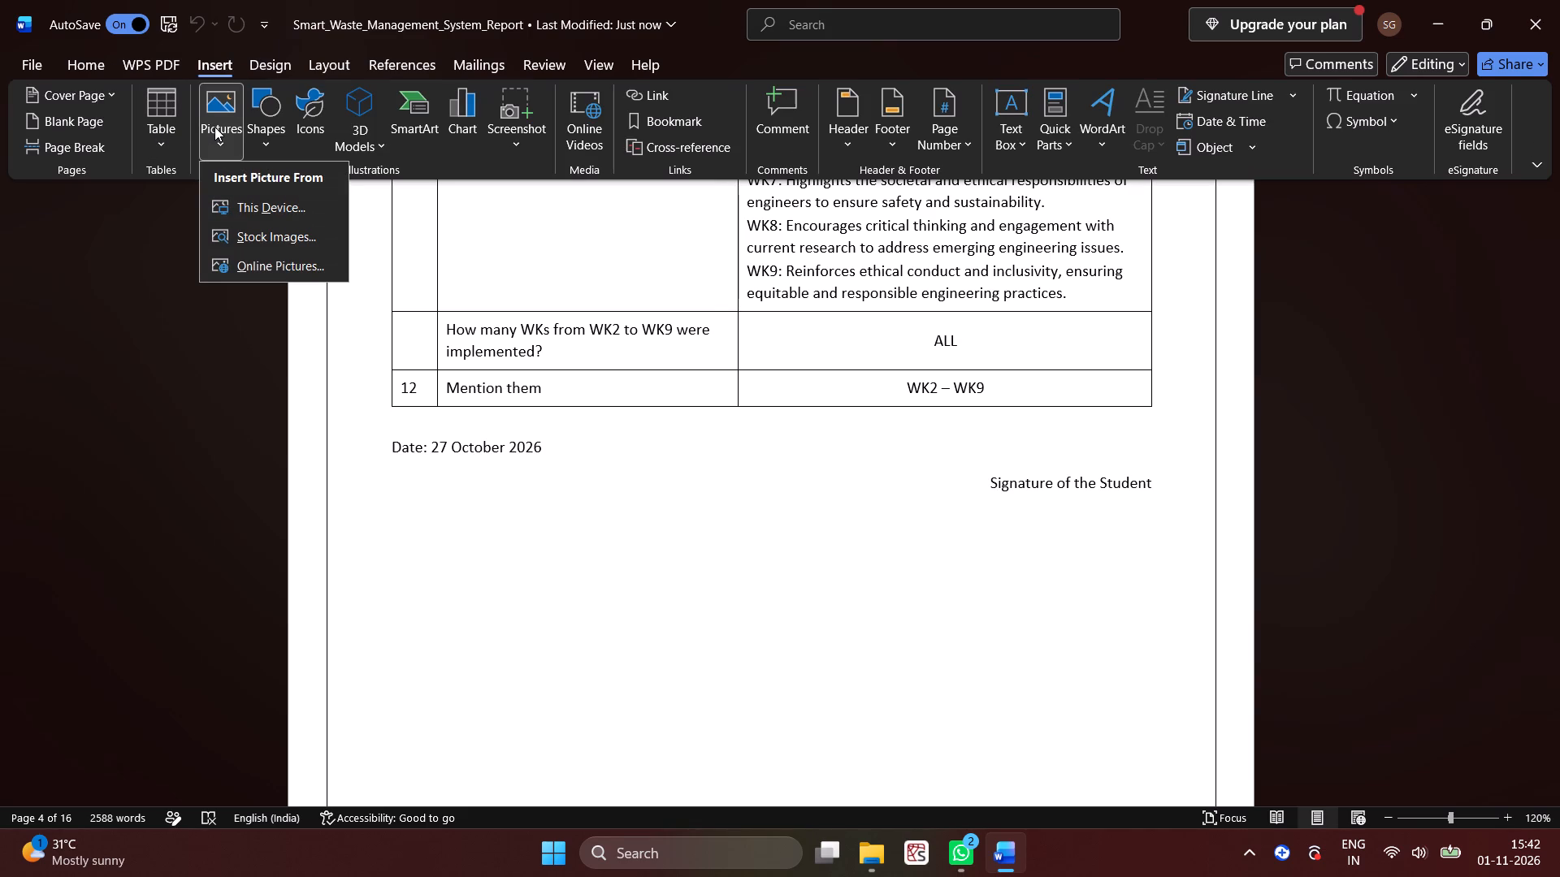
click(249, 205)
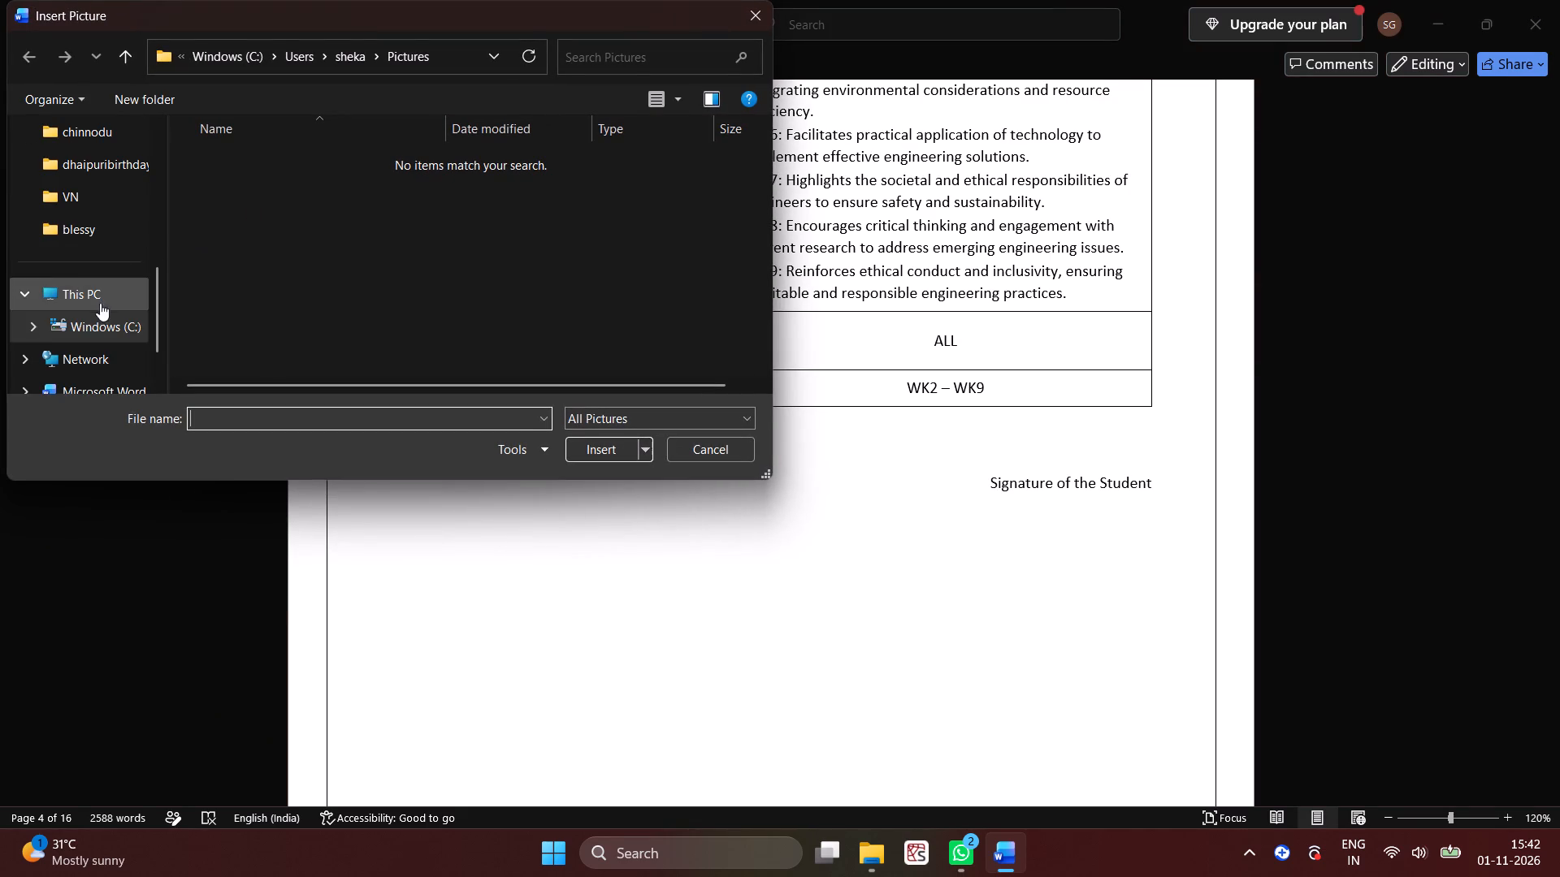
scroll(85, 181, up, 4)
click(86, 139)
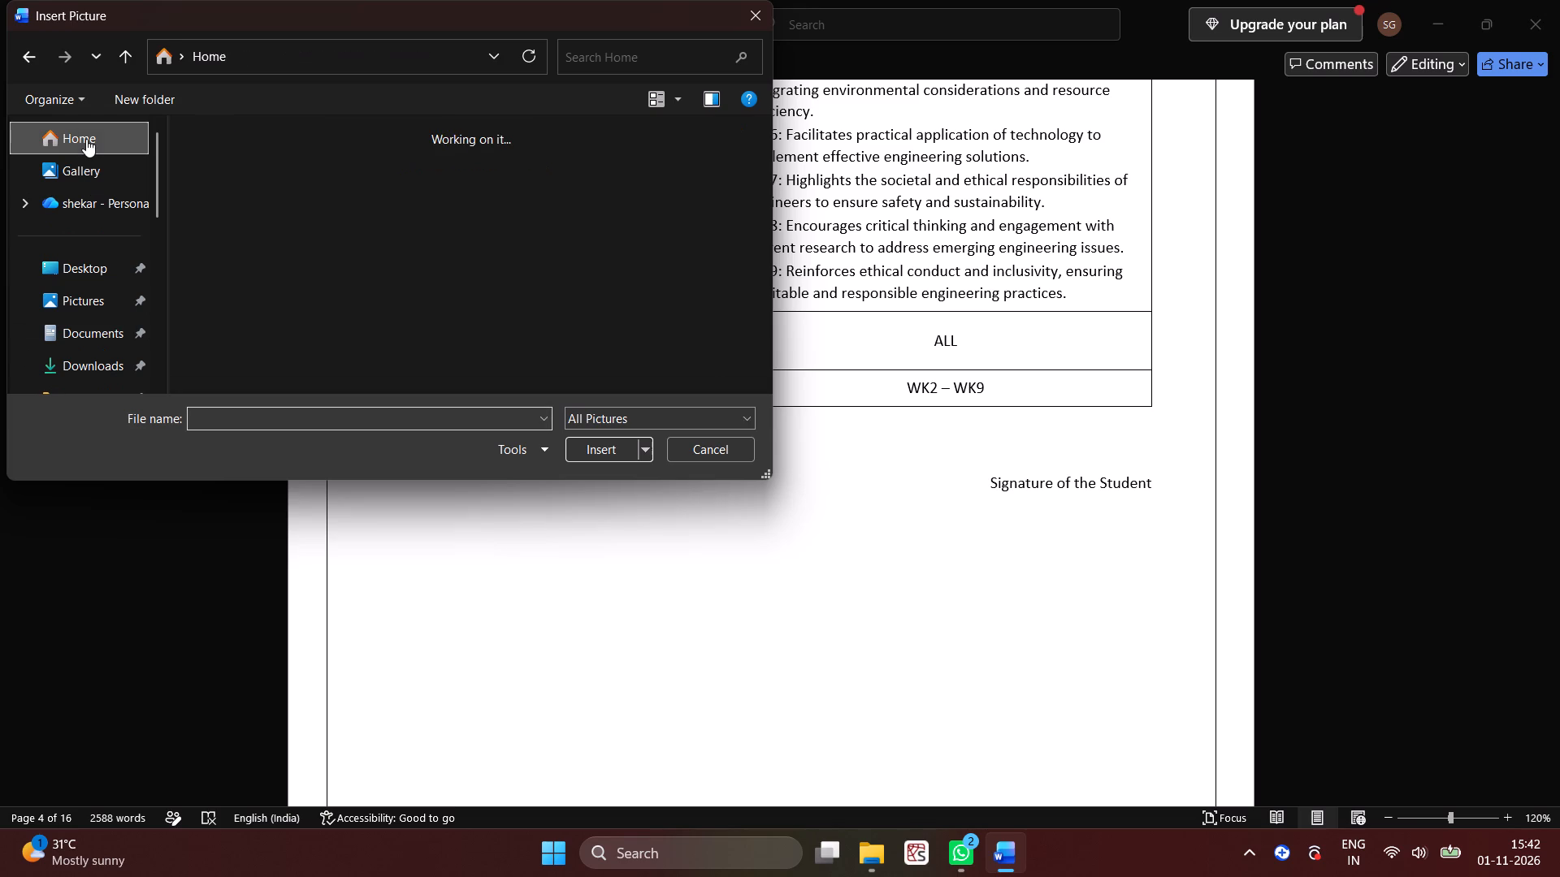
click(91, 197)
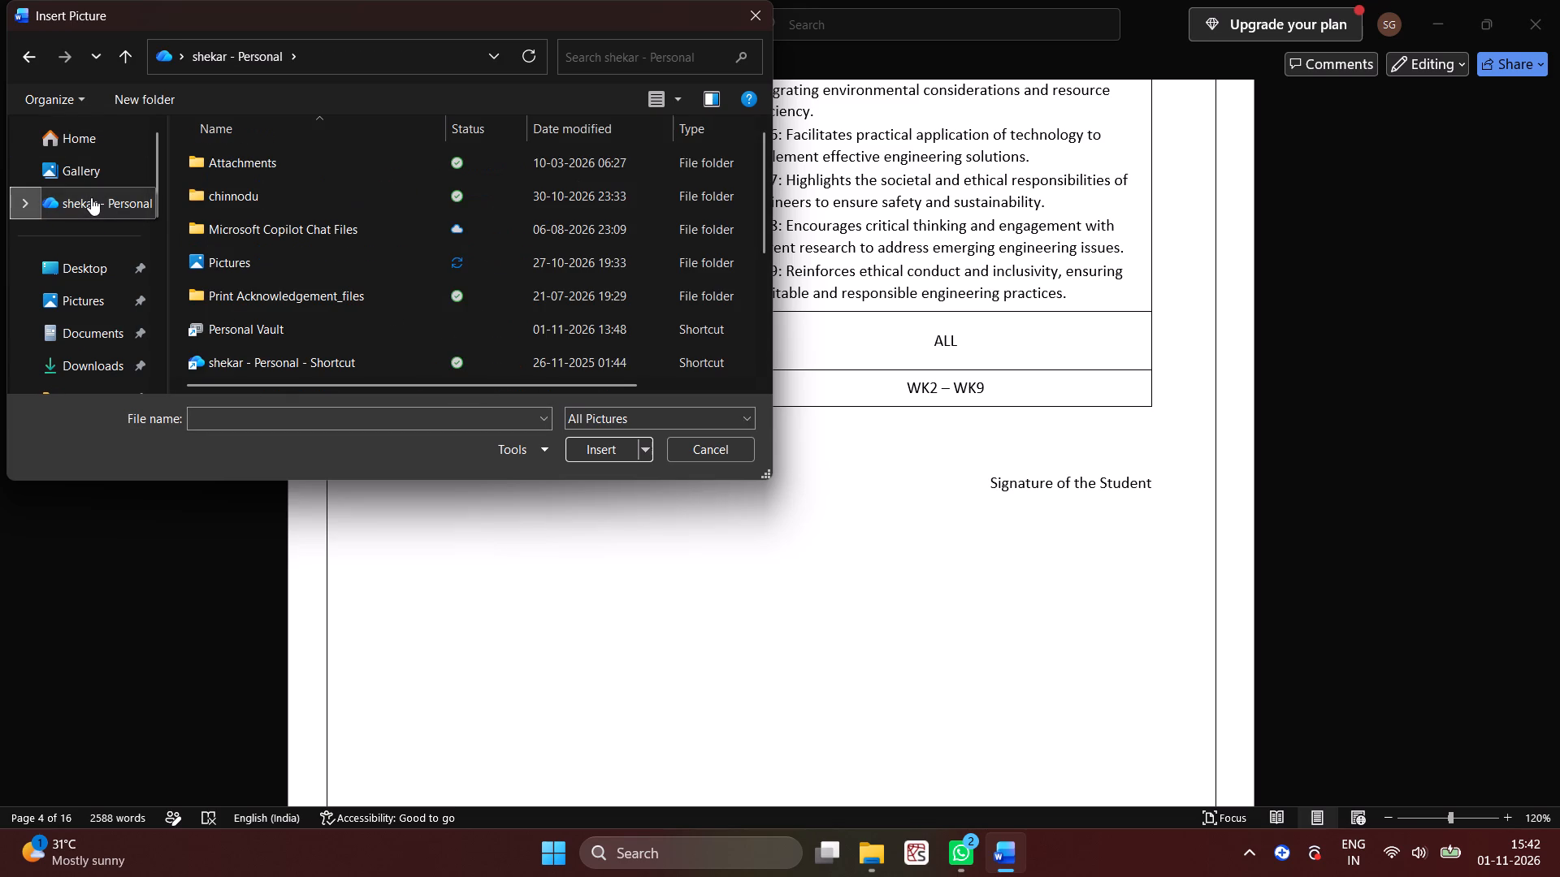
scroll(284, 262, down, 4)
scroll(284, 262, up, 1)
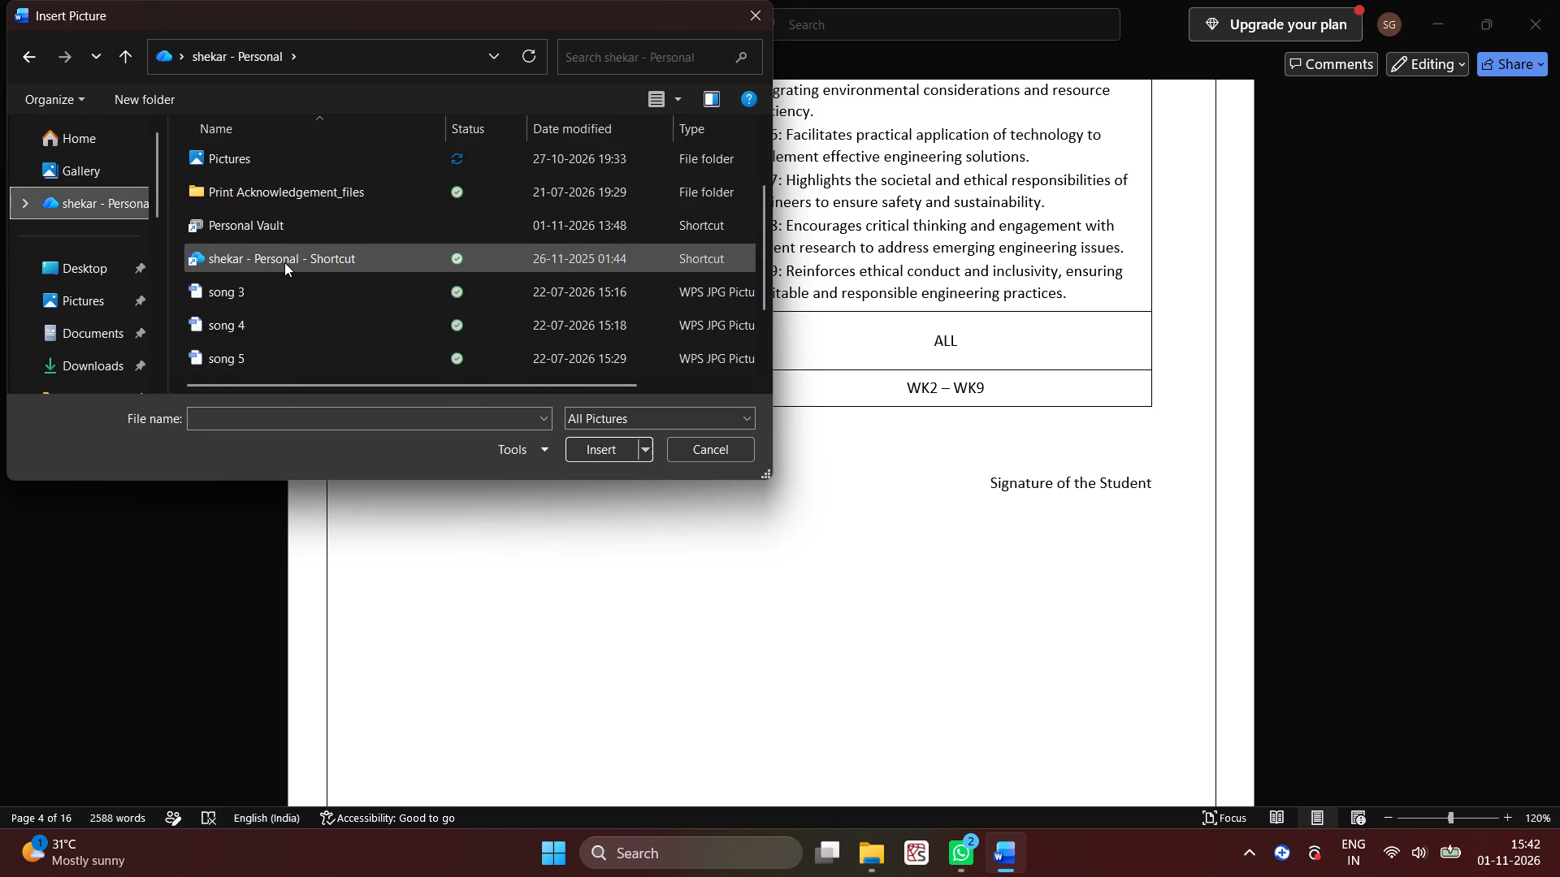
scroll(284, 262, up, 1)
click(284, 262)
click(284, 262)
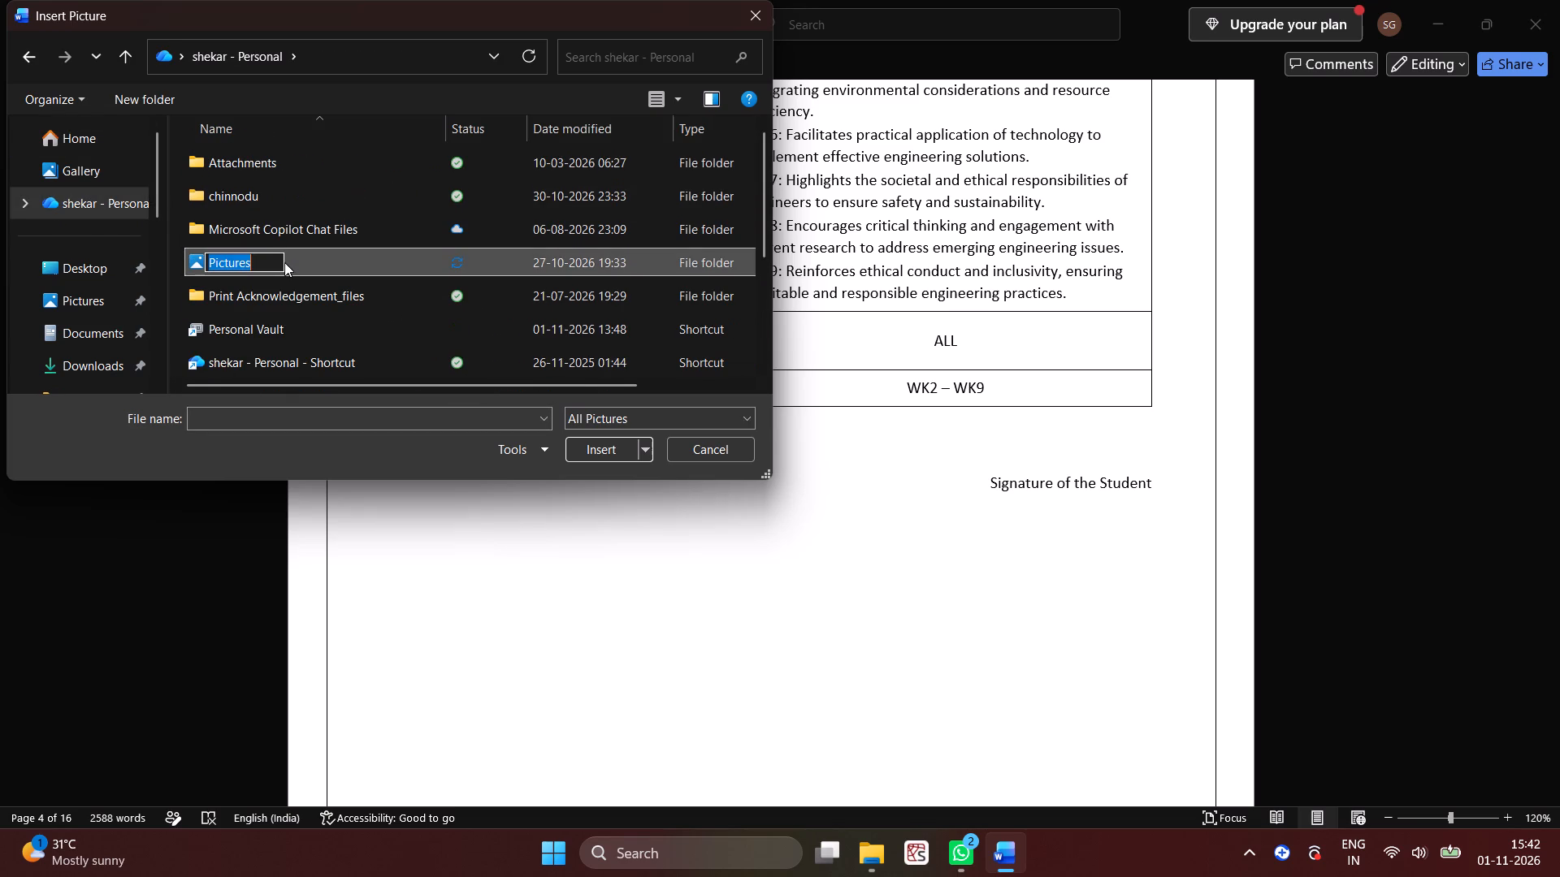
Look through the images in the chinnodu folder for the picture to insert.
click(271, 188)
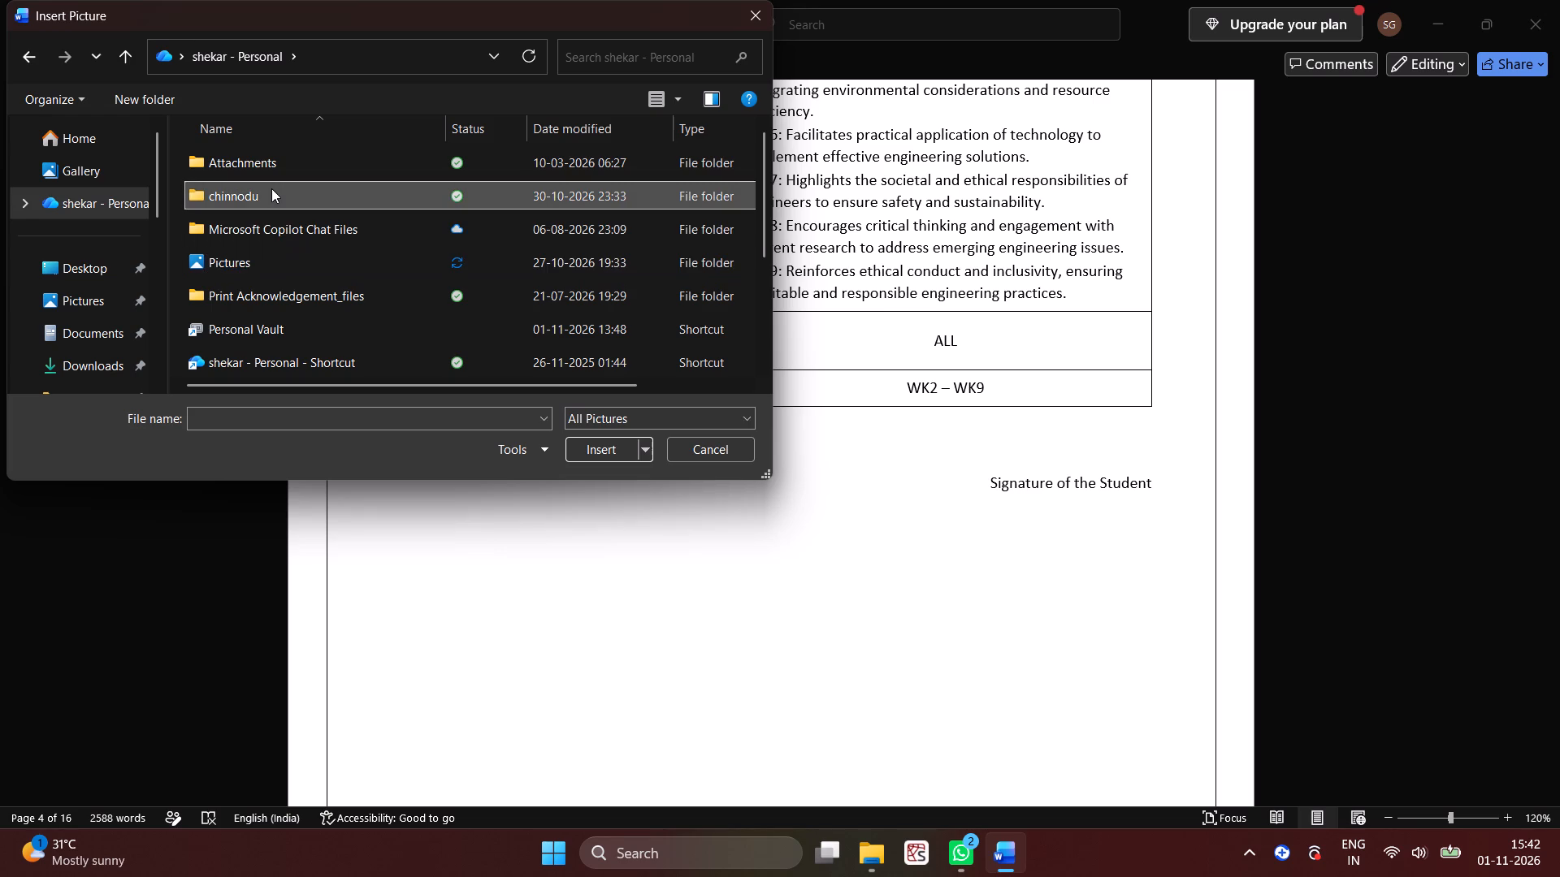
double_click(271, 188)
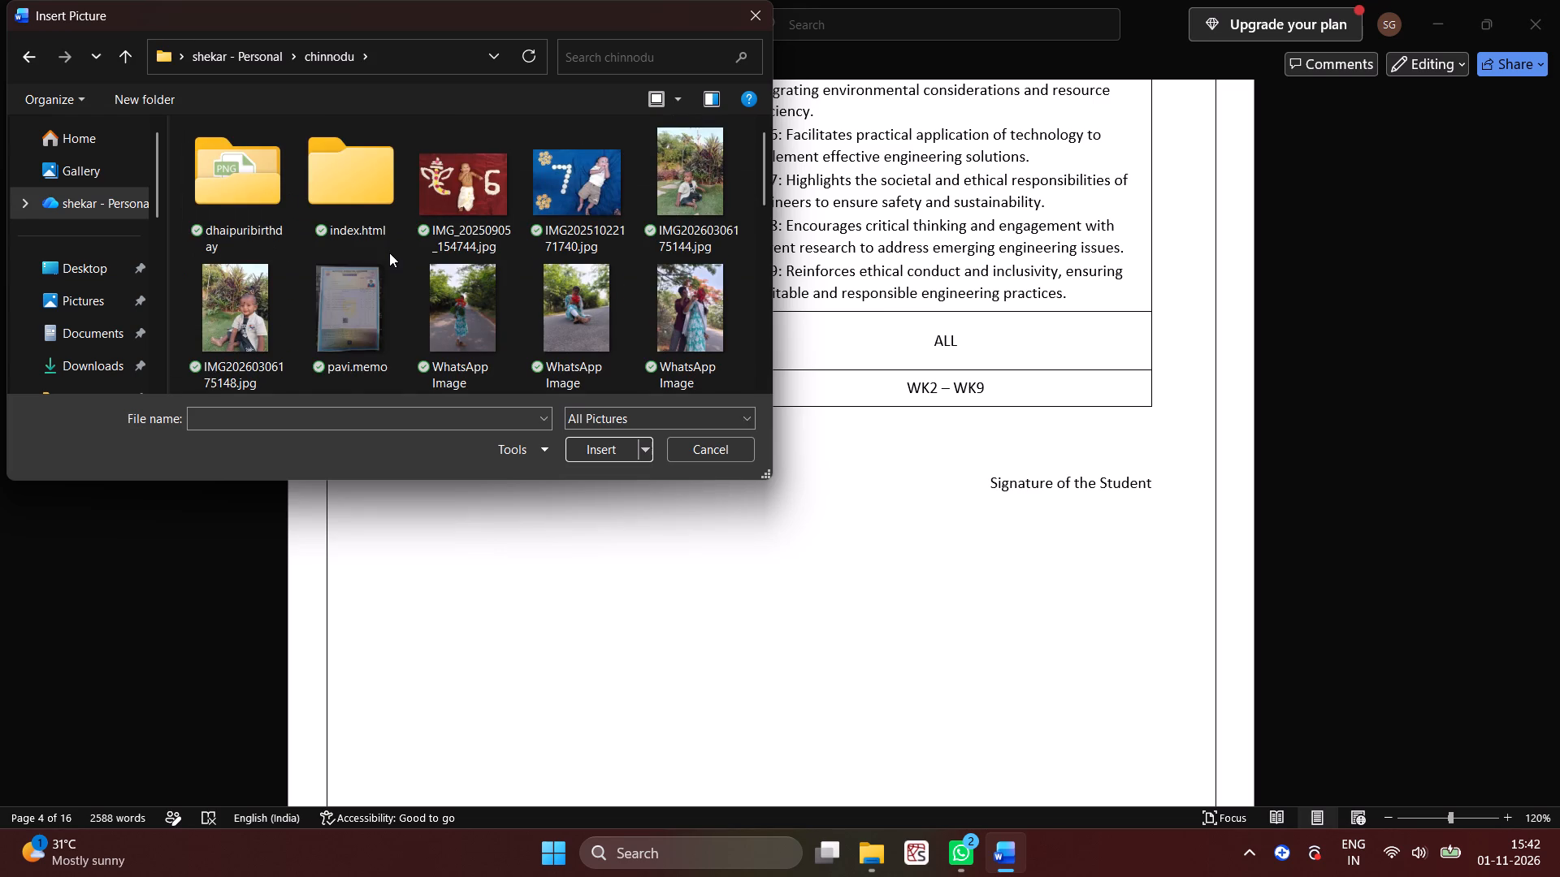
scroll(389, 253, down, 5)
scroll(389, 253, up, 1)
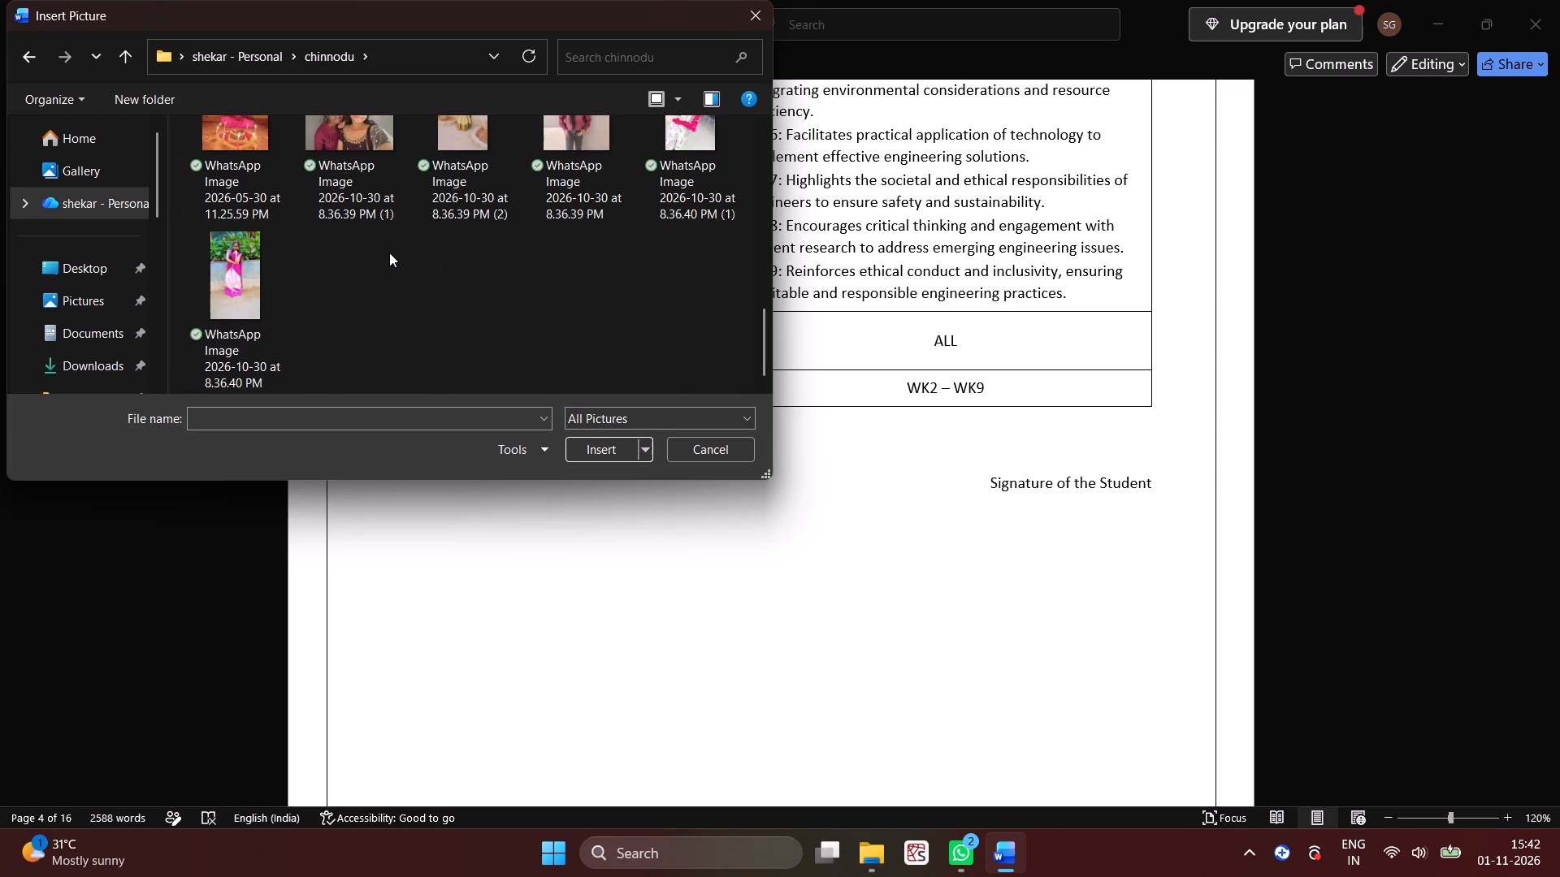
scroll(389, 253, up, 4)
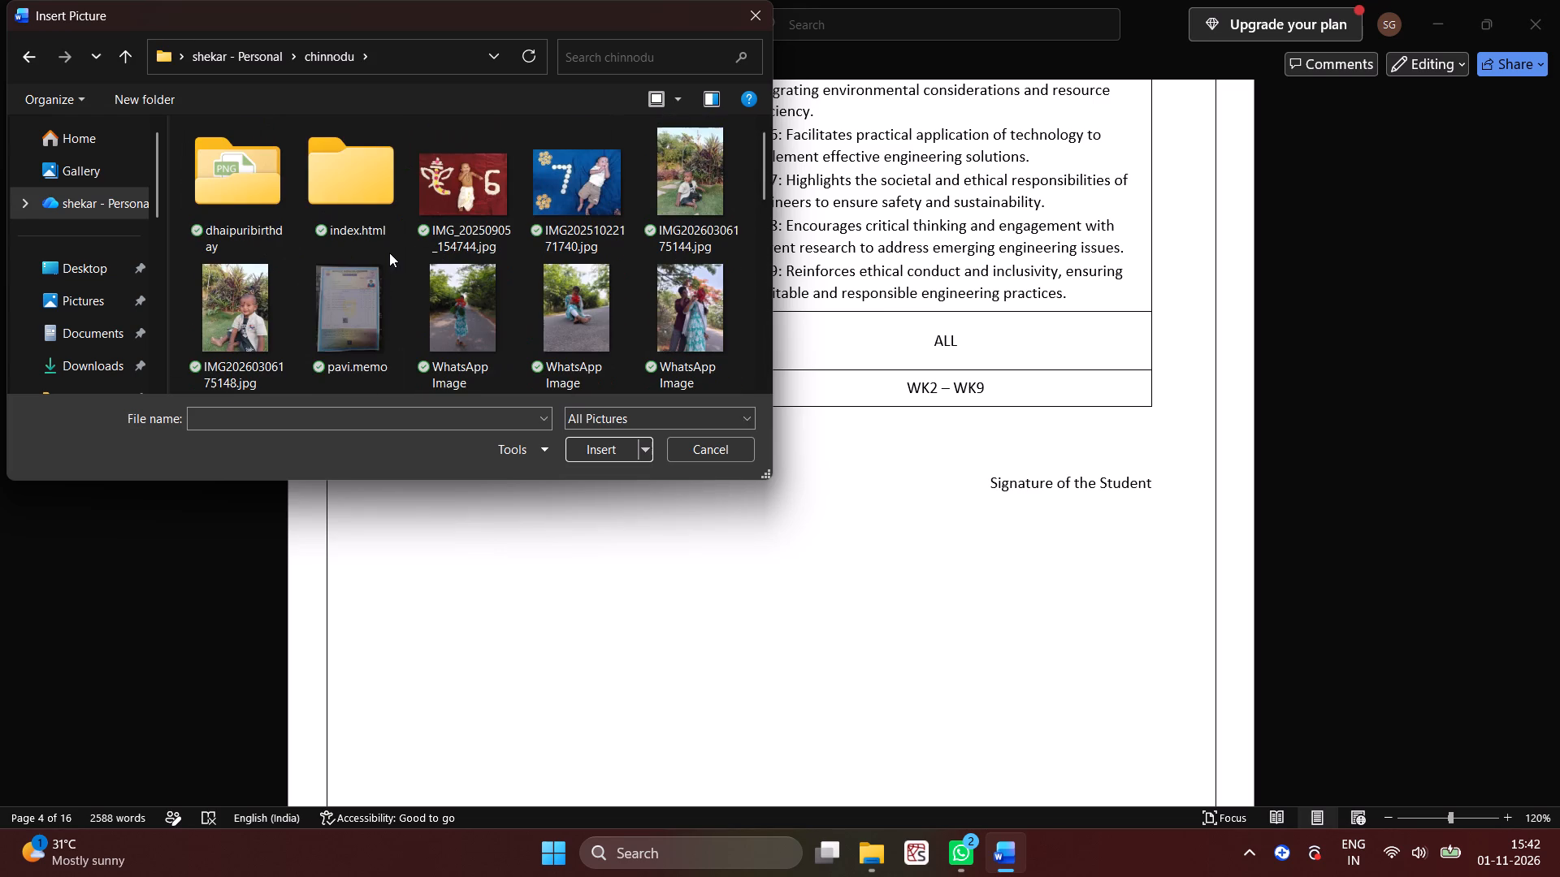
scroll(389, 253, up, 1)
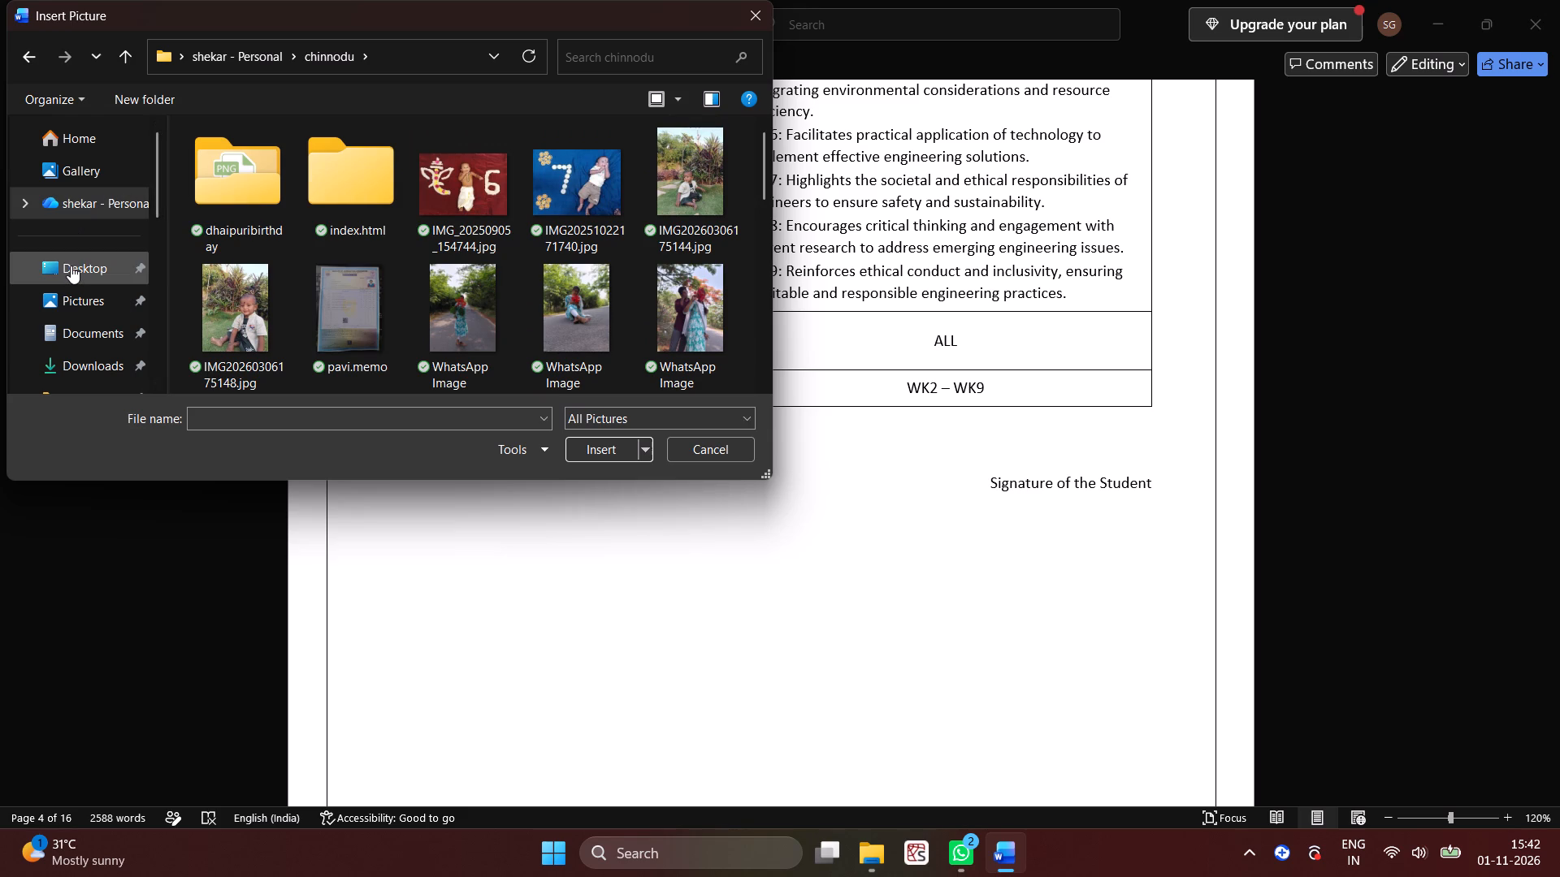
Look for the picture in the ASH, blessy and cartoonstore folders on the Desktop.
click(71, 266)
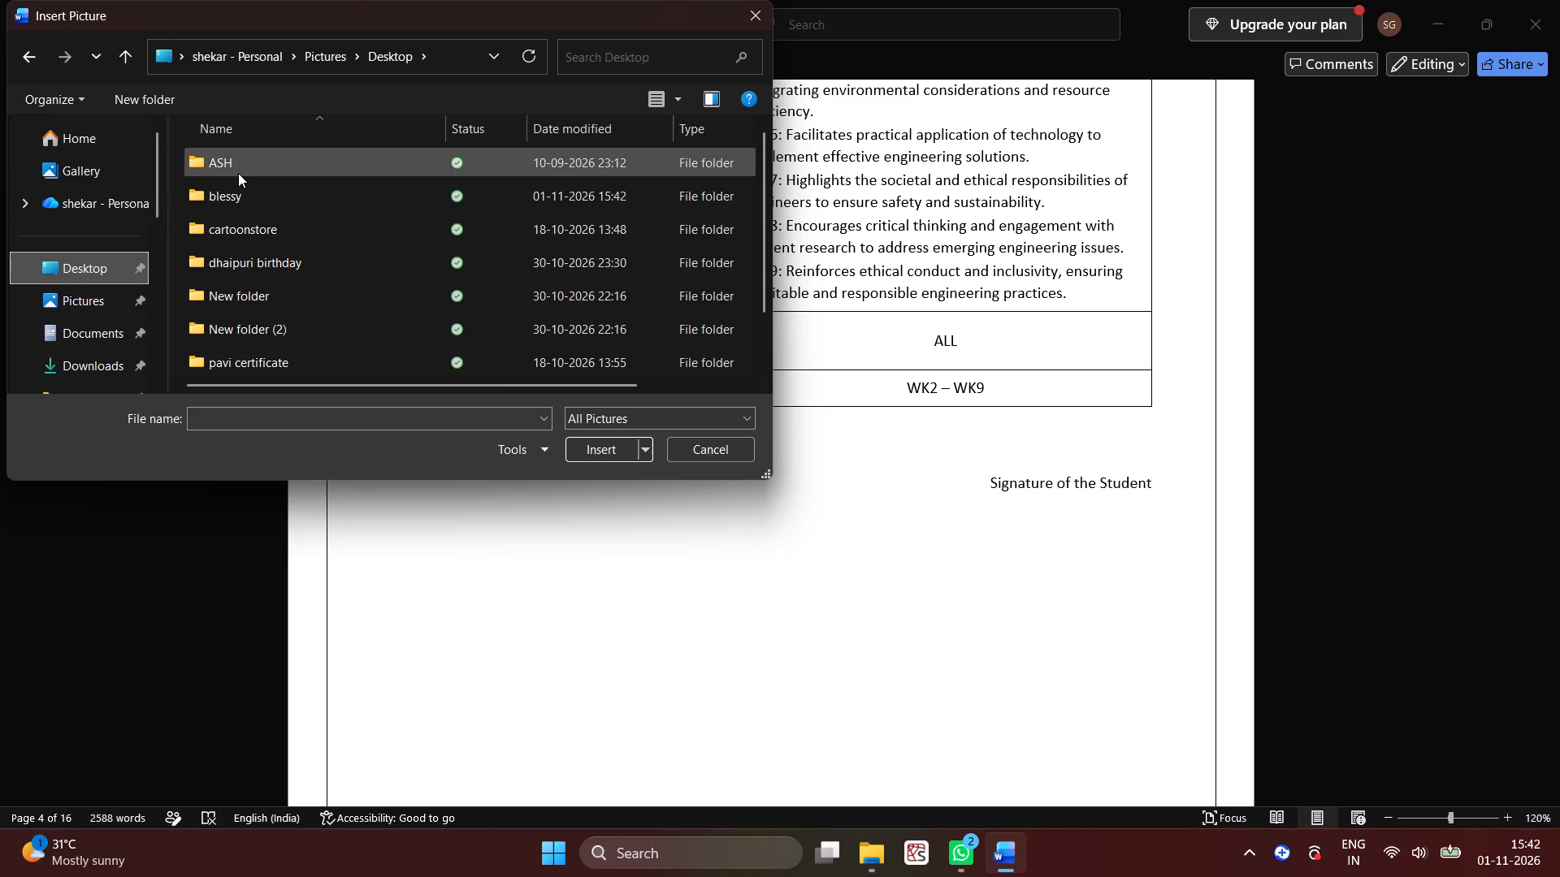
click(238, 173)
double_click(238, 173)
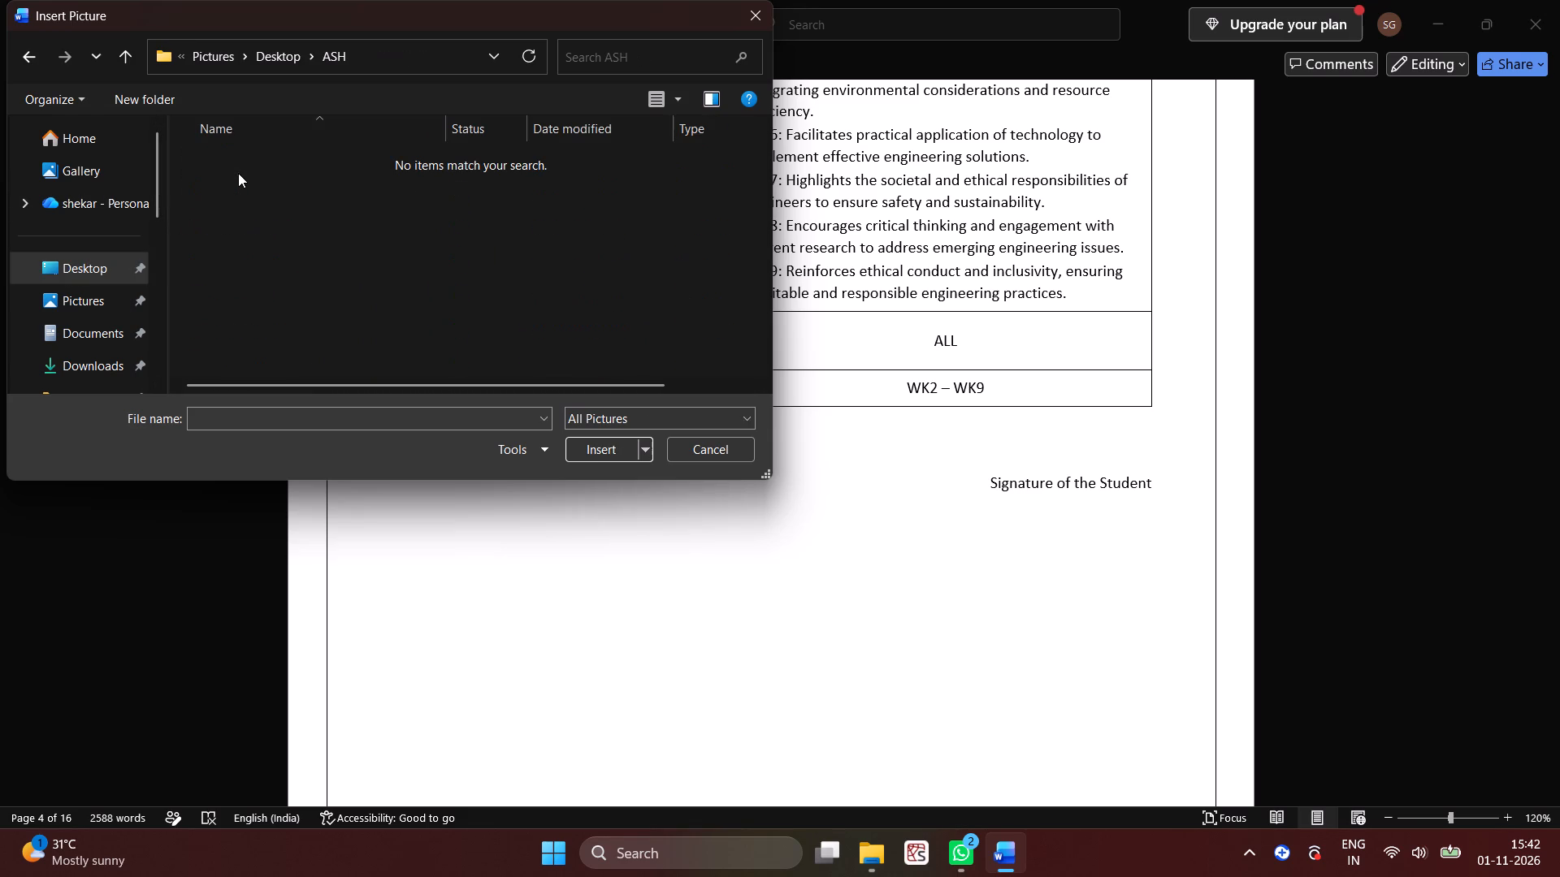
click(27, 50)
double_click(231, 184)
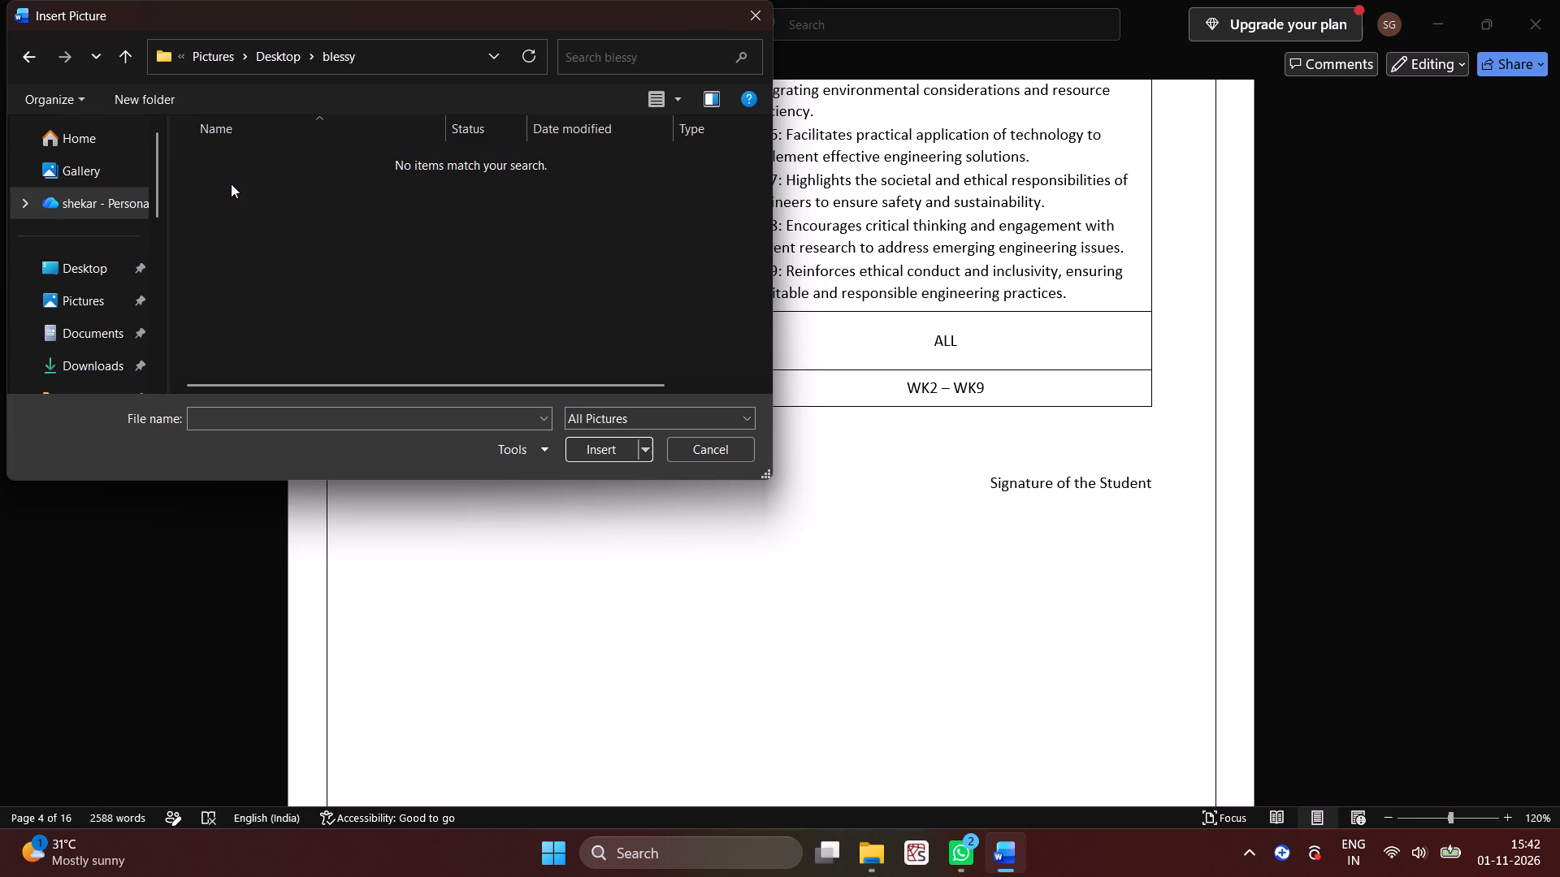
click(19, 63)
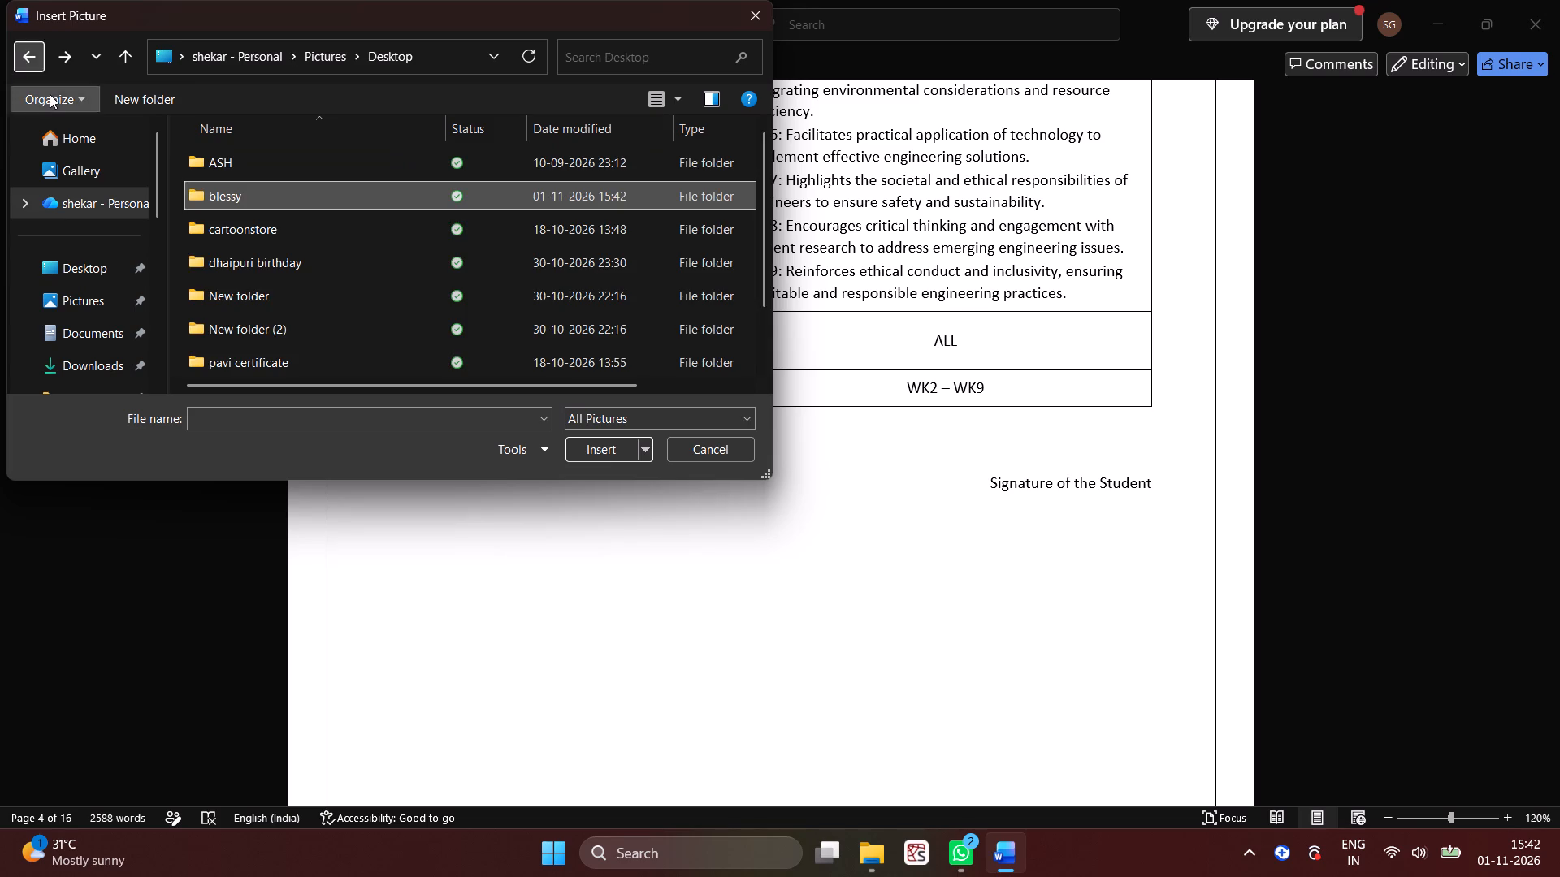
double_click(223, 232)
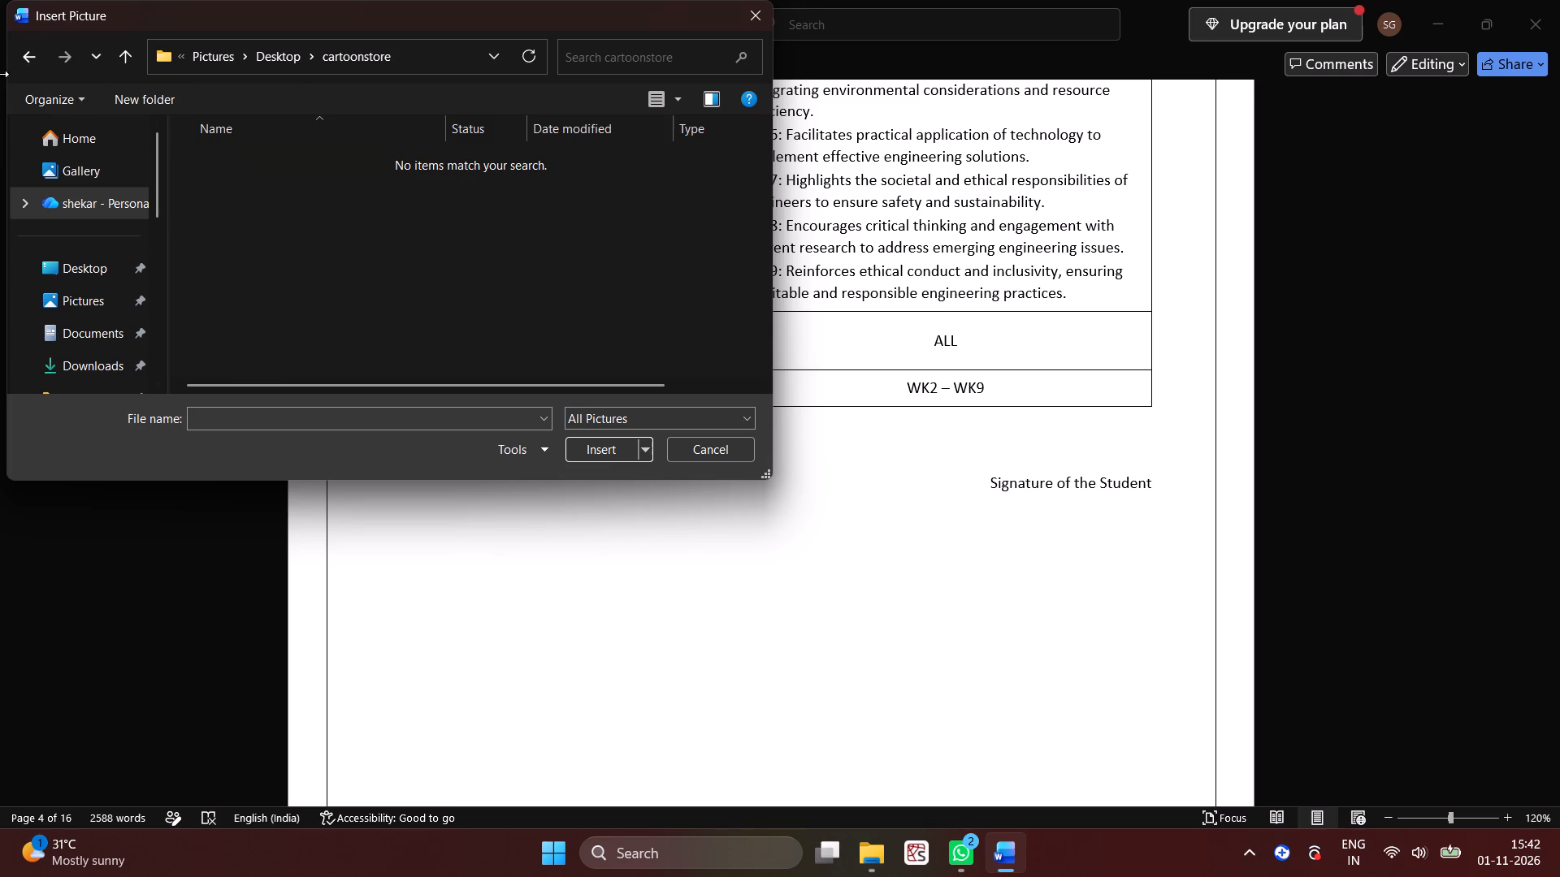
click(32, 58)
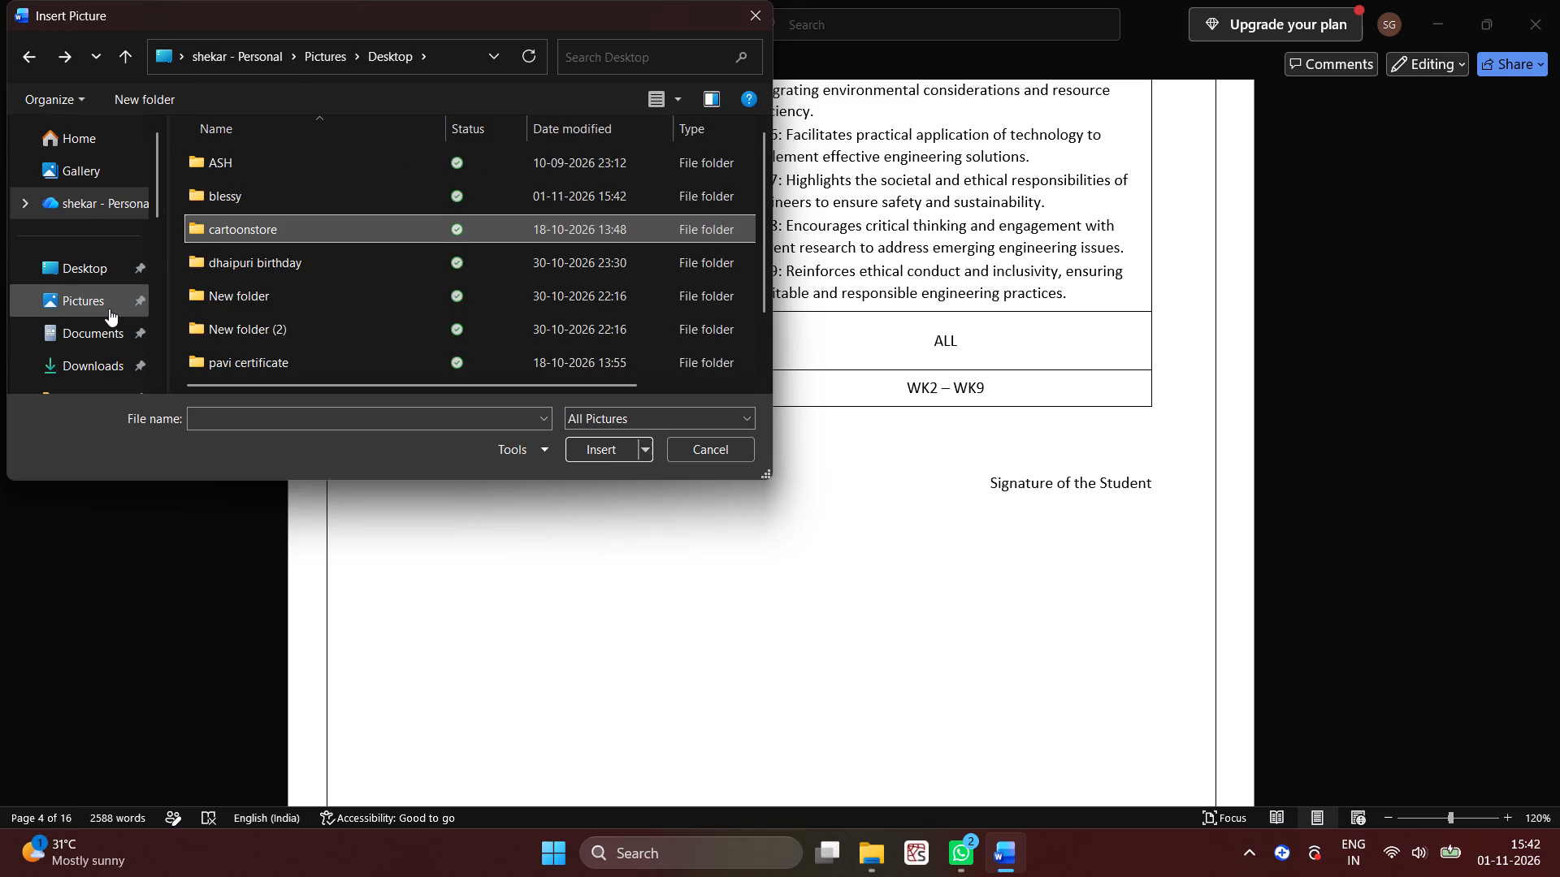
Look through the photos in the Camera Roll folder under Pictures.
click(90, 300)
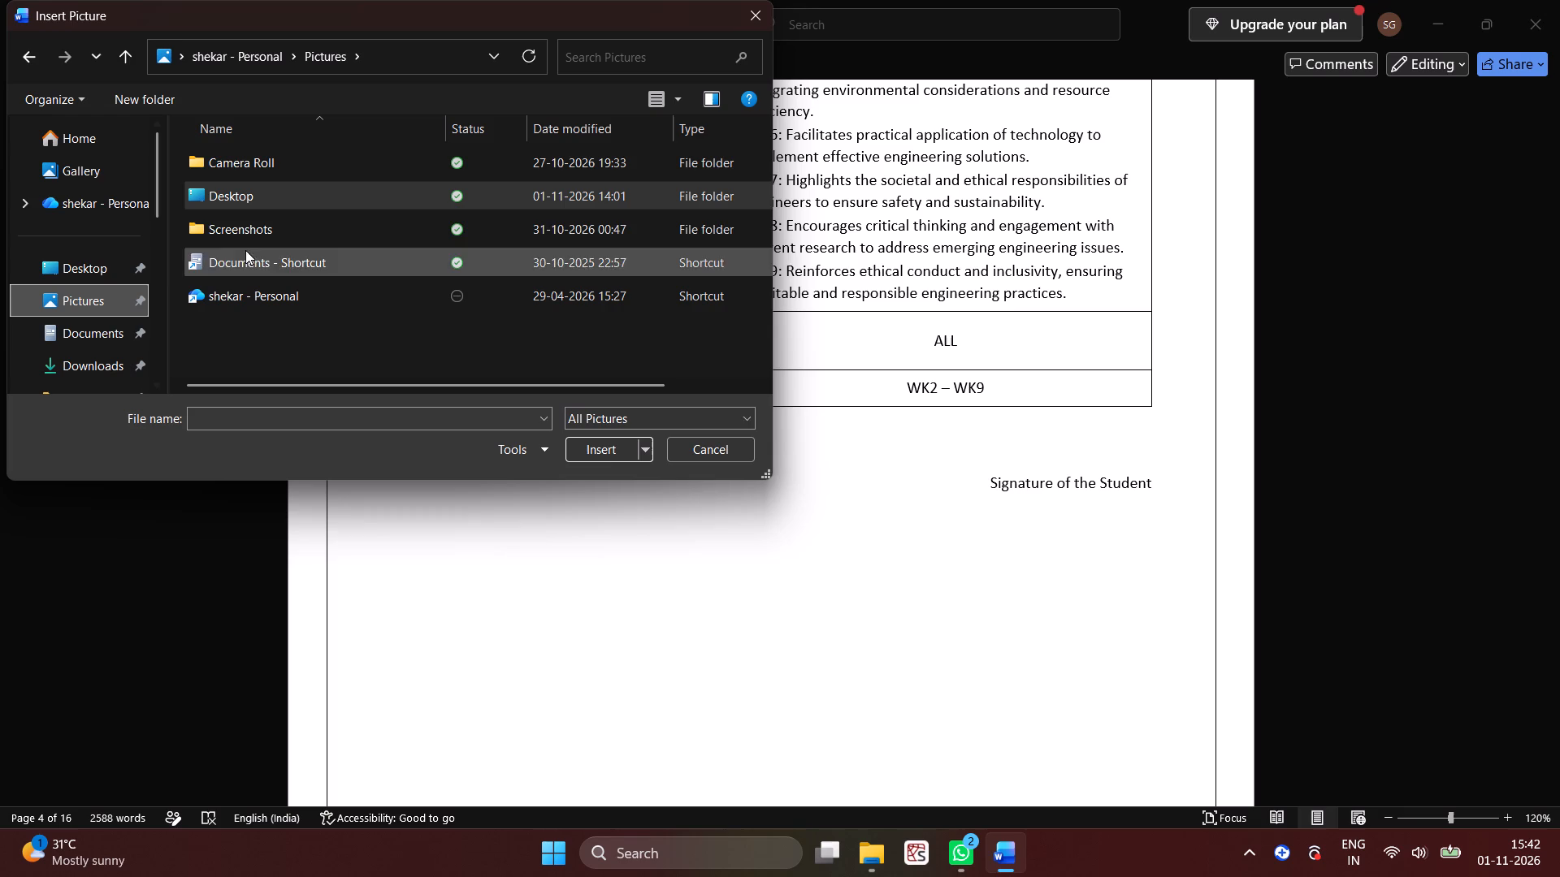
click(280, 162)
double_click(280, 162)
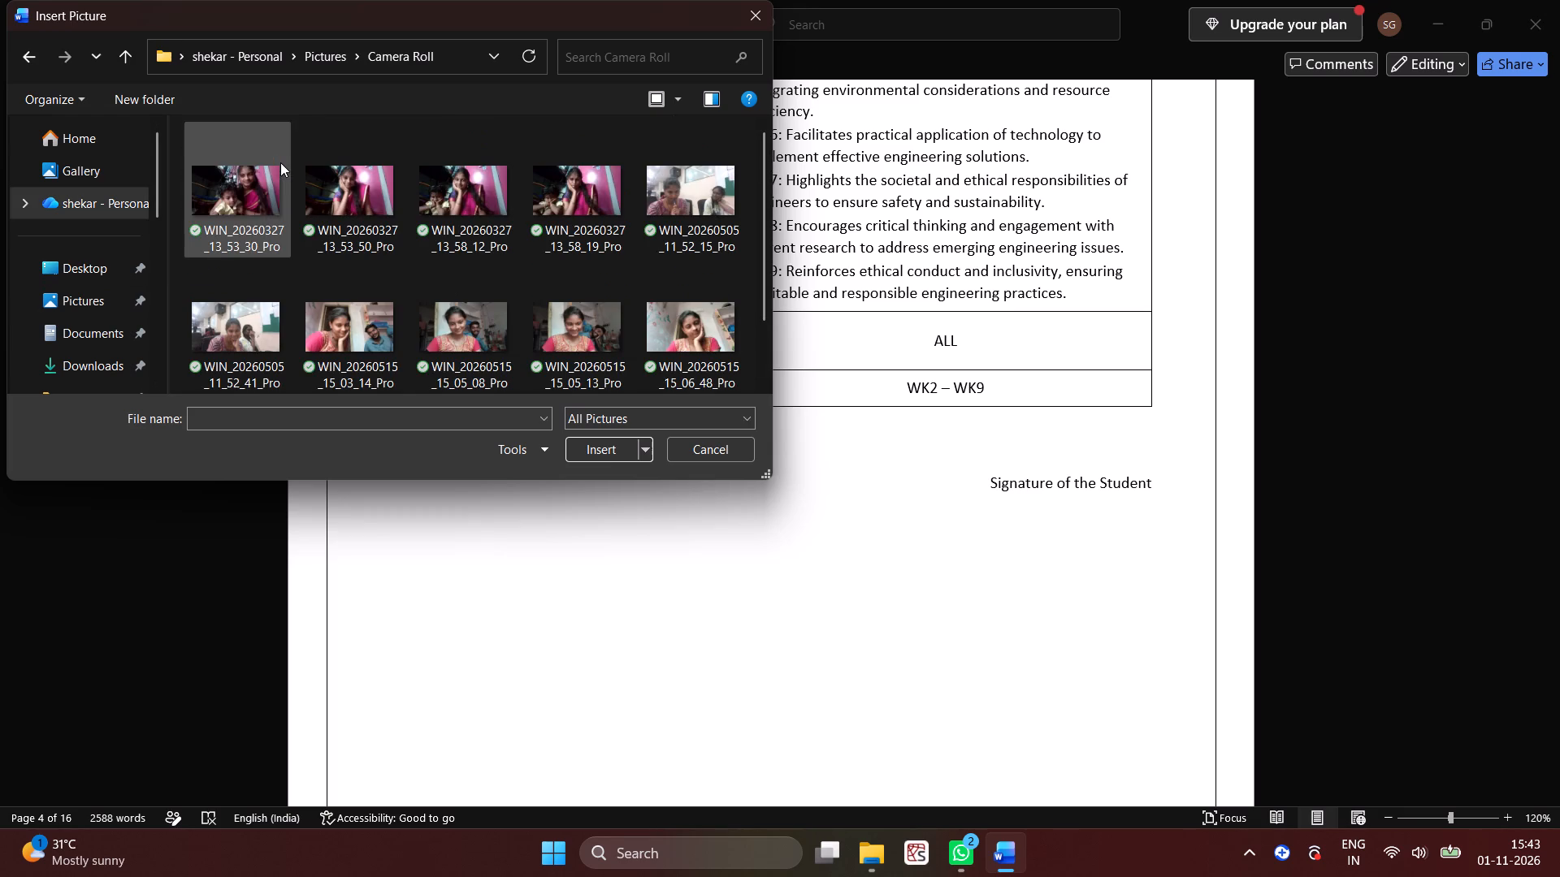
scroll(401, 297, down, 6)
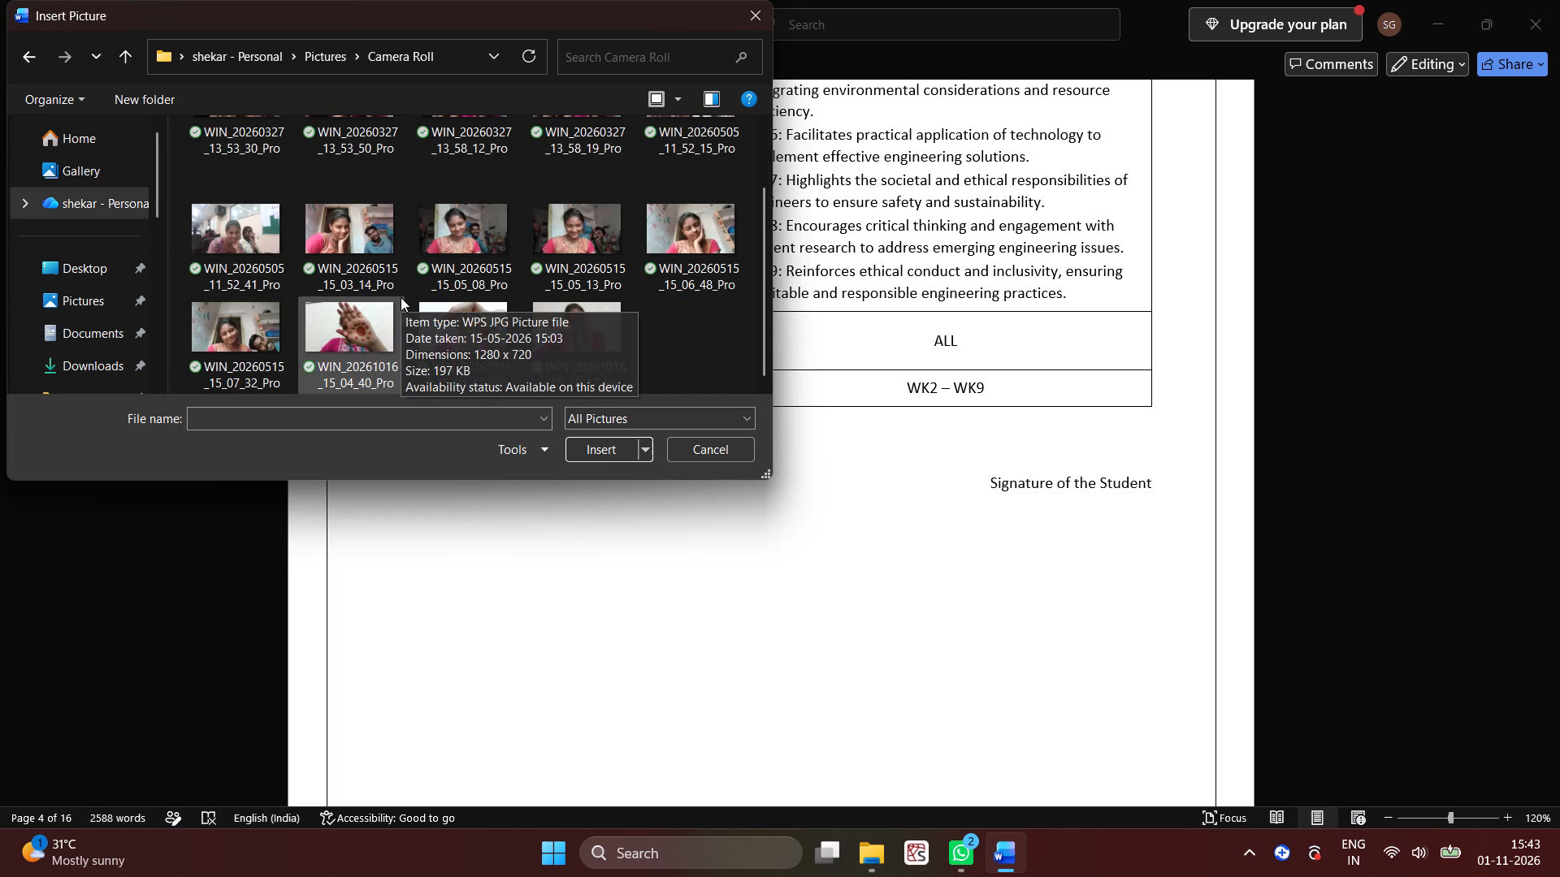
scroll(401, 297, up, 7)
click(20, 58)
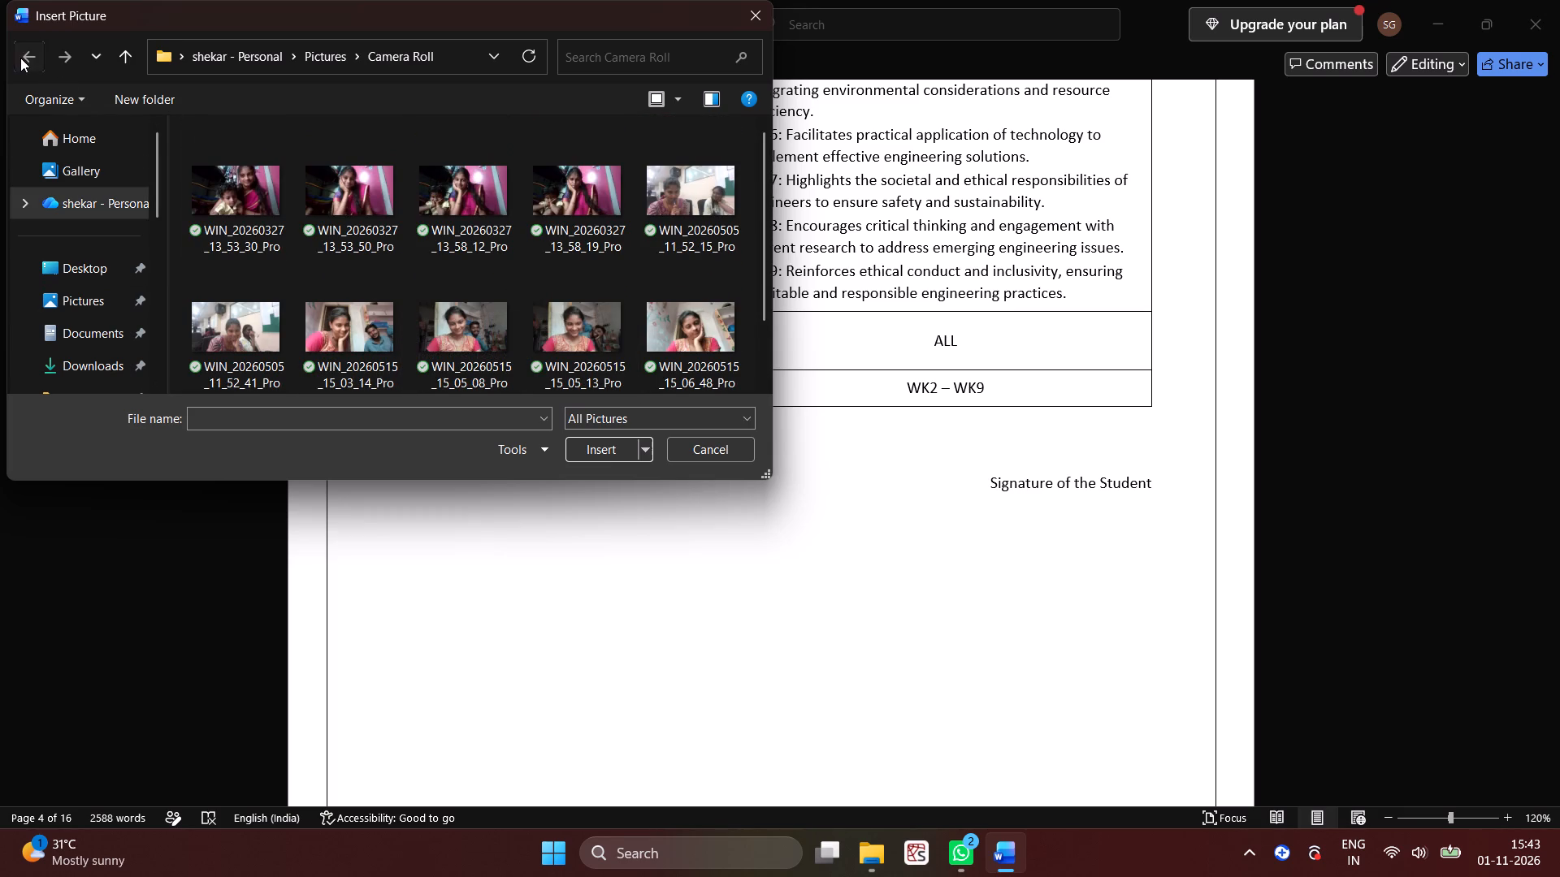
Look for the picture in the Desktop folder under Pictures, including its pavi certificate folder.
click(249, 207)
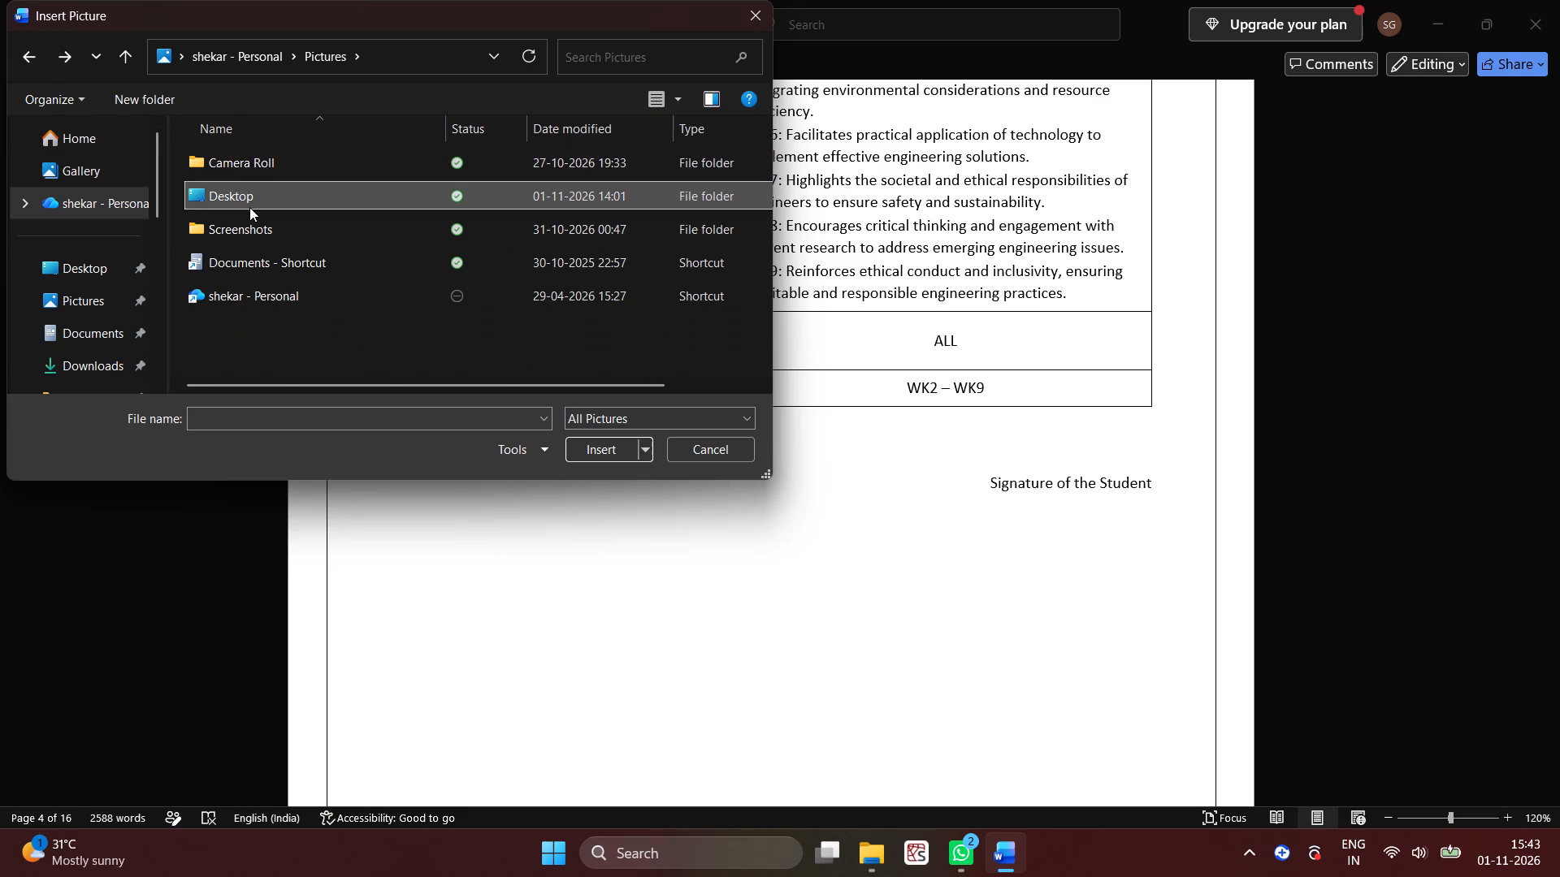
double_click(249, 207)
scroll(249, 207, down, 2)
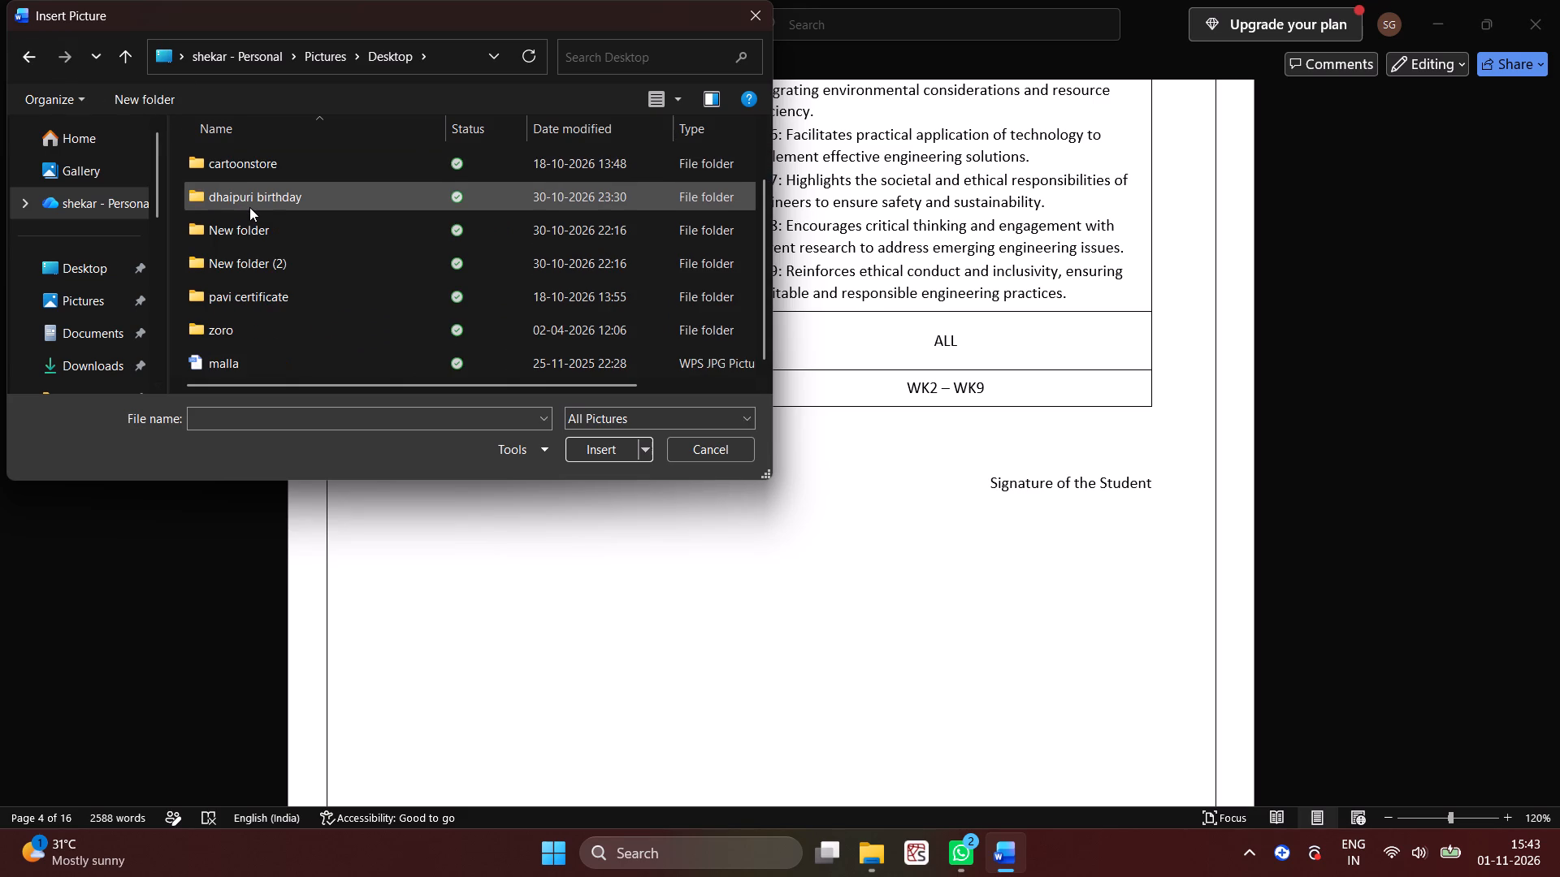
double_click(283, 289)
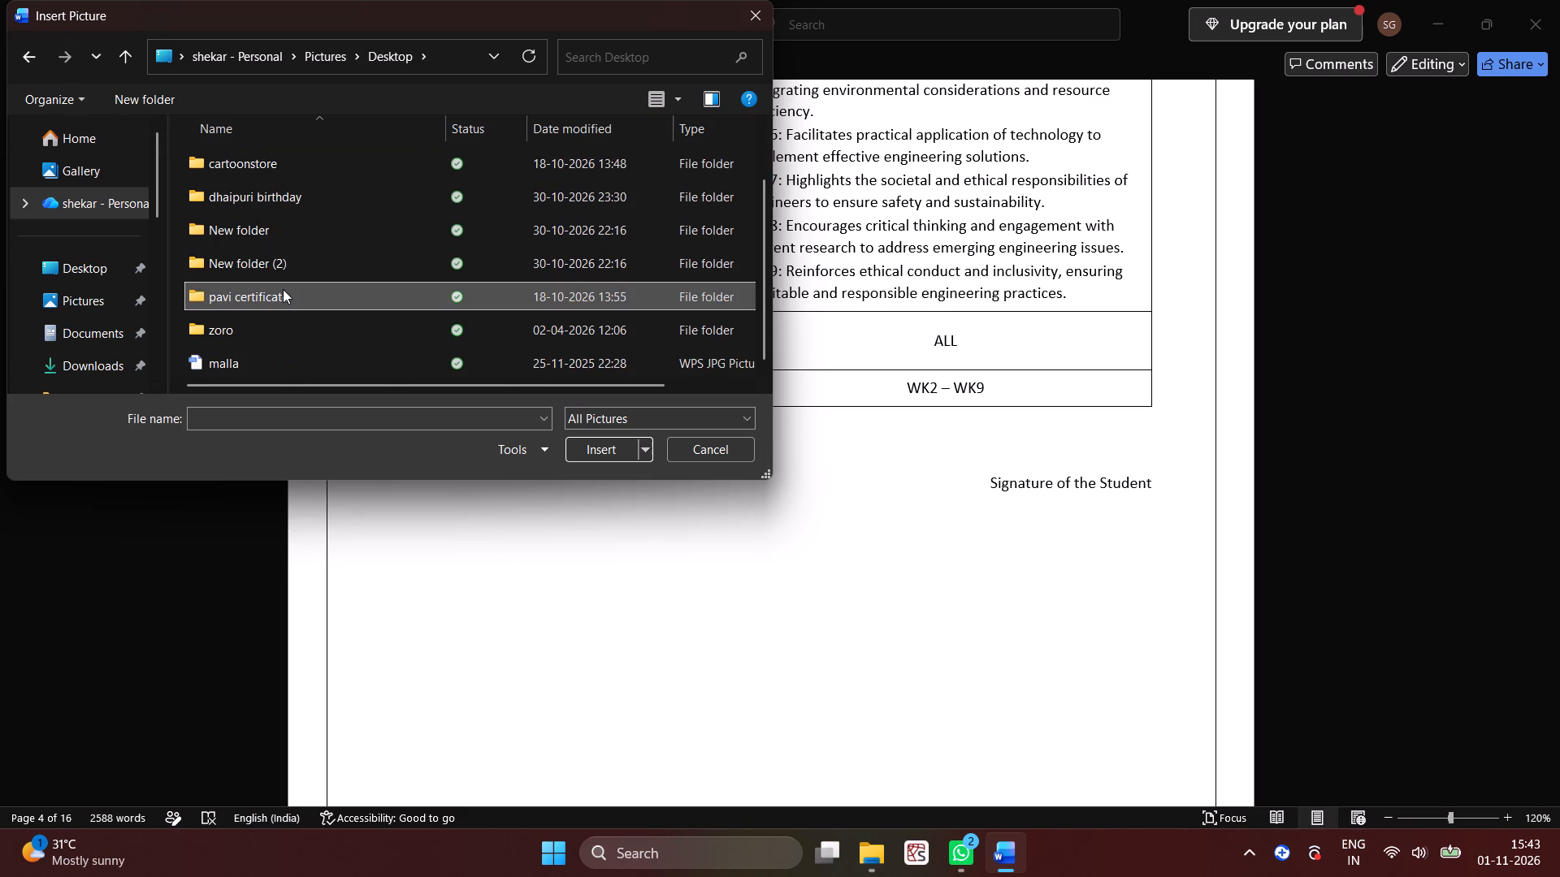
click(25, 40)
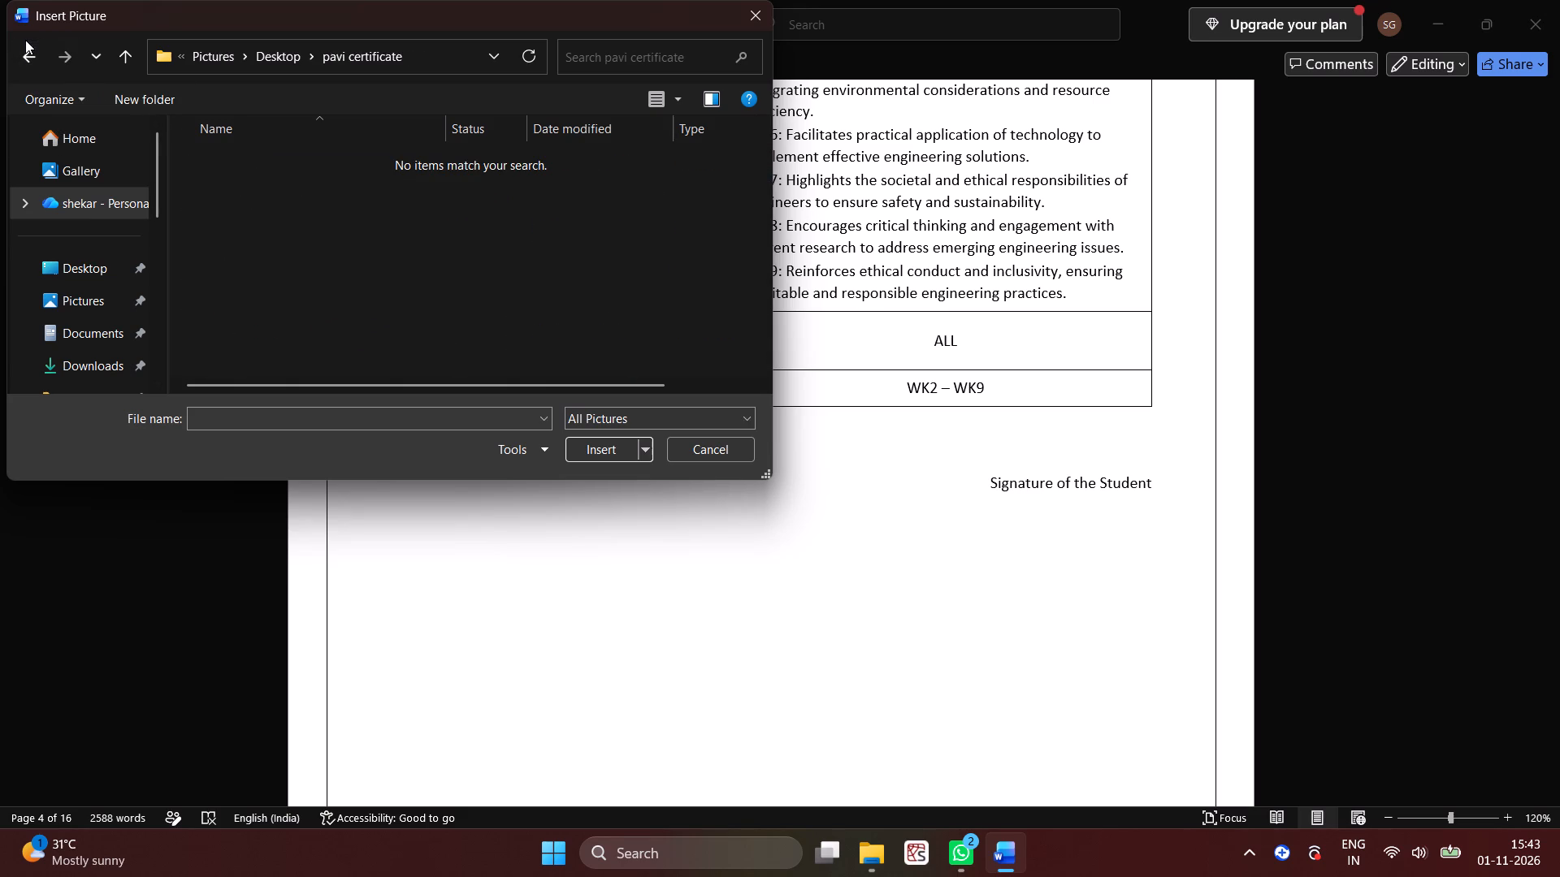
click(25, 47)
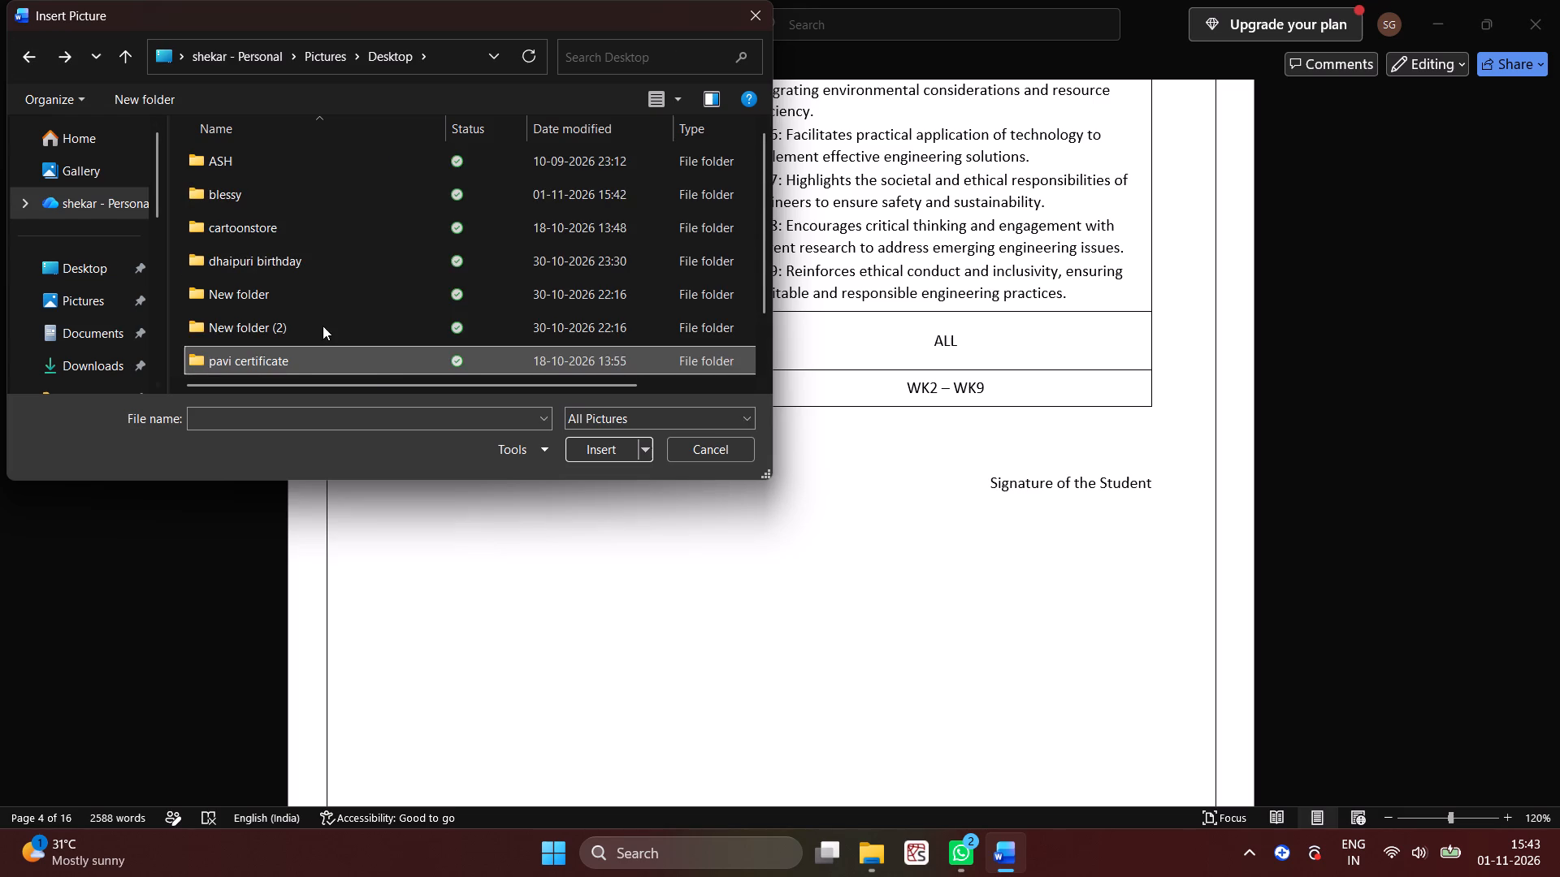
scroll(314, 245, up, 2)
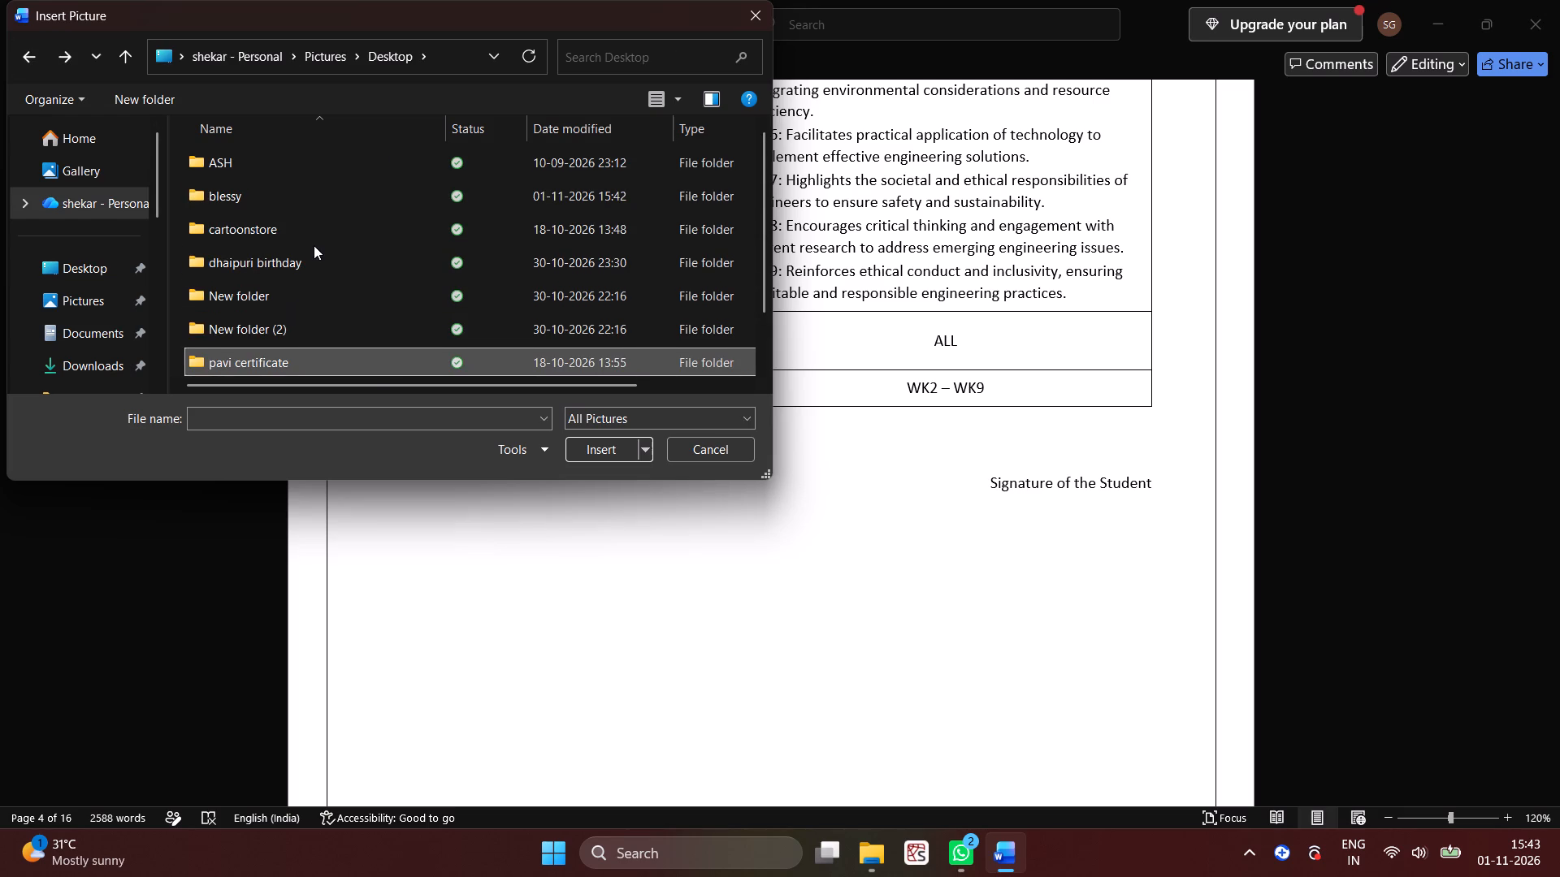
Look through the images in the chinnodu folder again for the picture to insert.
scroll(314, 245, up, 1)
scroll(131, 330, down, 1)
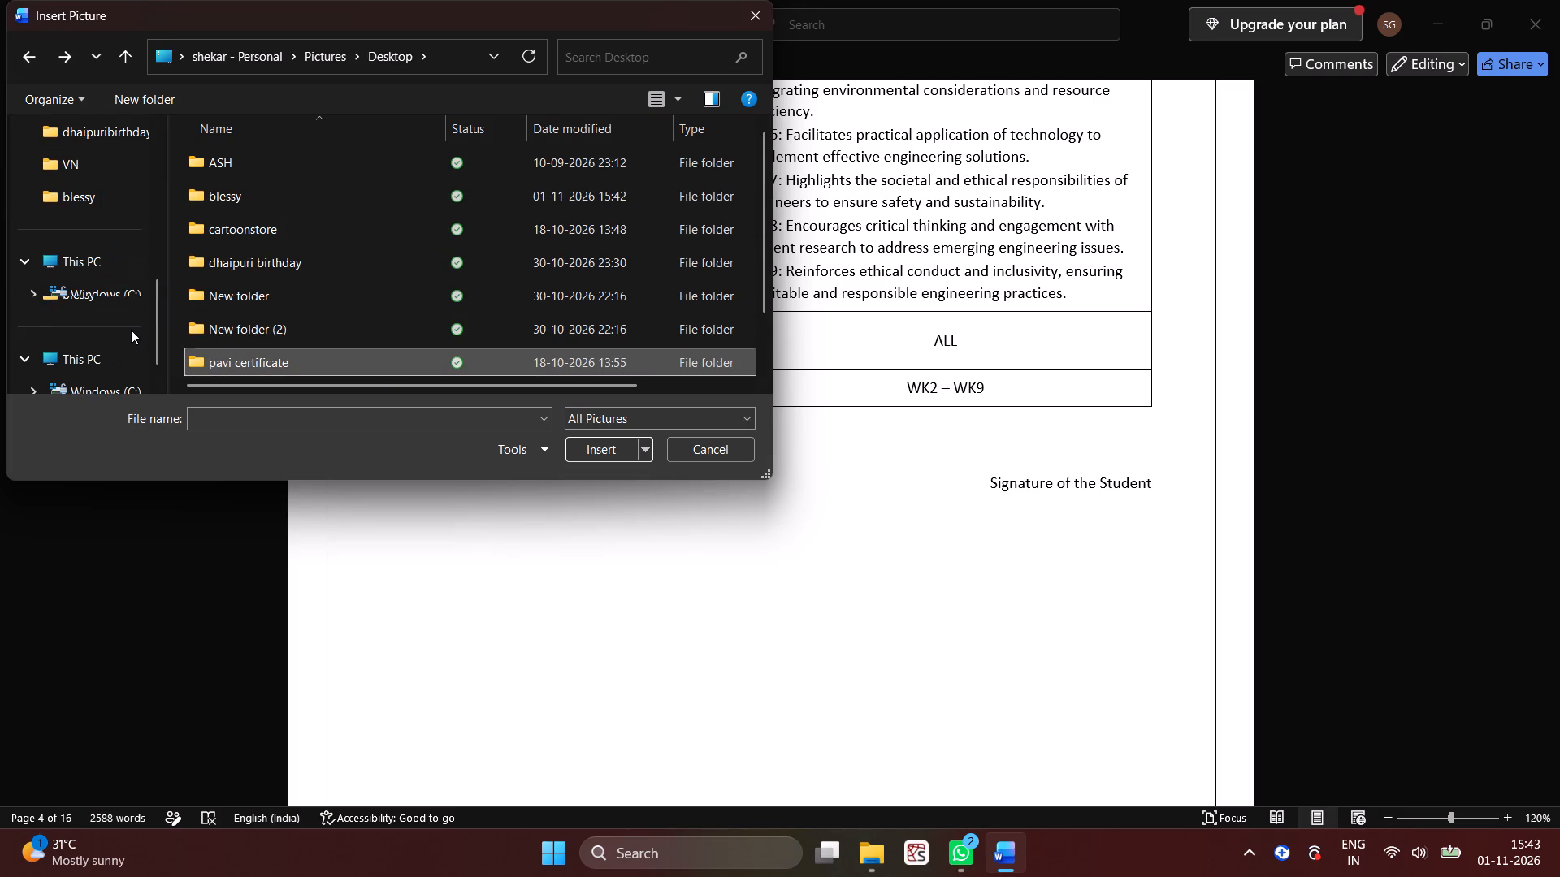
scroll(97, 197, up, 1)
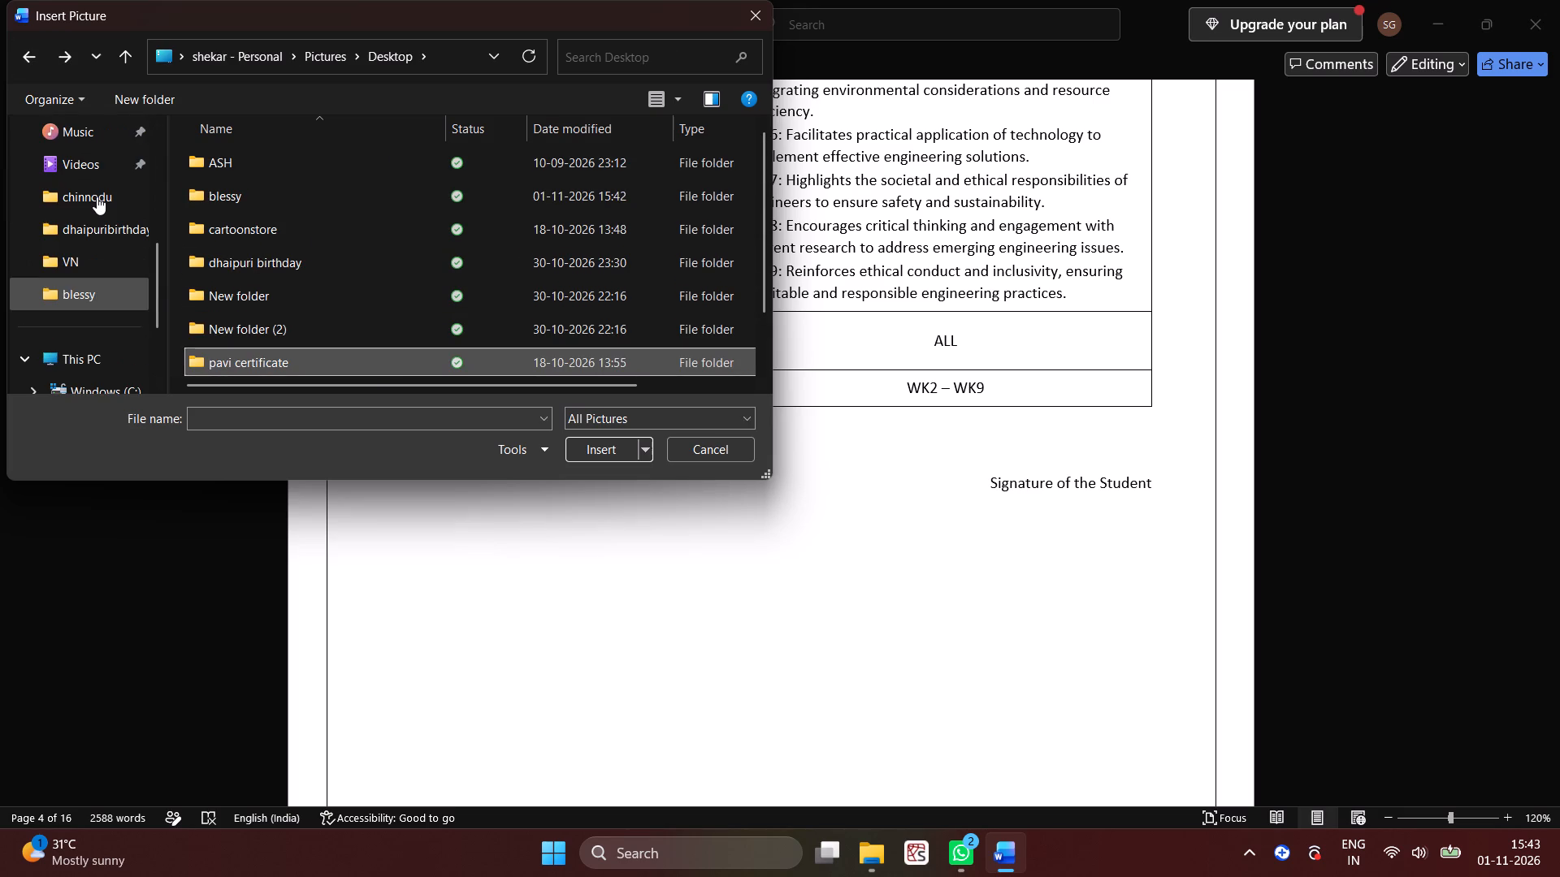
click(96, 204)
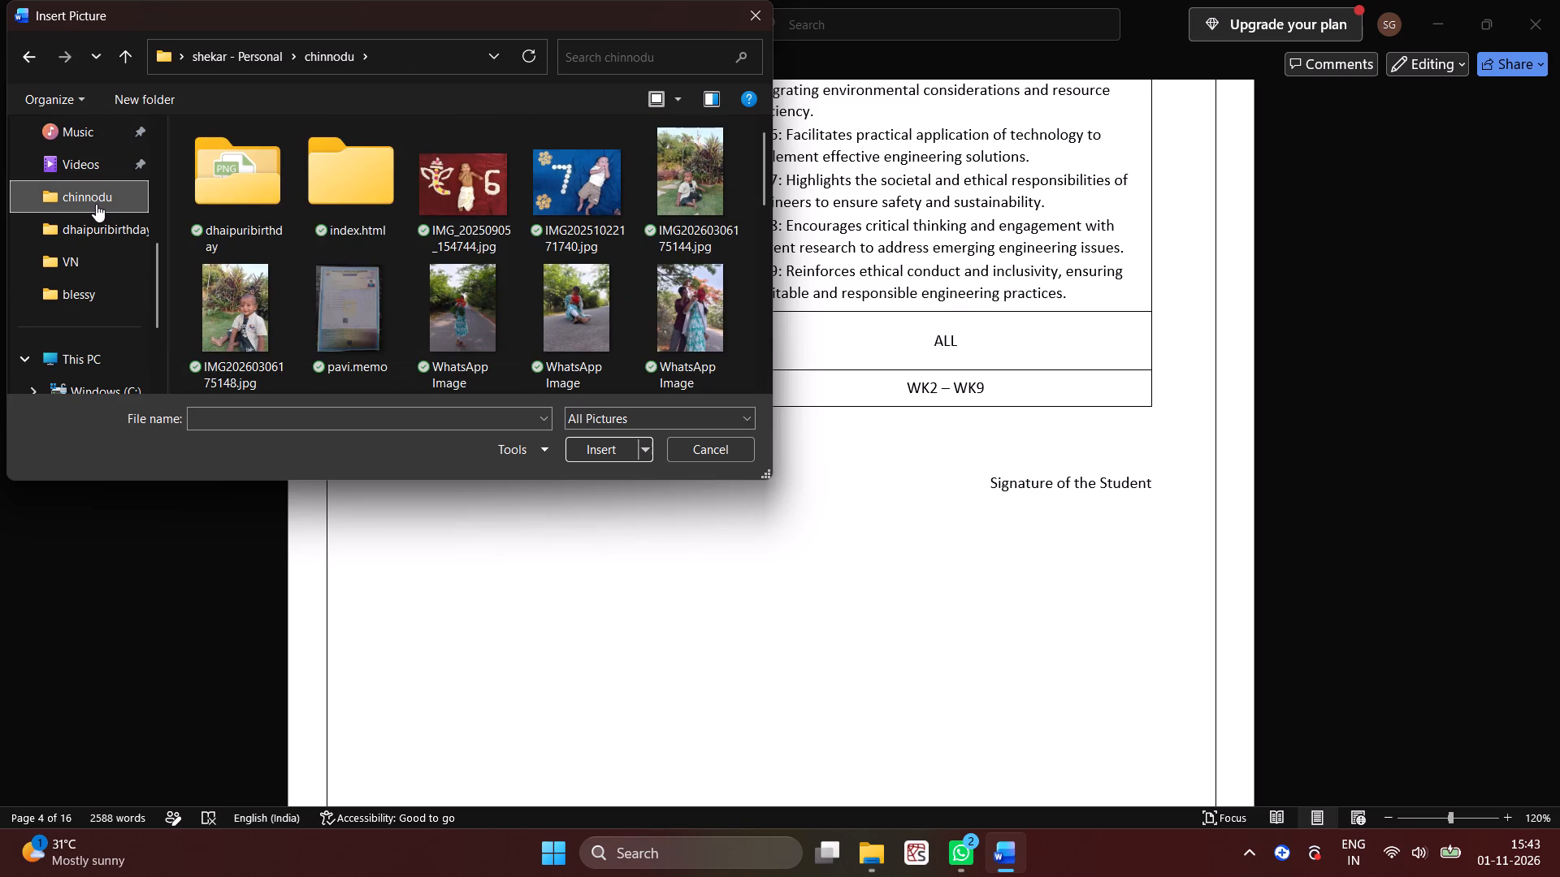
scroll(280, 248, down, 3)
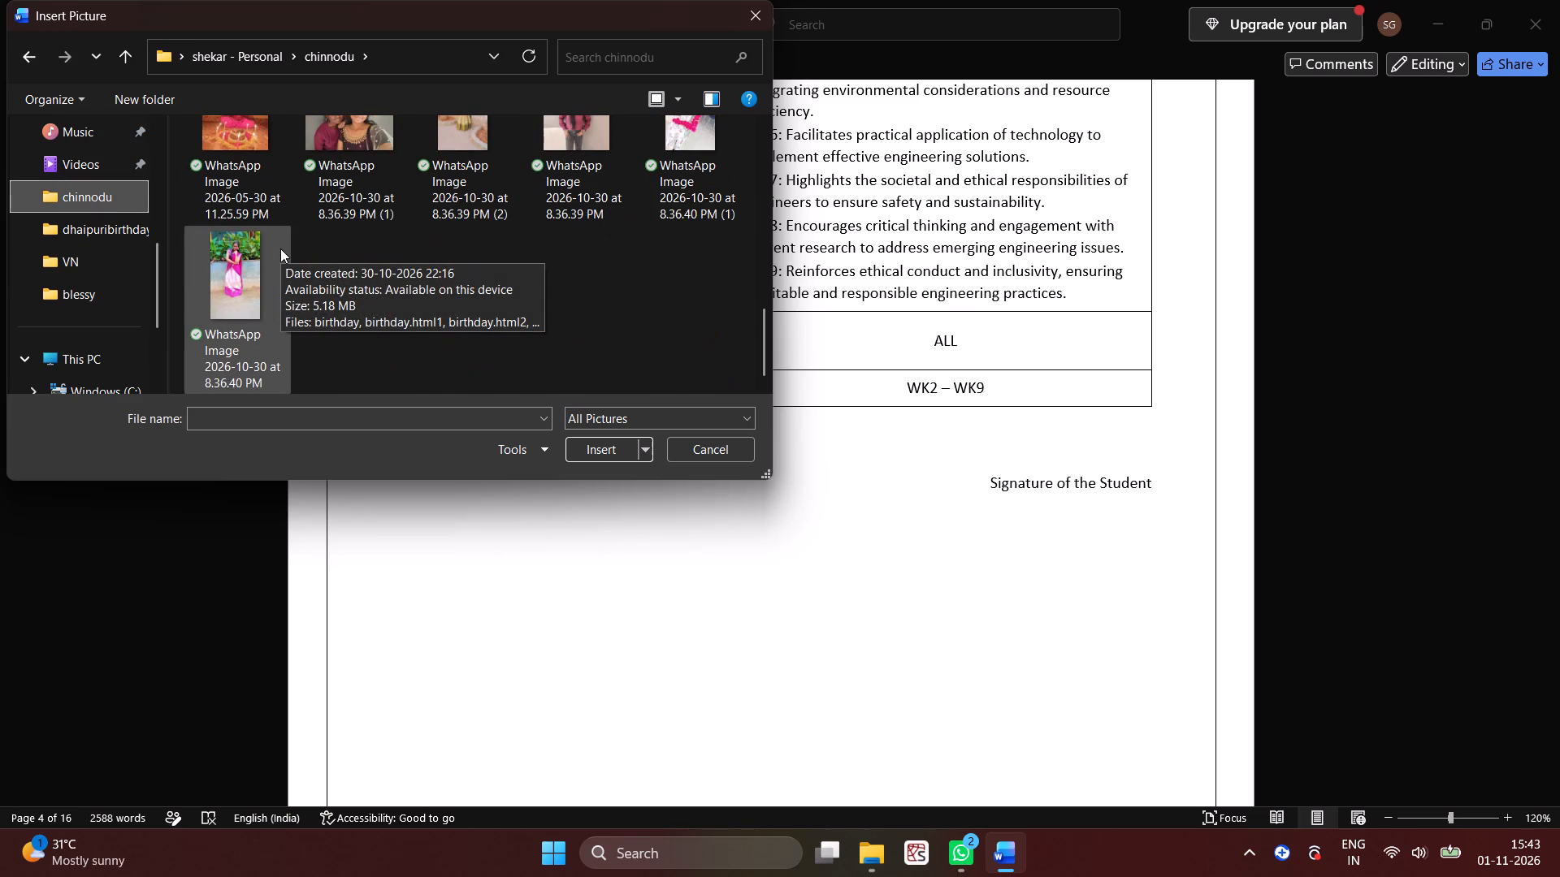
scroll(280, 248, up, 5)
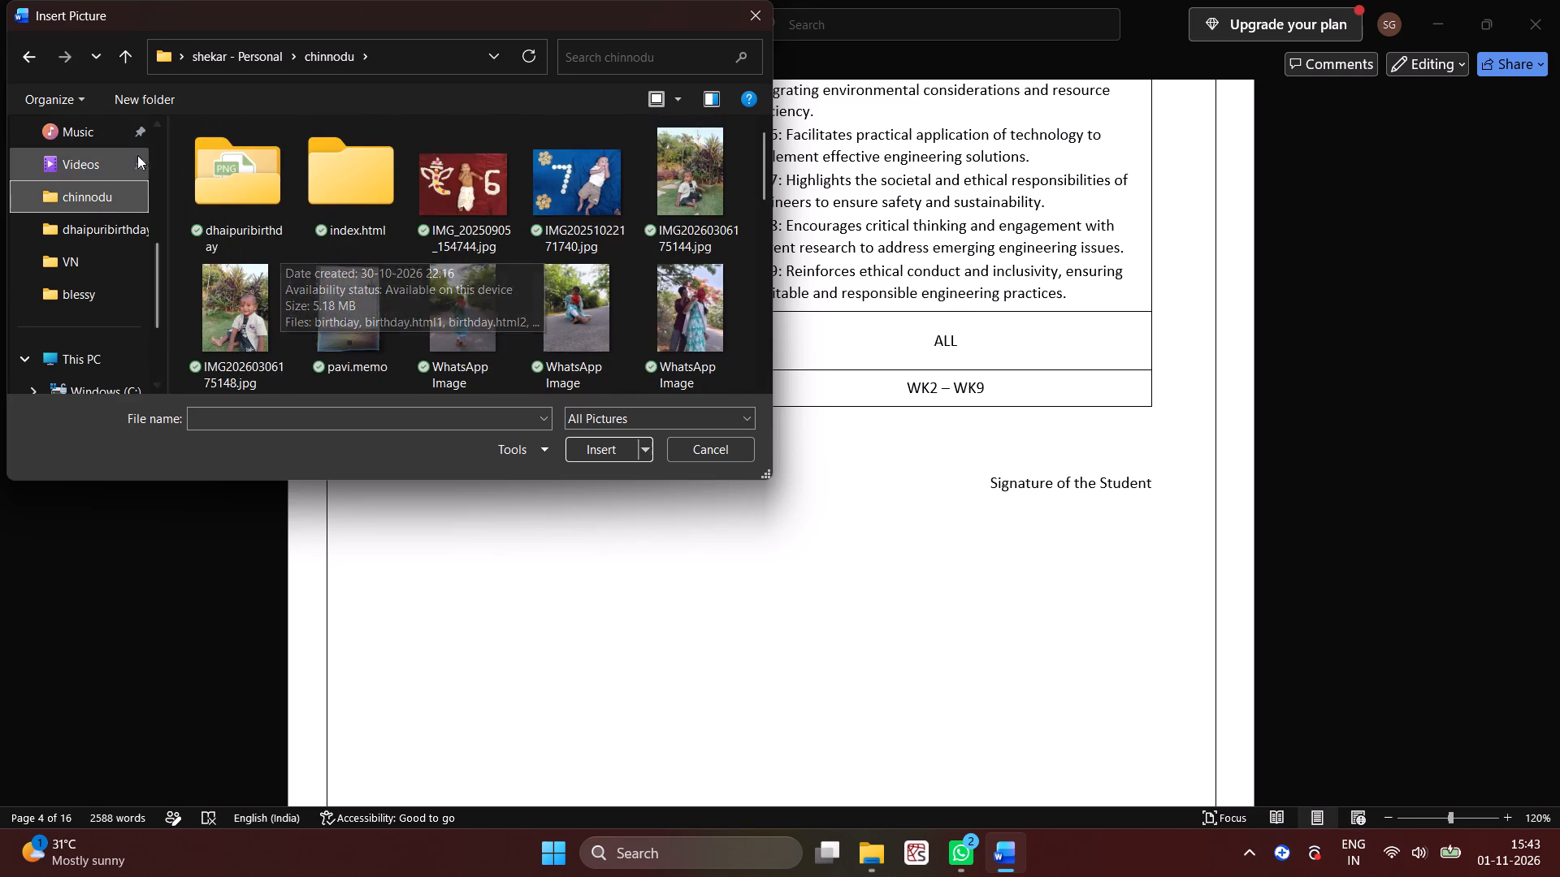
Look through the Downloads folder for the picture, checking the potti image file.
scroll(89, 140, up, 1)
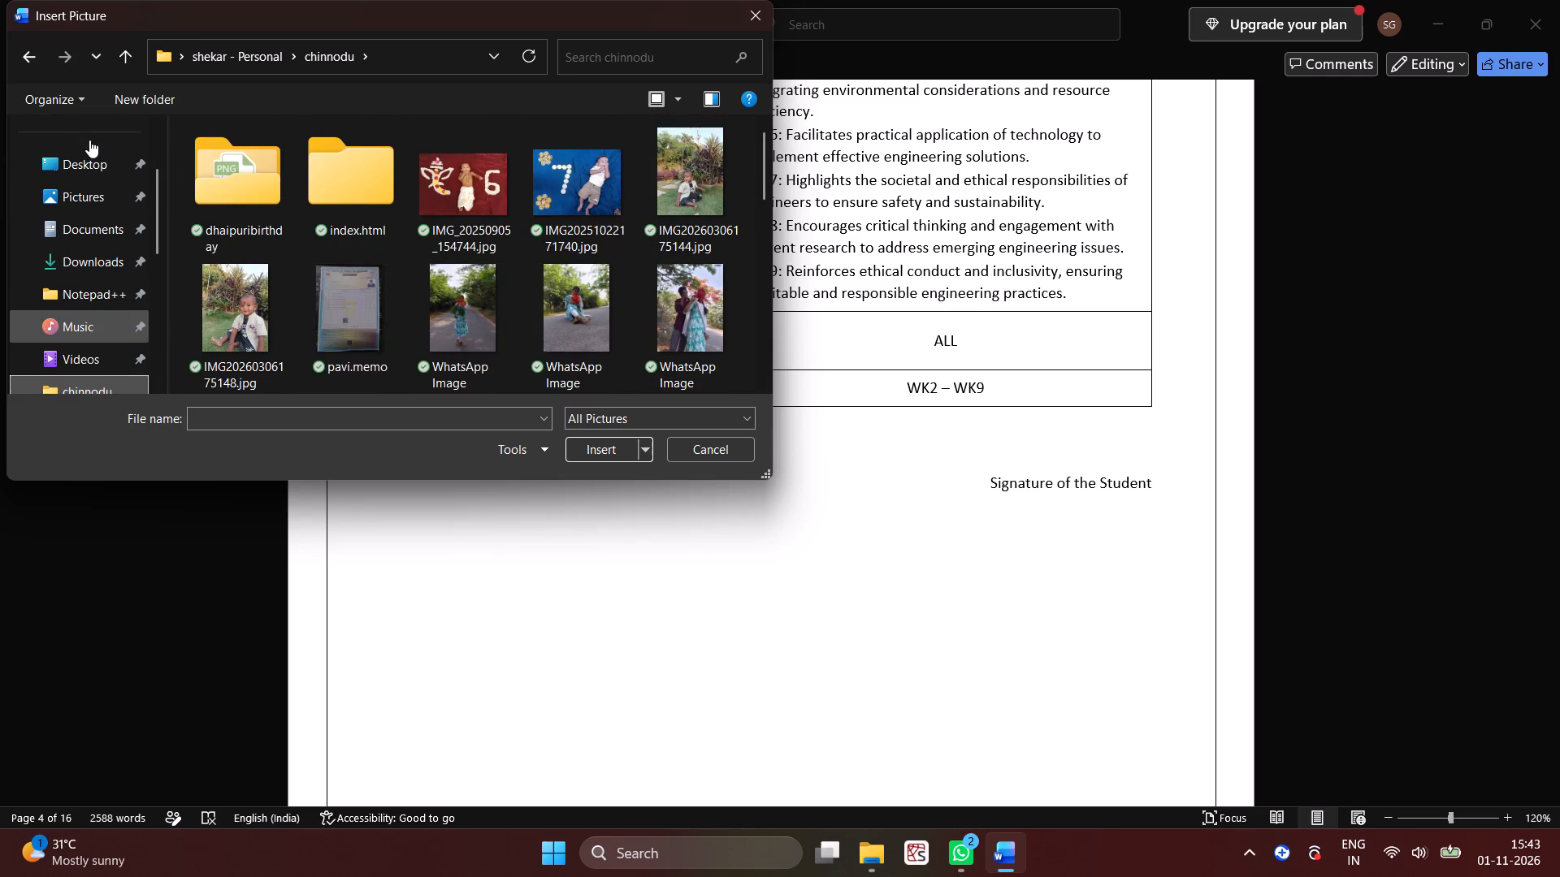
click(80, 255)
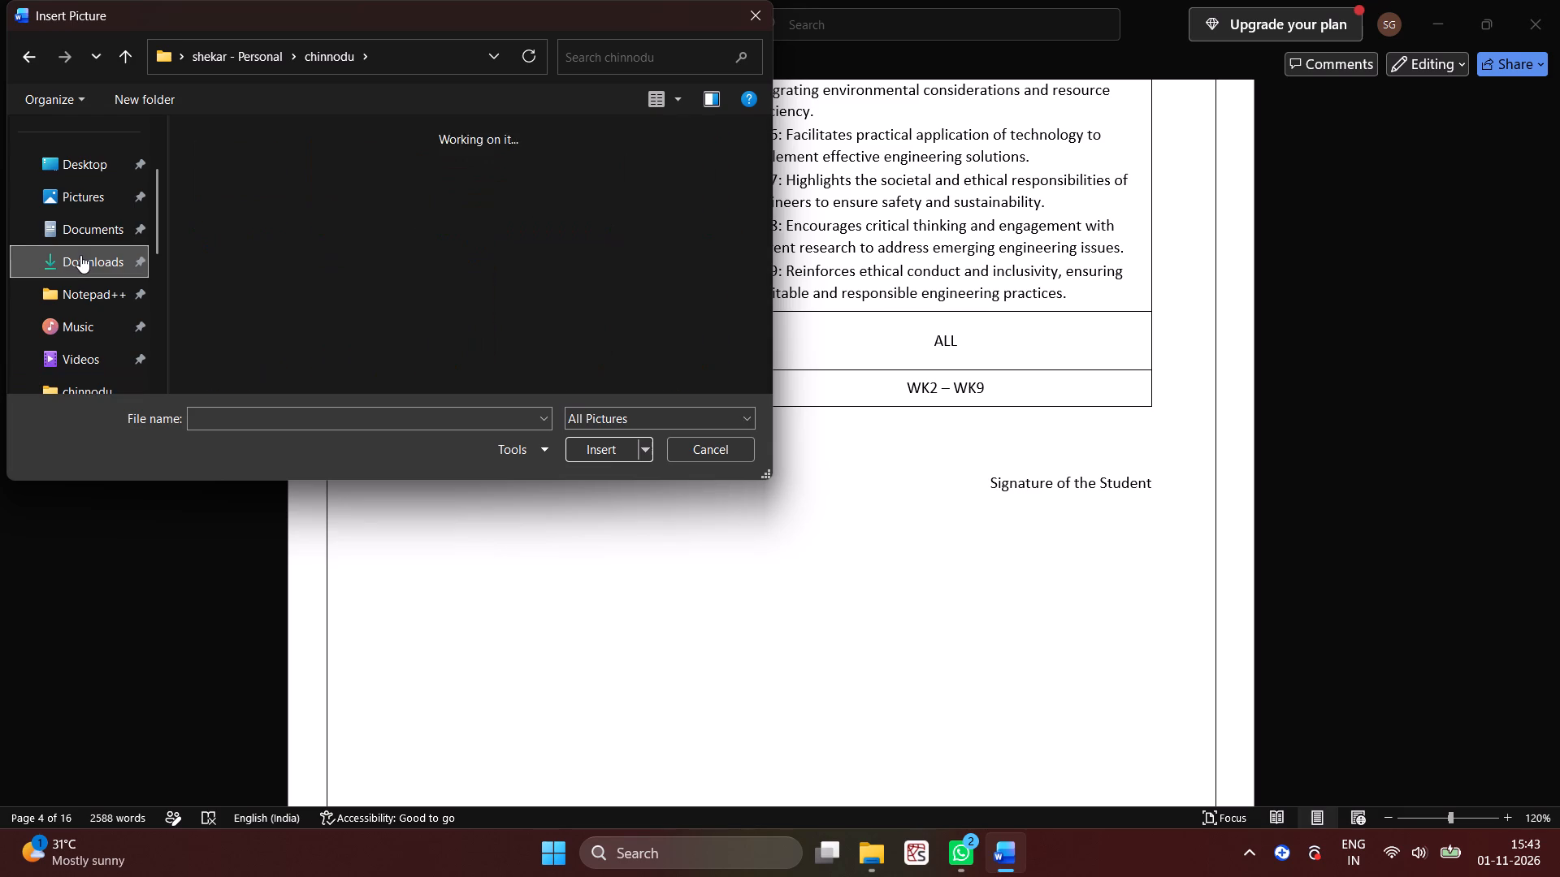
scroll(335, 255, down, 5)
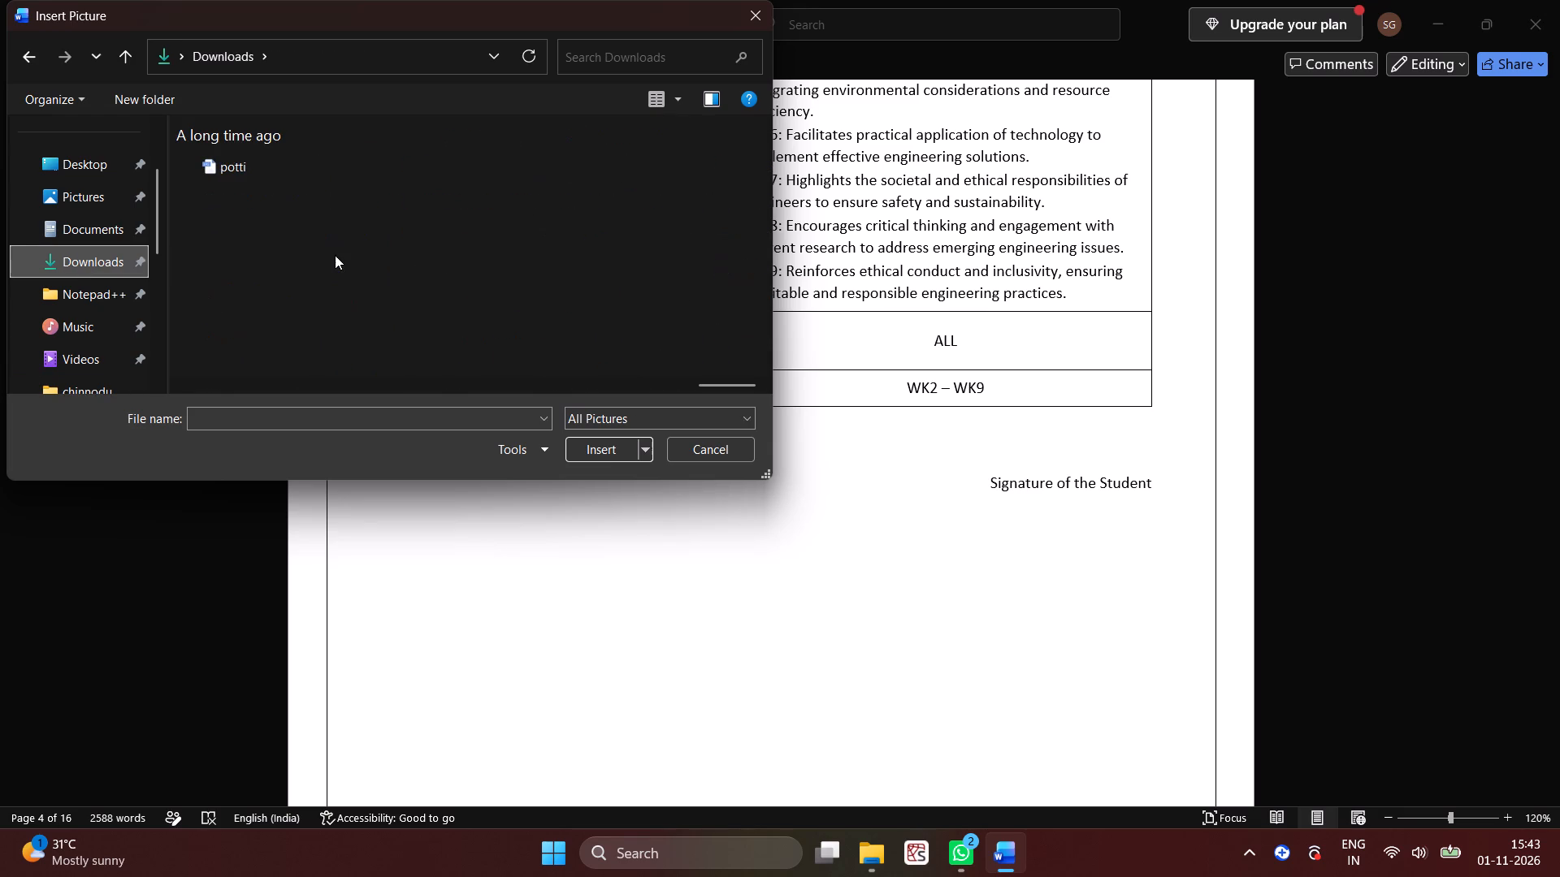
scroll(335, 255, down, 3)
scroll(335, 255, up, 1)
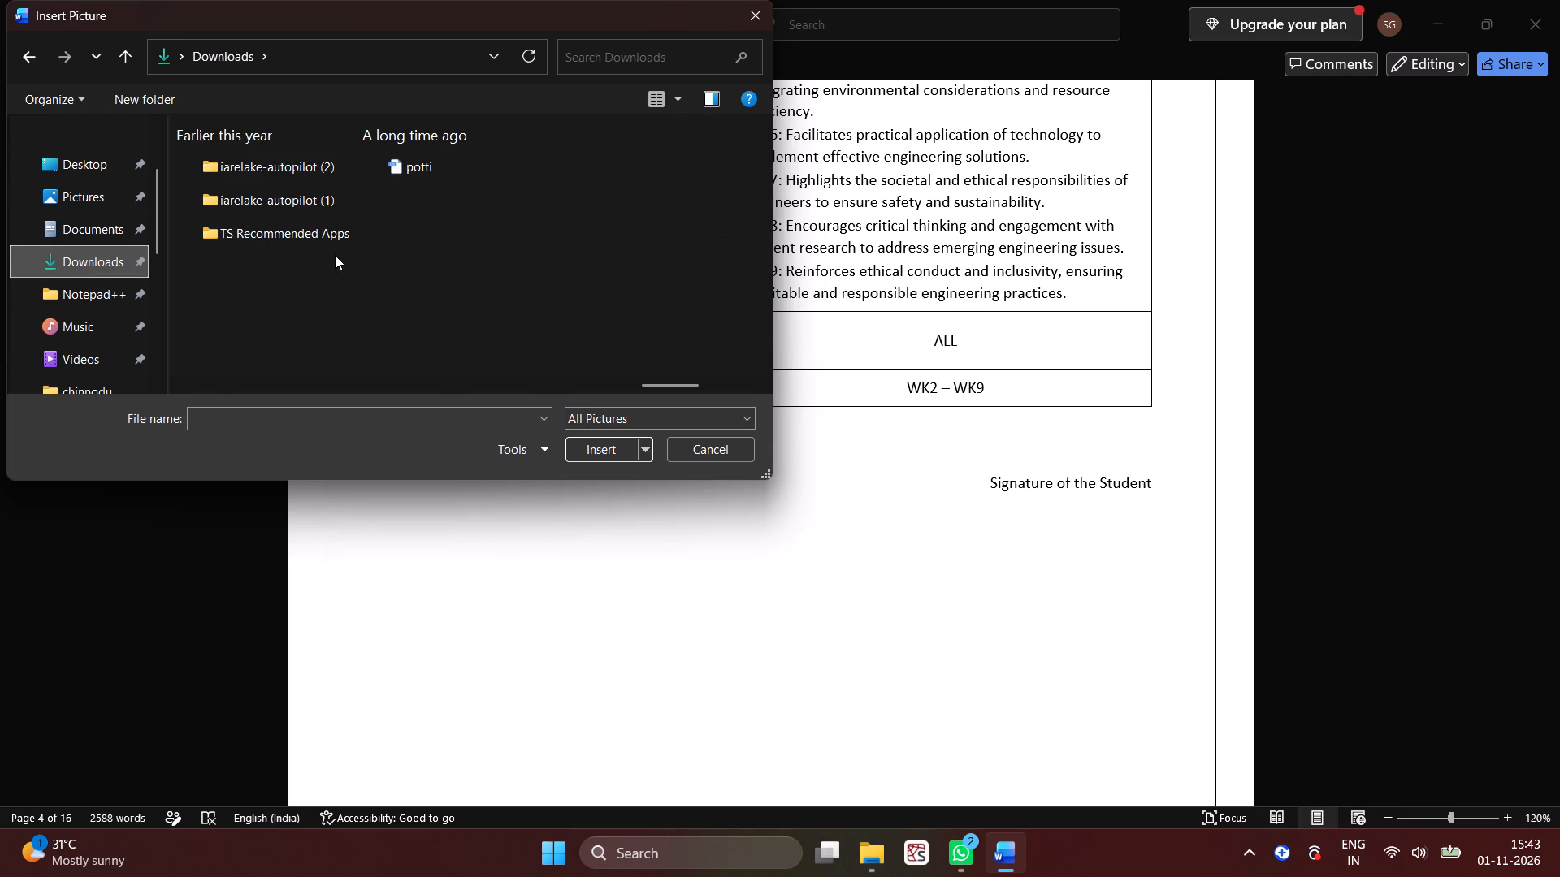
click(394, 164)
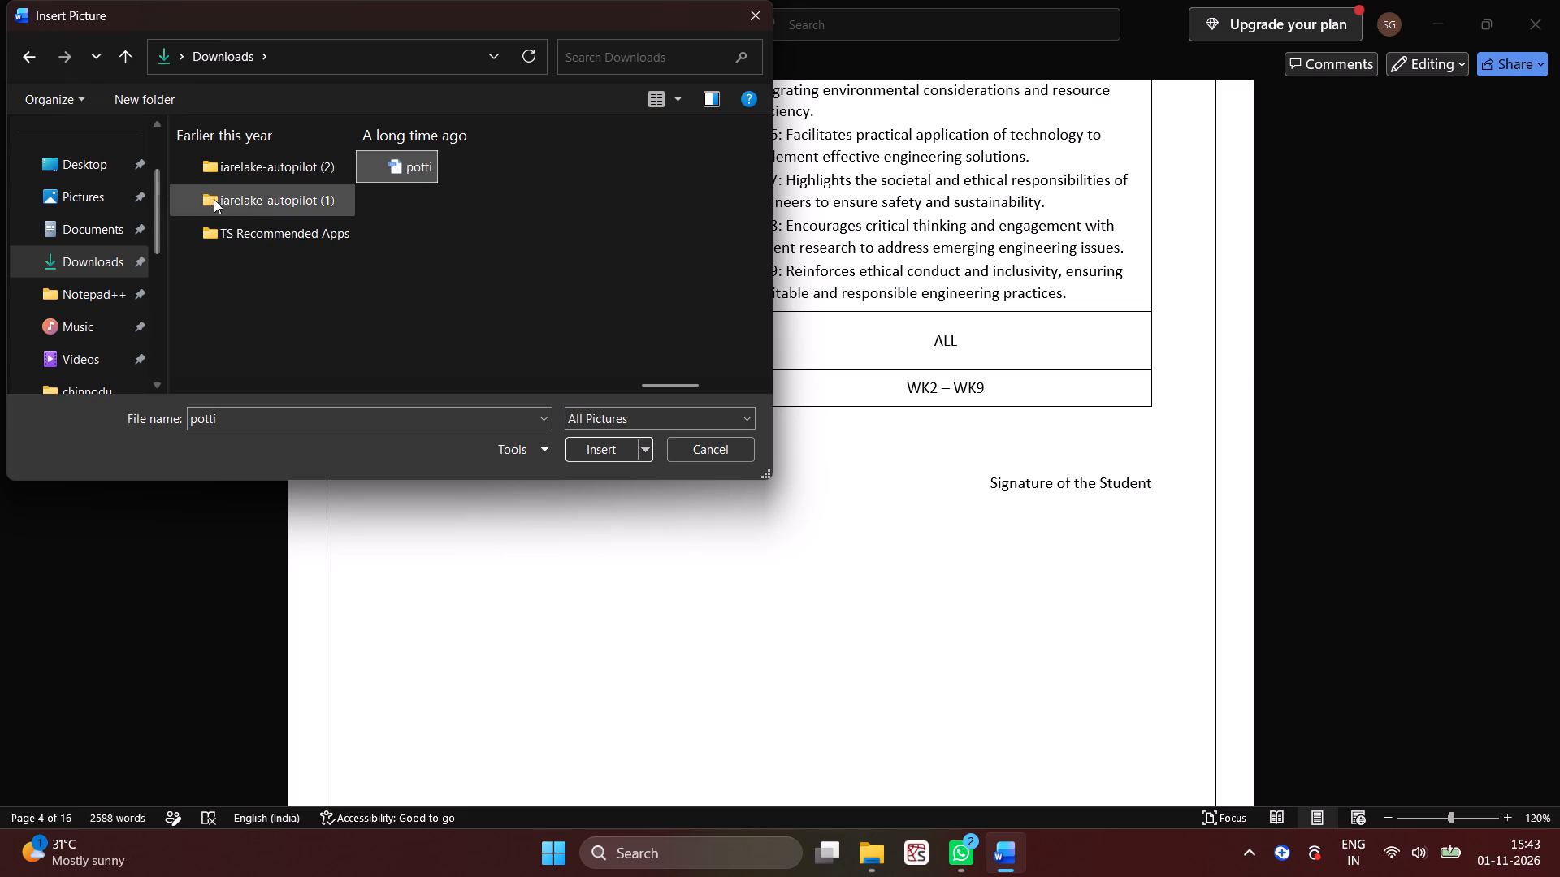
scroll(287, 196, up, 3)
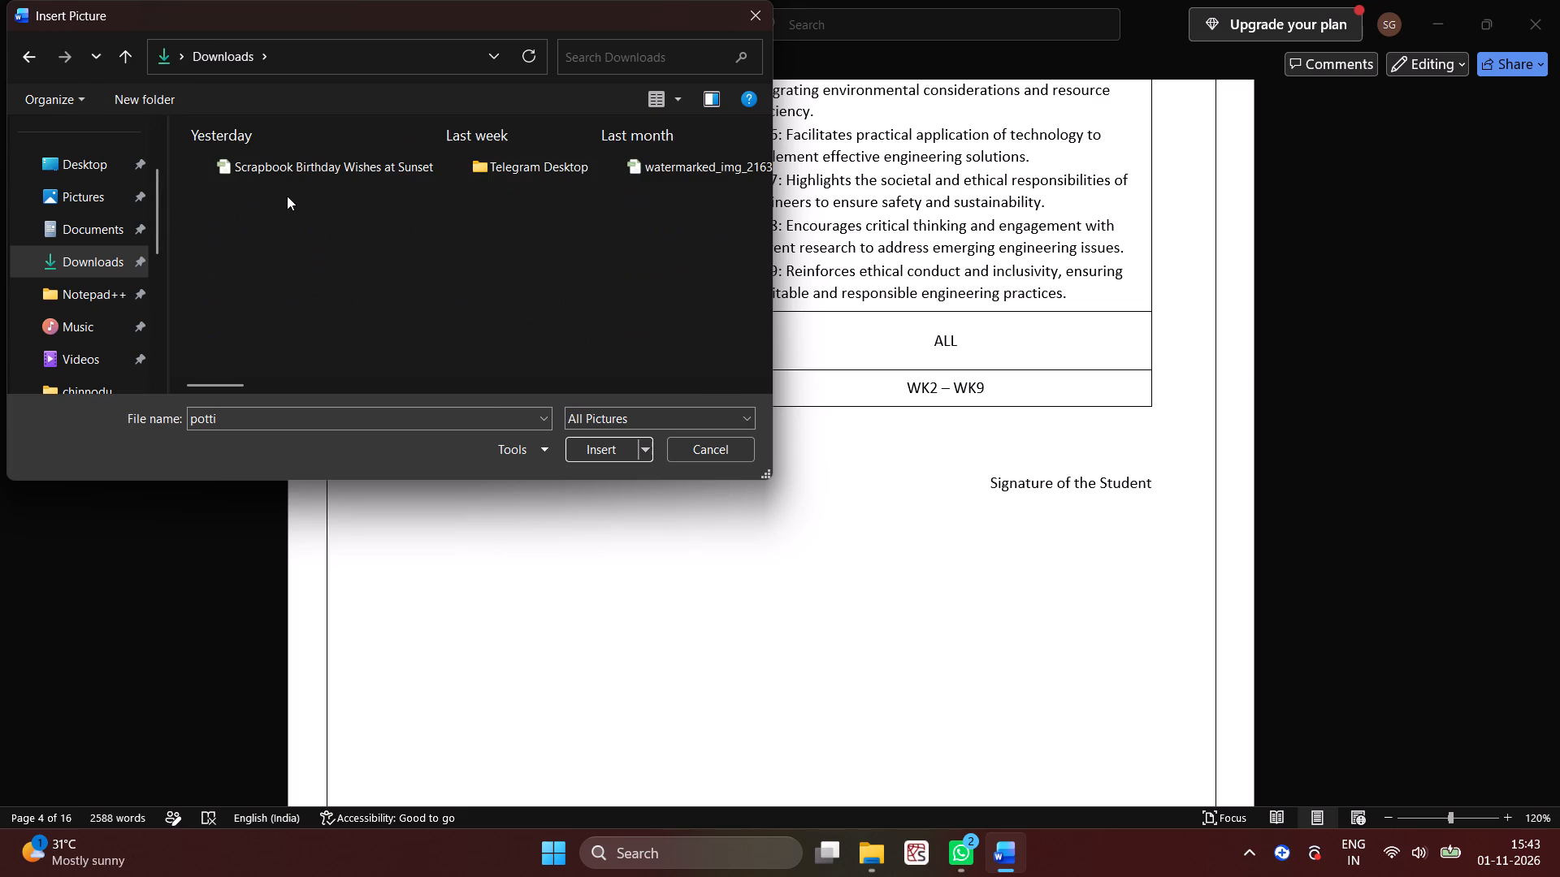
scroll(287, 196, up, 1)
Search the Downloads folder for "pavi" and clear the search.
click(596, 52)
text(pabi)
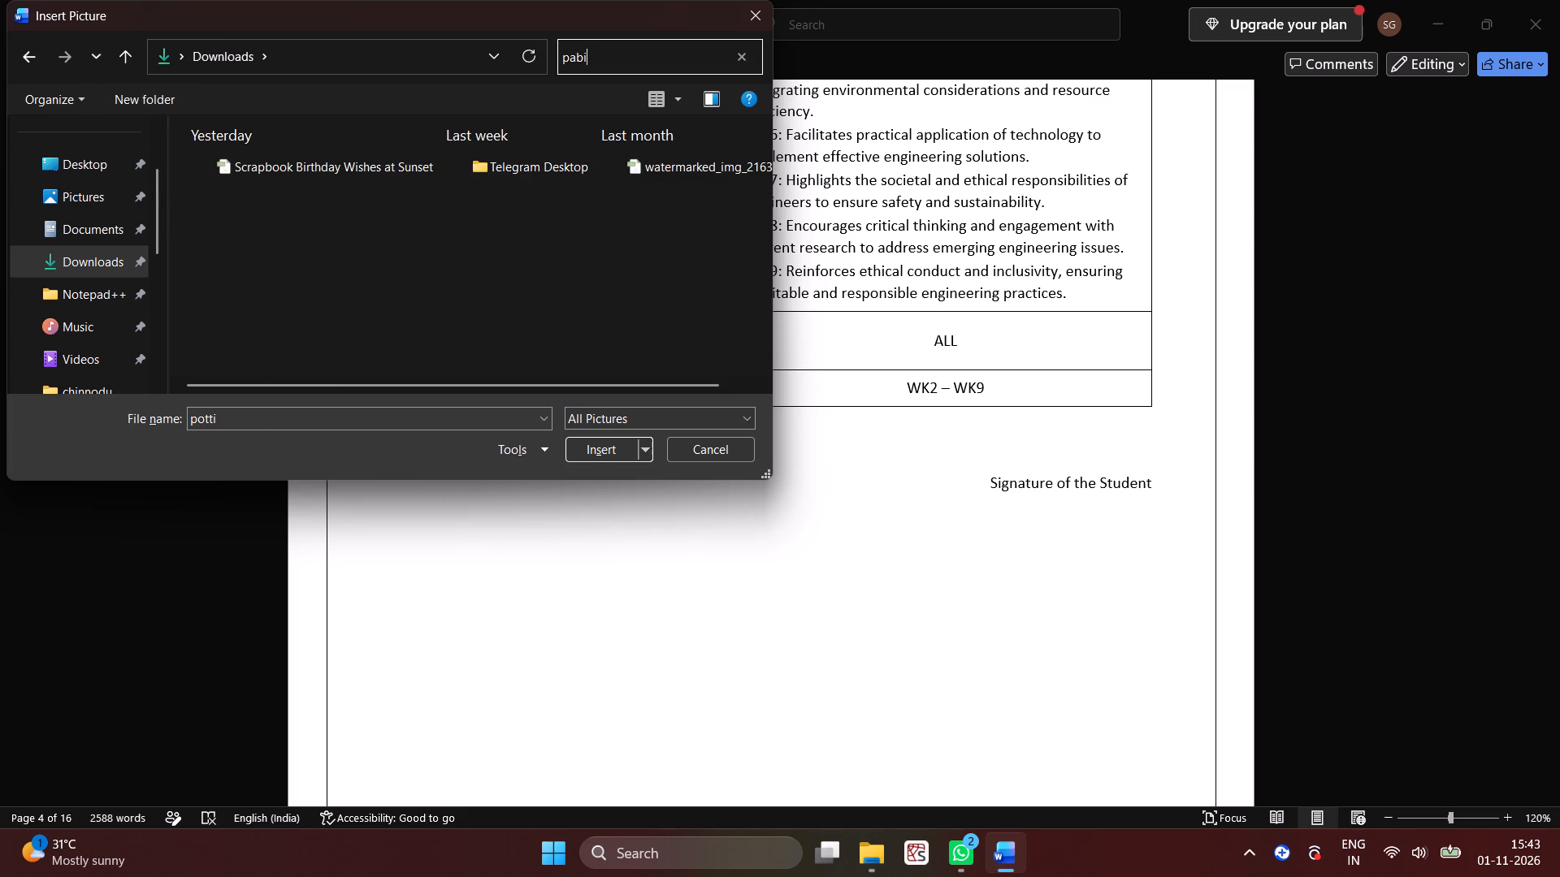
key(BackSpace)
key(BackSpace)
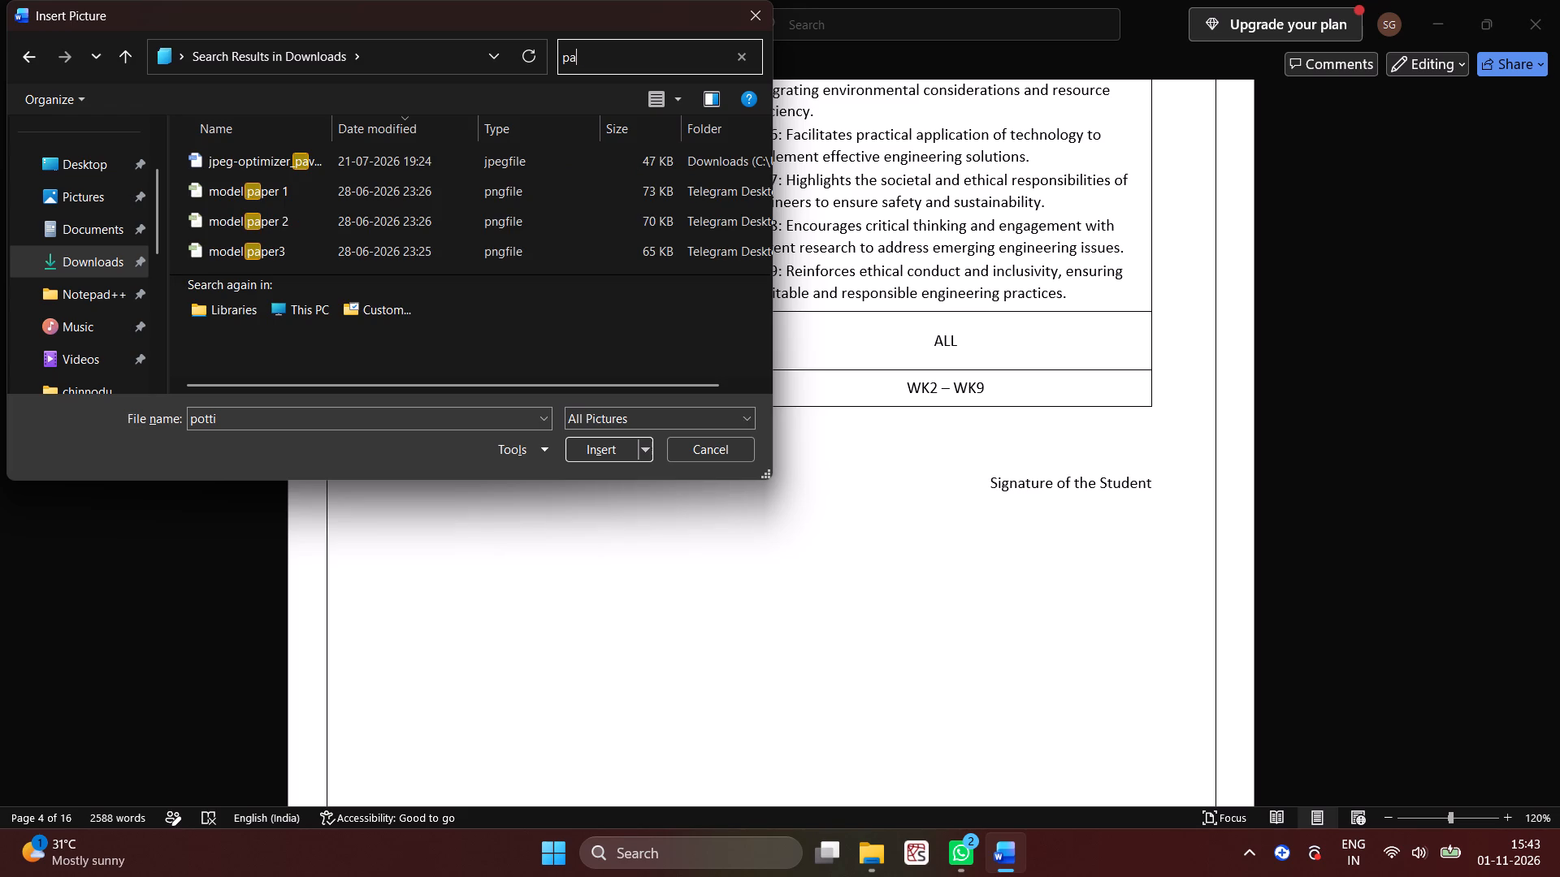
text(vi)
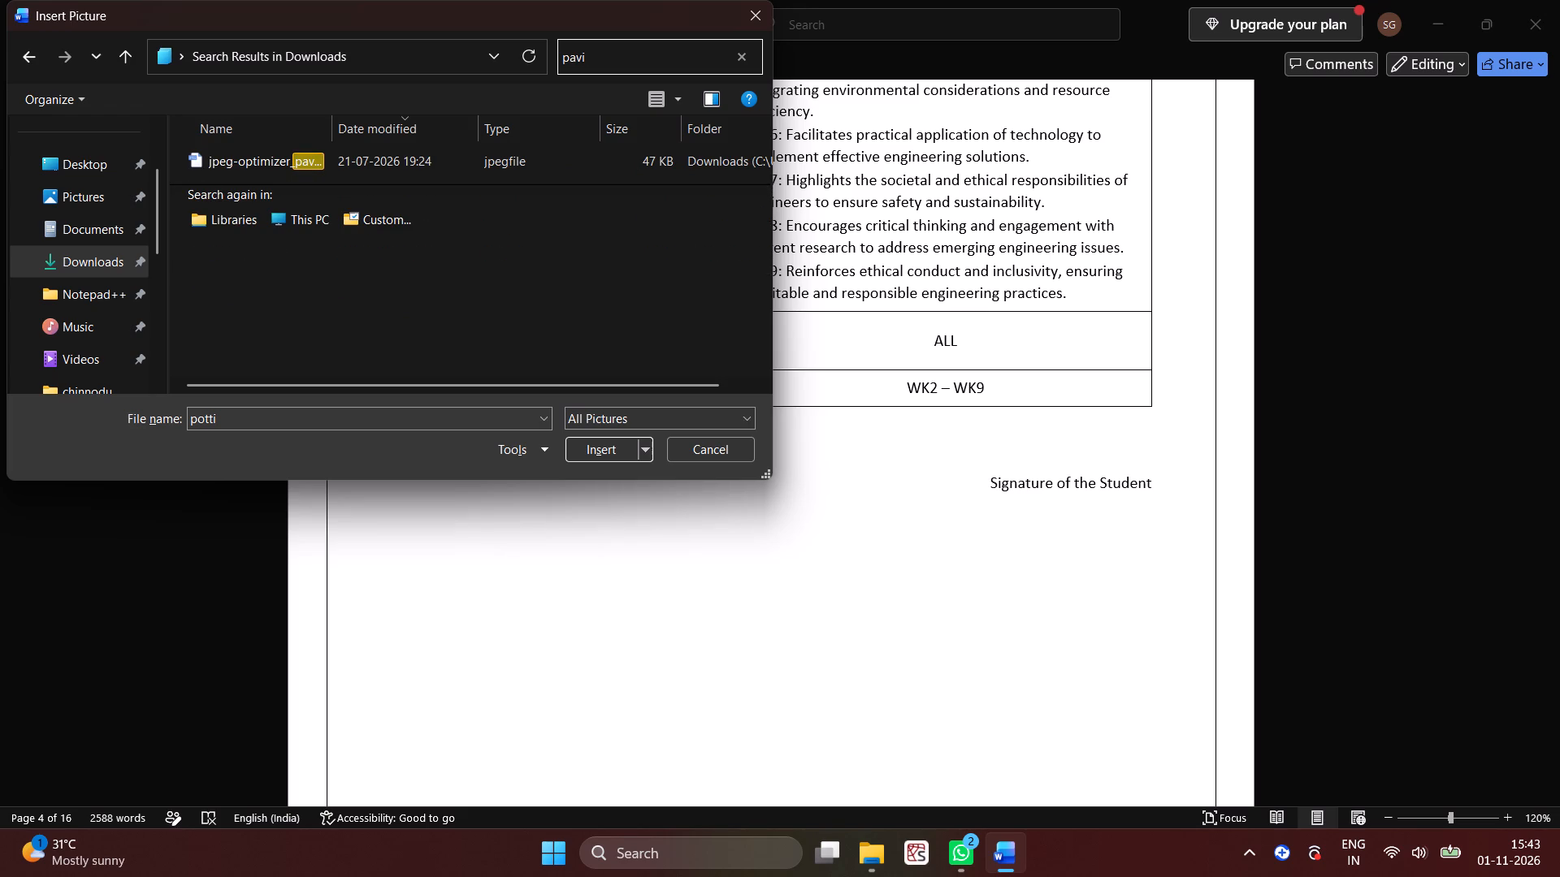
key(BackSpace)
key(BackSpace)
key(BackSpace)
key(BackSpace)
key(BackSpace)
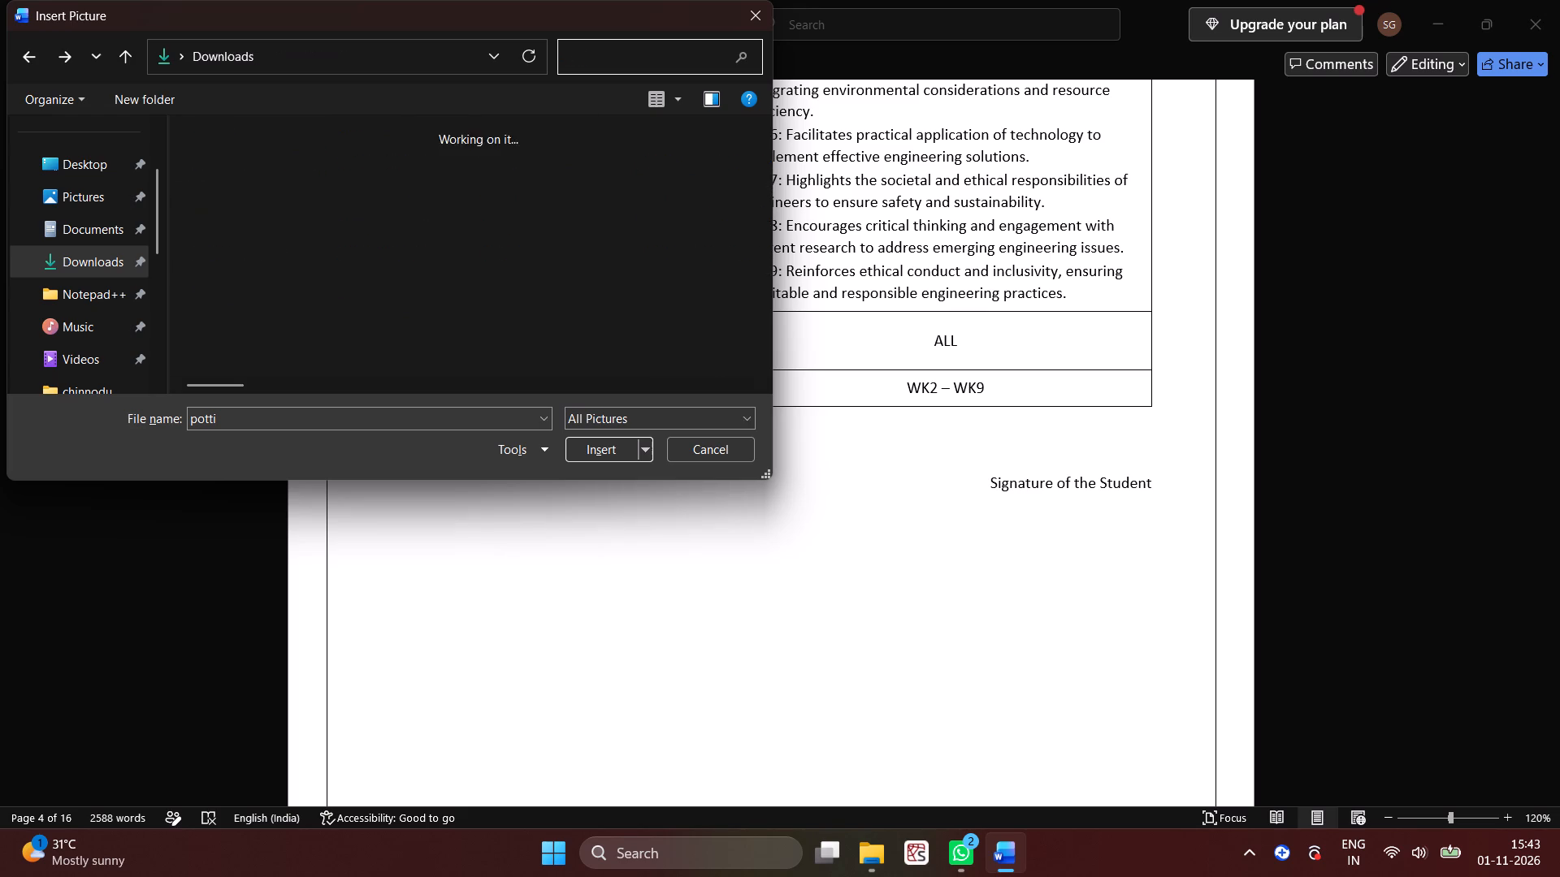
Look through the Downloads and Pictures folders once more, and close the picture insertion without choosing a file.
scroll(442, 209, up, 1)
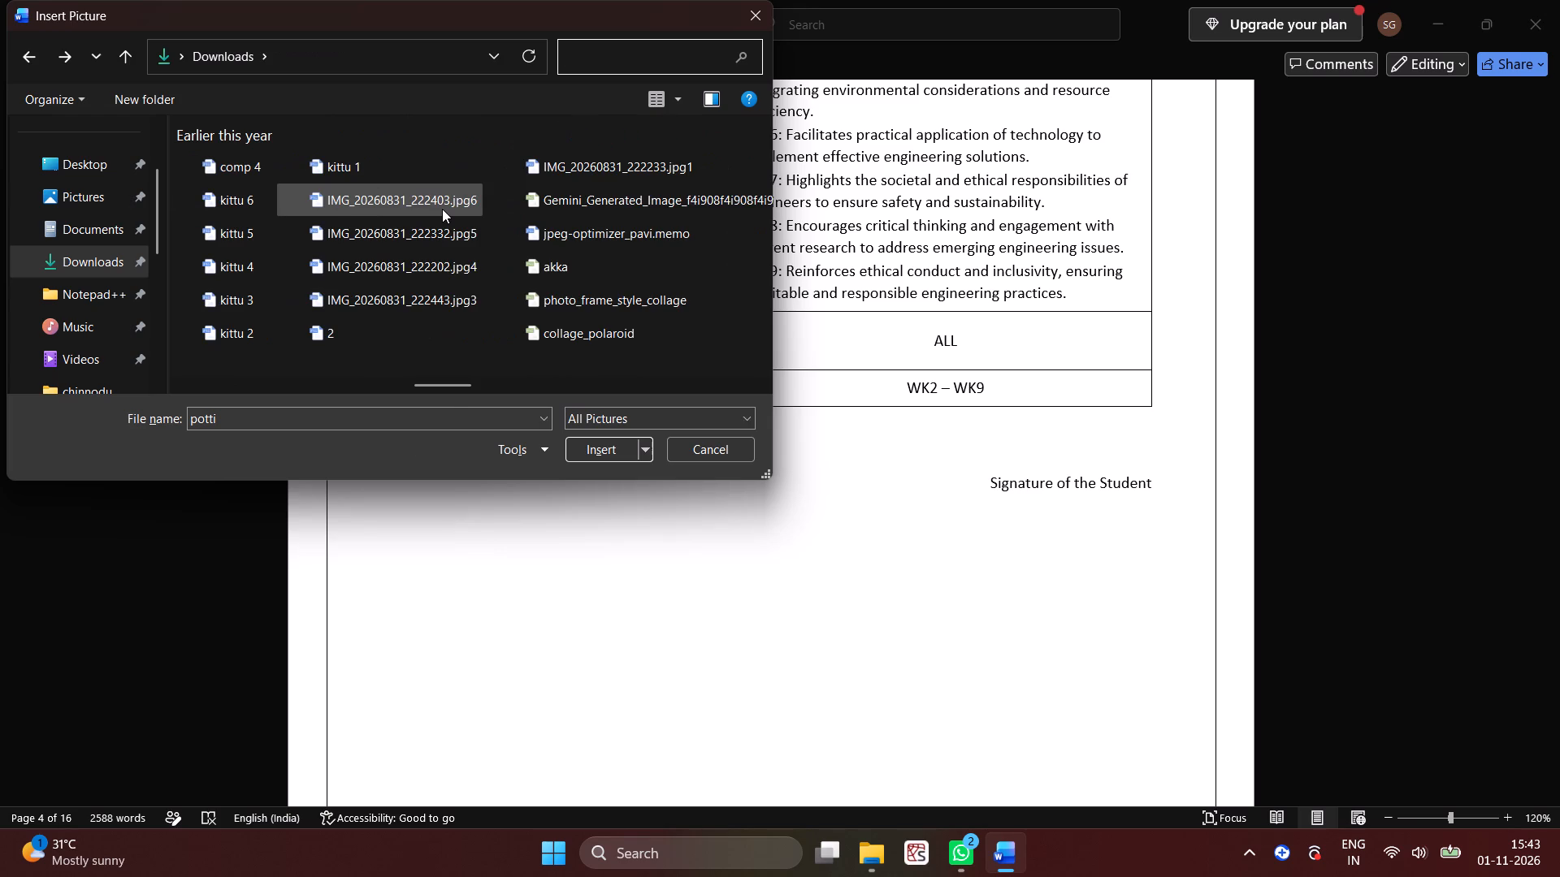
scroll(442, 209, up, 3)
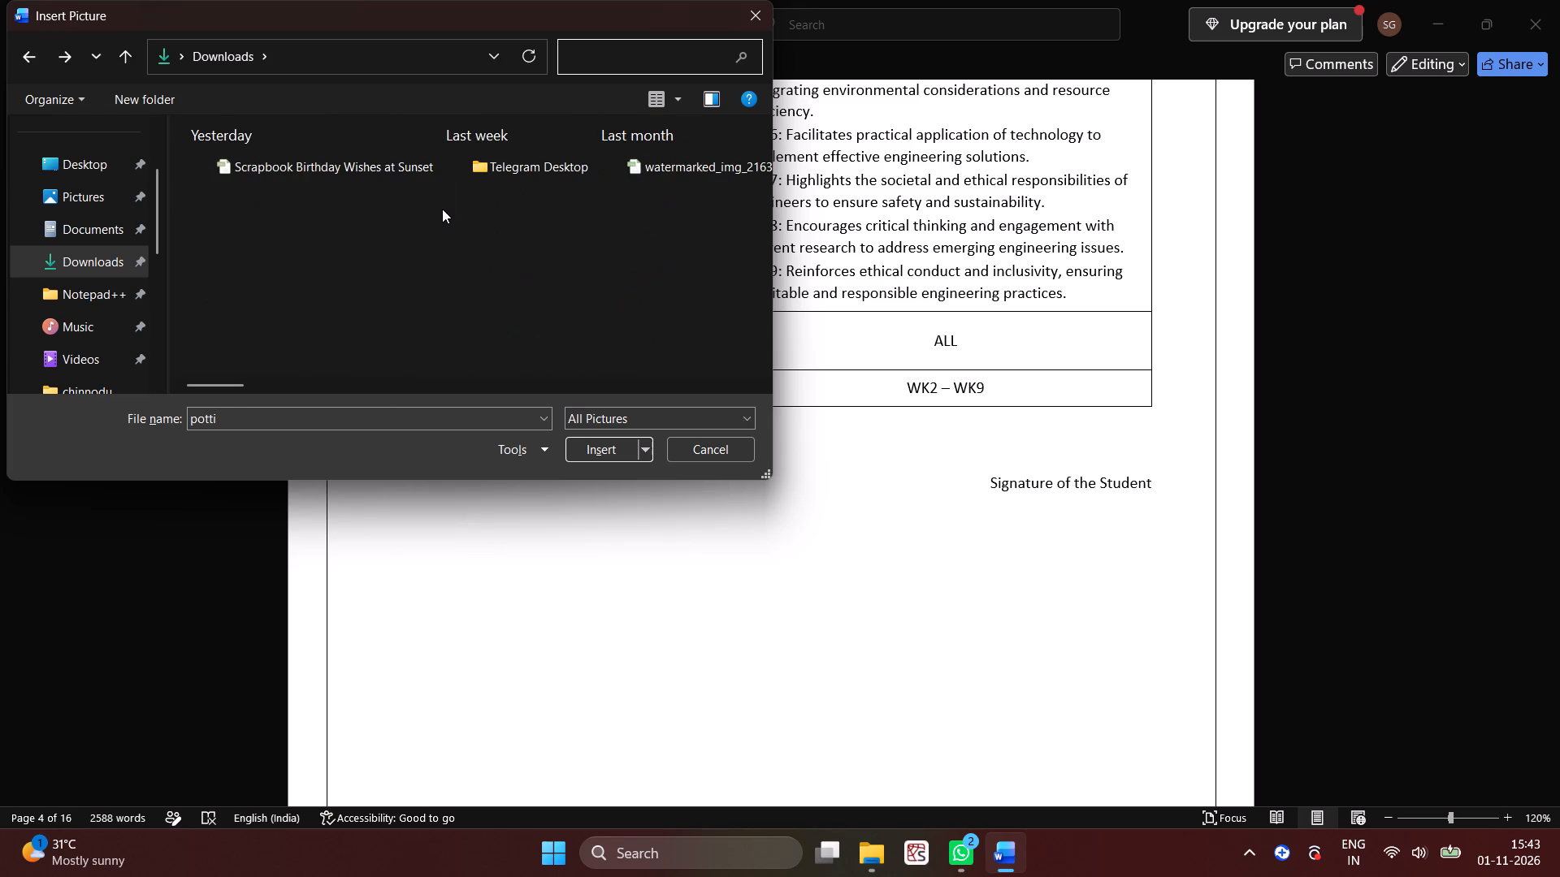
scroll(442, 209, up, 6)
click(75, 199)
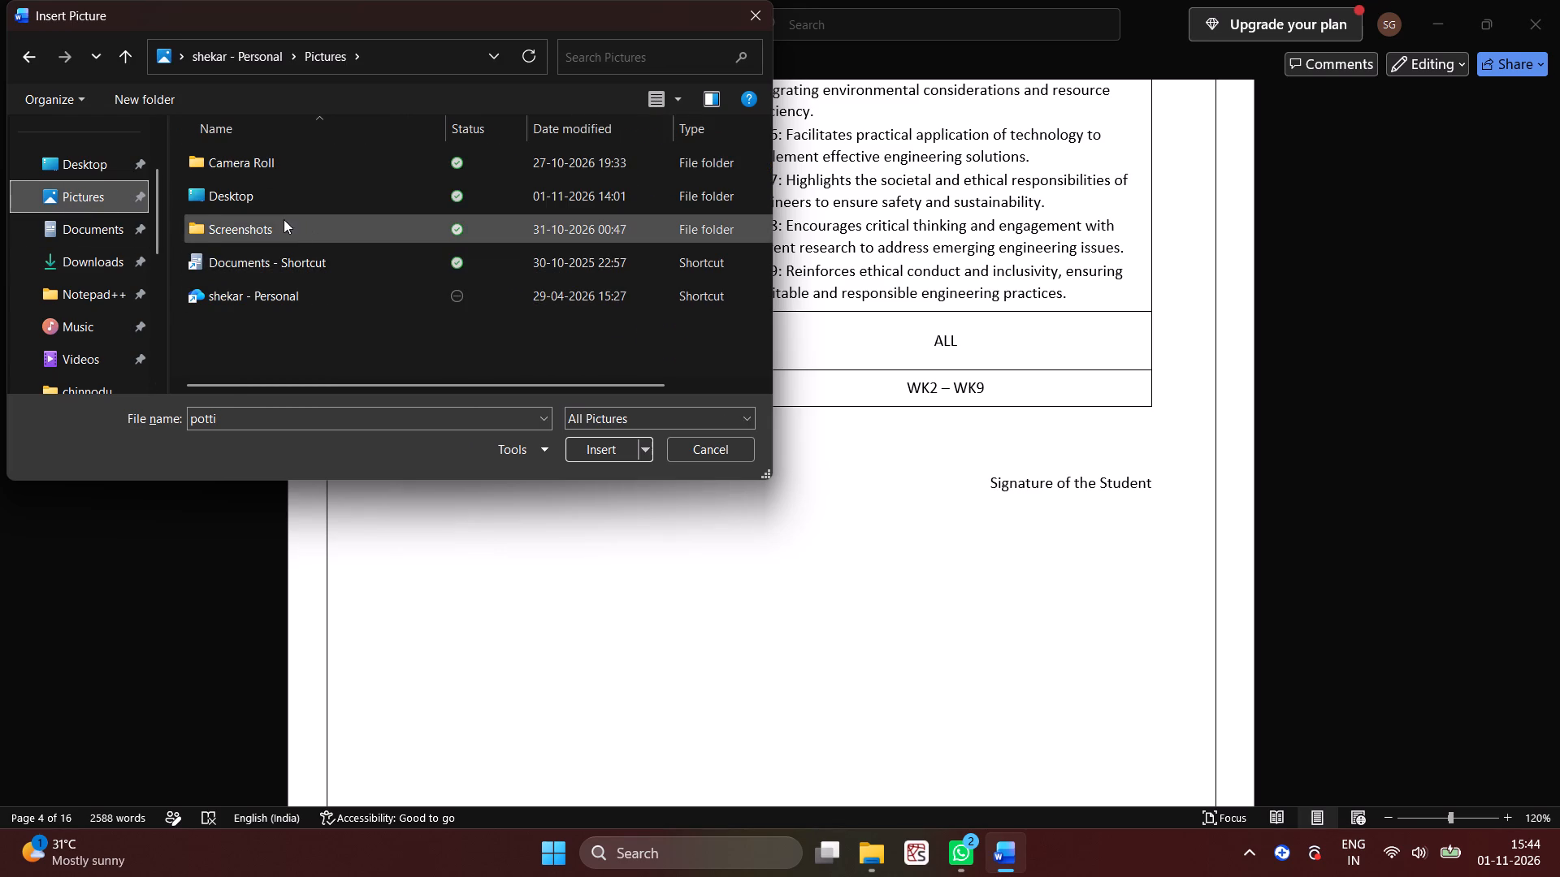
click(761, 7)
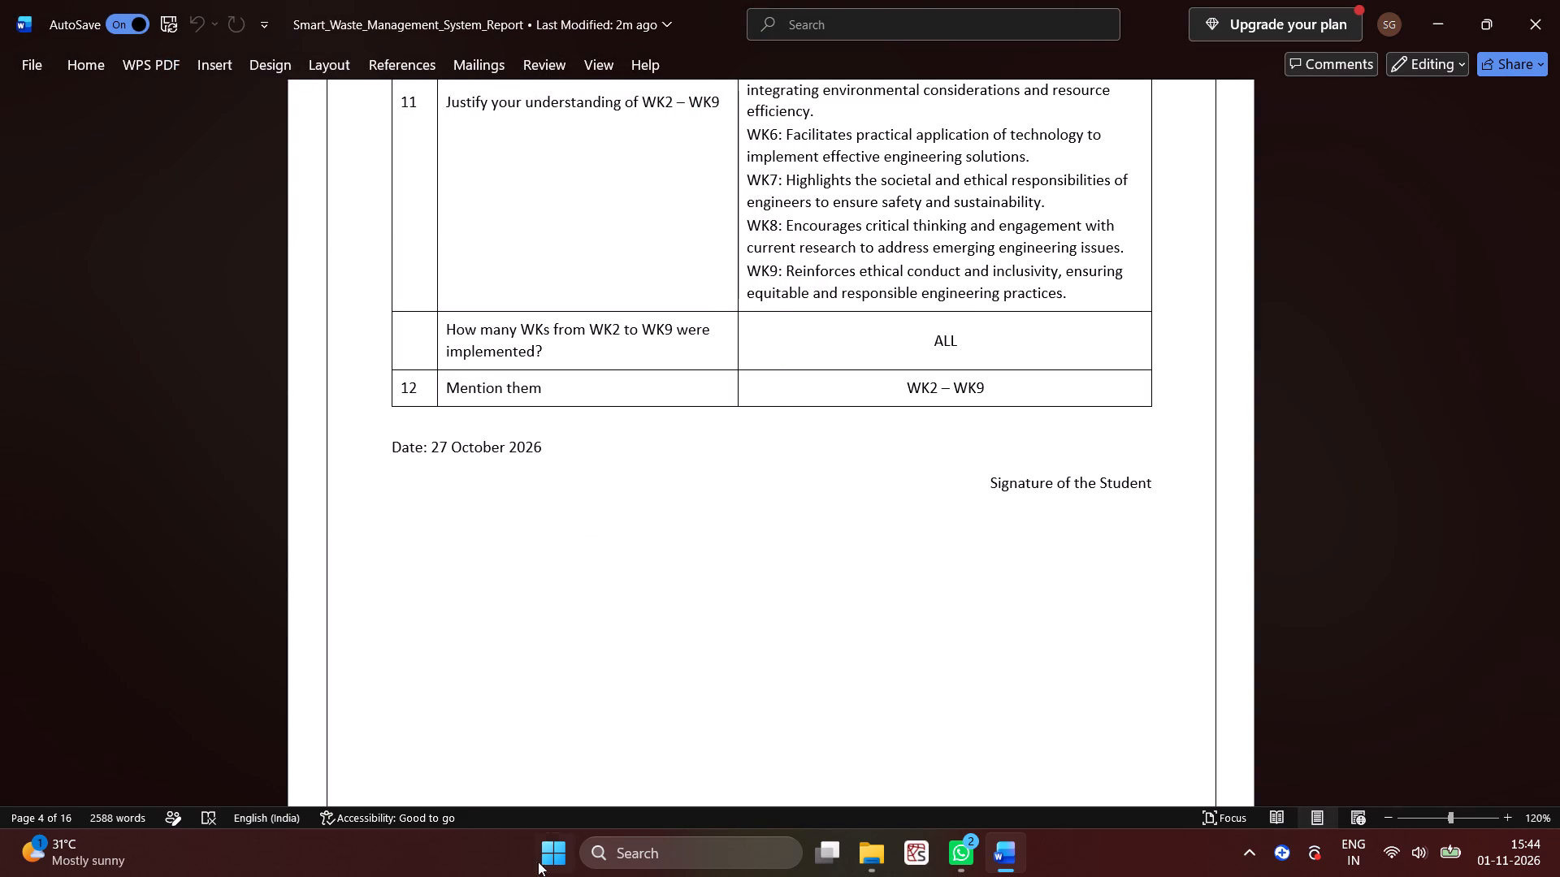
Switch to File Explorer and look through the Gallery thumbnails for the needed picture.
click(867, 855)
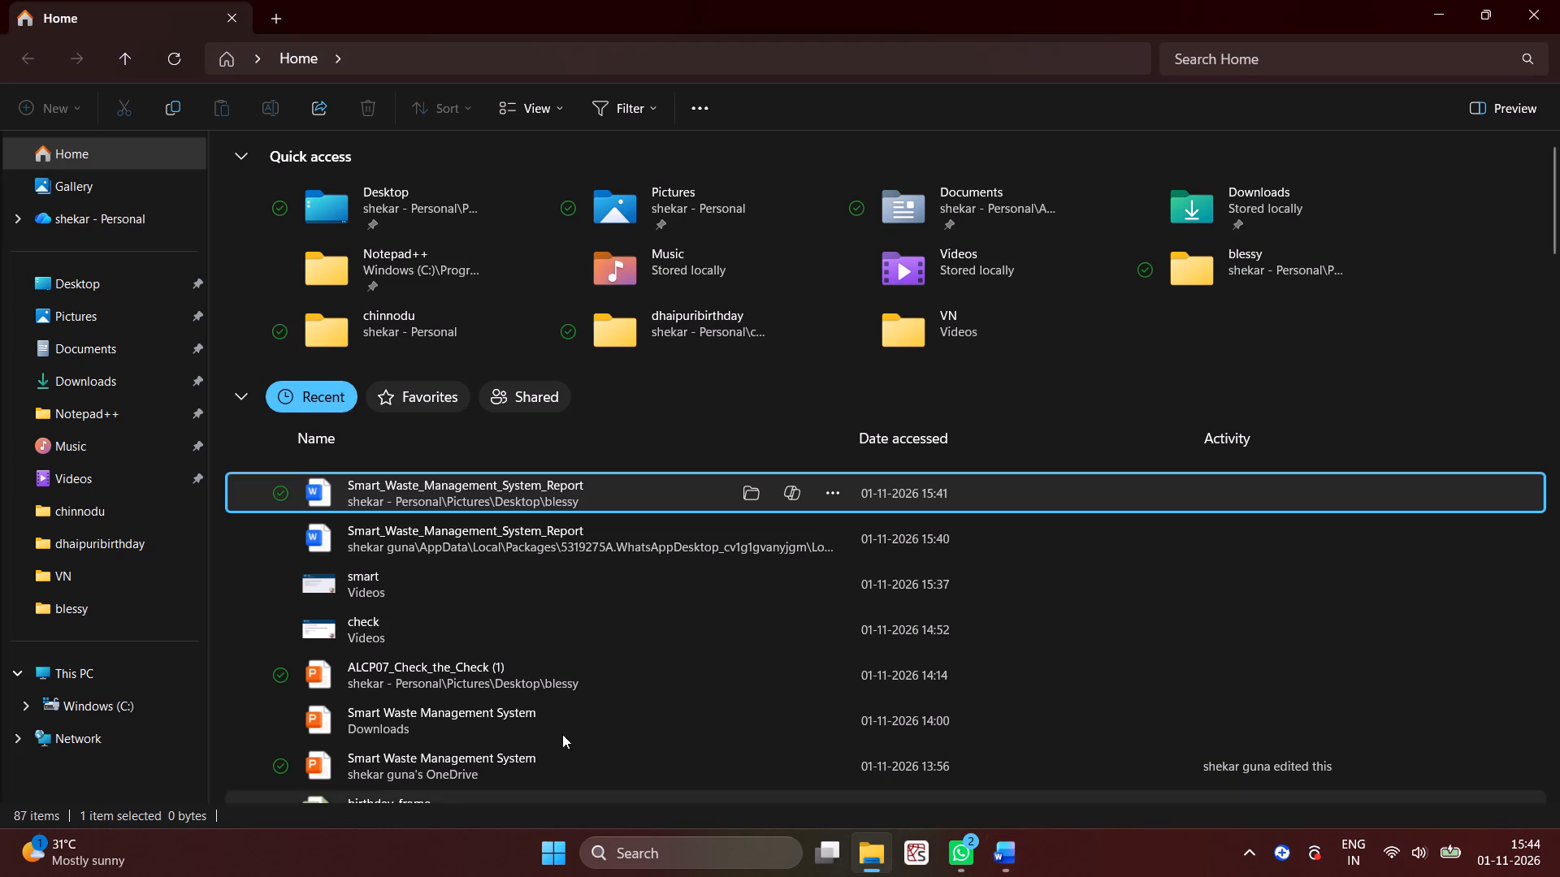
click(76, 187)
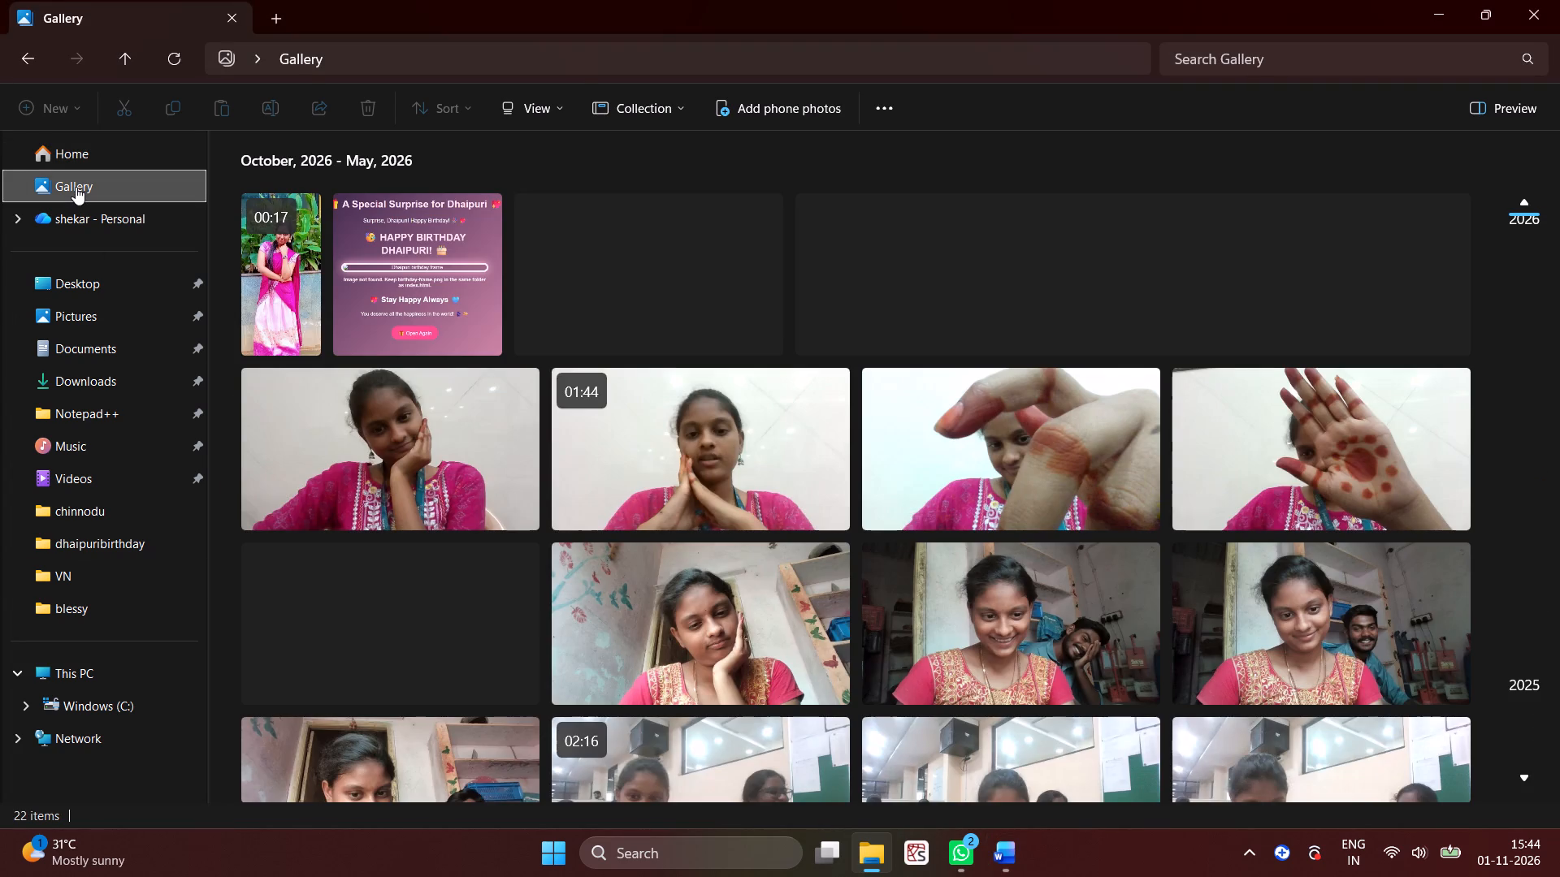
scroll(465, 426, down, 4)
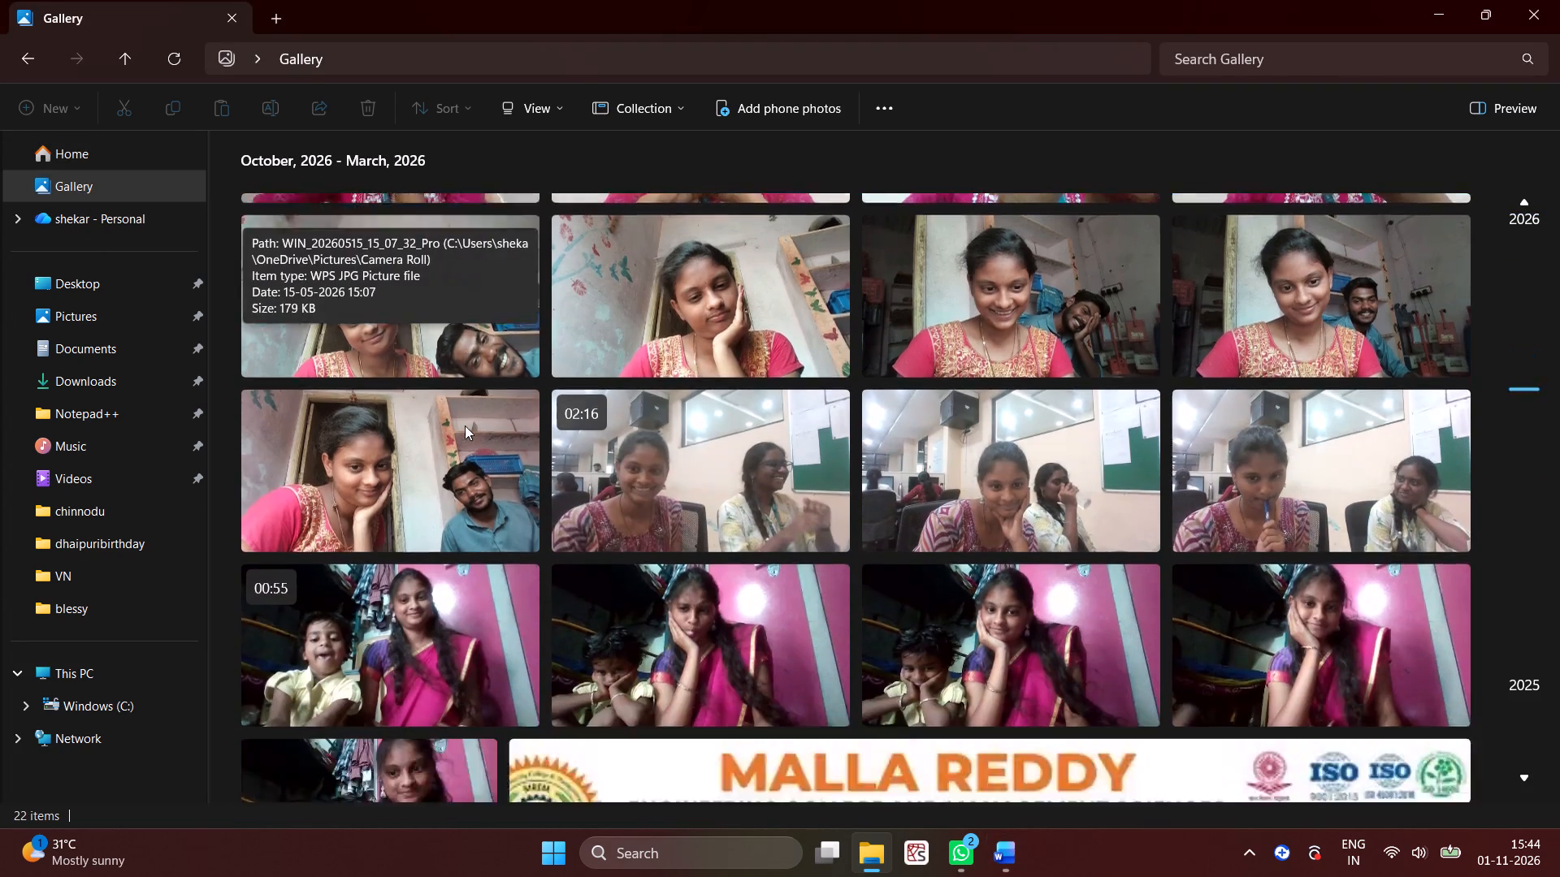
scroll(465, 426, down, 4)
scroll(465, 426, up, 9)
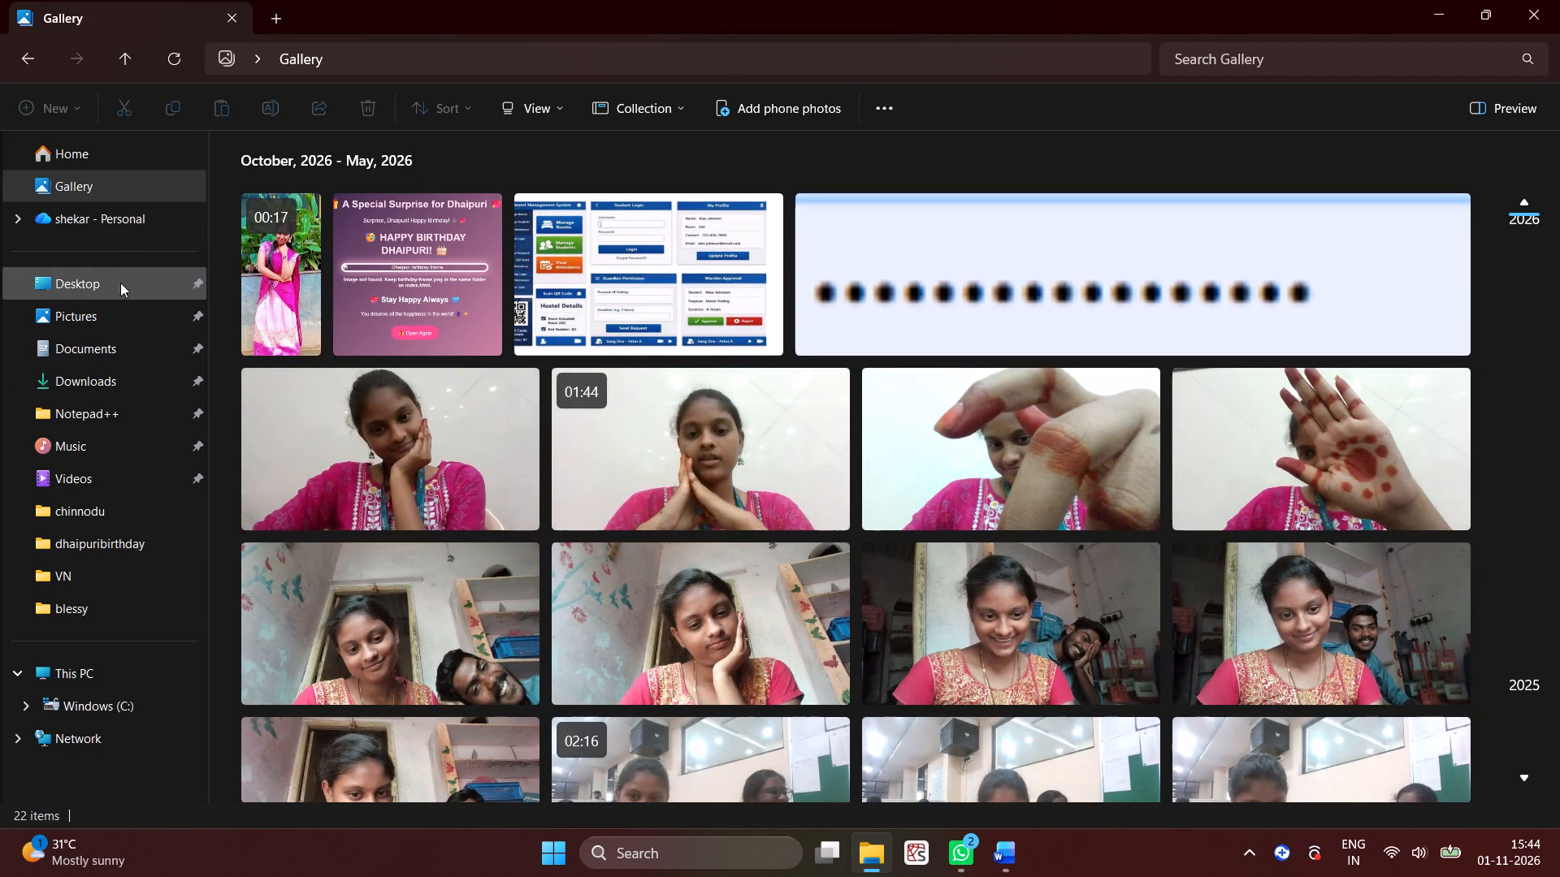
Look through the files in the personal OneDrive folder for the picture.
click(106, 226)
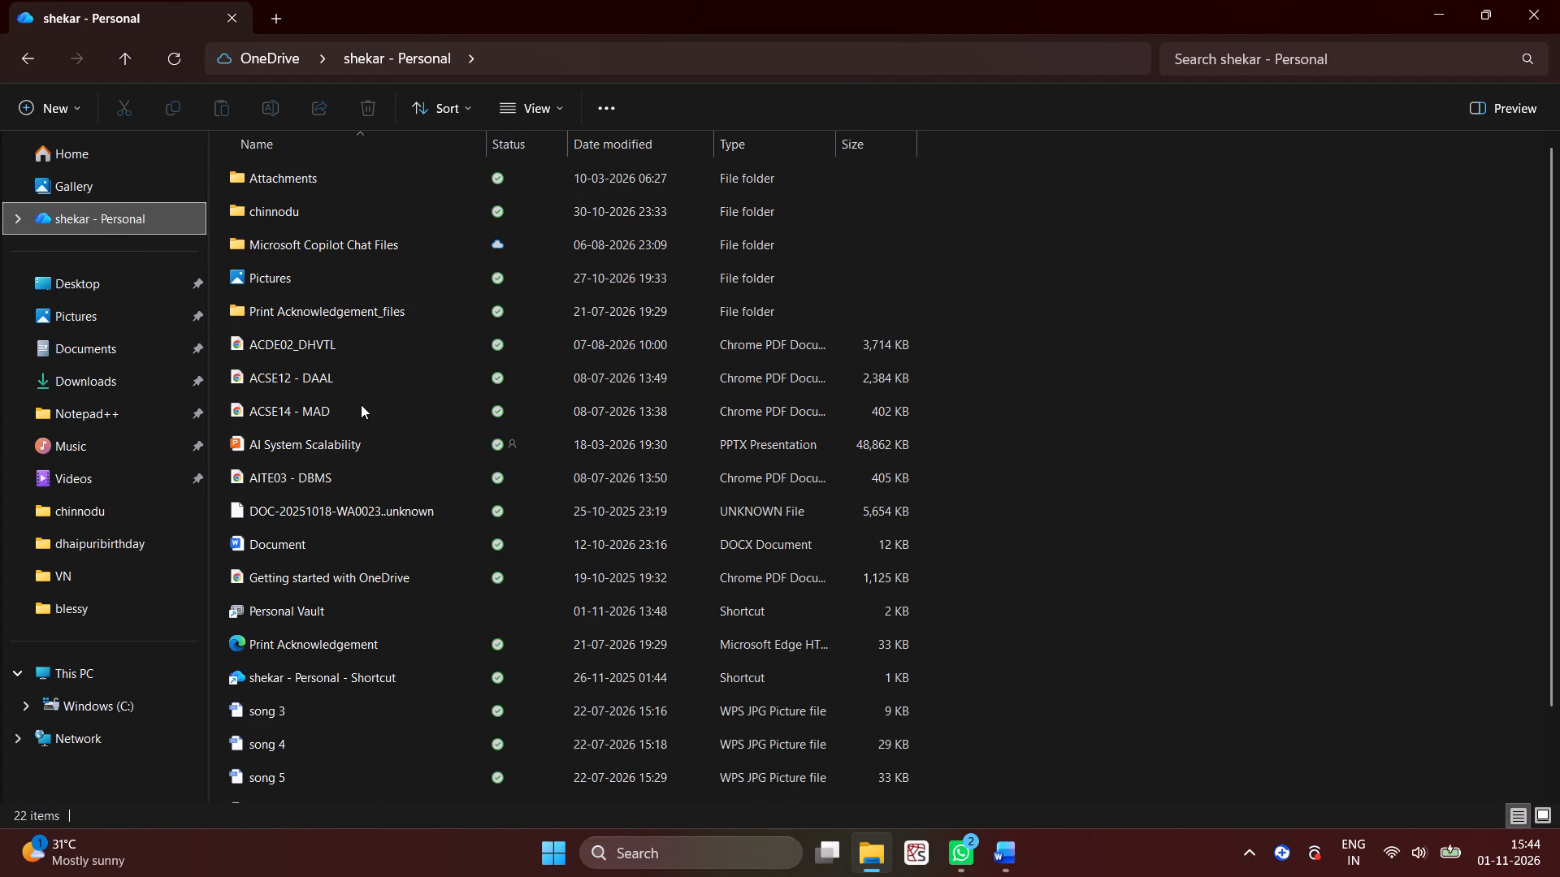
scroll(361, 404, down, 15)
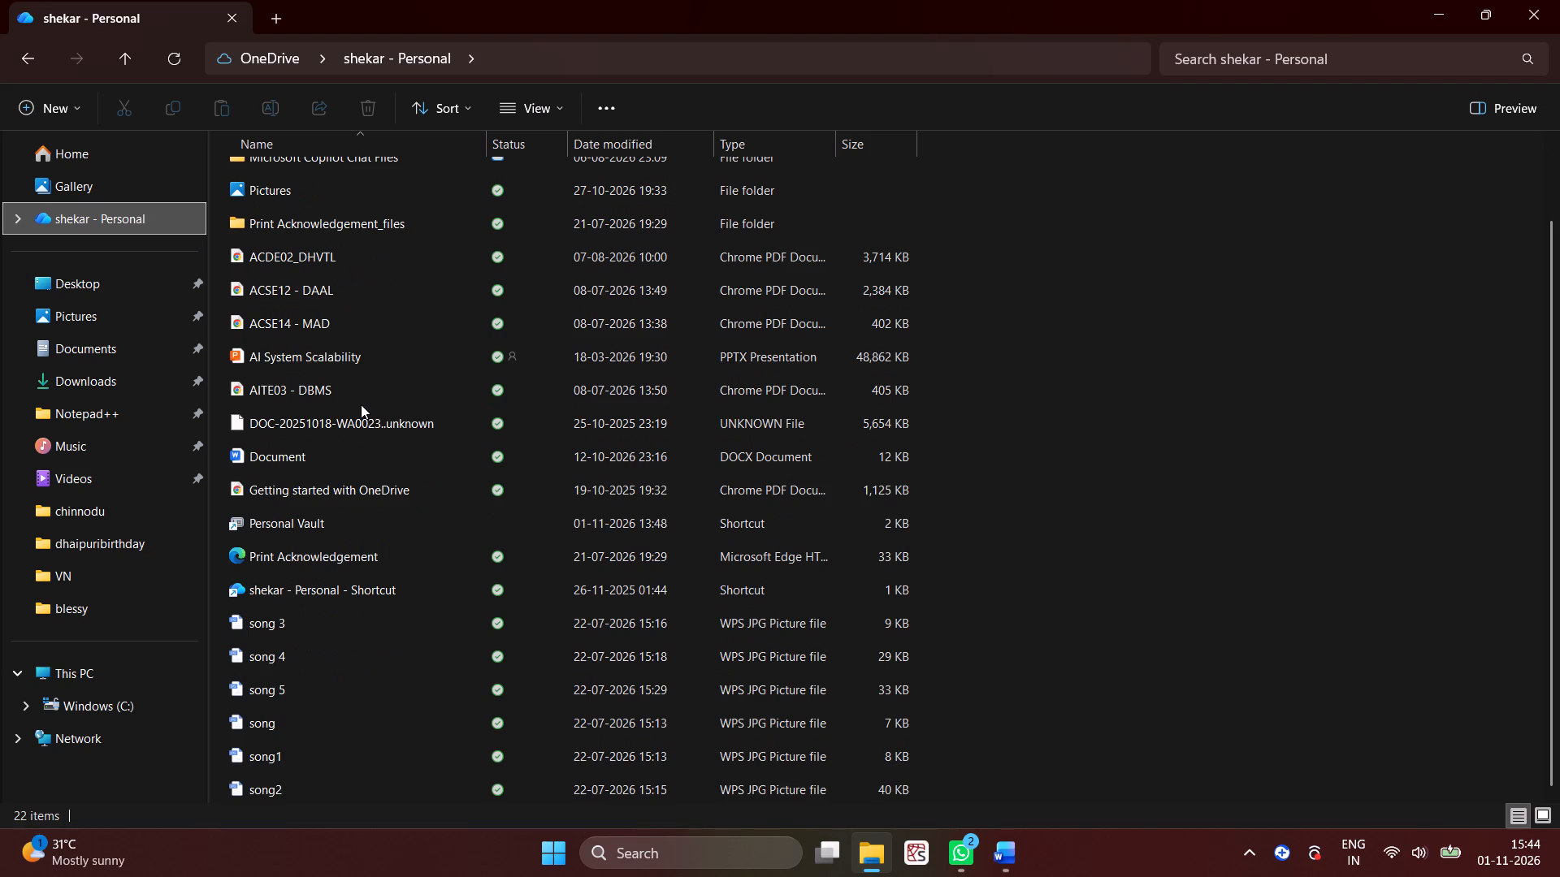
scroll(275, 780, down, 2)
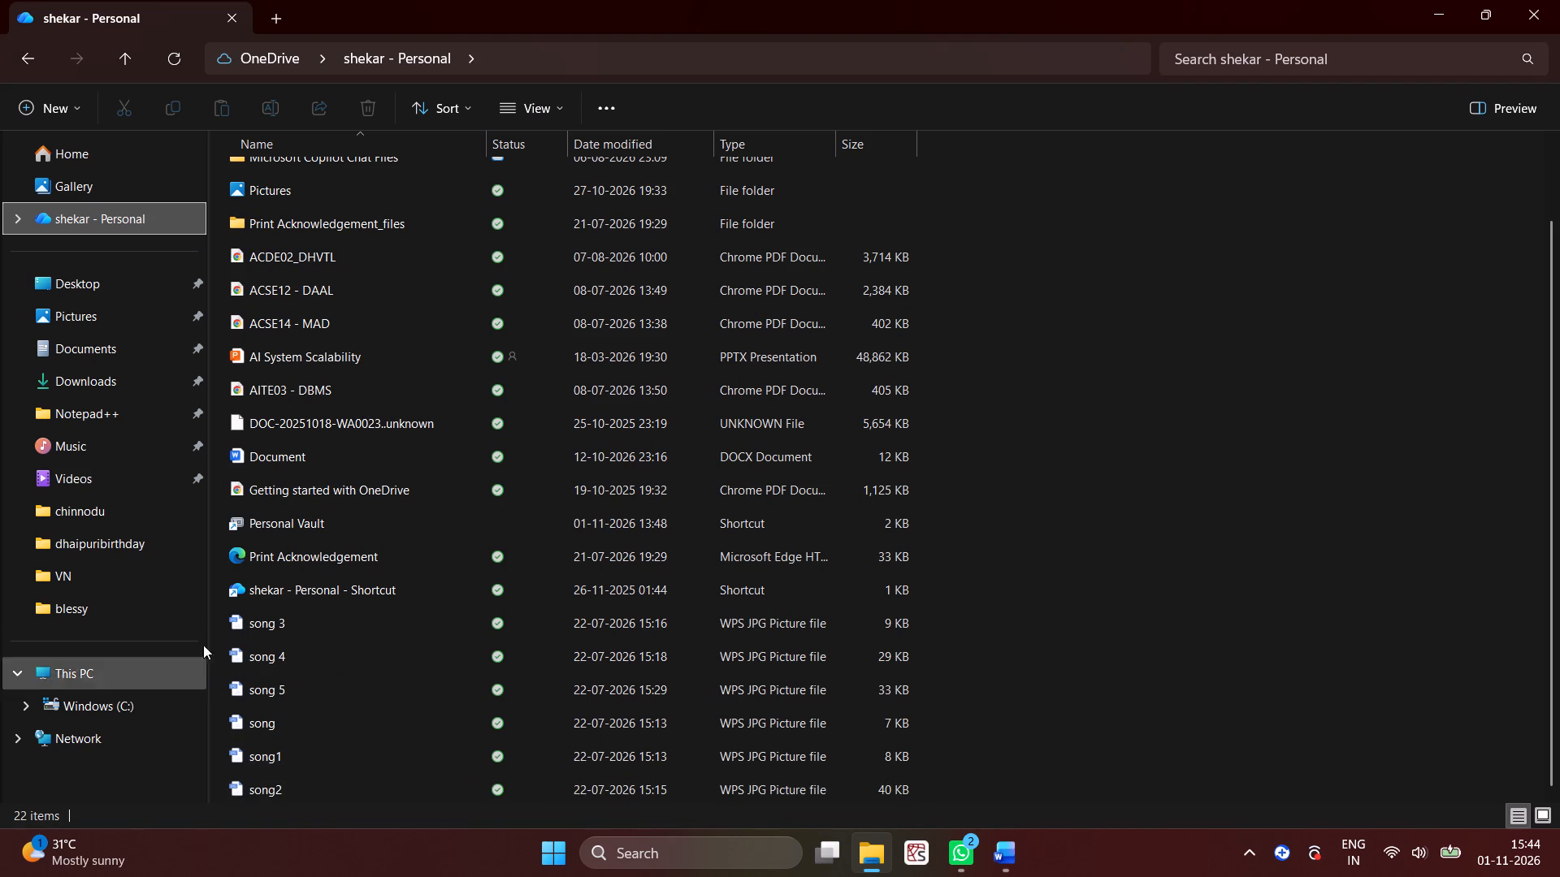
Look through the Desktop folder and its ASH, blessy and cartoonstore subfolders for the needed picture.
click(52, 293)
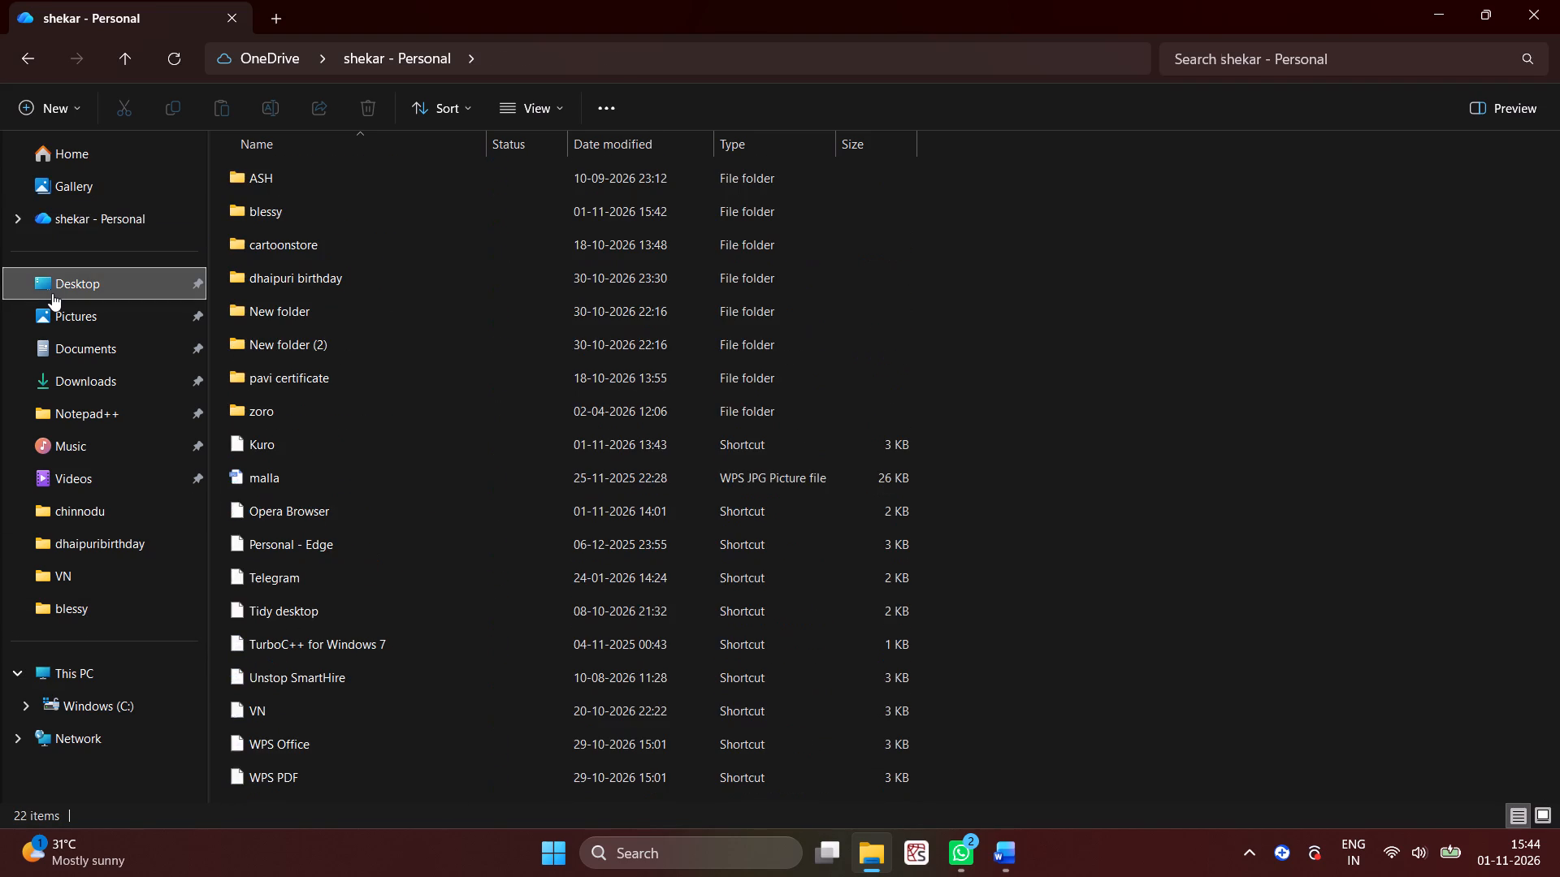
scroll(388, 538, down, 5)
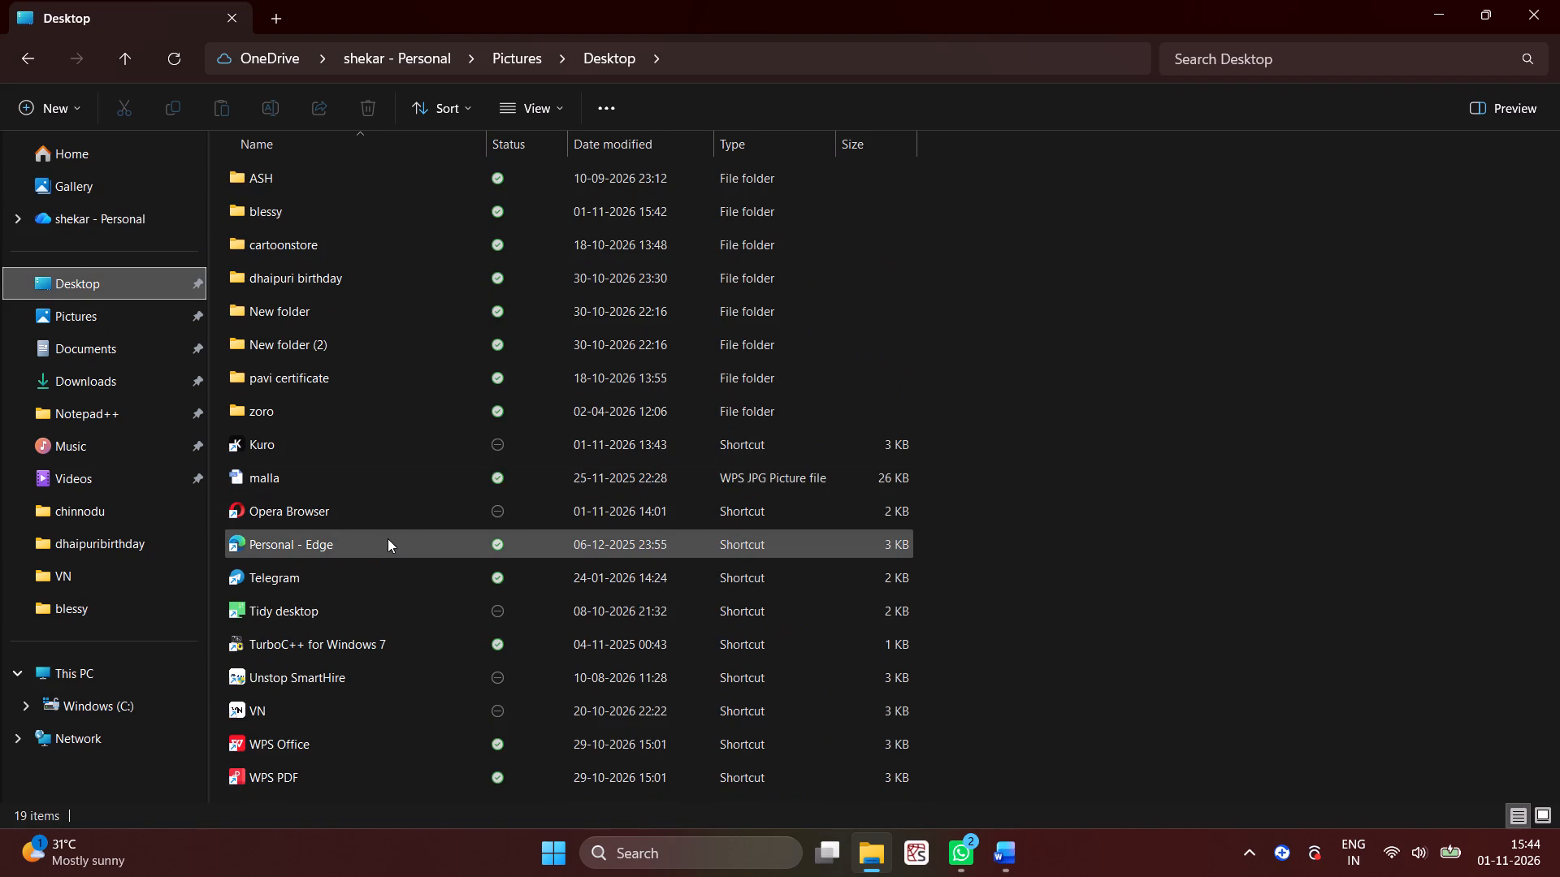
click(299, 169)
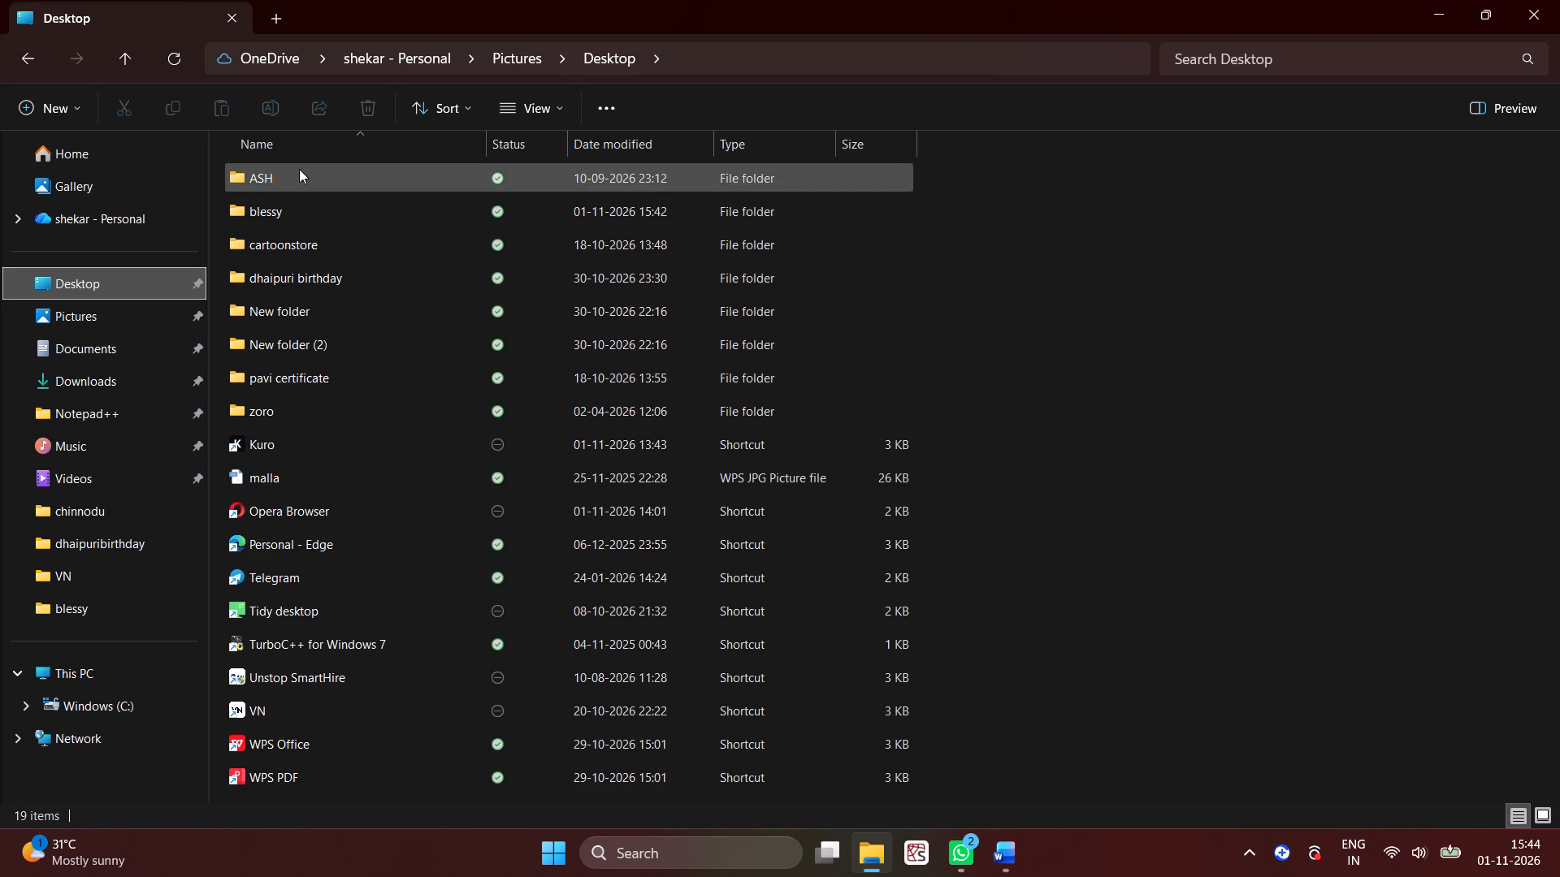
double_click(299, 169)
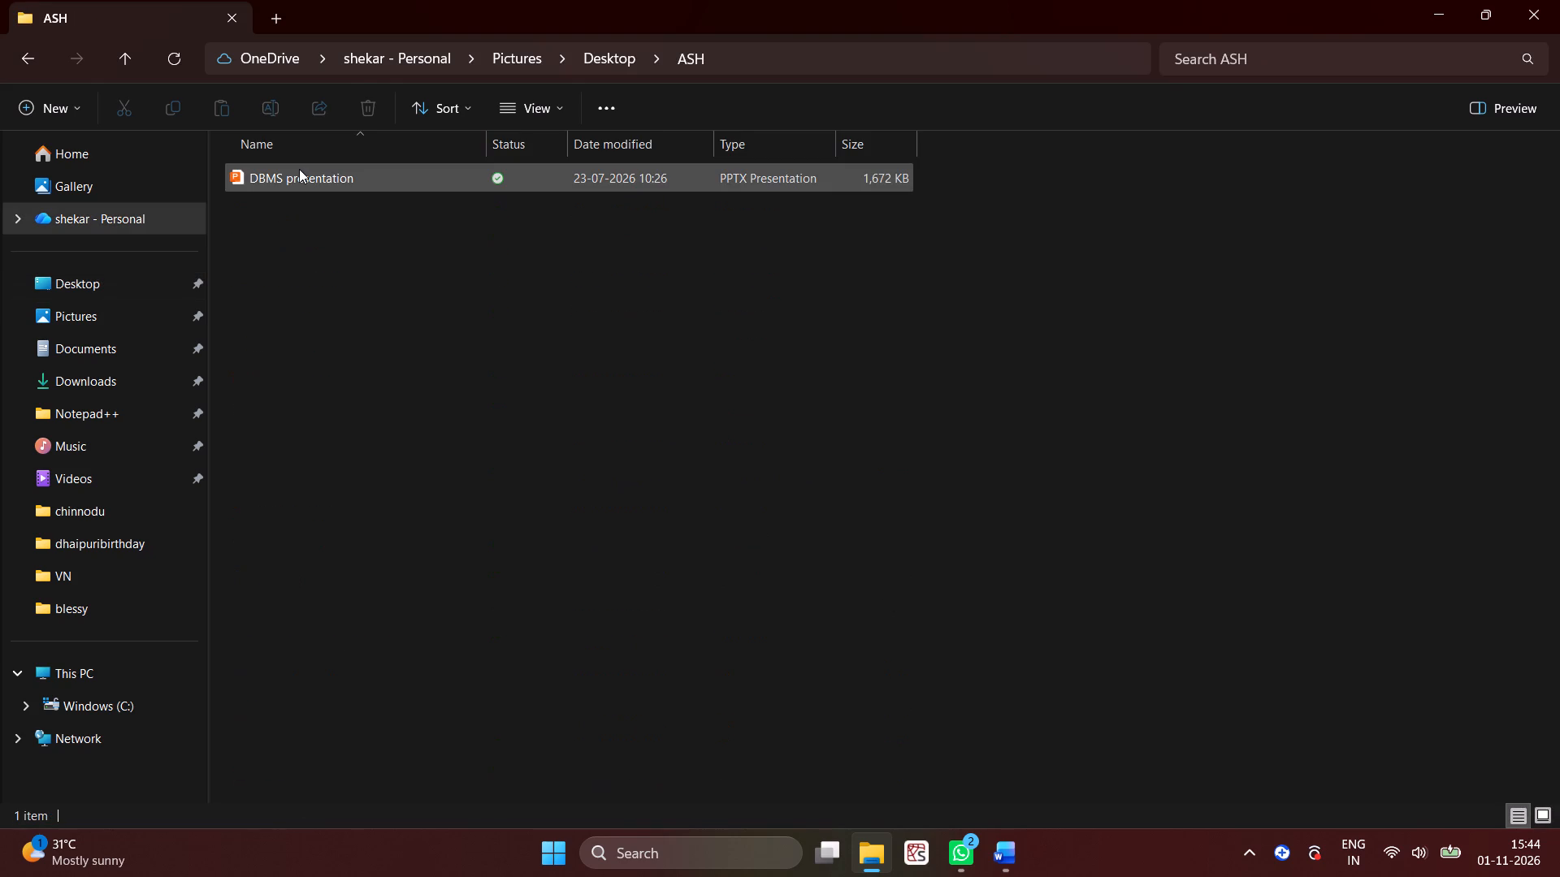
click(25, 63)
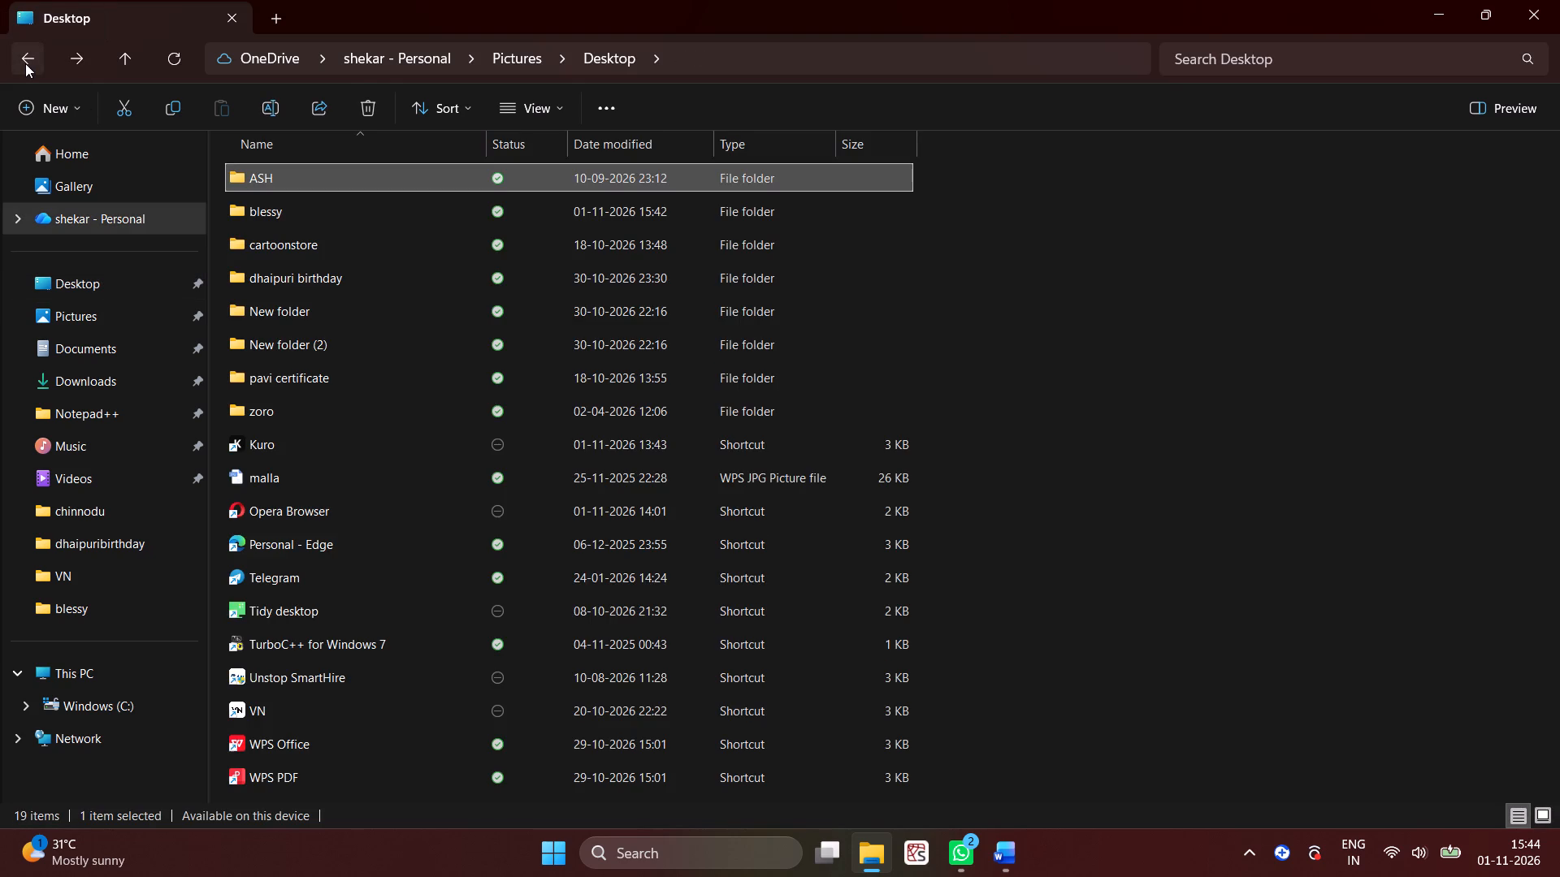
double_click(265, 210)
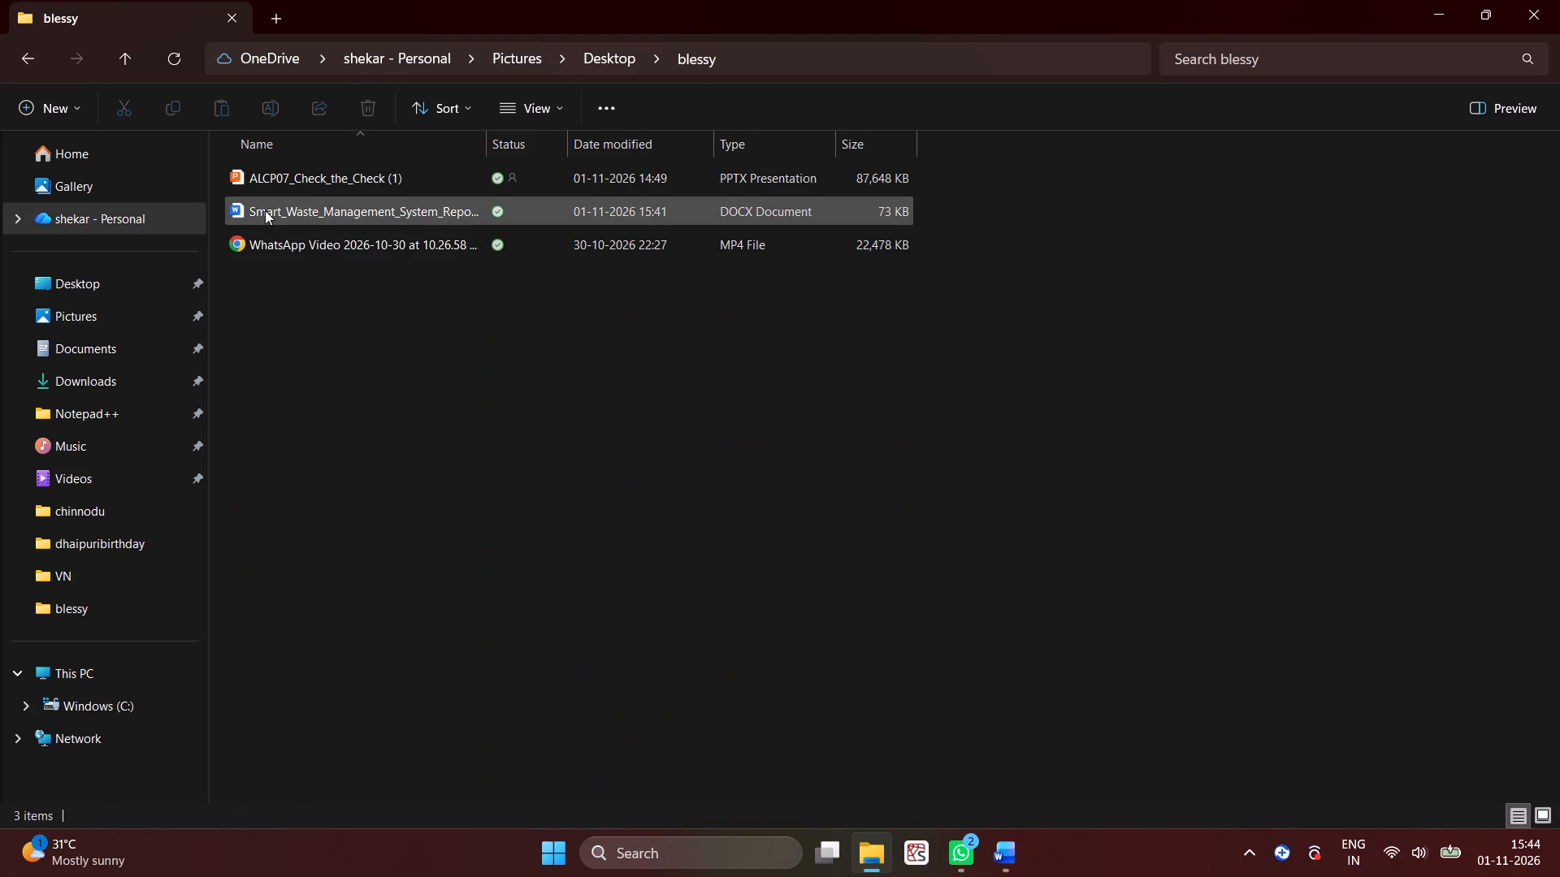
click(24, 62)
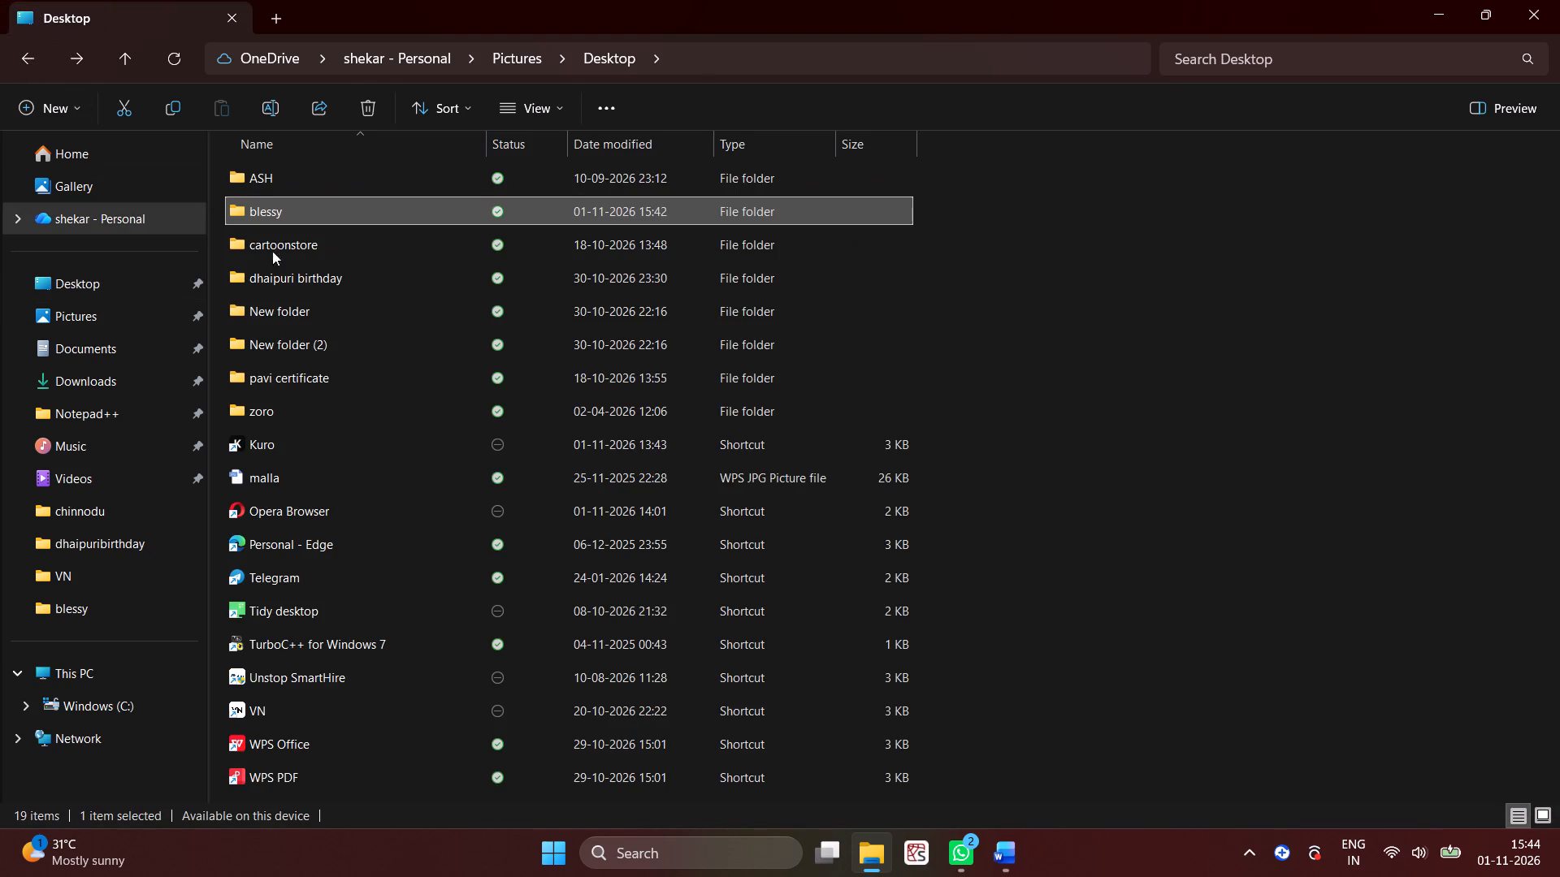
double_click(288, 248)
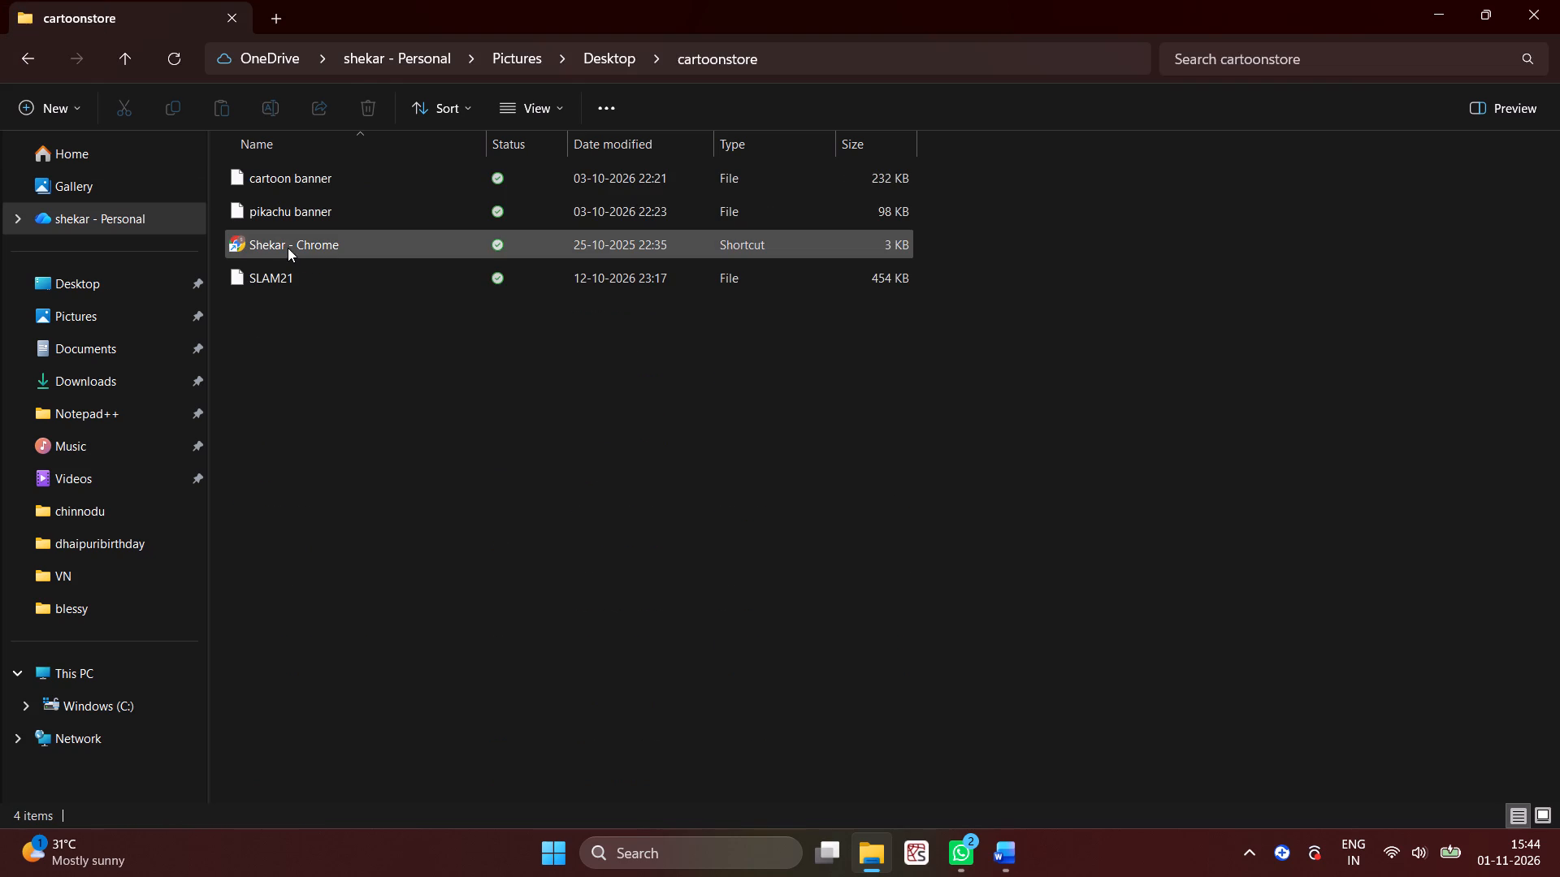
click(26, 56)
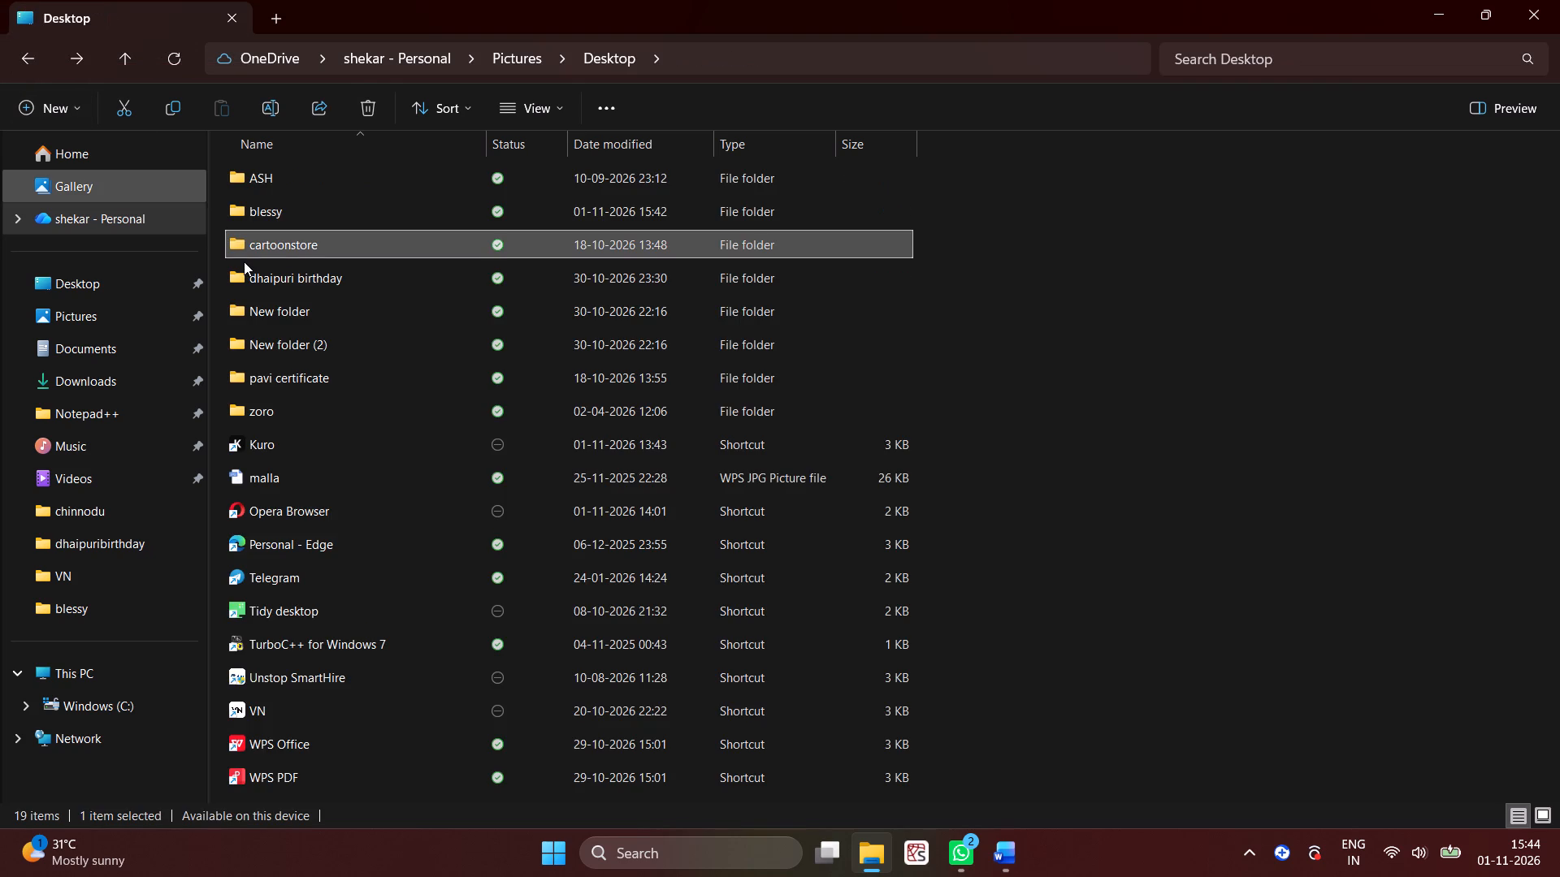
scroll(244, 261, down, 1)
scroll(396, 597, down, 1)
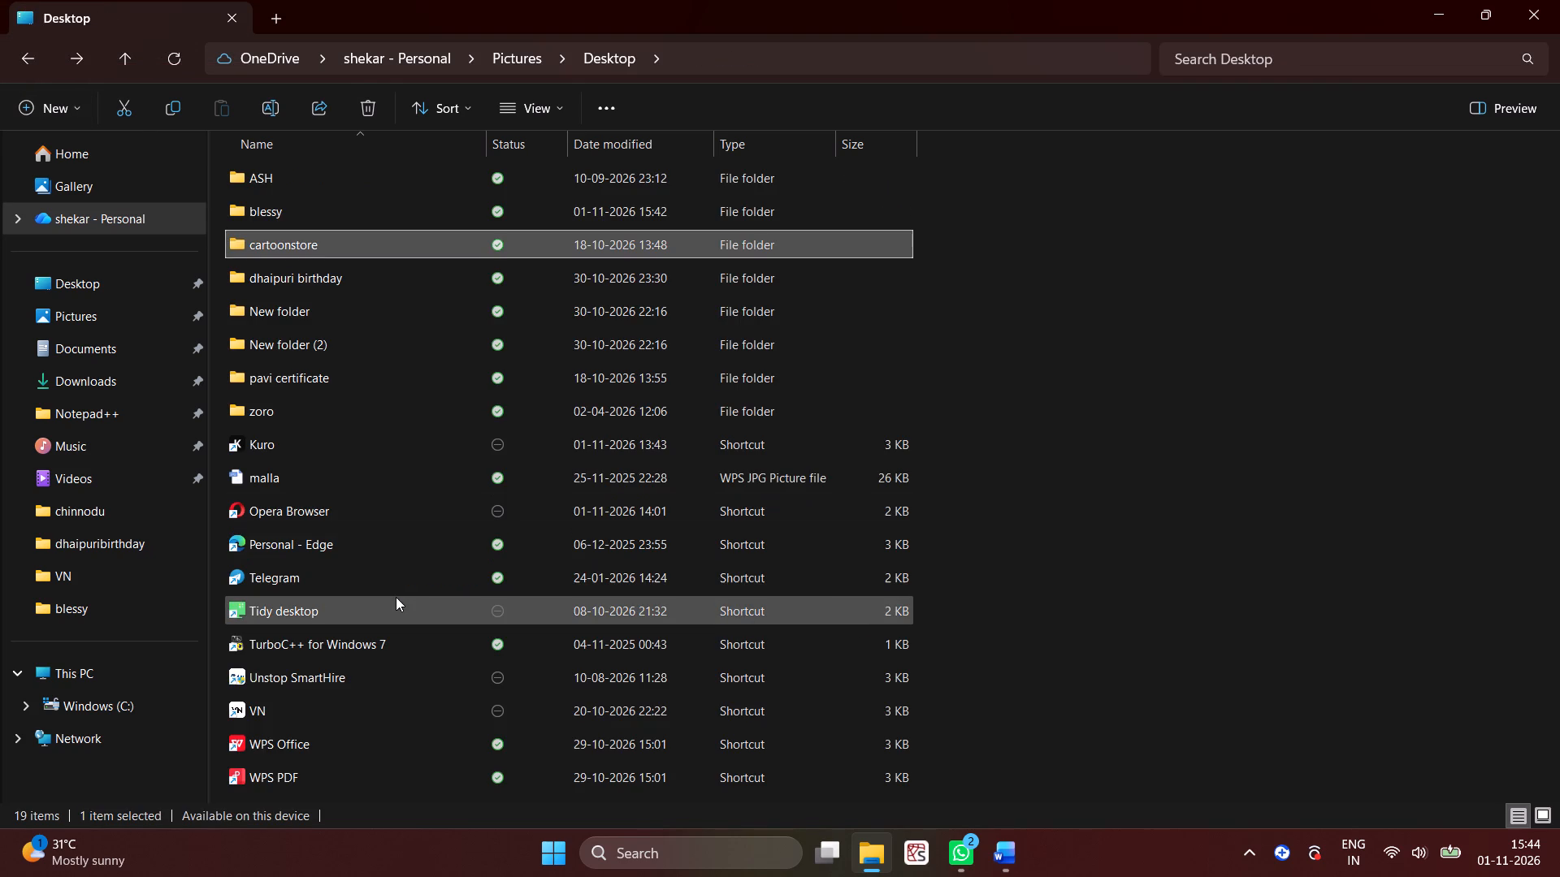
scroll(396, 597, down, 3)
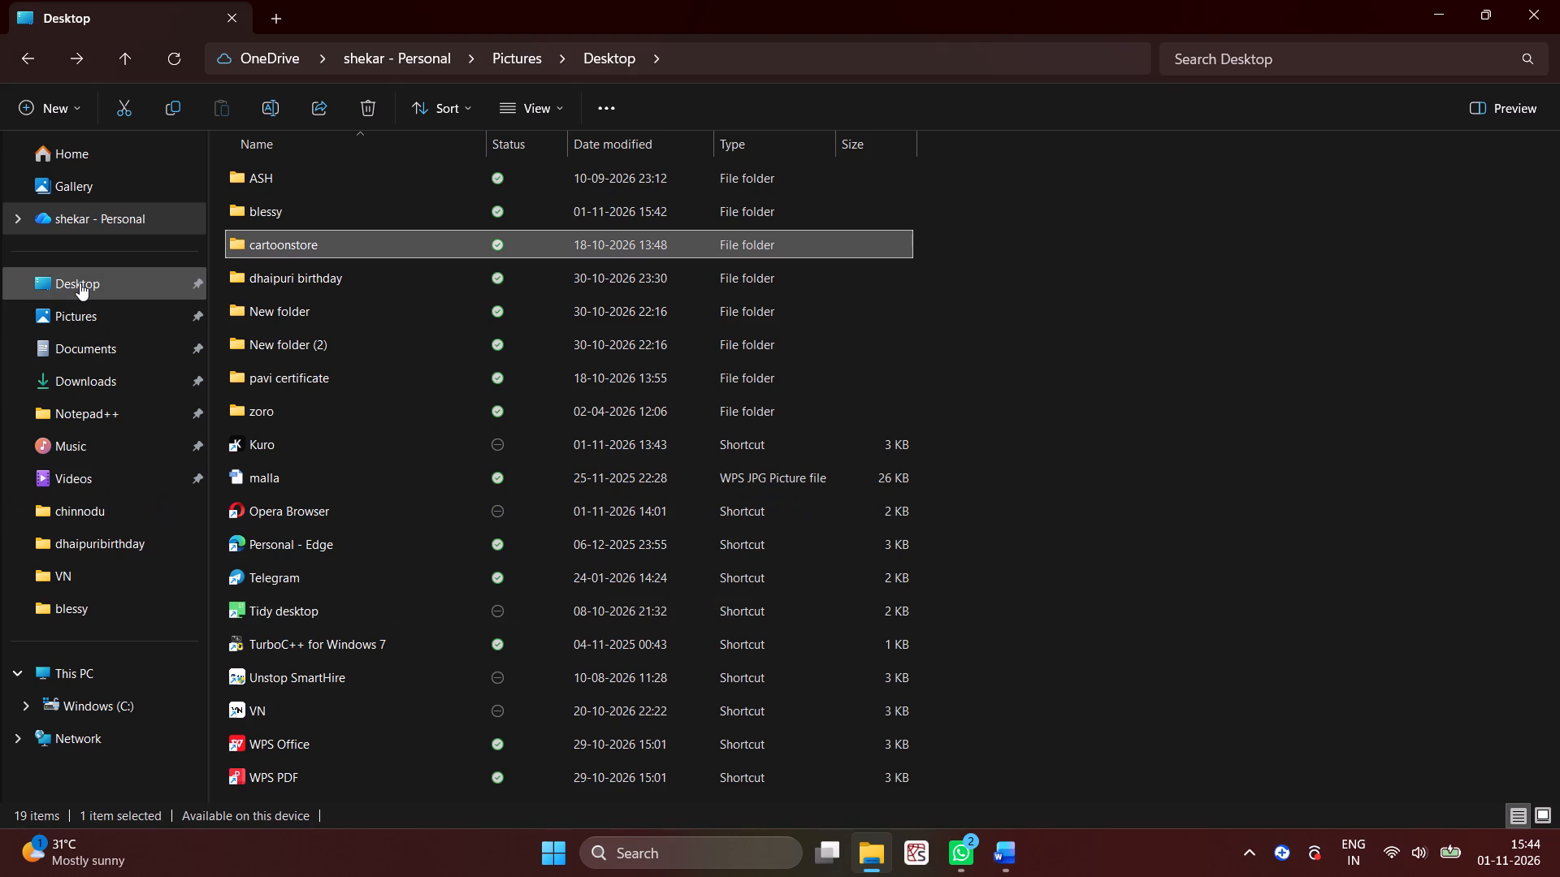
click(80, 283)
double_click(80, 283)
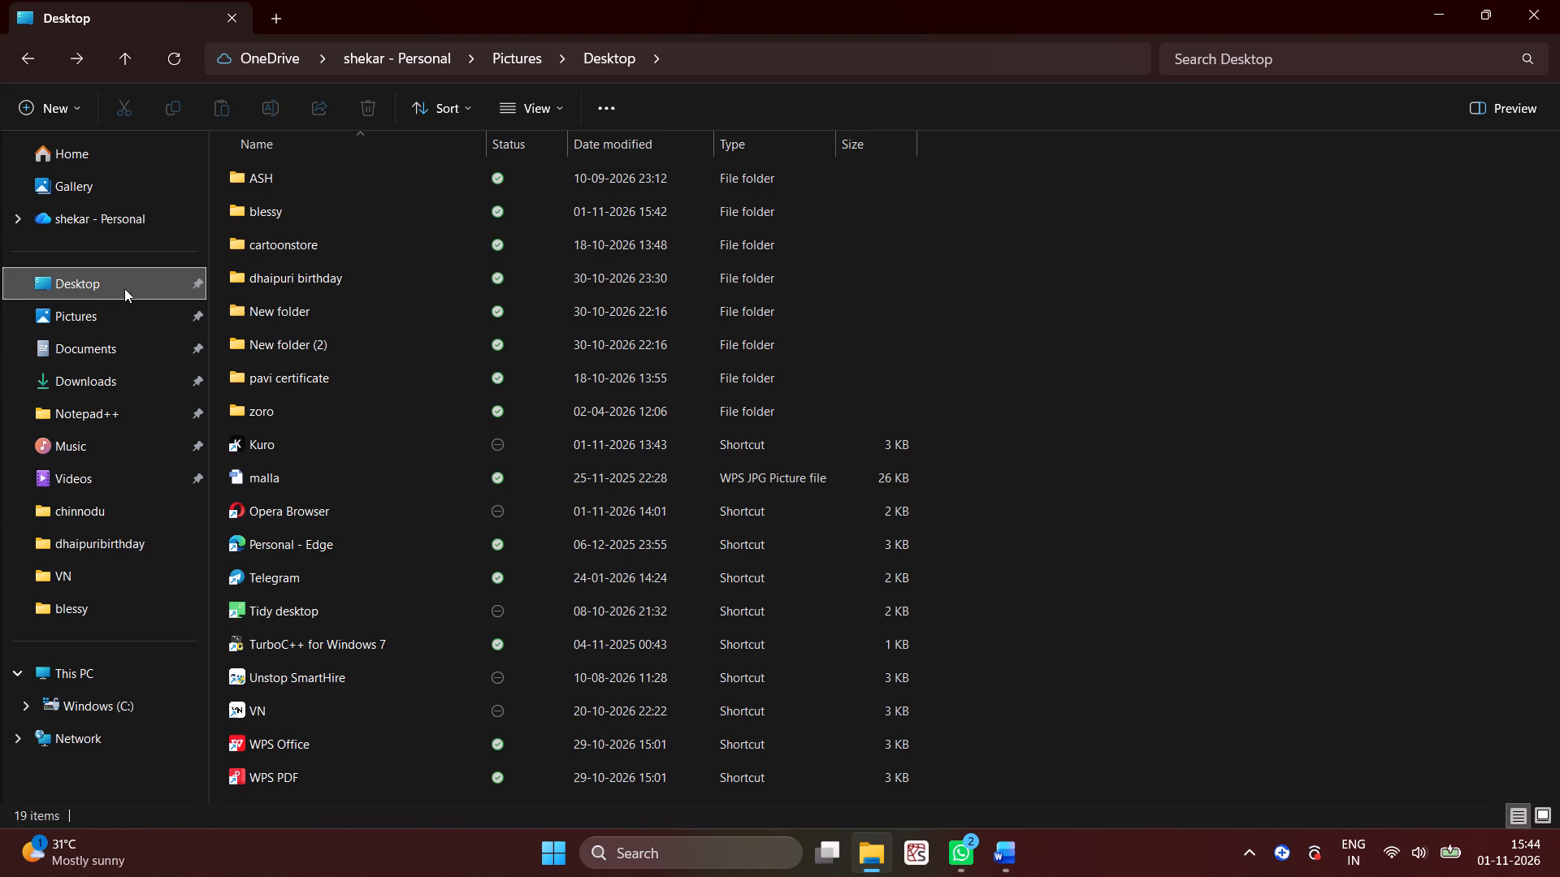
Look through the Pictures, Documents and Downloads folders for the needed picture.
click(115, 307)
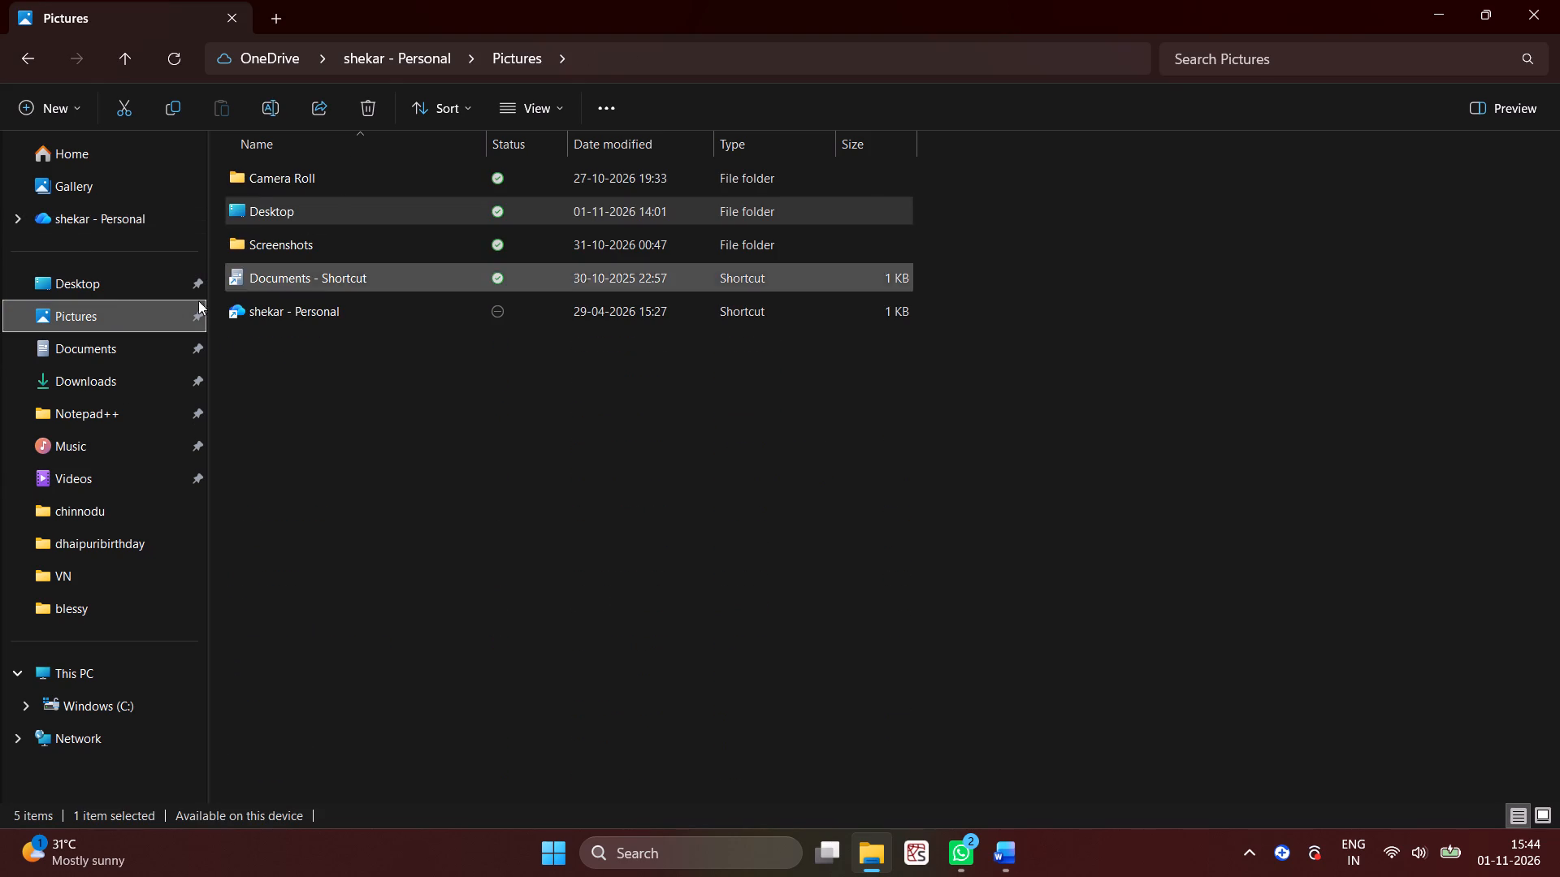
click(140, 349)
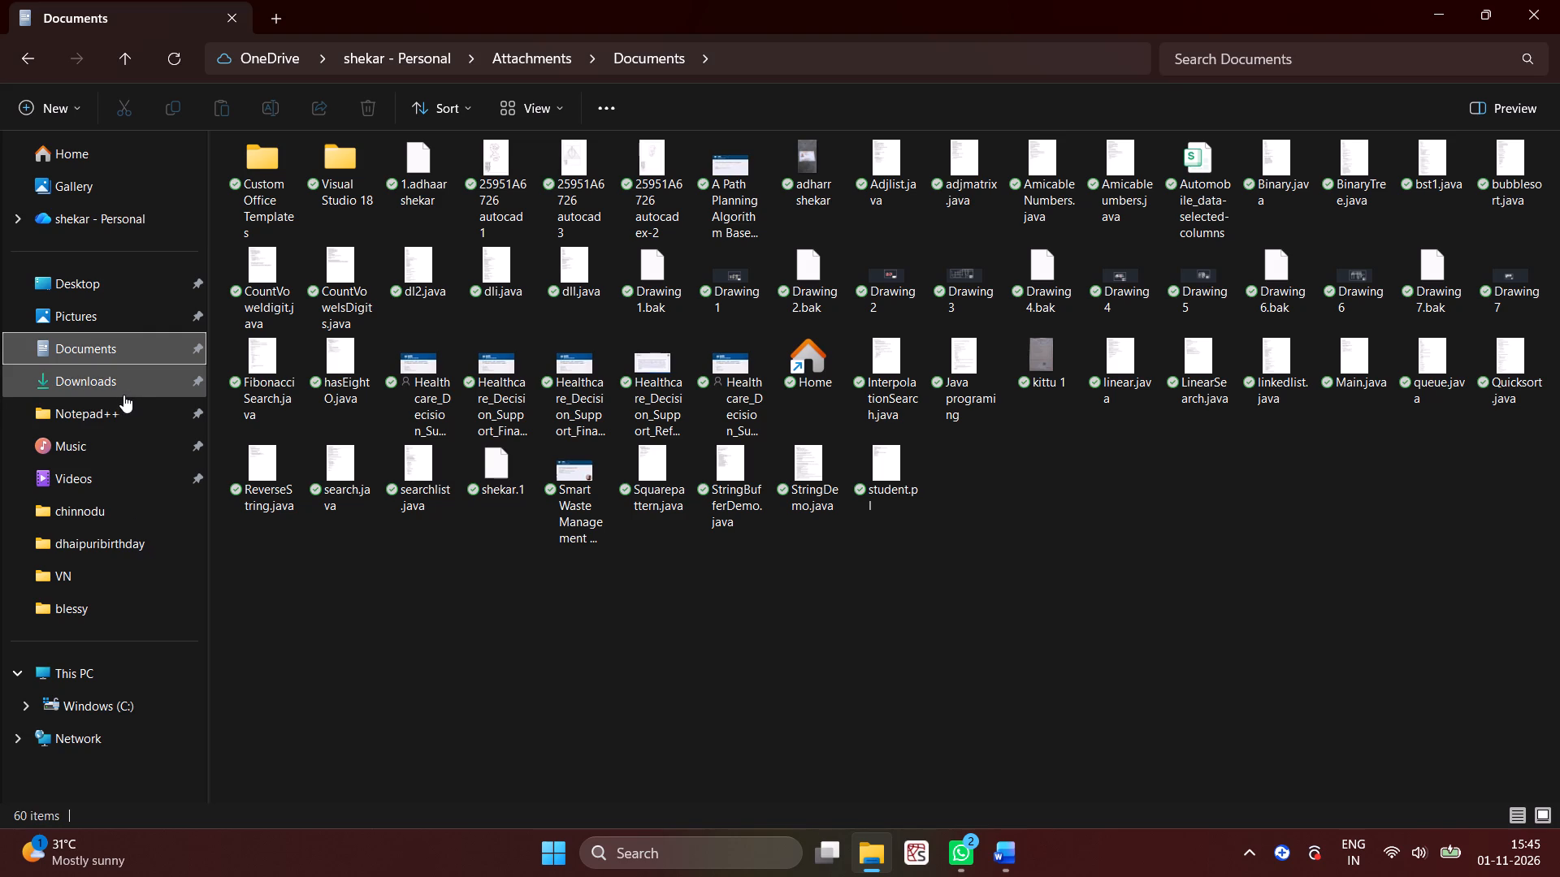
click(141, 378)
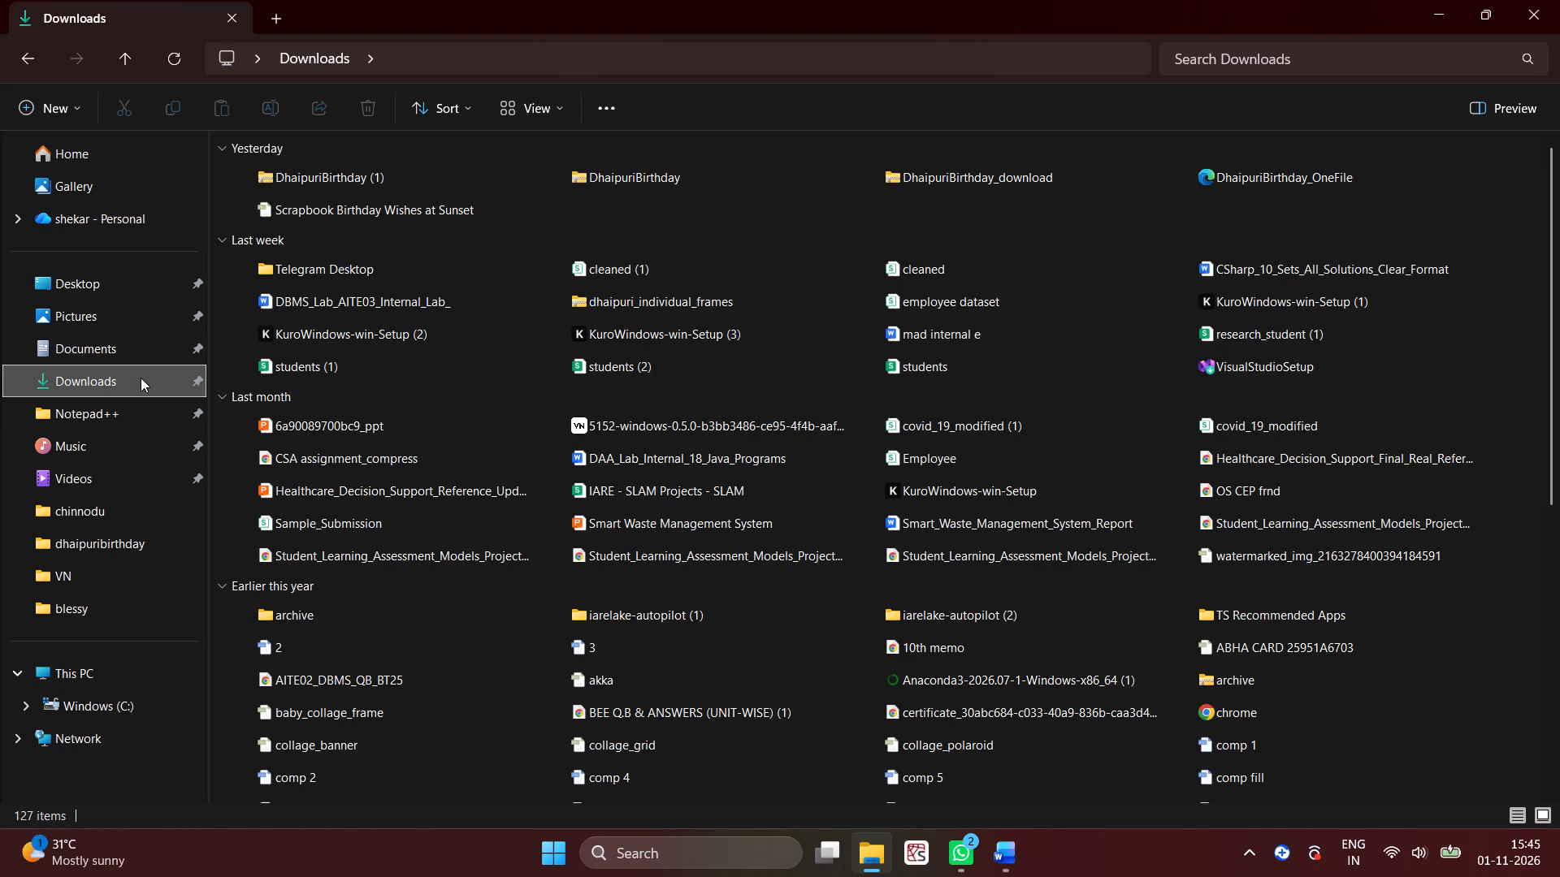
scroll(404, 434, down, 9)
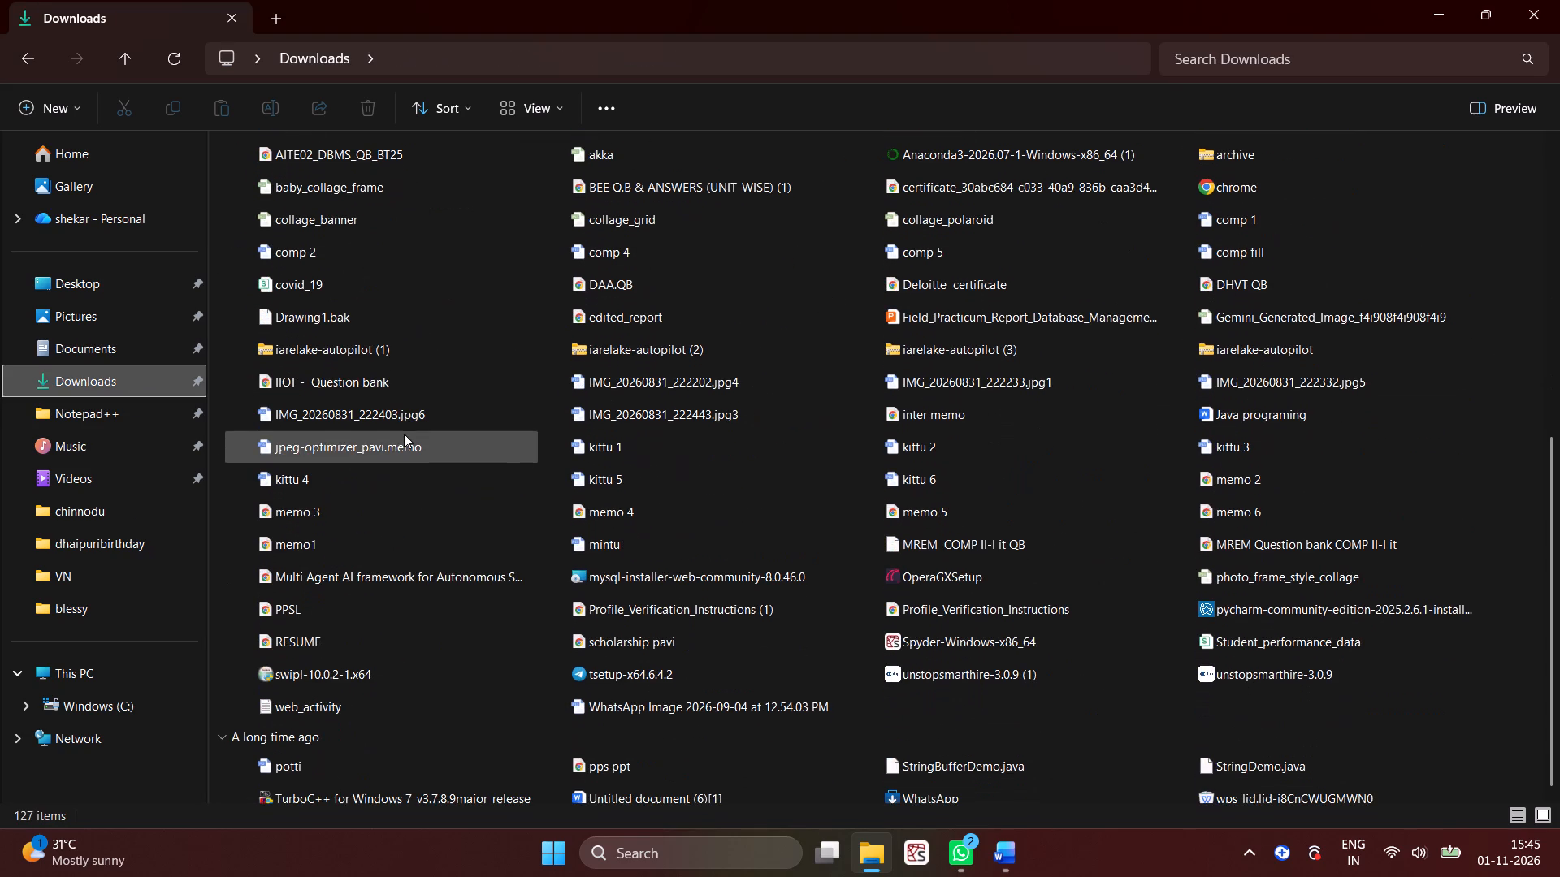
scroll(404, 434, down, 8)
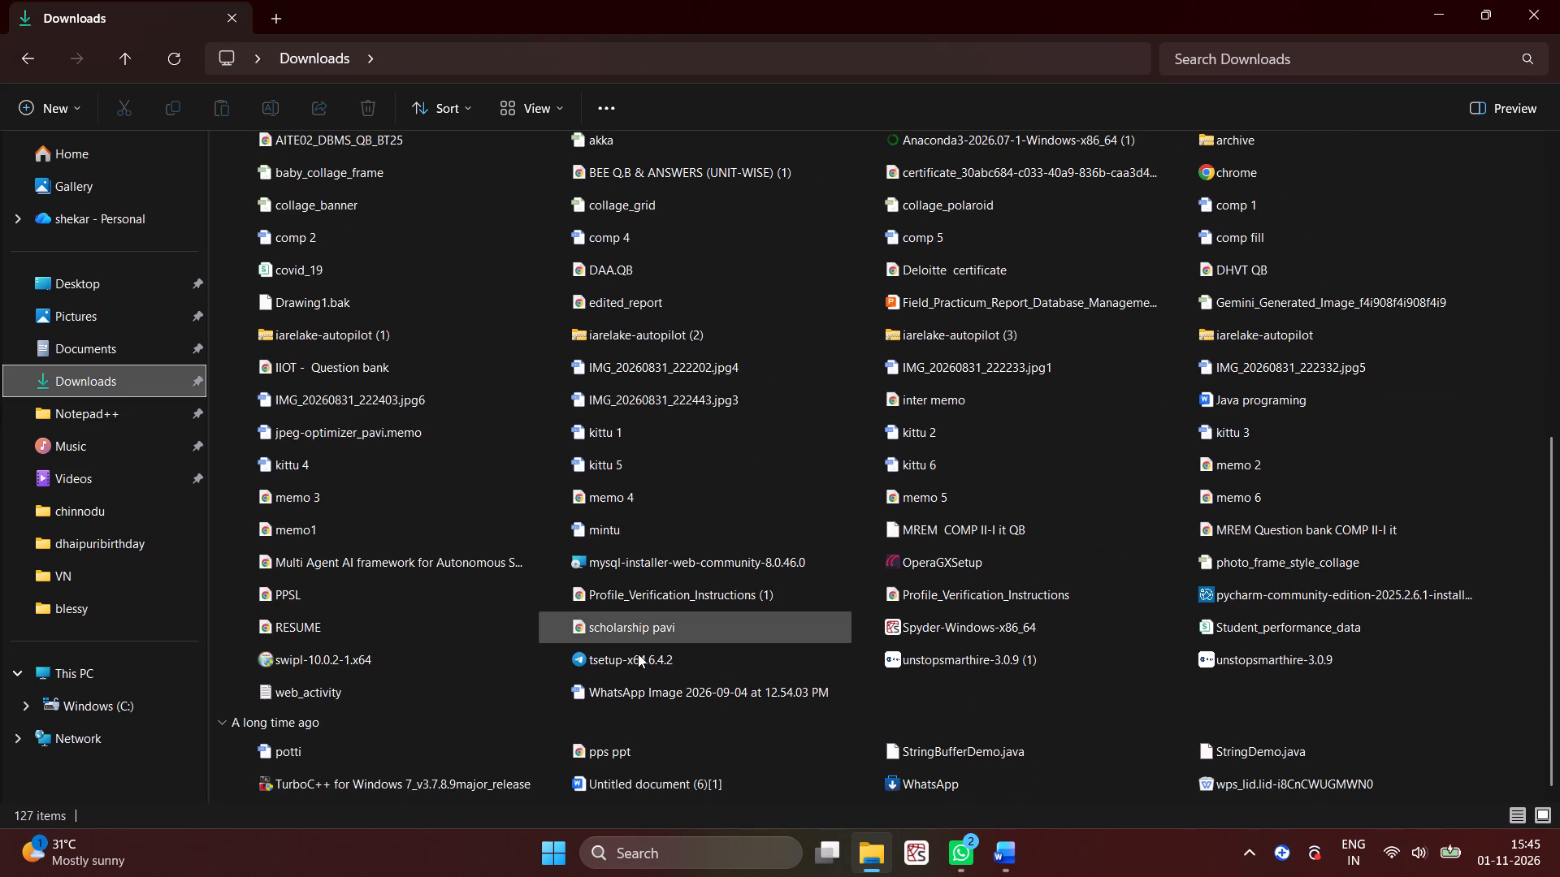
scroll(643, 660, down, 6)
drag(643, 660, 628, 683)
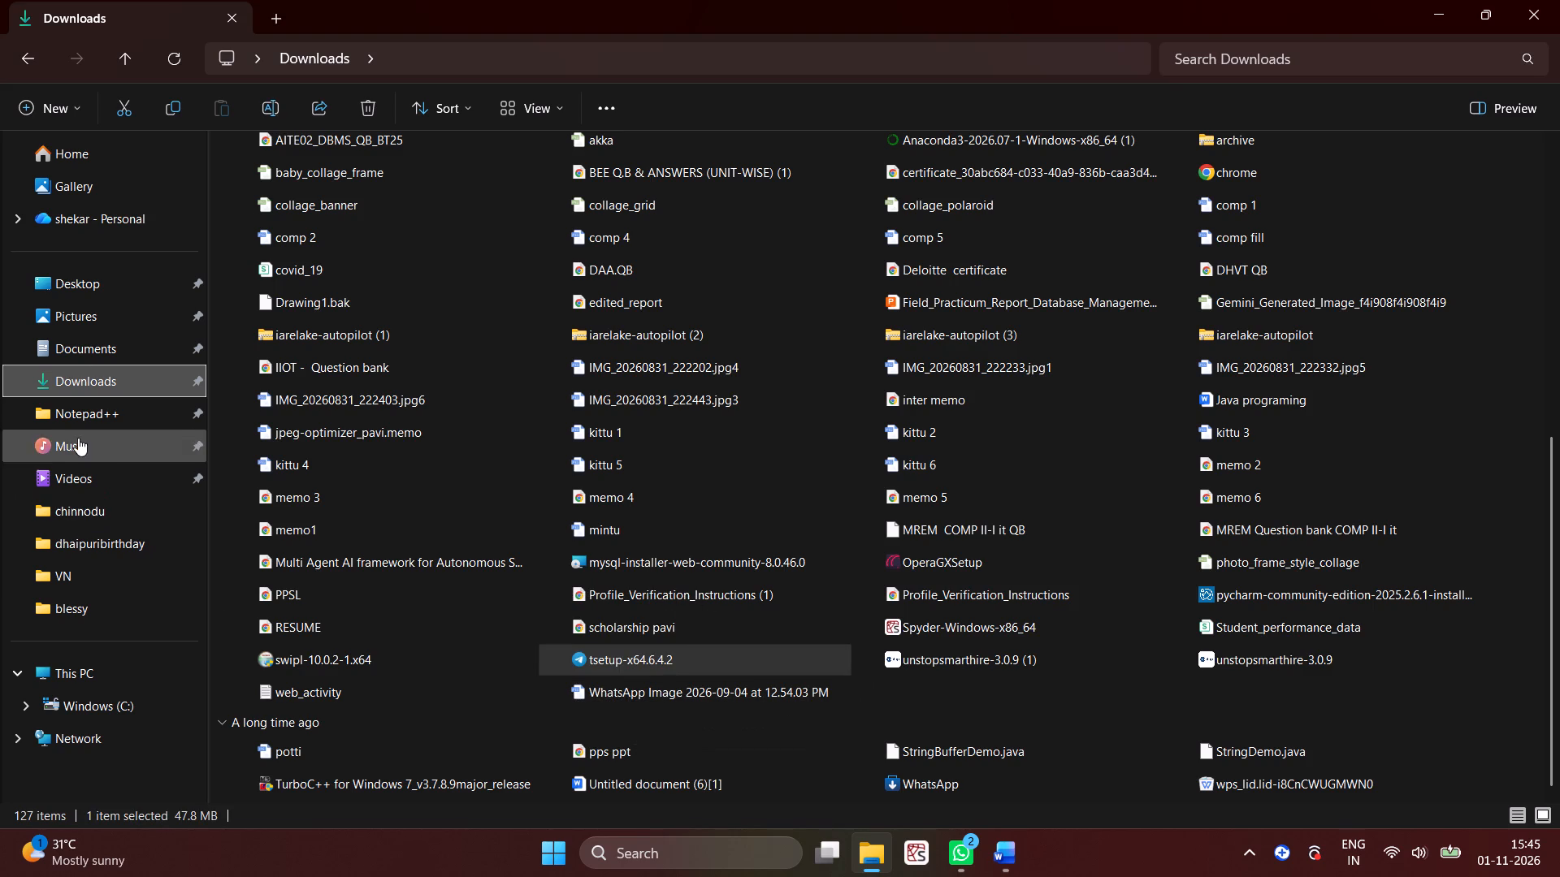
Check the chinnodu, dhaipuribirthday, VN and blessy folders for the picture.
click(95, 504)
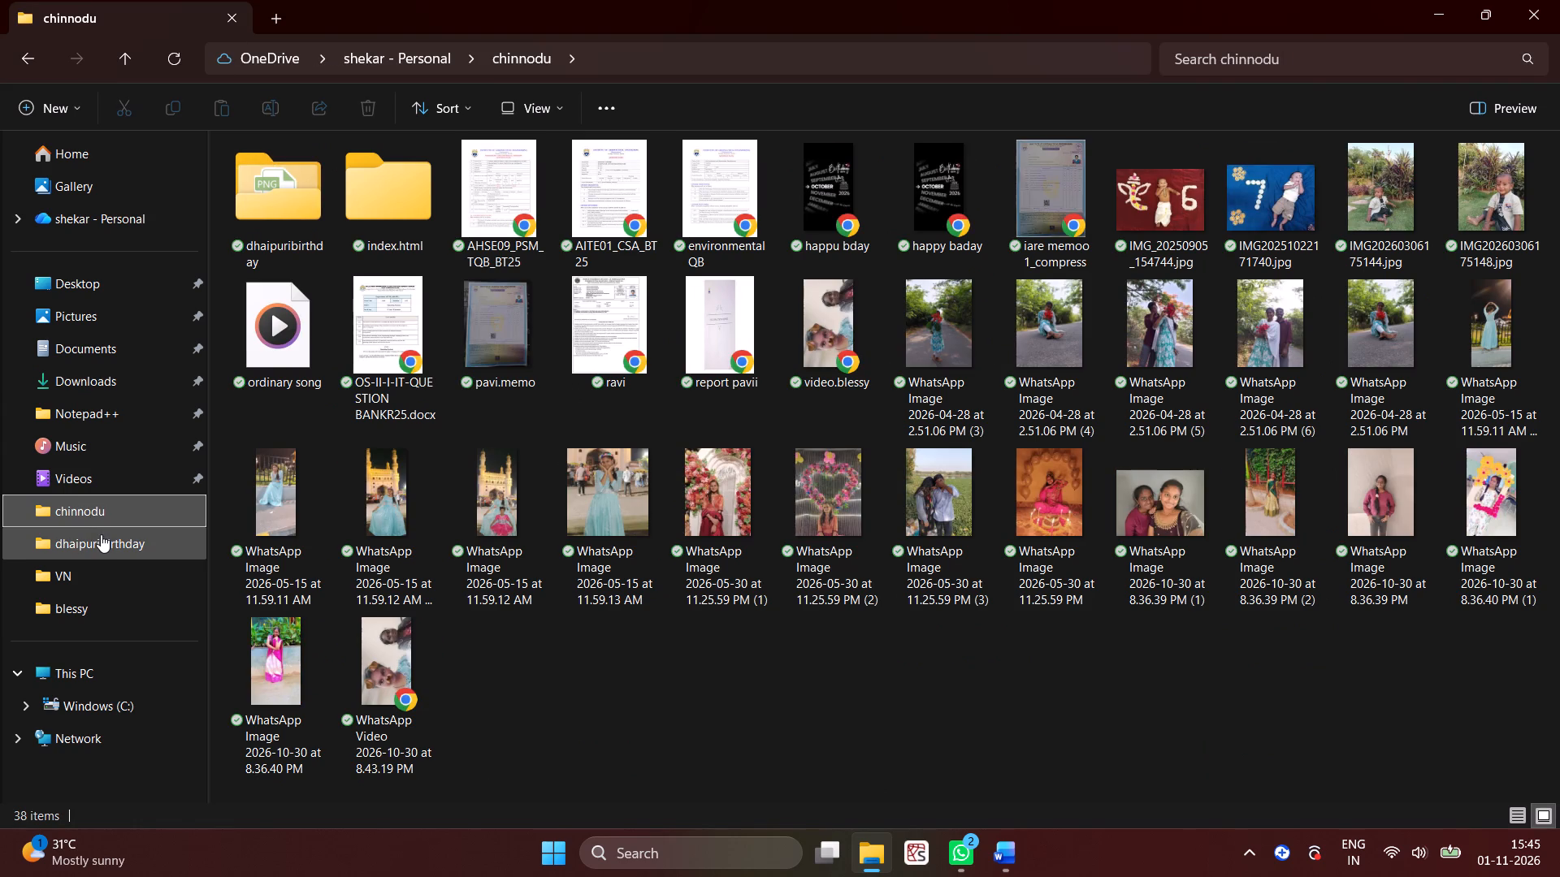
click(101, 534)
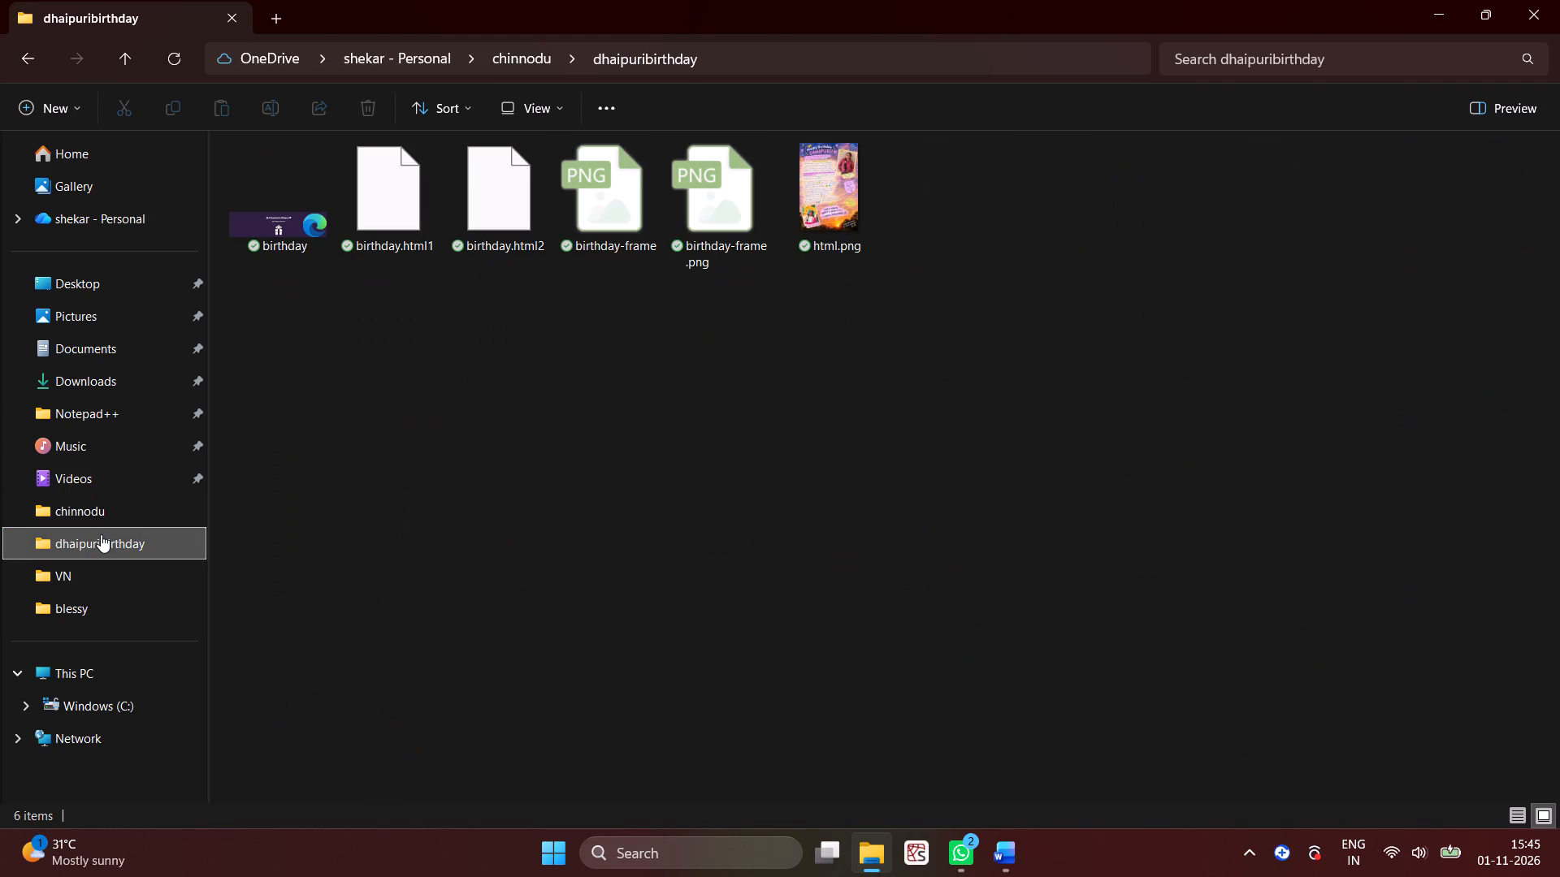
click(100, 567)
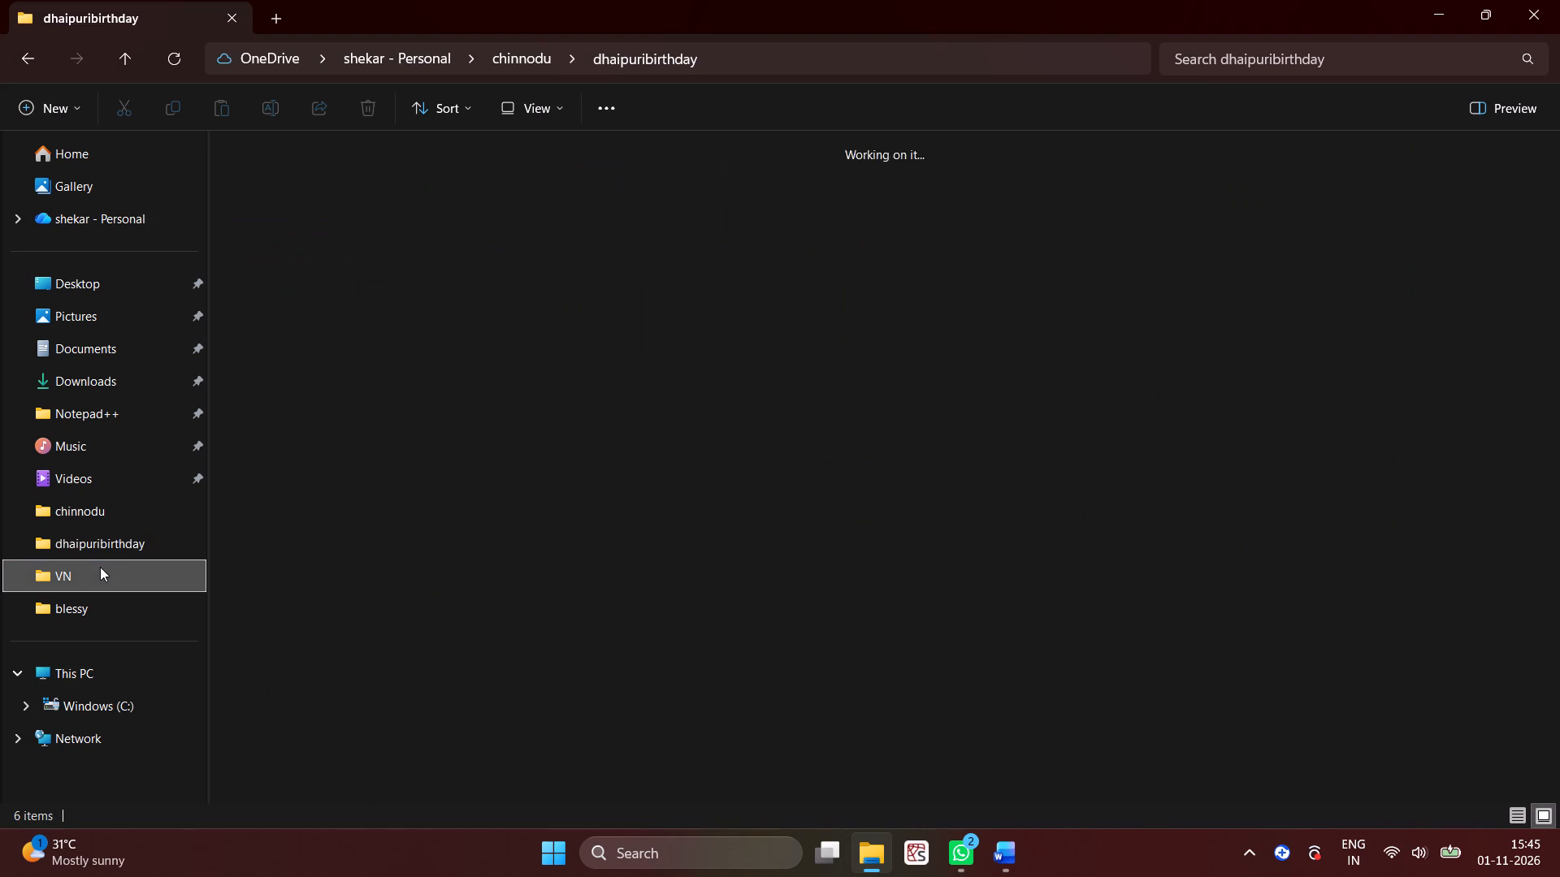
click(109, 614)
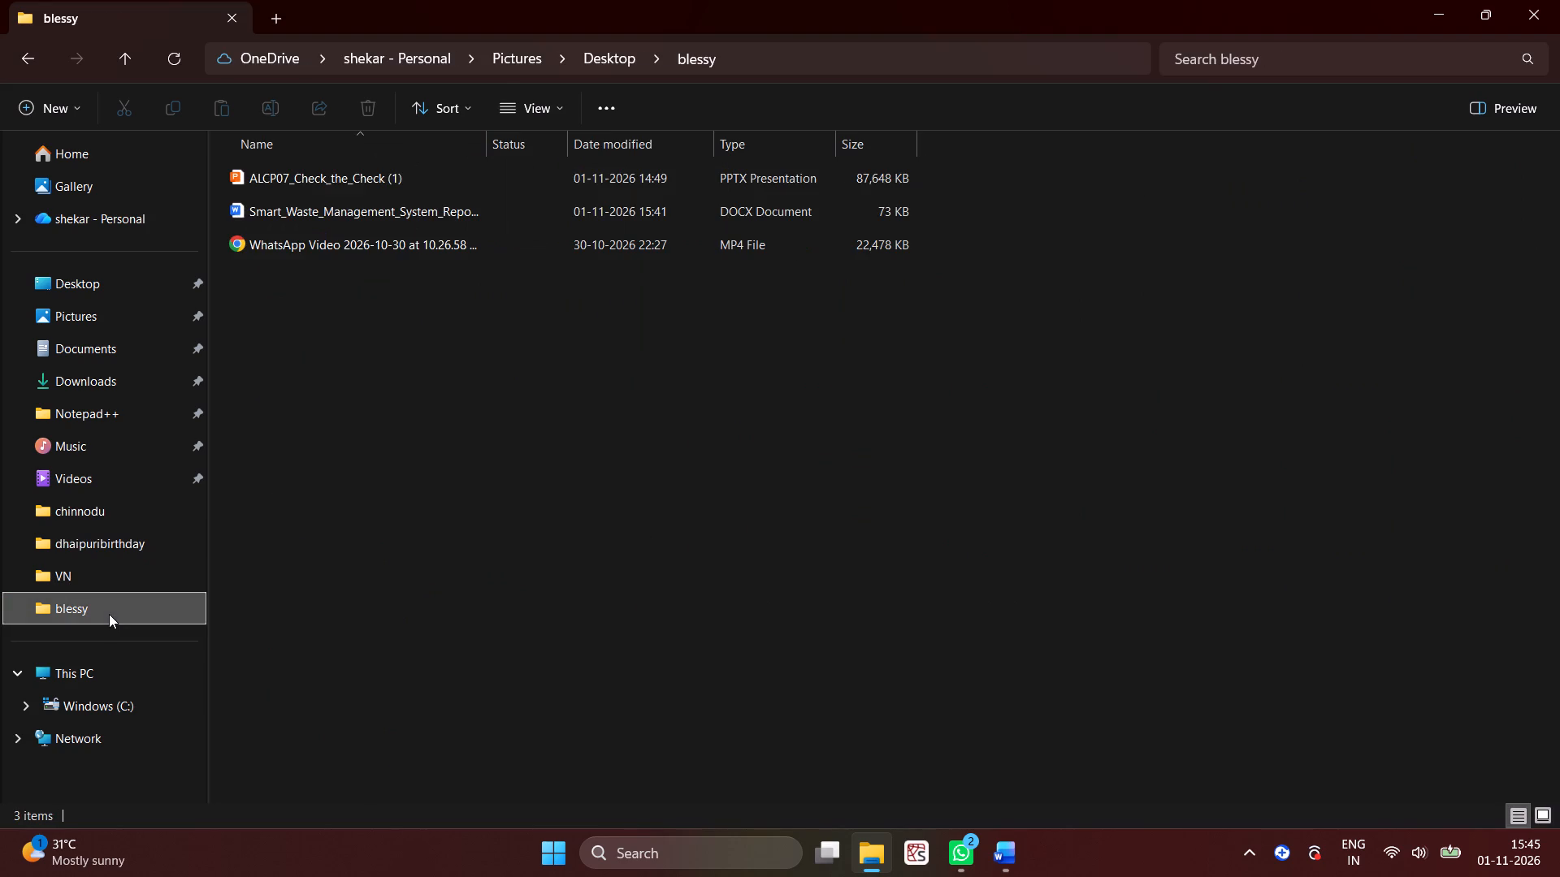
Look through the recent files on the File Explorer Home page for the picture, and close File Explorer.
click(78, 139)
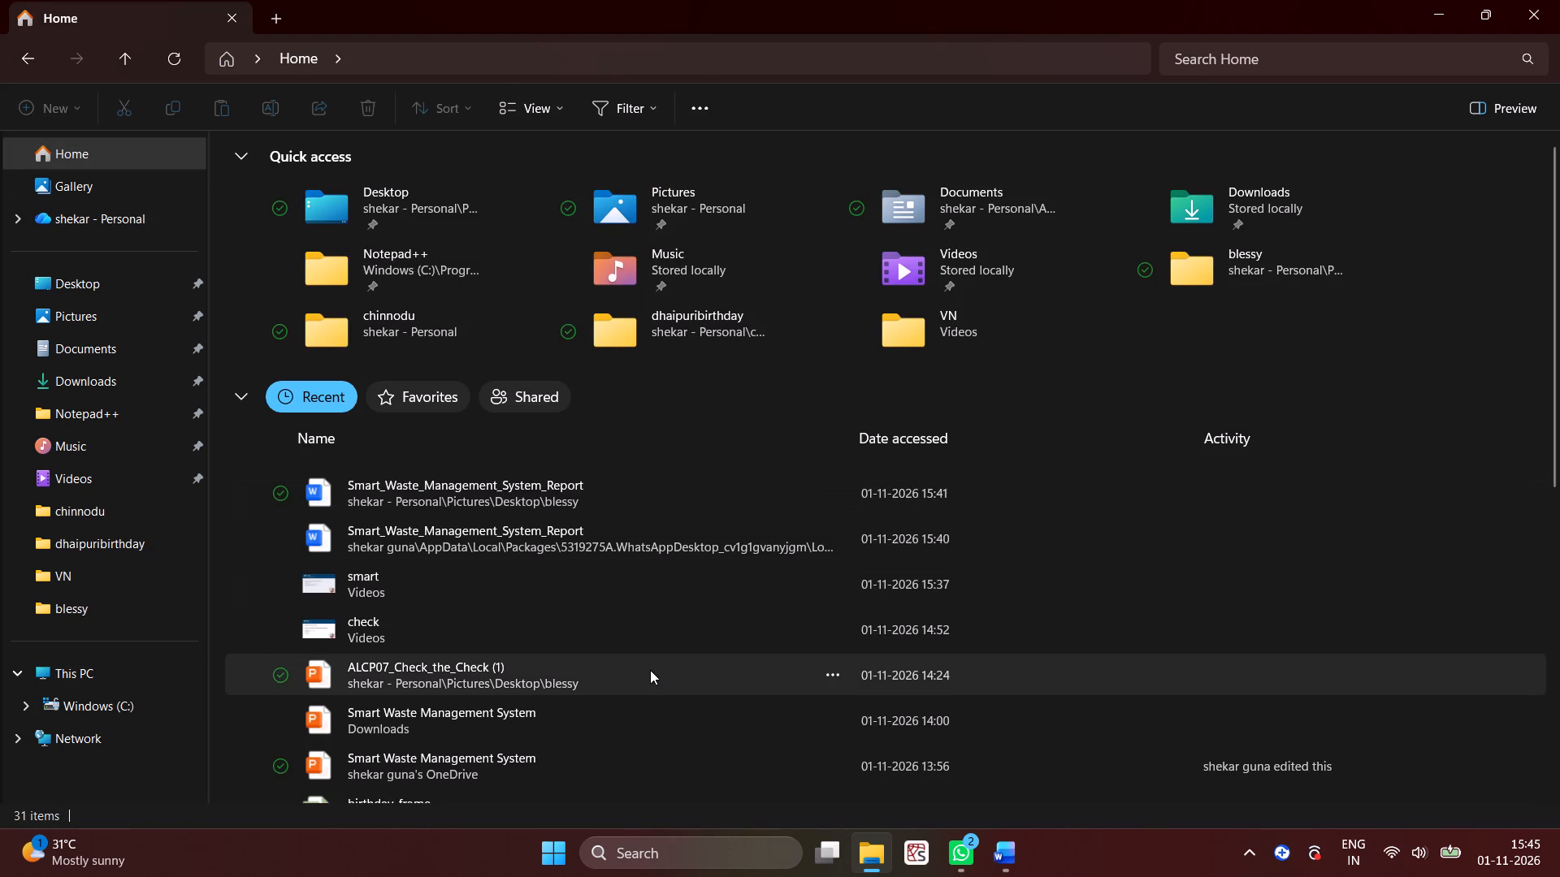
scroll(650, 670, down, 19)
scroll(650, 670, down, 10)
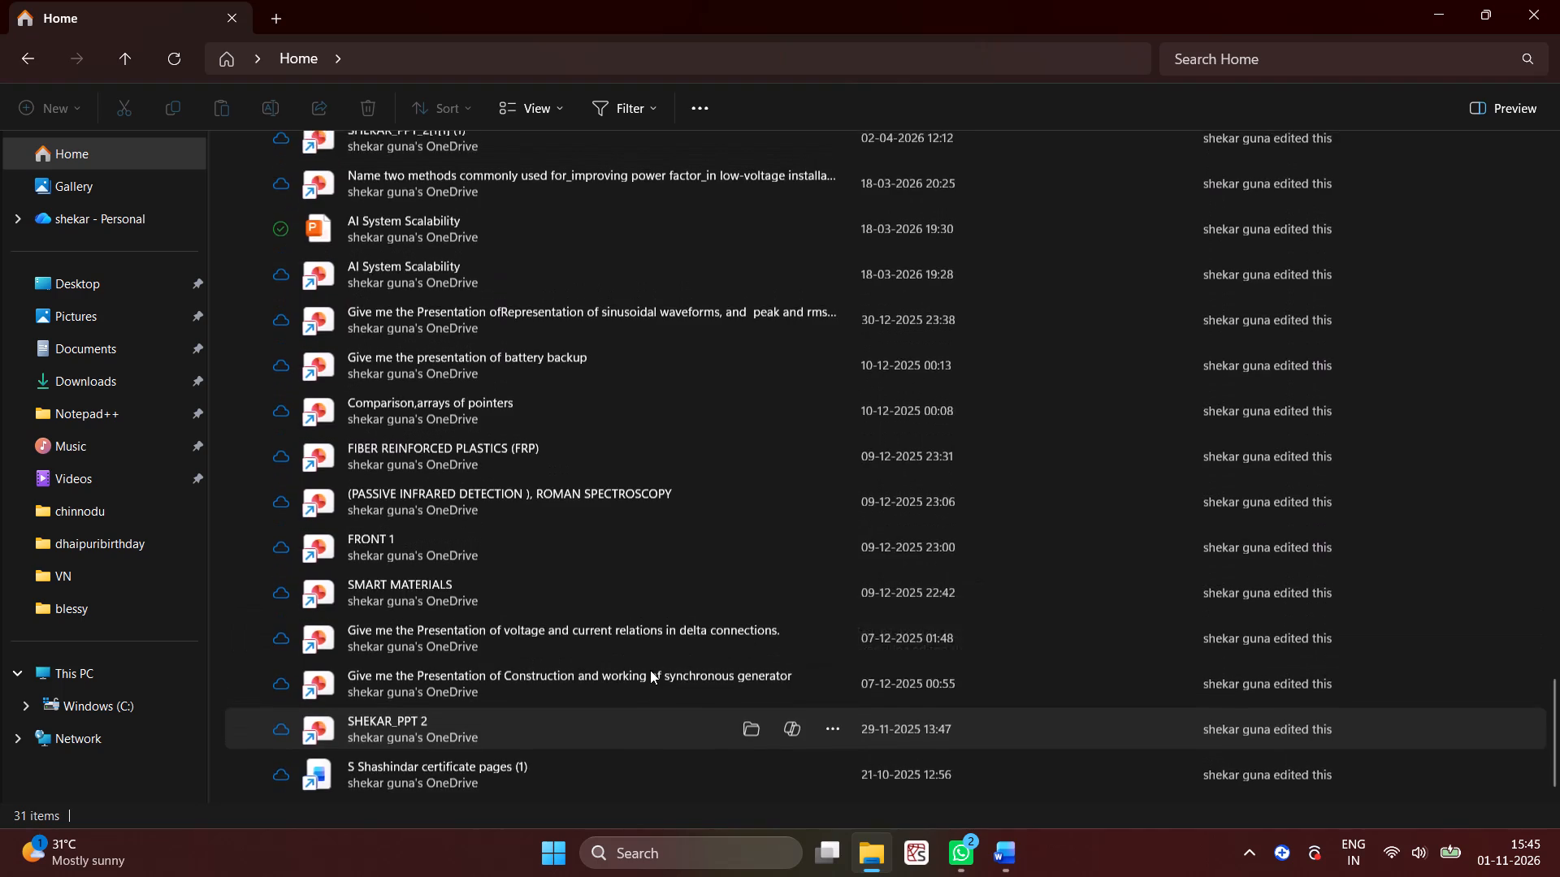
scroll(650, 670, down, 8)
scroll(650, 670, up, 7)
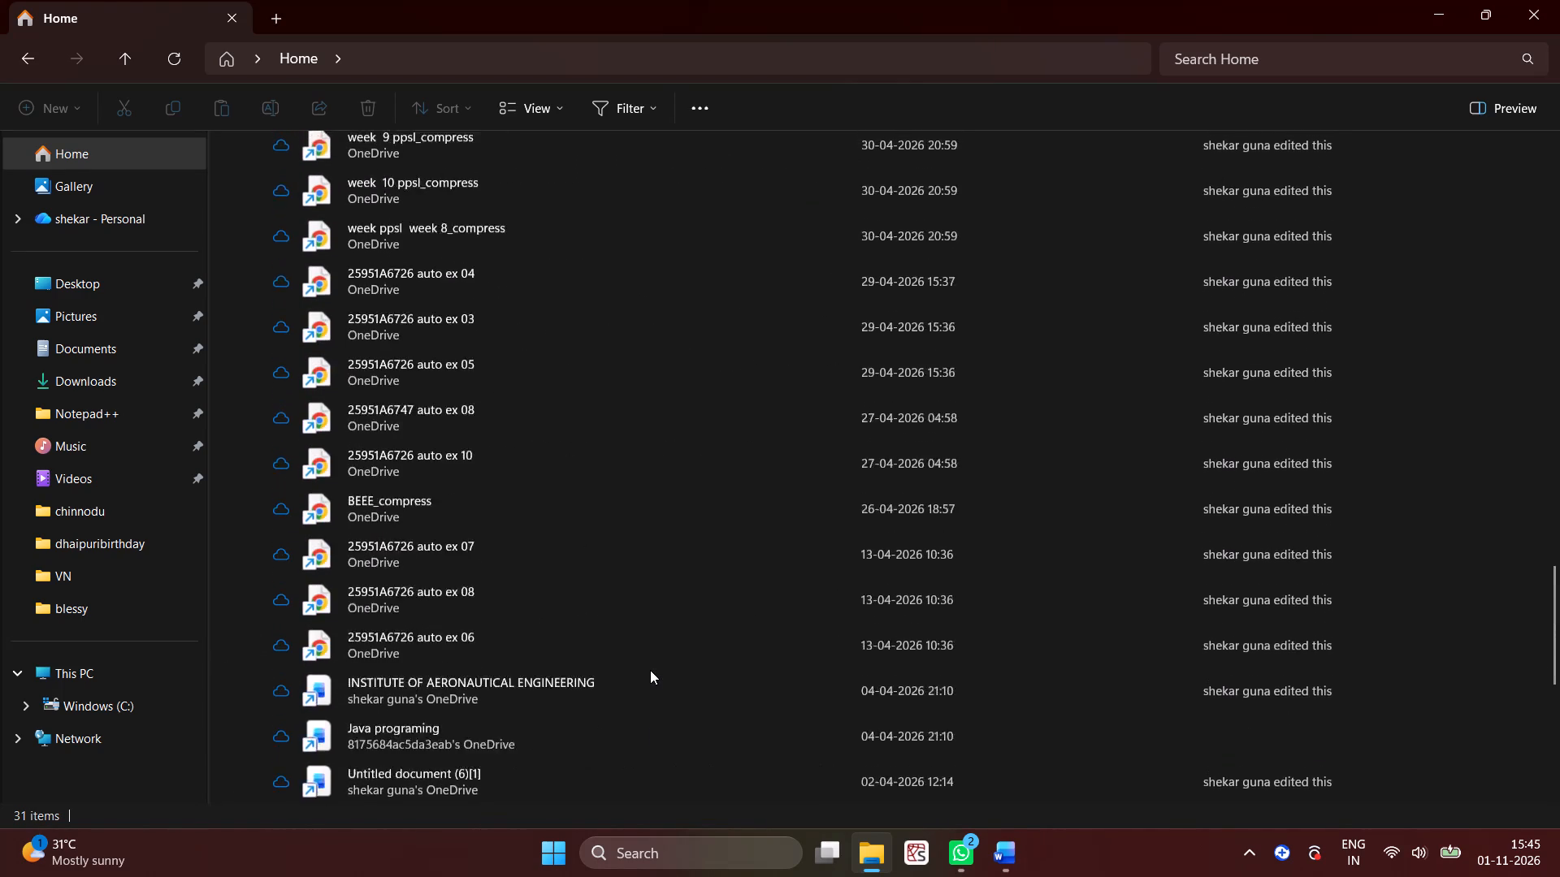
scroll(650, 670, up, 8)
scroll(650, 670, right, 2)
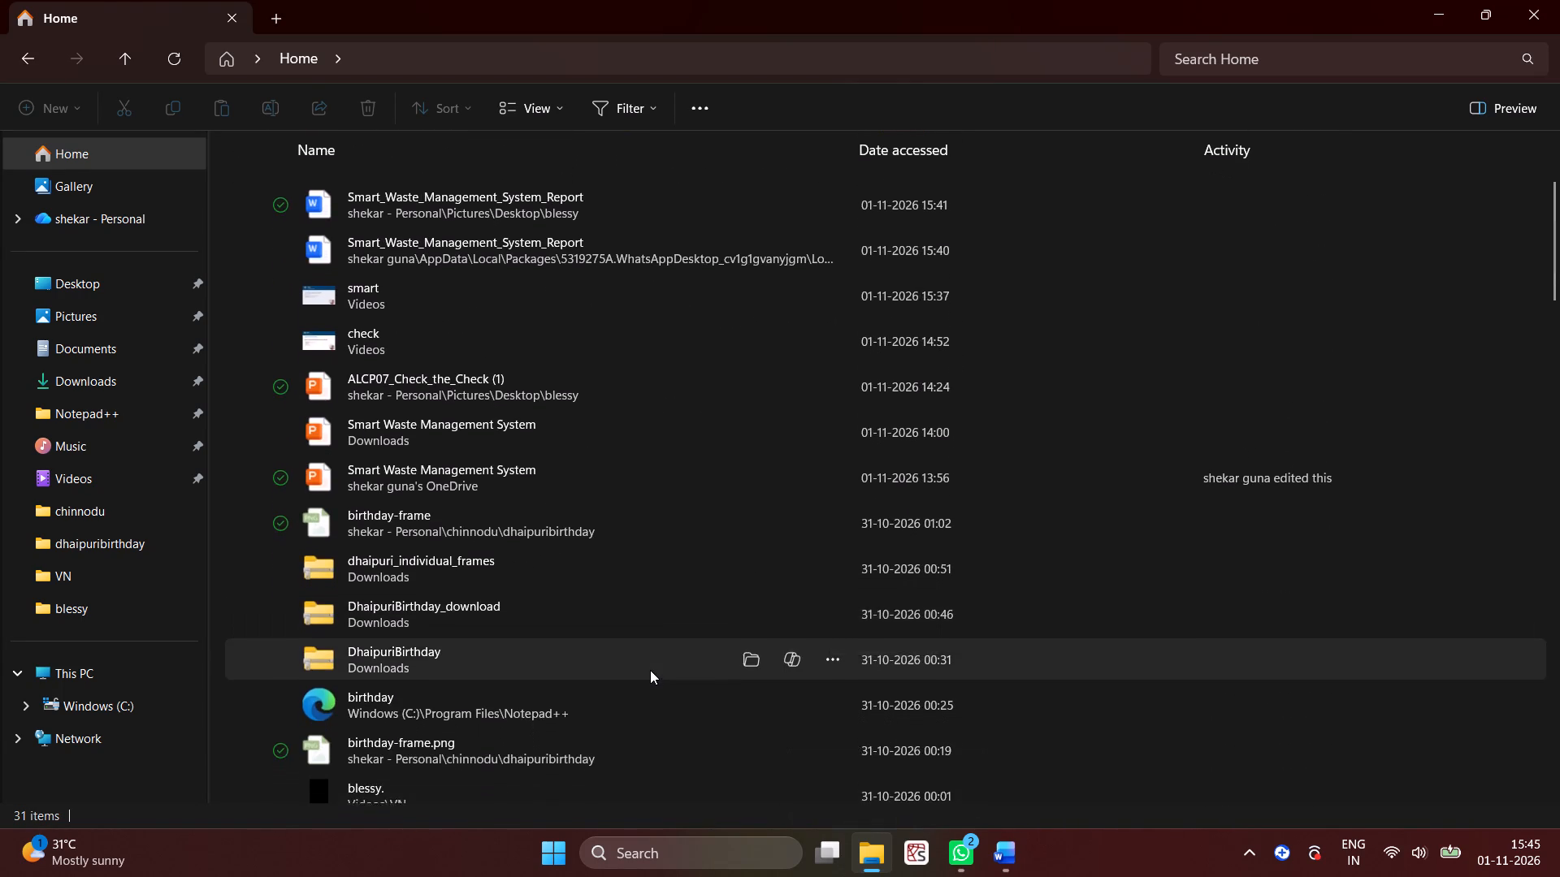
scroll(650, 670, right, 2)
scroll(650, 670, up, 2)
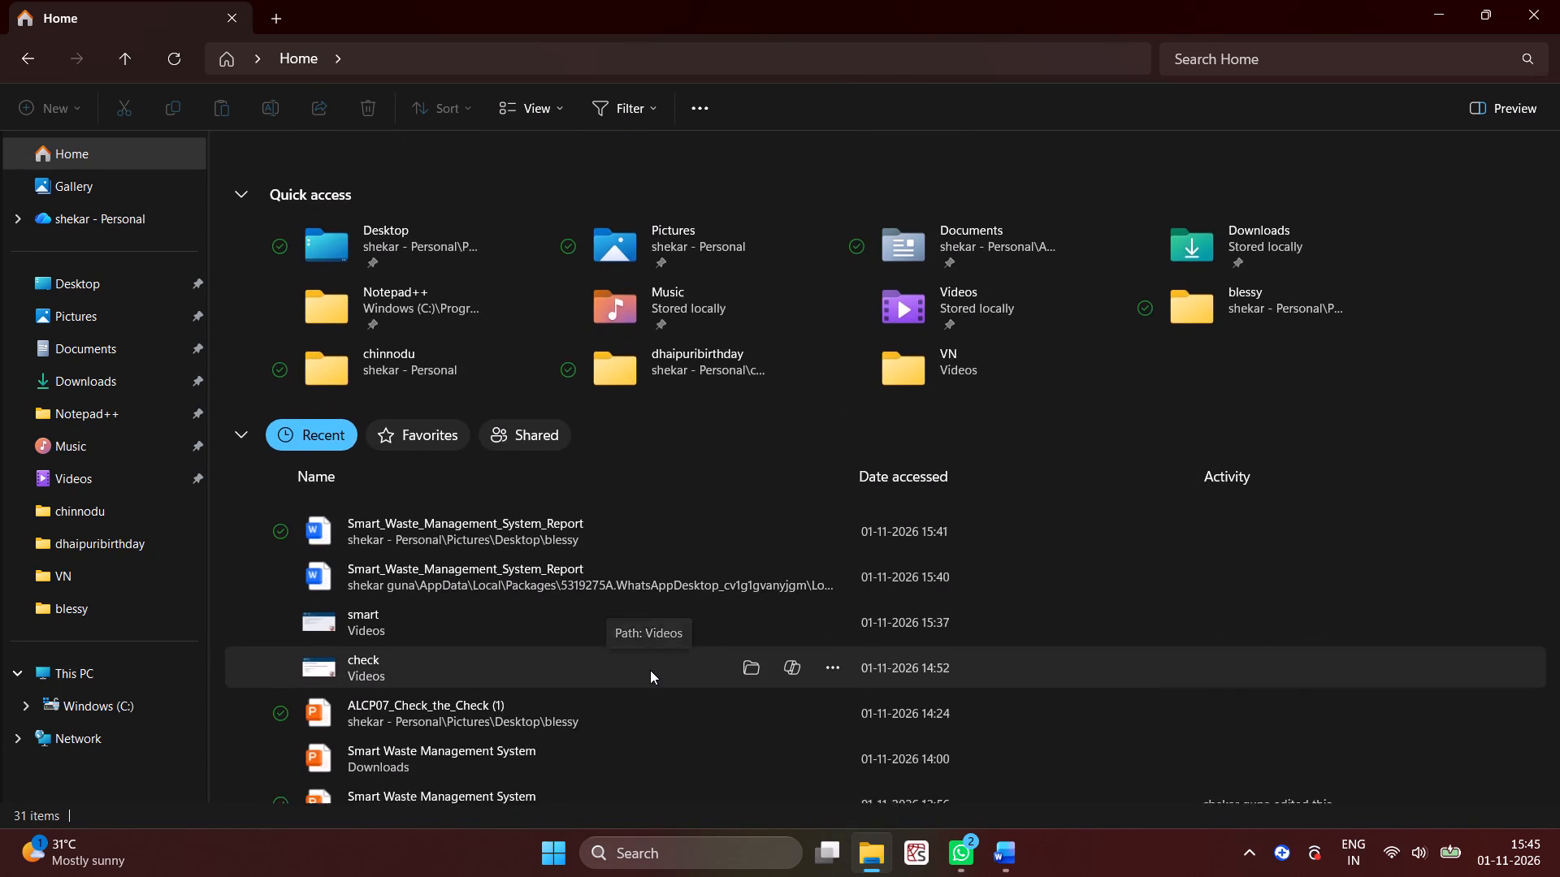
scroll(650, 670, down, 3)
scroll(650, 670, right, 1)
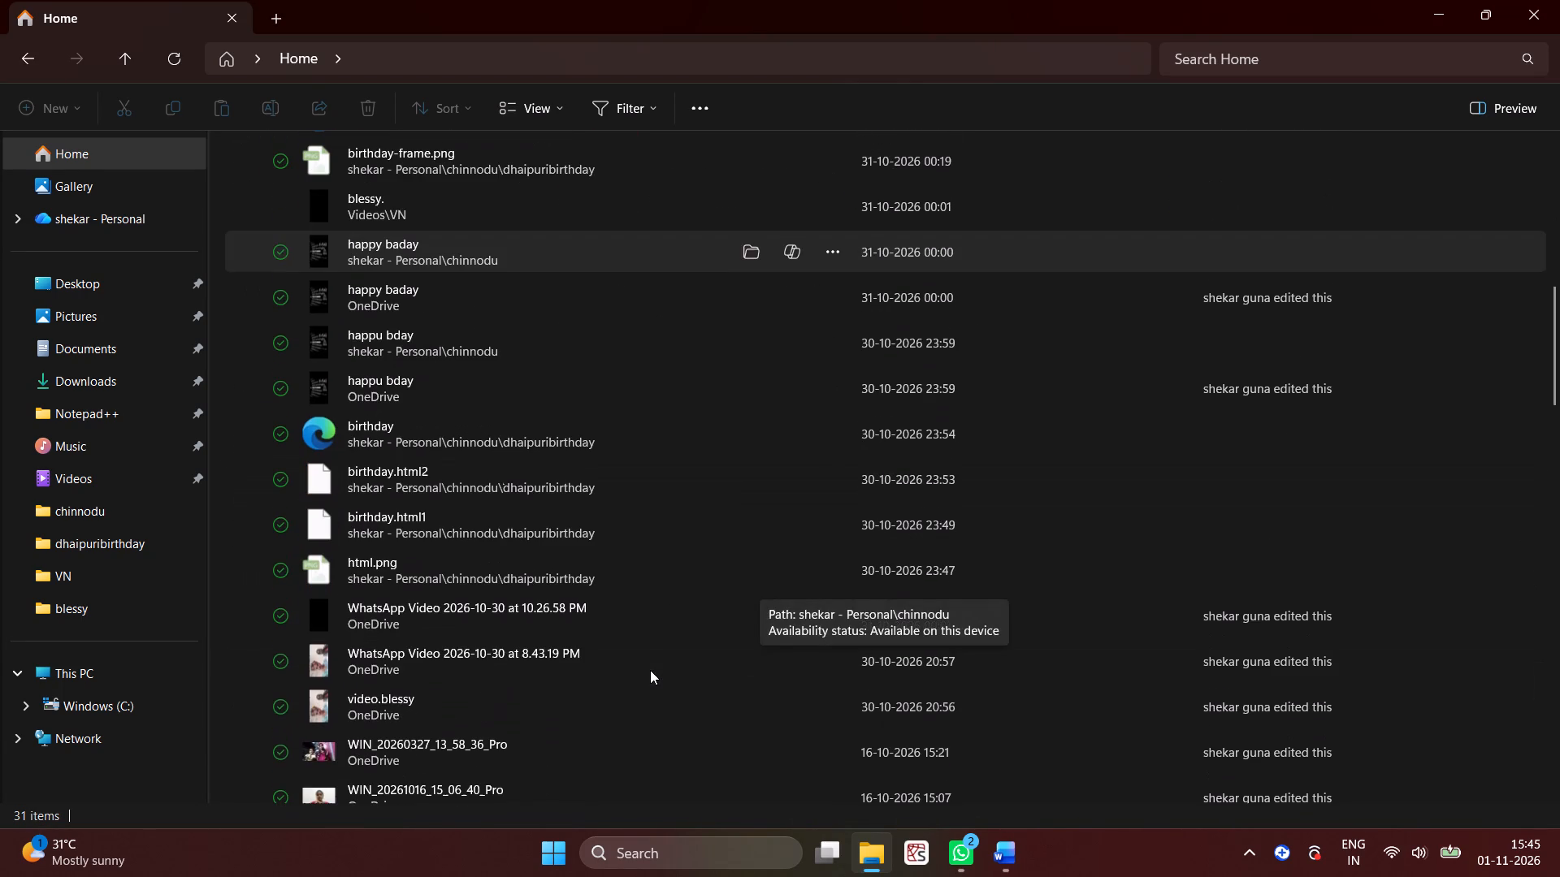
scroll(650, 670, right, 2)
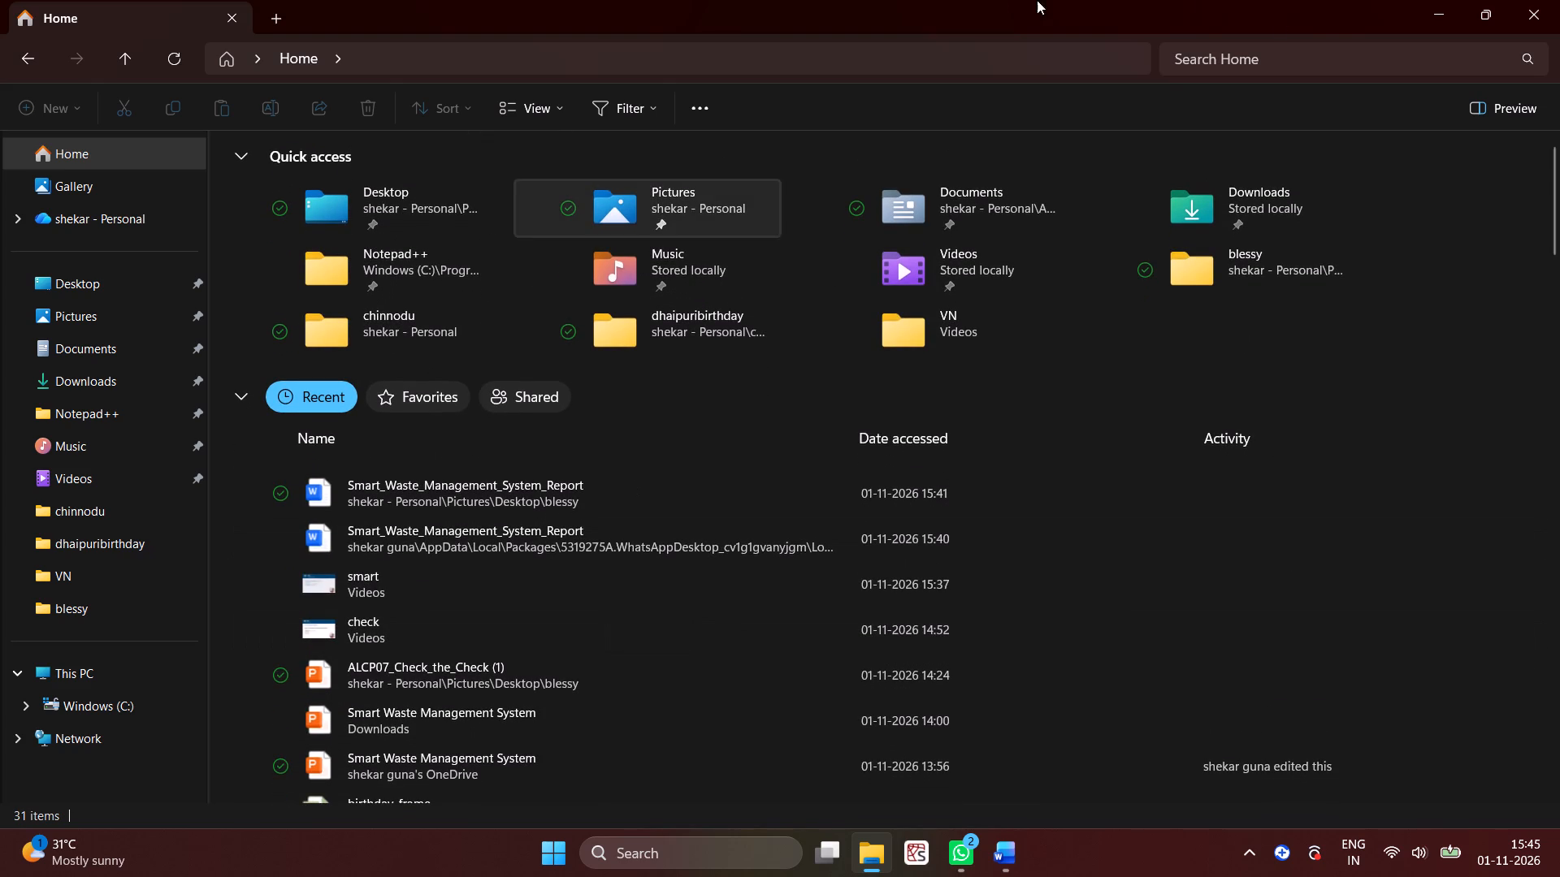
click(1559, 0)
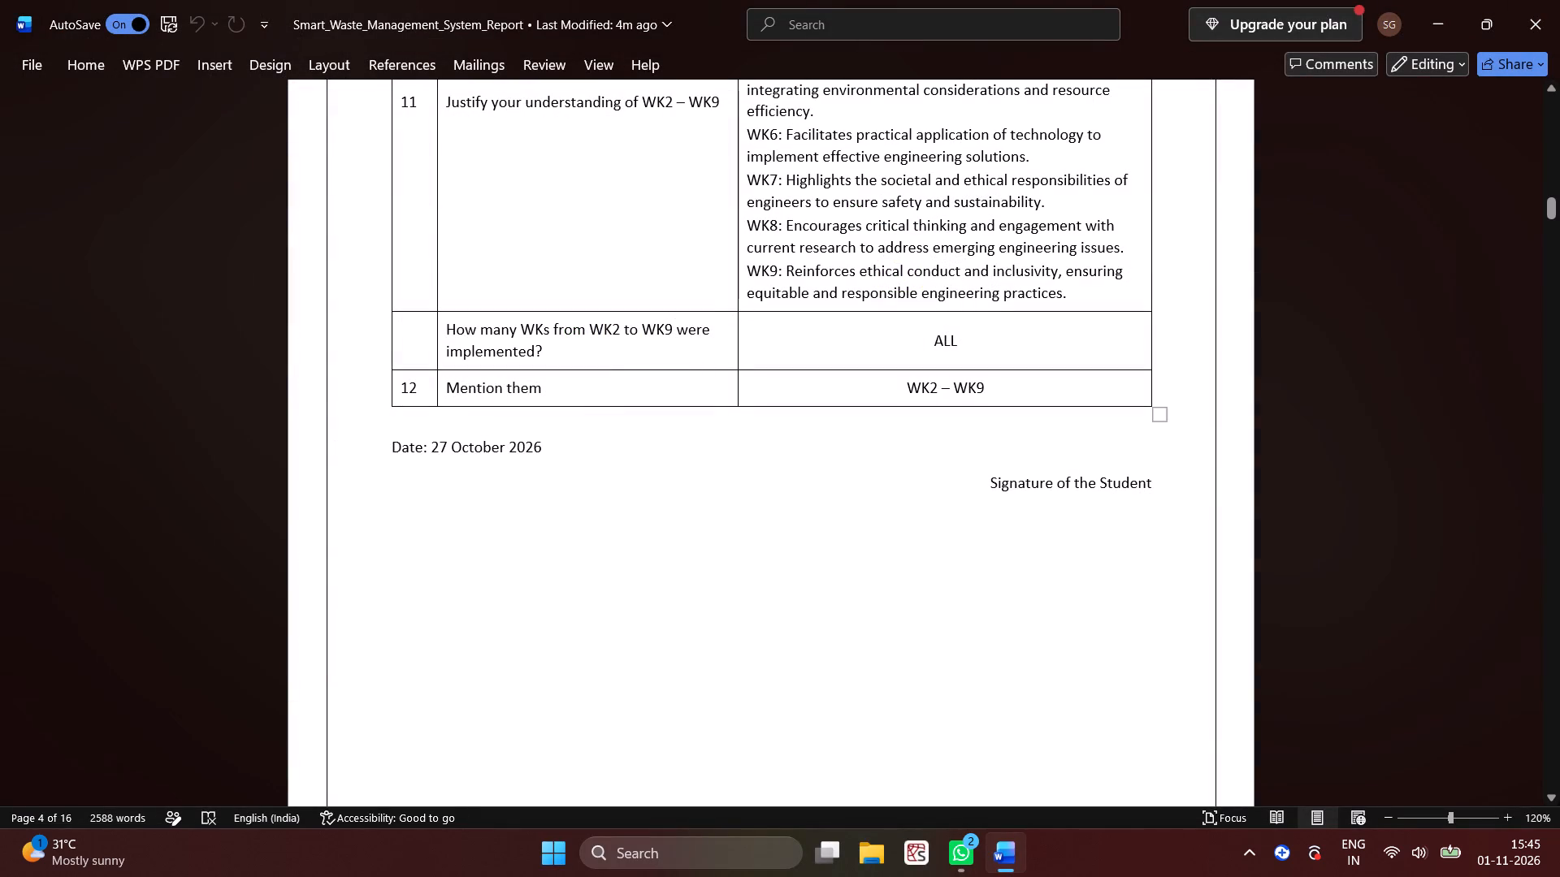
In the Word report, insert a line break after "Signature of the Student" and return the cursor to the end of that text.
click(1041, 508)
key(Right)
key(Right)
key(Right)
key(Right)
key(Right)
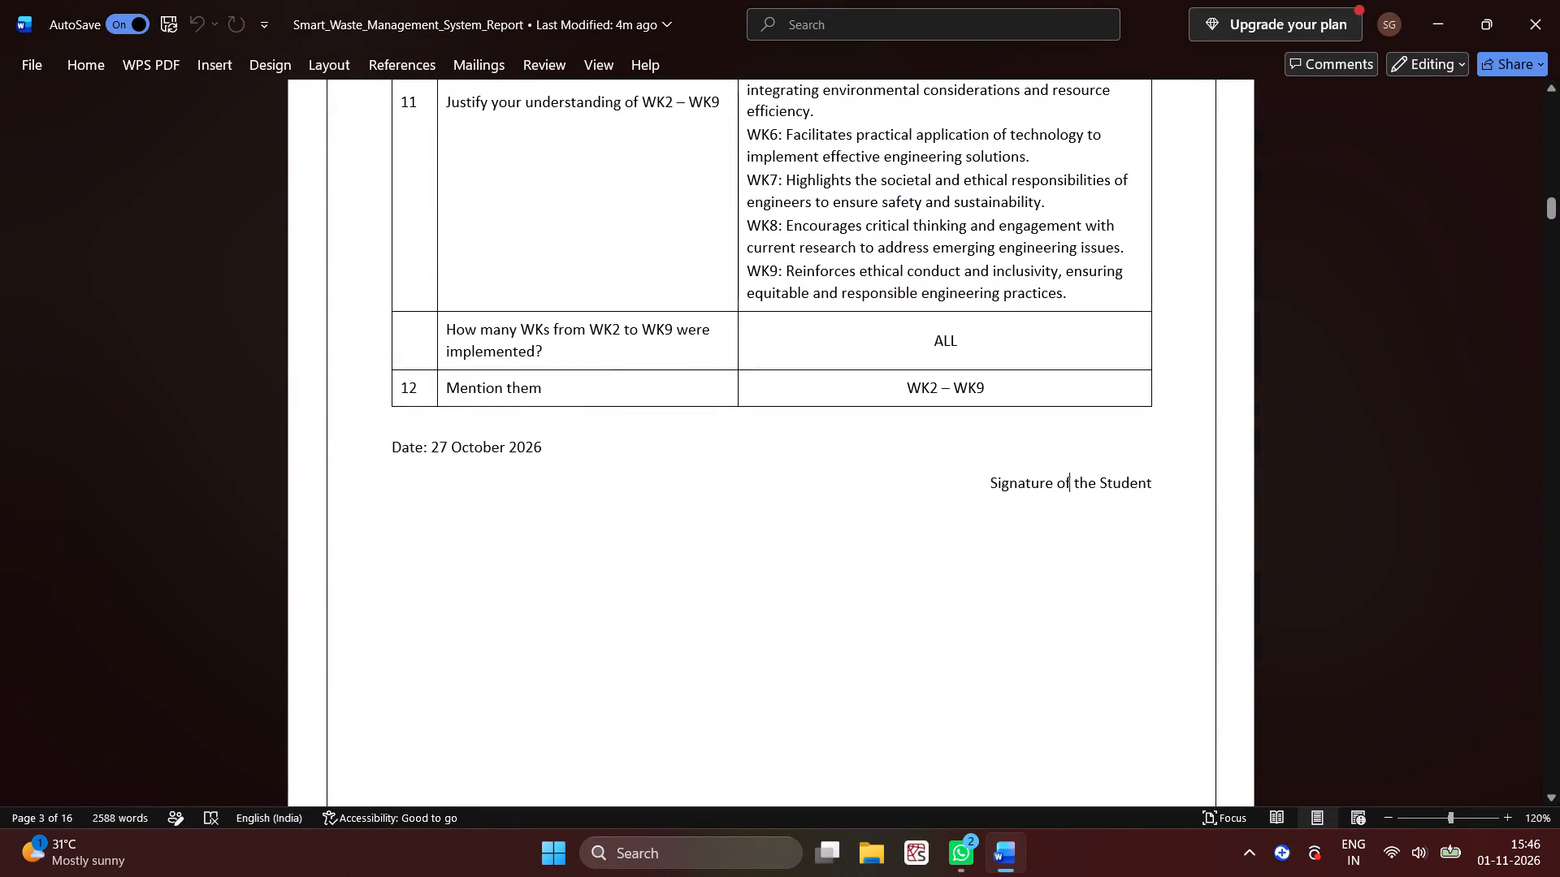
key(Right)
key(Right)
key(Right)
key(Right)
key(Right)
key(Right)
key(Right)
key(Right)
key(Right)
key(Right)
key(Right)
key(Right)
key(shift+Return)
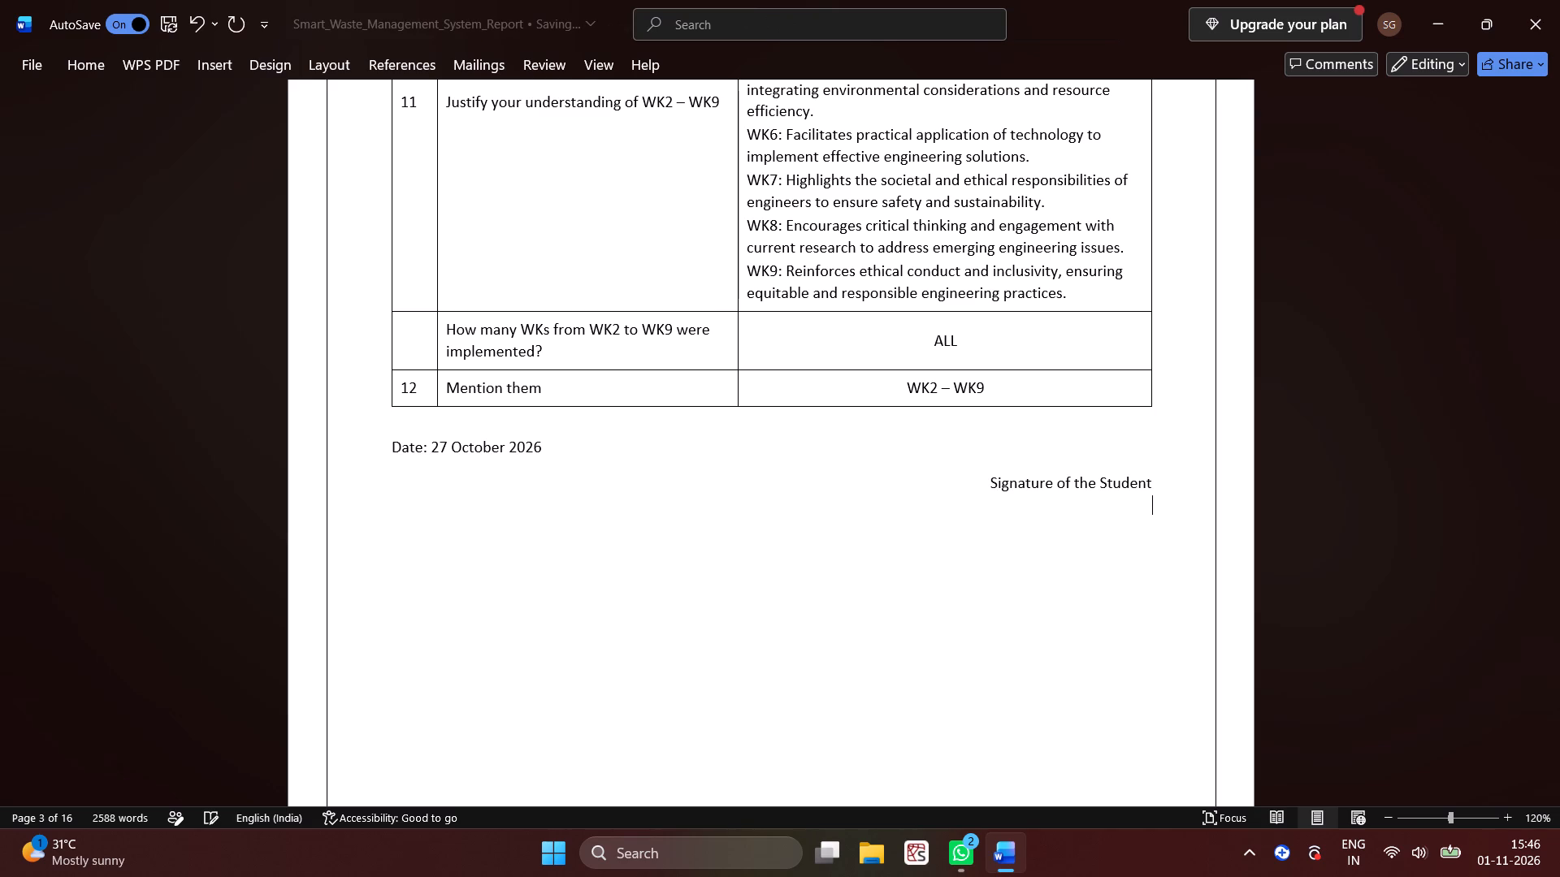
key(Left)
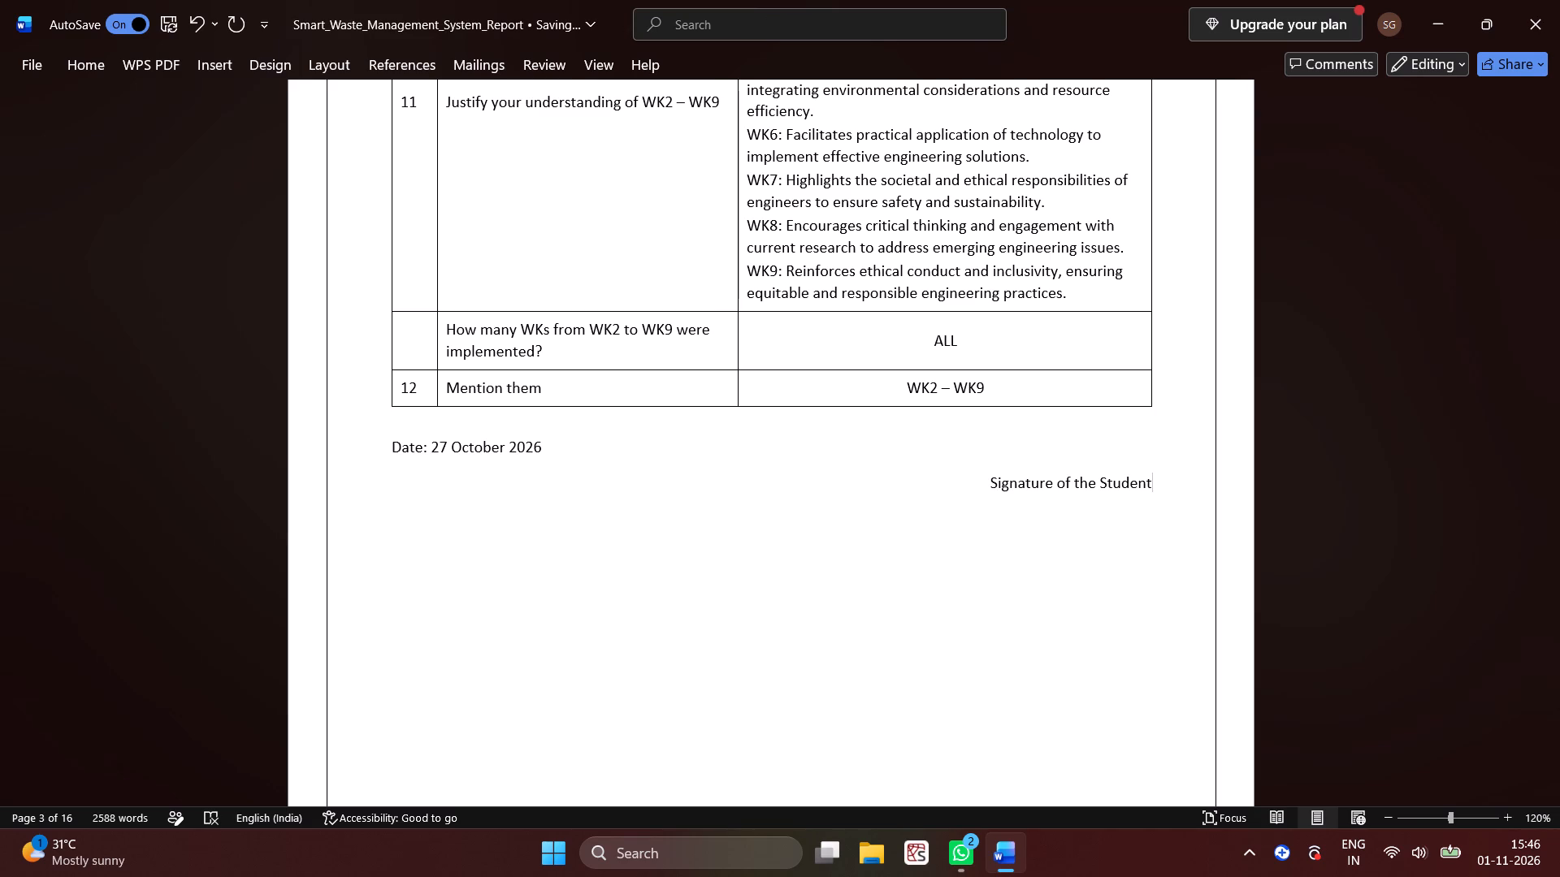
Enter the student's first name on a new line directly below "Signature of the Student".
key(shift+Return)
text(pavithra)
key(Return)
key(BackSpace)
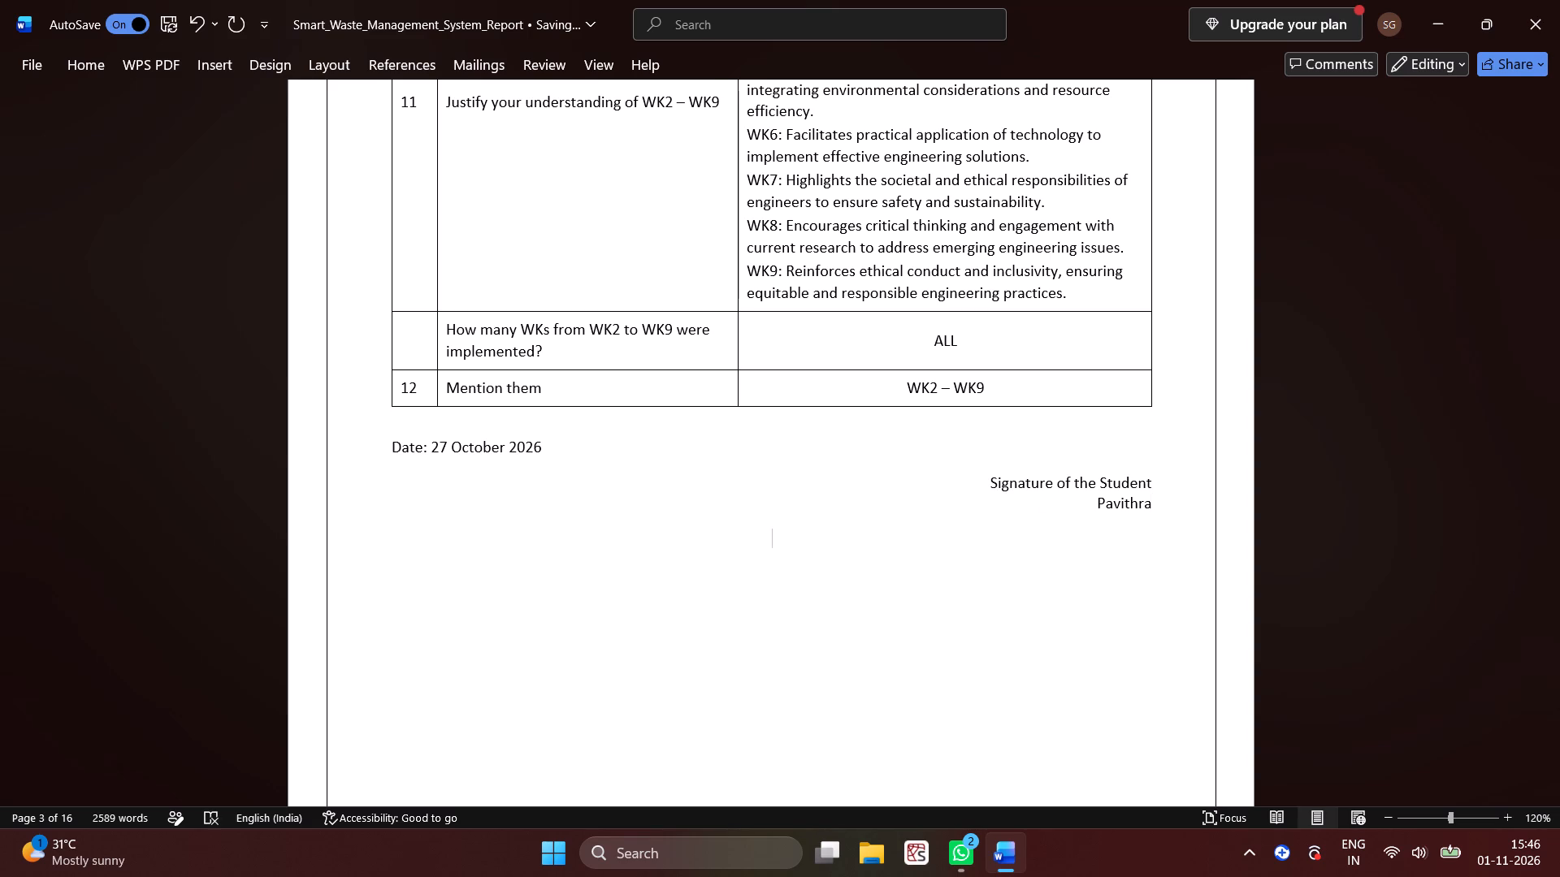
Replace the line break between "Signature of the Student" and the first name with a paragraph break.
key(Right)
key(Right)
key(Right)
key(Right)
key(Right)
key(Right)
key(Right)
key(Right)
key(Right)
key(Right)
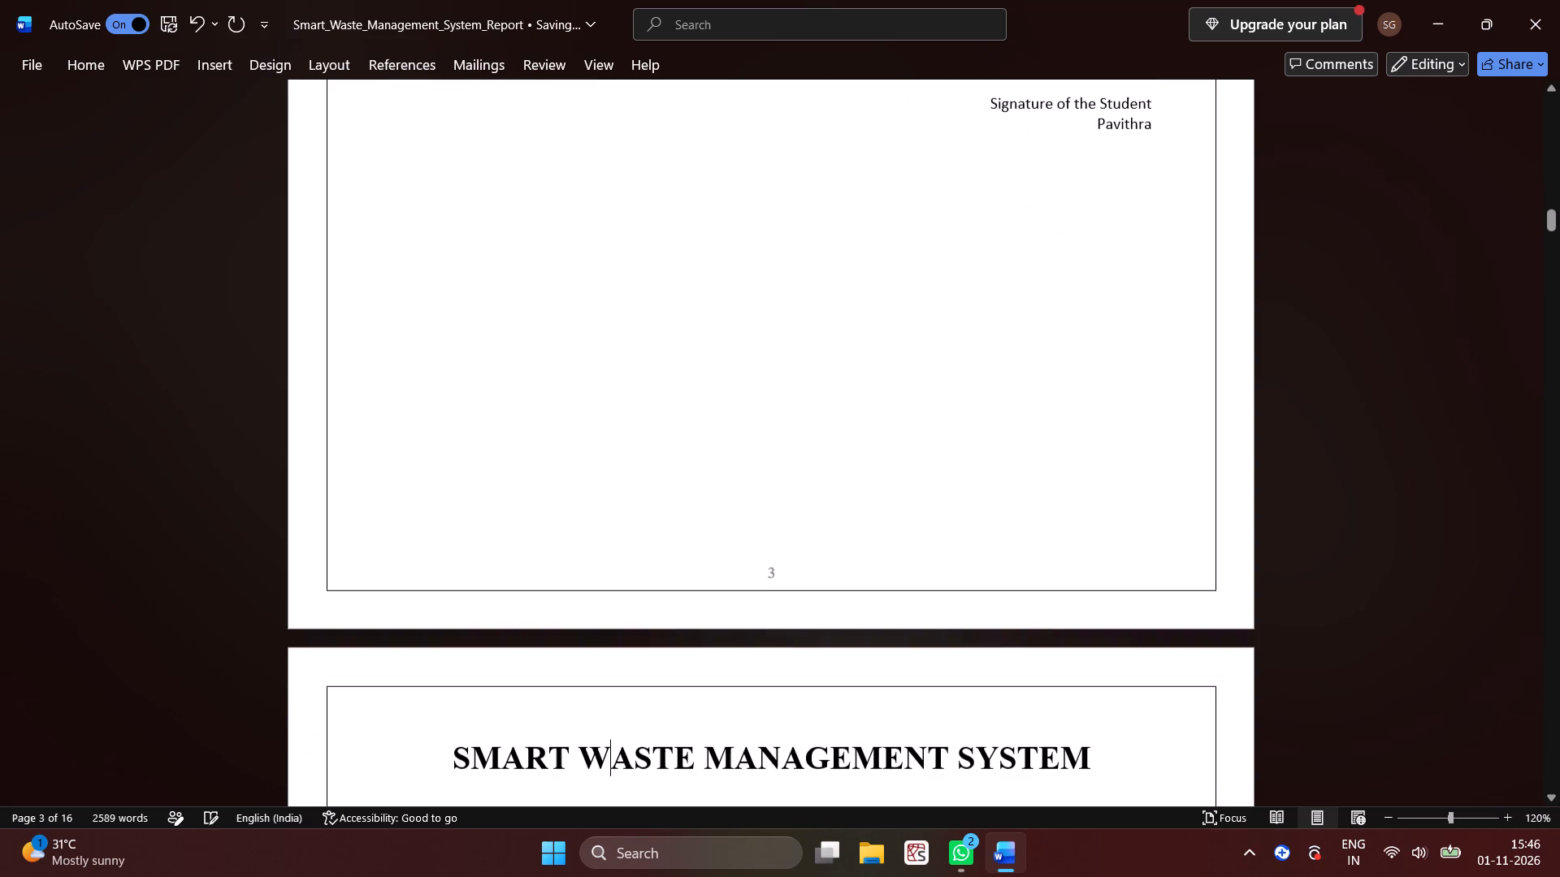
key(Up)
scroll(1041, 508, up, 1)
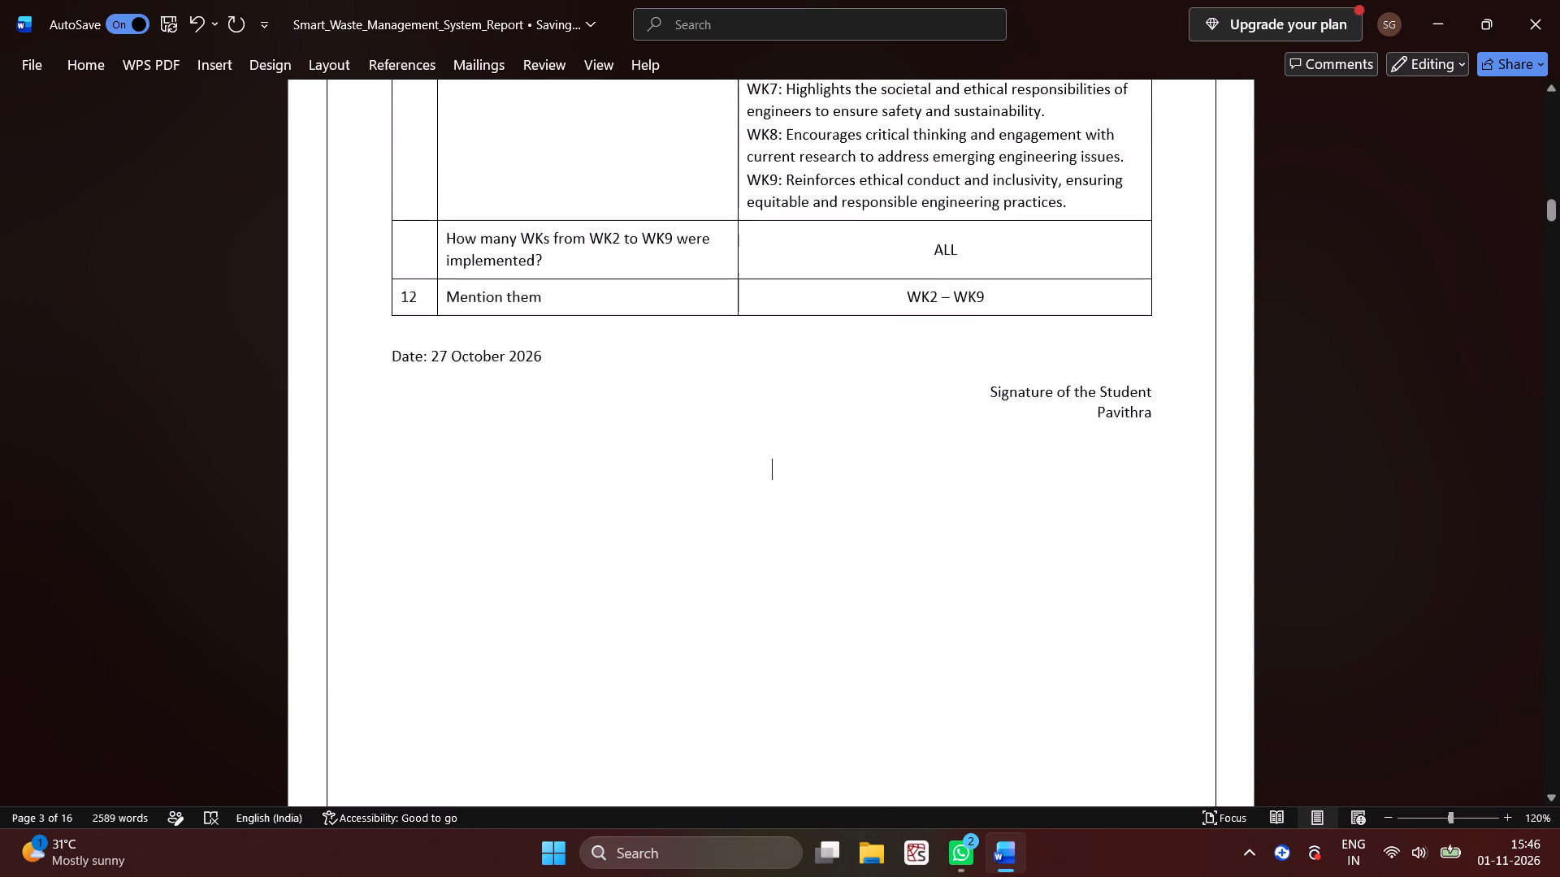
scroll(1041, 508, up, 1)
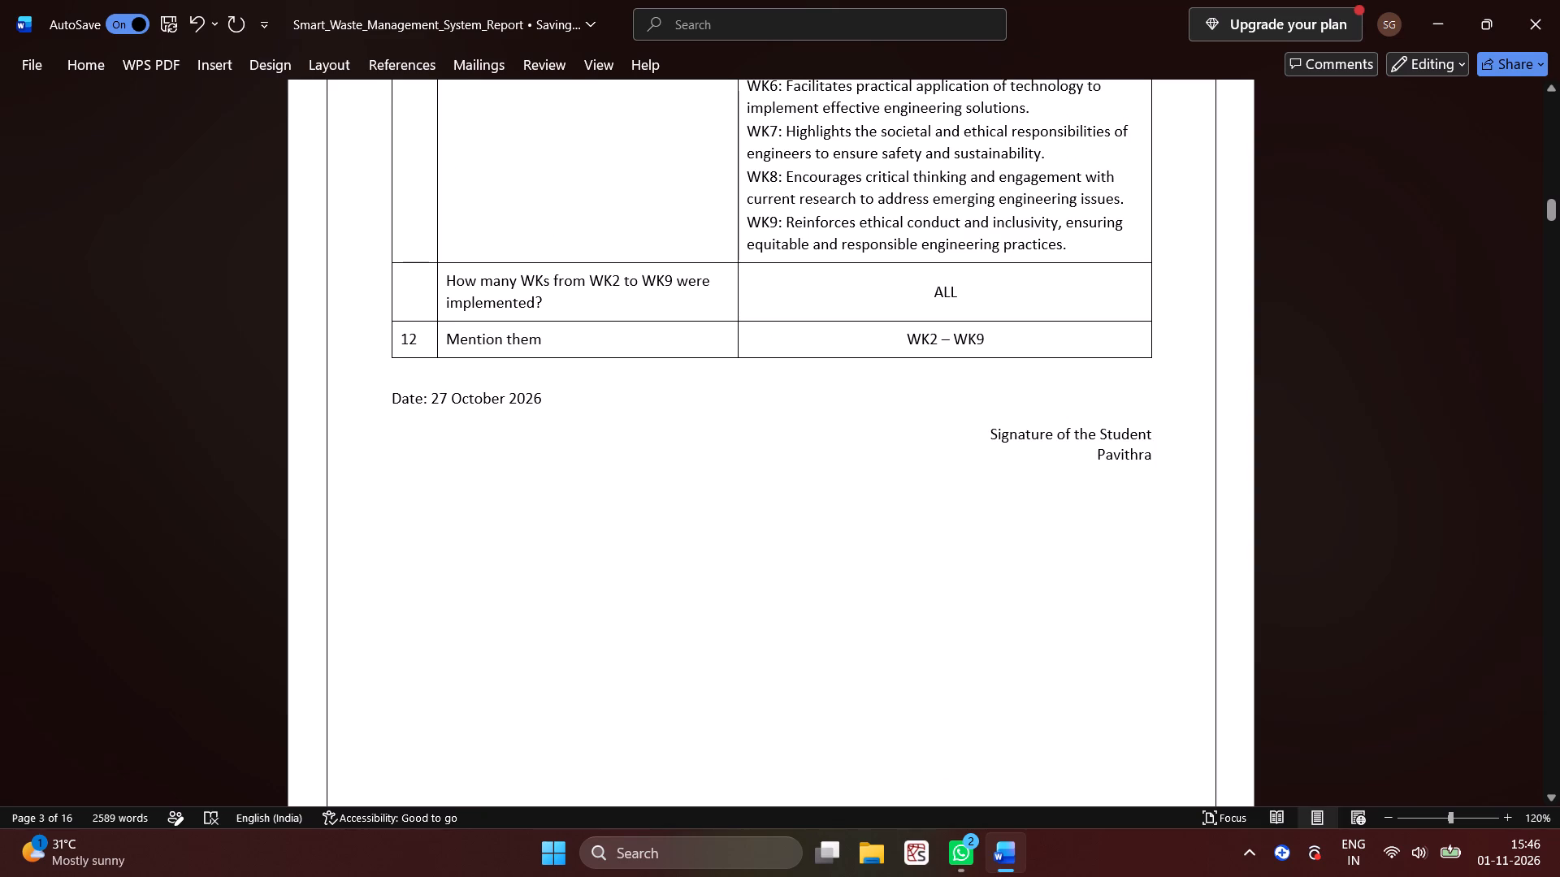
click(1153, 456)
key(Left)
key(Left)
key(Left)
key(Left)
key(Left)
key(Left)
key(Left)
key(Left)
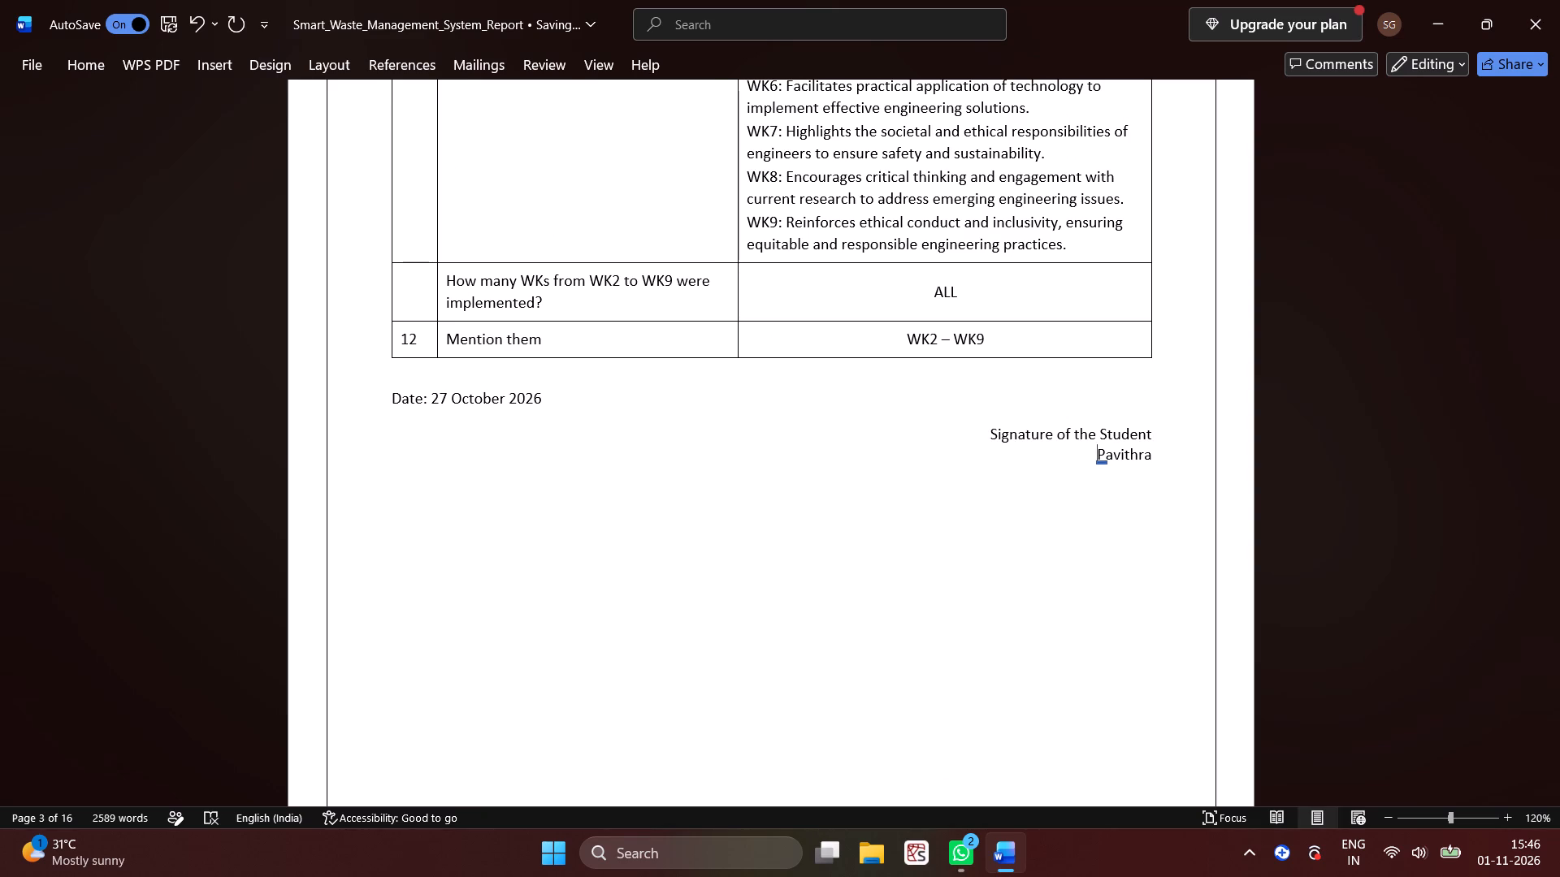
key(BackSpace)
key(Return)
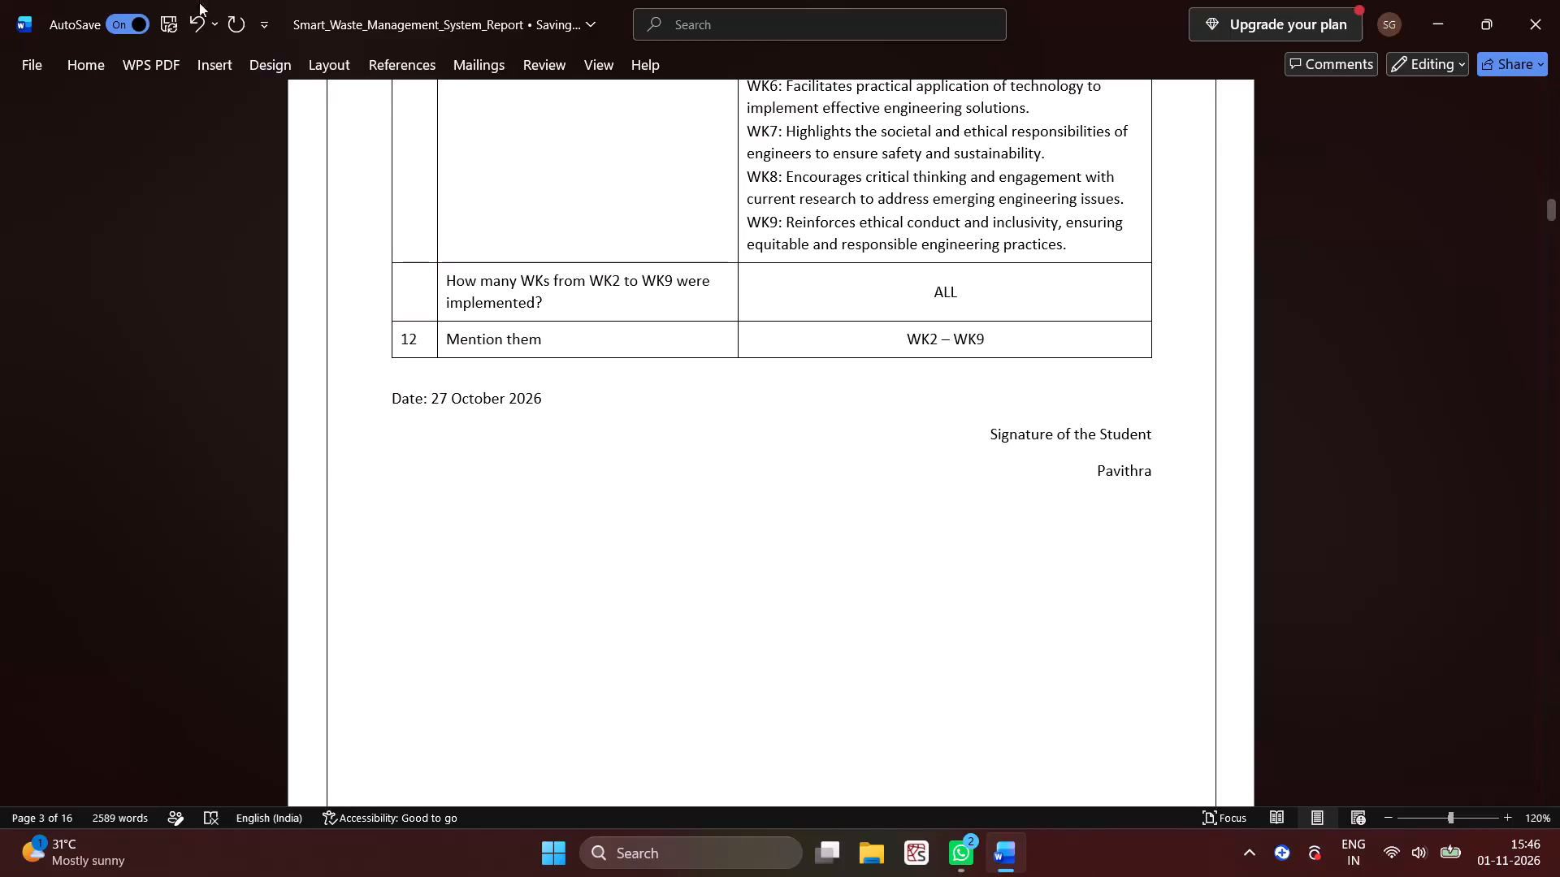
Look through the report pages from the self-assessment form to the title, Declaration and Certificate pages.
click(214, 67)
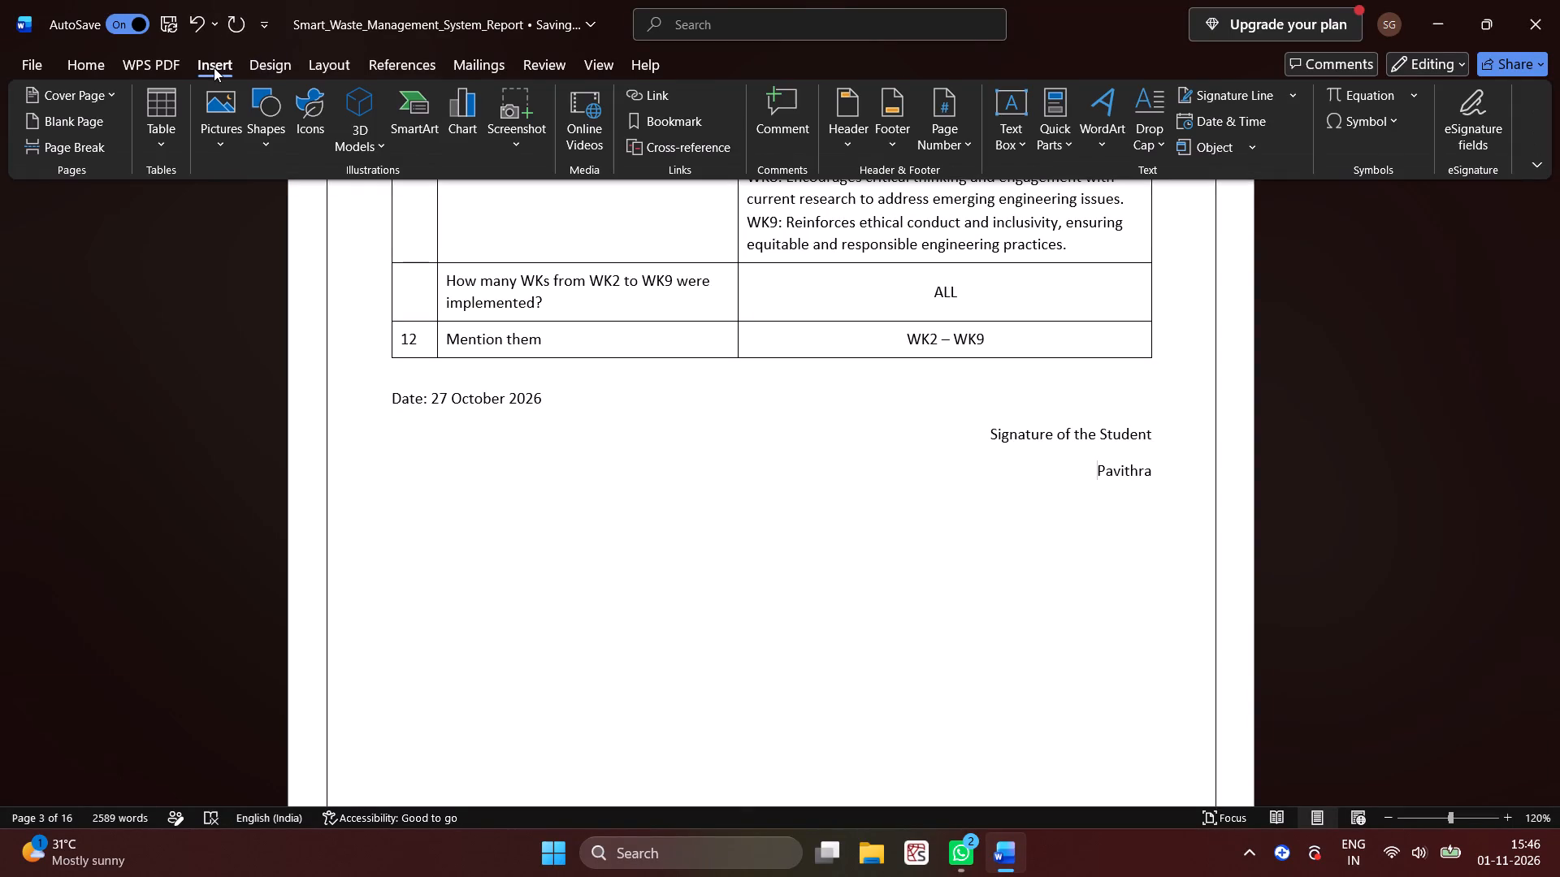
click(170, 304)
scroll(776, 413, down, 4)
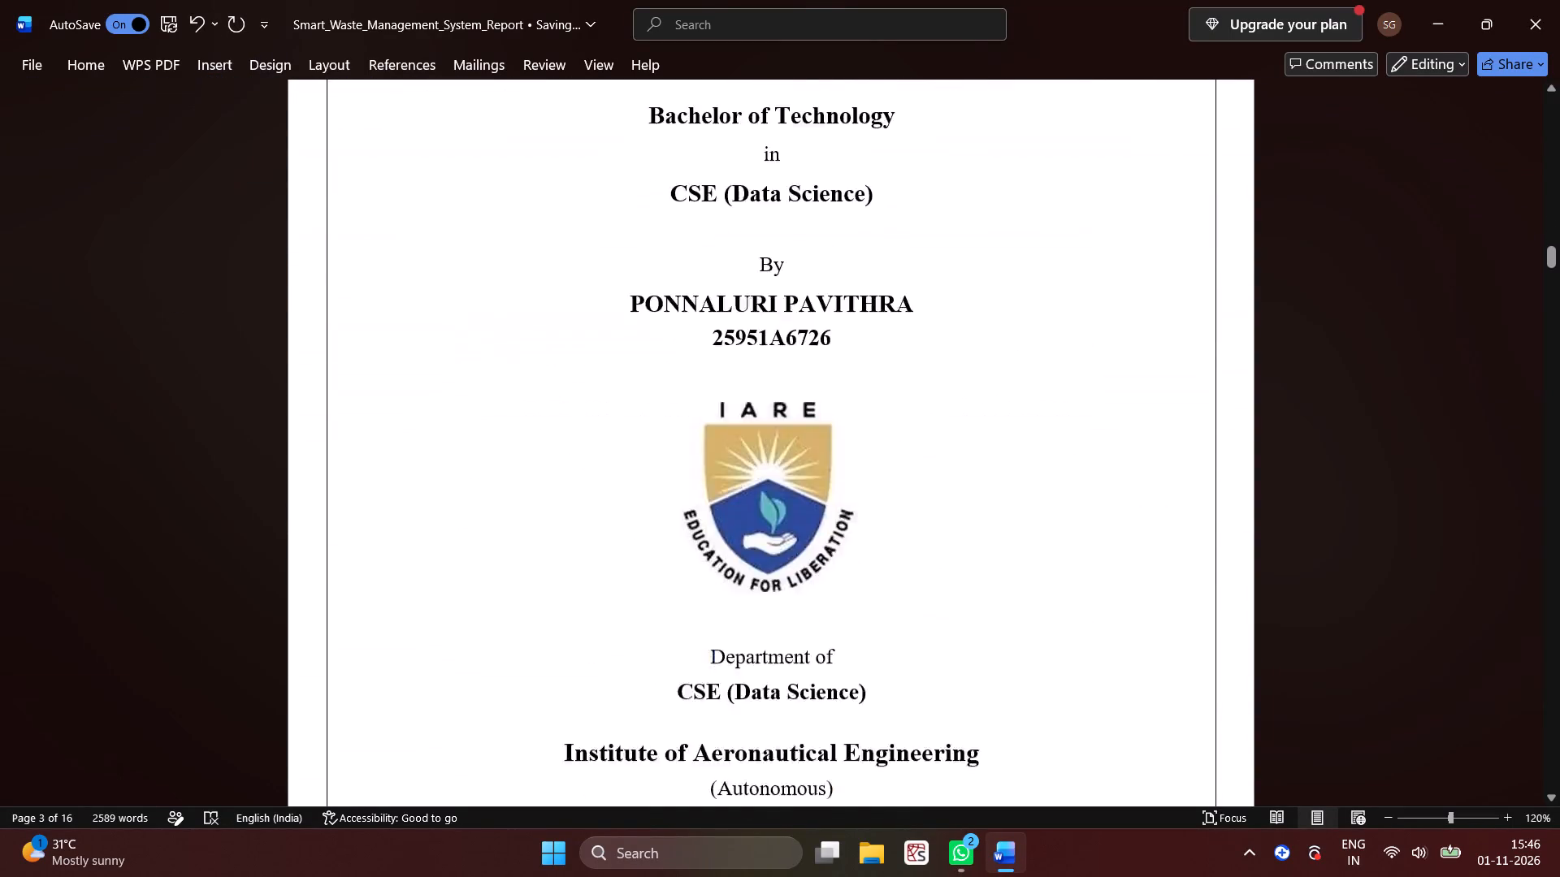
scroll(776, 413, down, 3)
scroll(776, 413, up, 6)
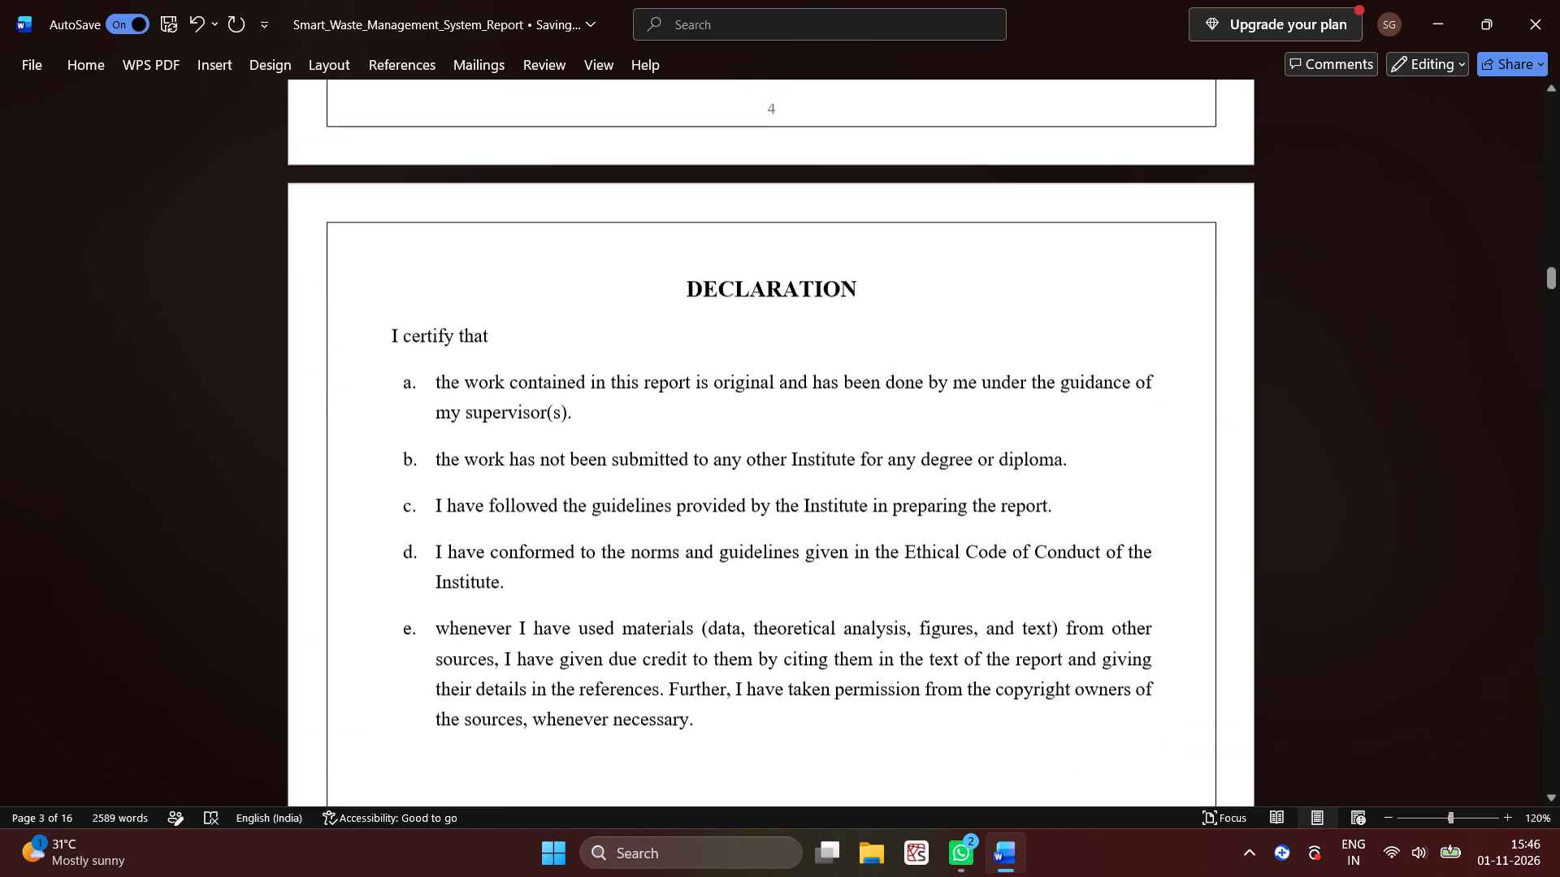
scroll(776, 413, up, 4)
scroll(776, 413, down, 4)
scroll(776, 413, up, 2)
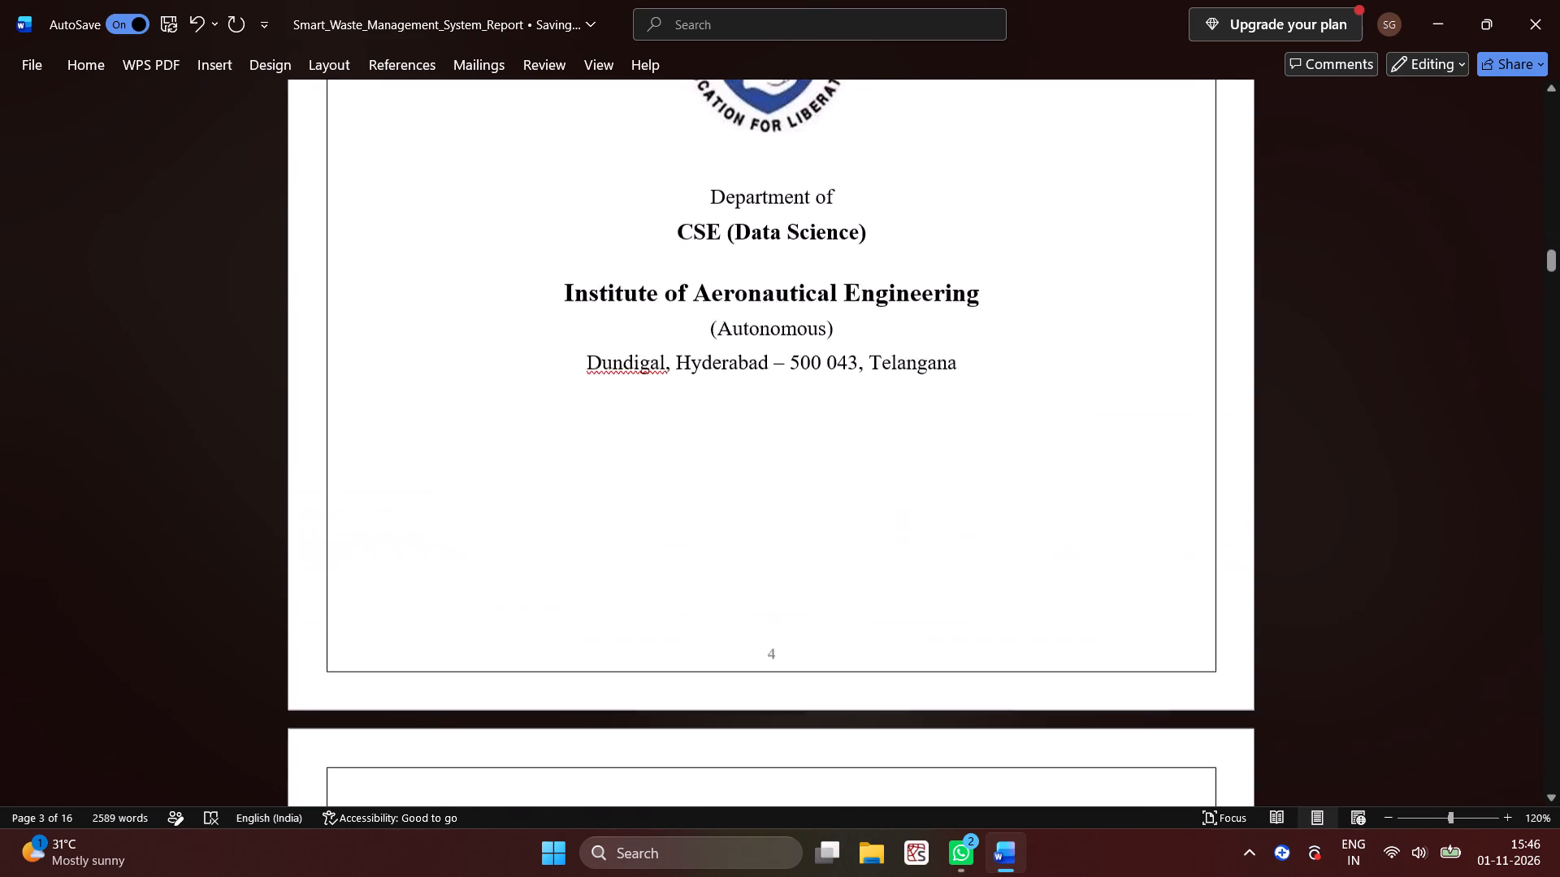
scroll(776, 413, up, 1)
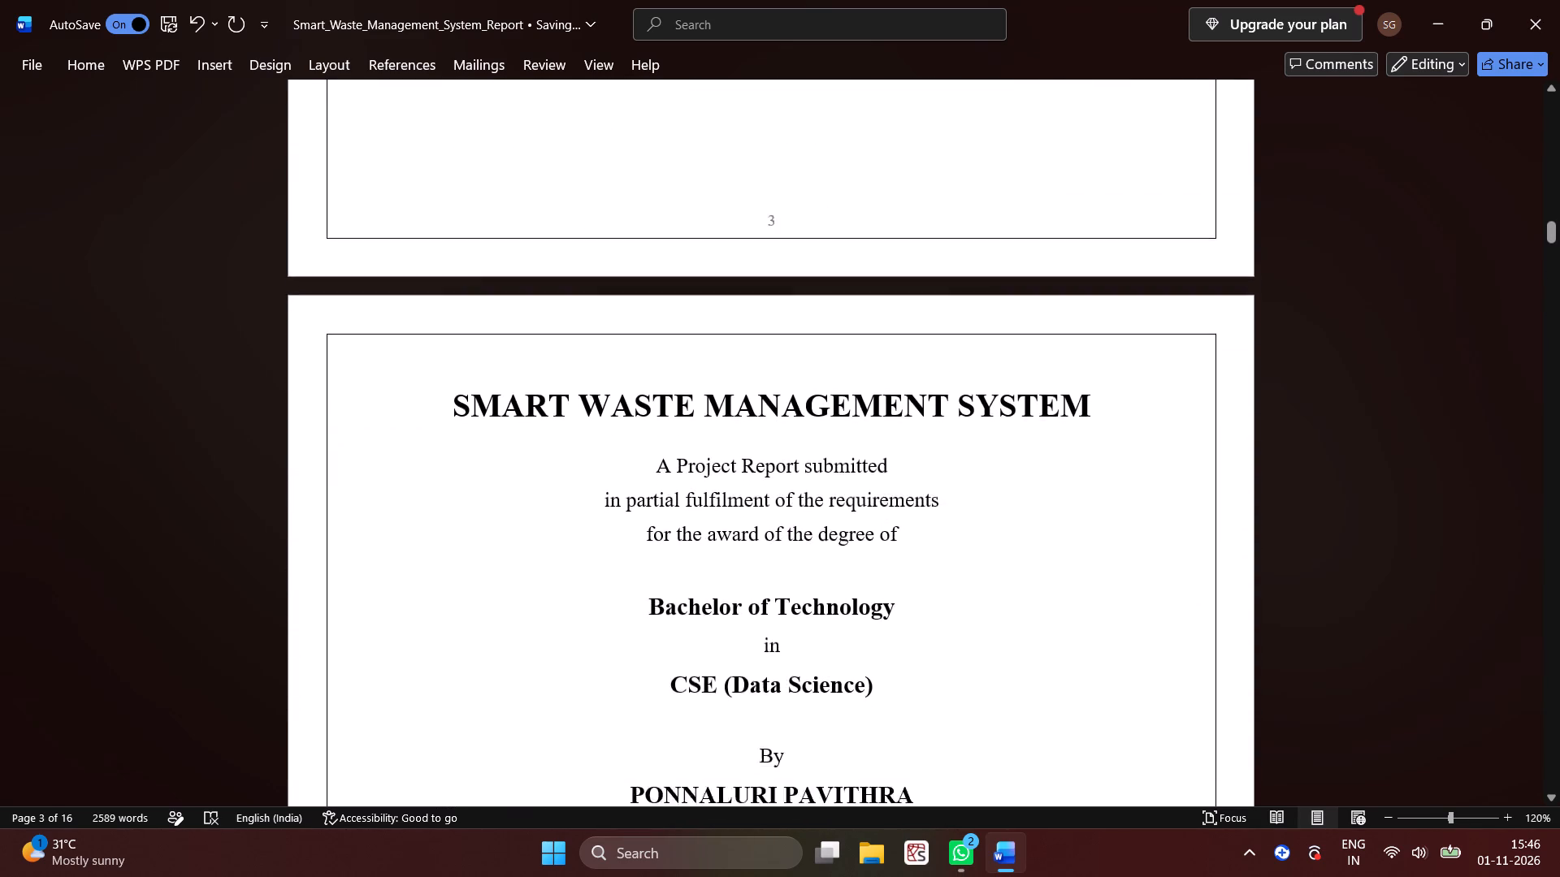
scroll(776, 413, up, 1)
scroll(776, 413, down, 6)
scroll(776, 413, up, 1)
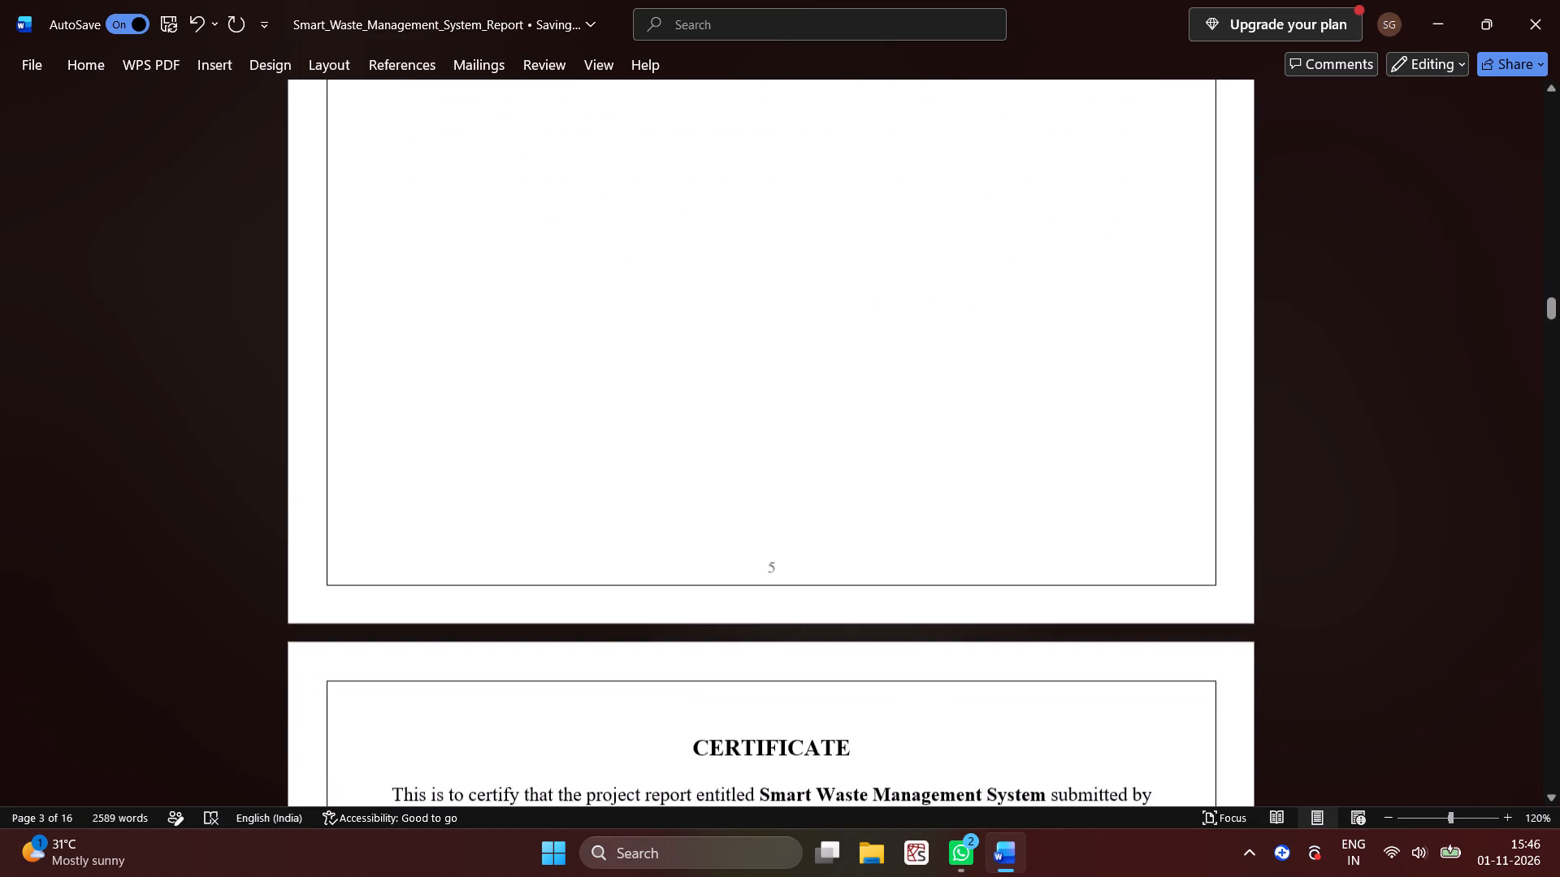
scroll(776, 413, up, 4)
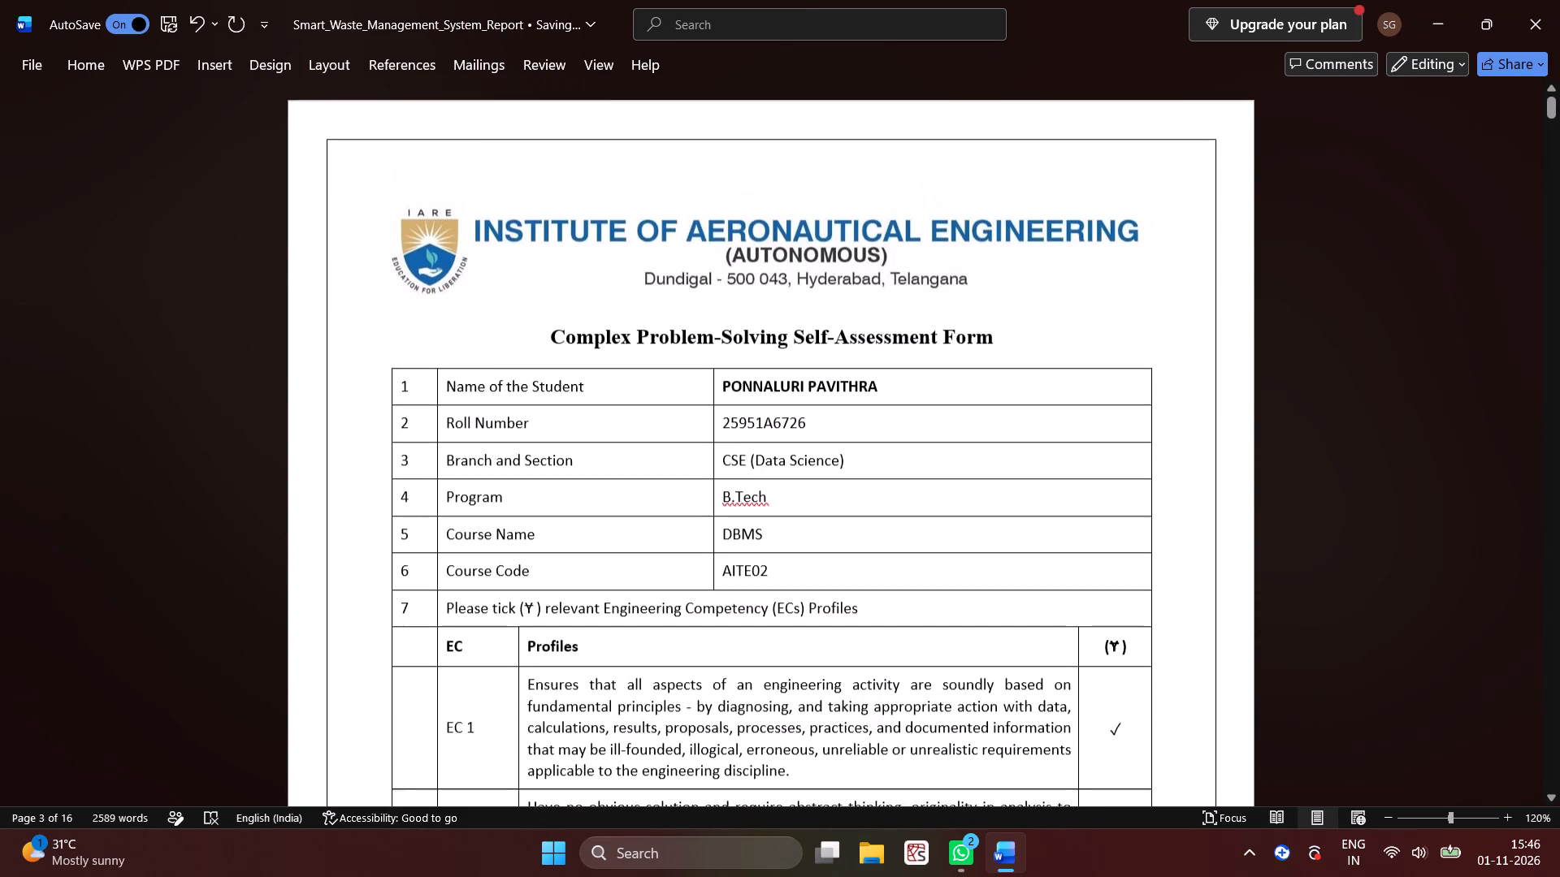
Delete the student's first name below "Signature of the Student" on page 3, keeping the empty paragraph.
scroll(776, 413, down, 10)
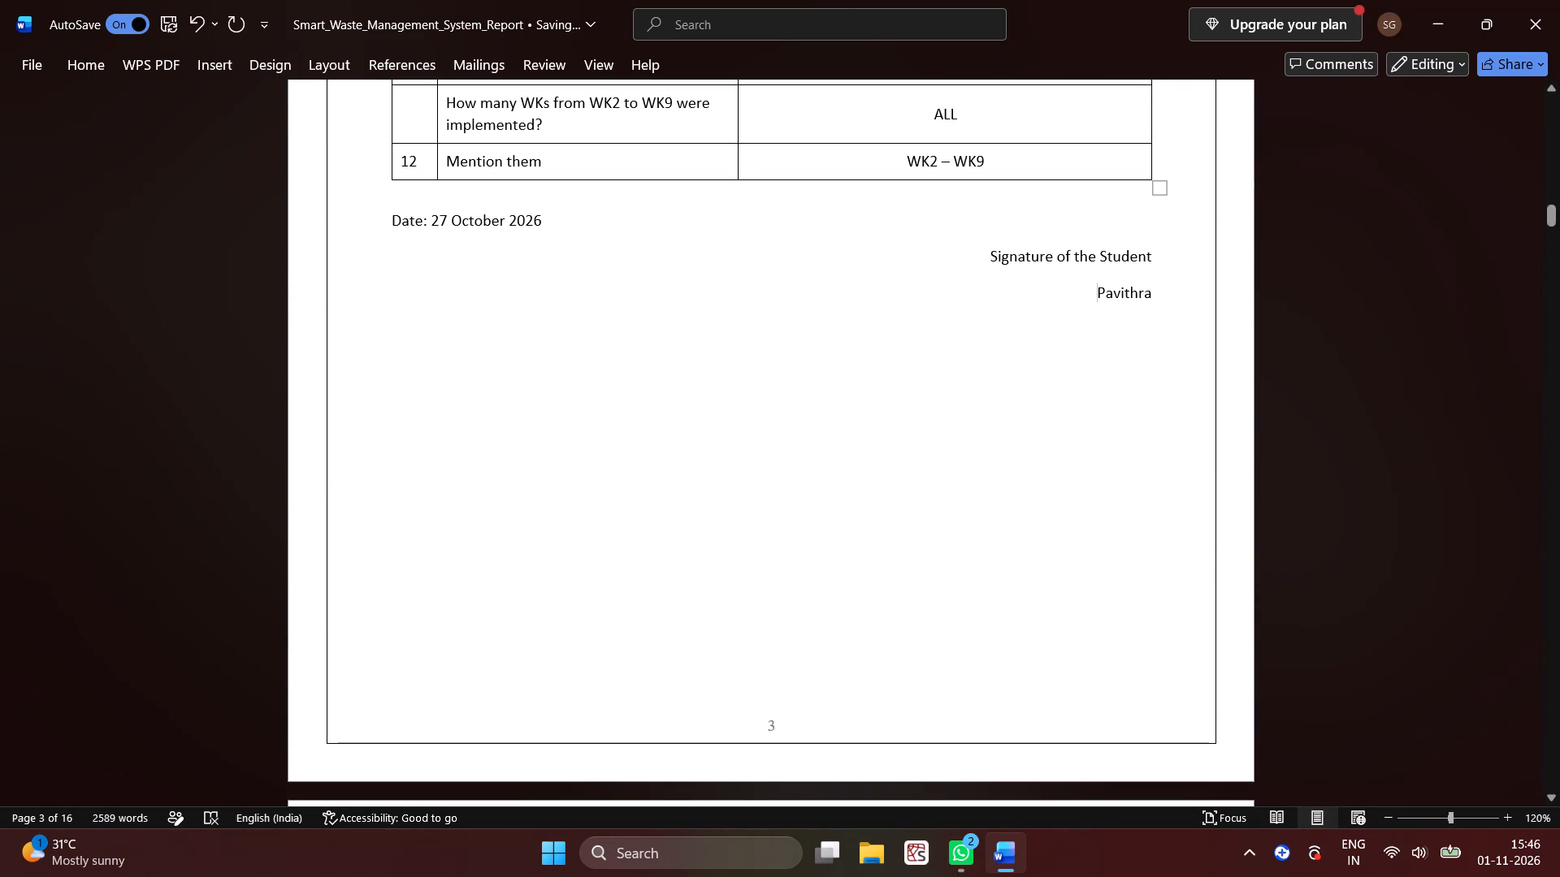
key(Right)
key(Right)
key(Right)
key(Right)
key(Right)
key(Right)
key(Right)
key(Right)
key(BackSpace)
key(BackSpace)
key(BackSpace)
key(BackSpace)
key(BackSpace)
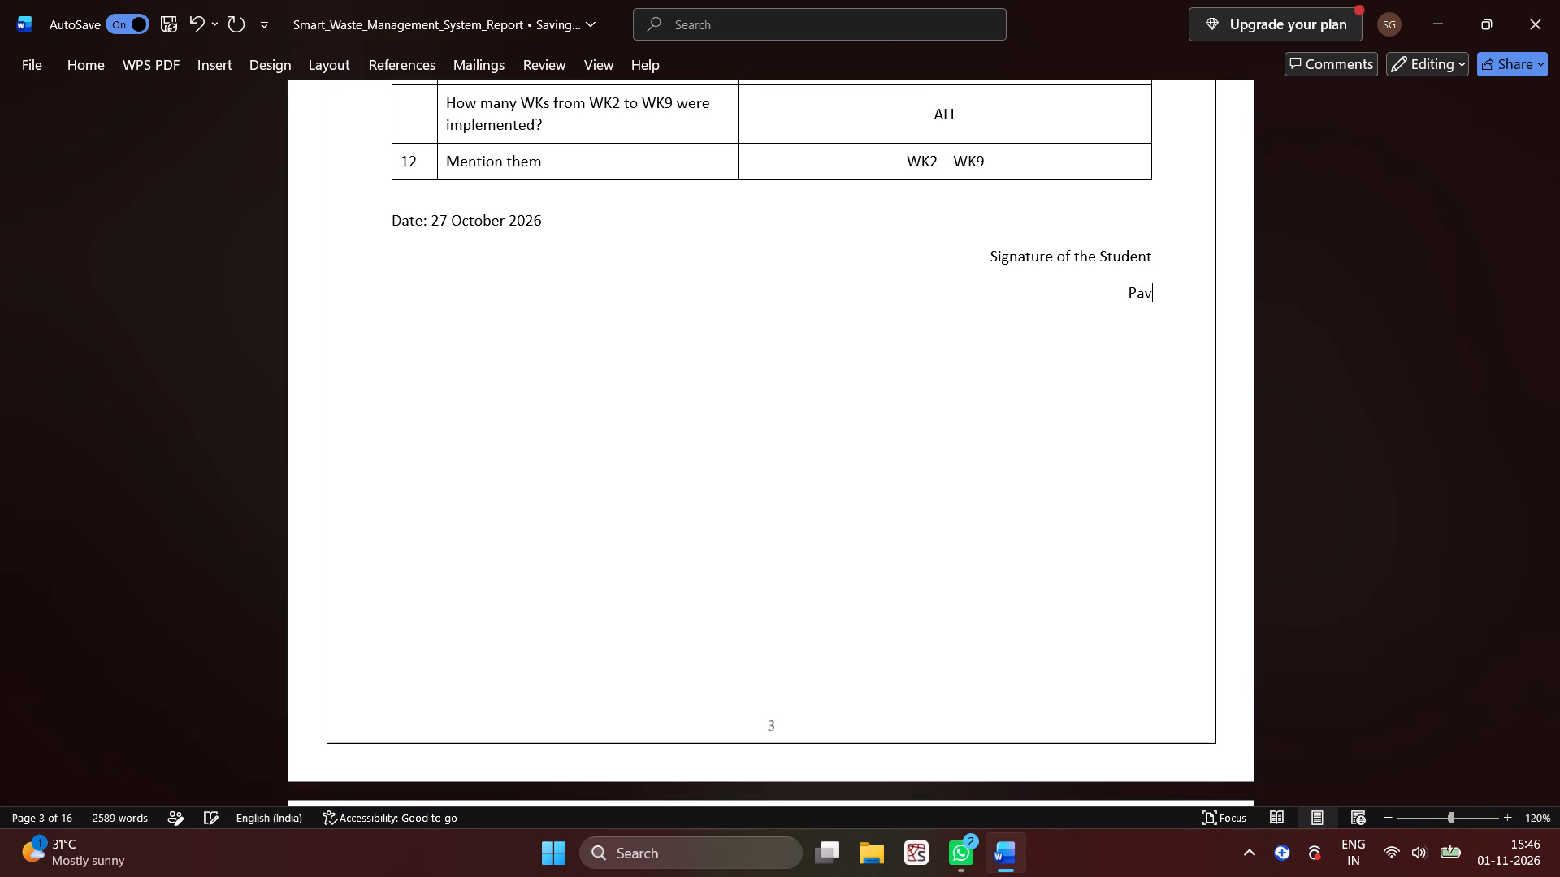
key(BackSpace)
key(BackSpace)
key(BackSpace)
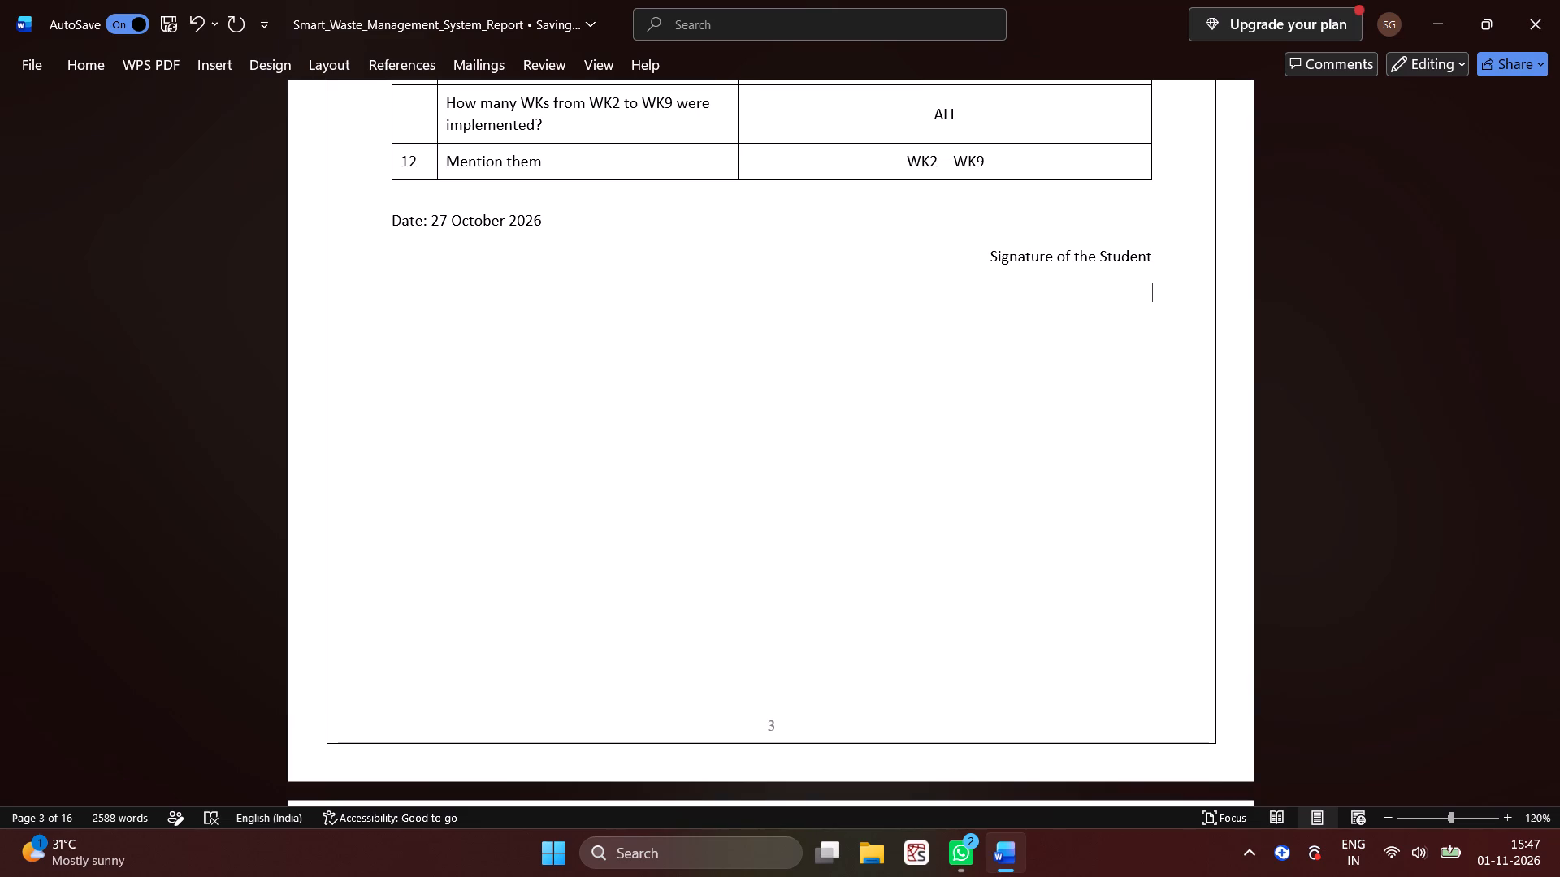
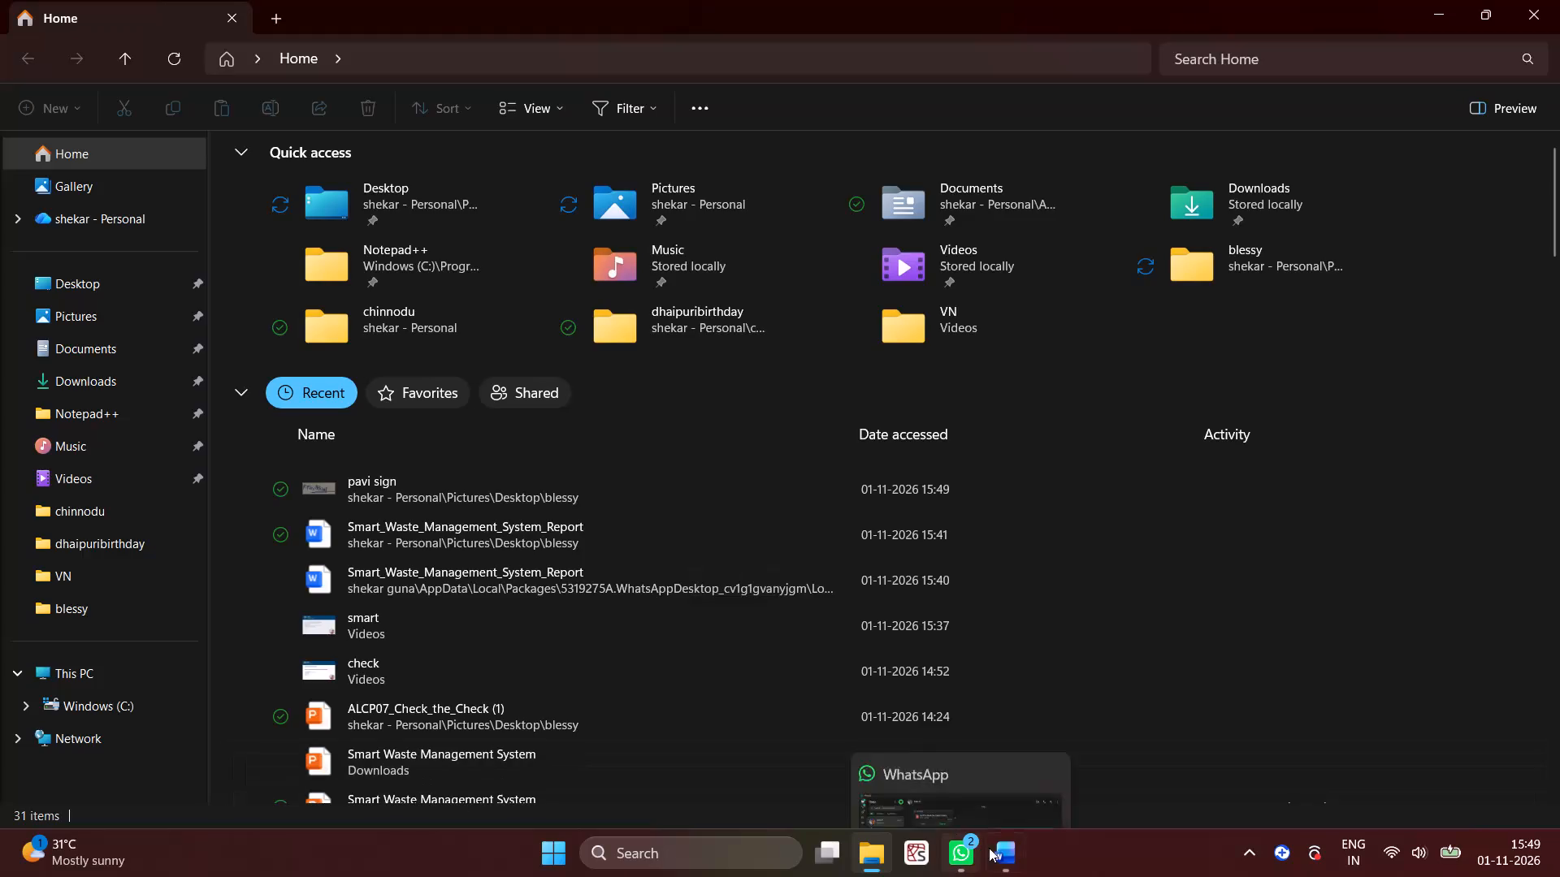
Switch to the Word report and insert the saved signature photo in the empty paragraph below "Signature of the Student" on page 3.
click(995, 766)
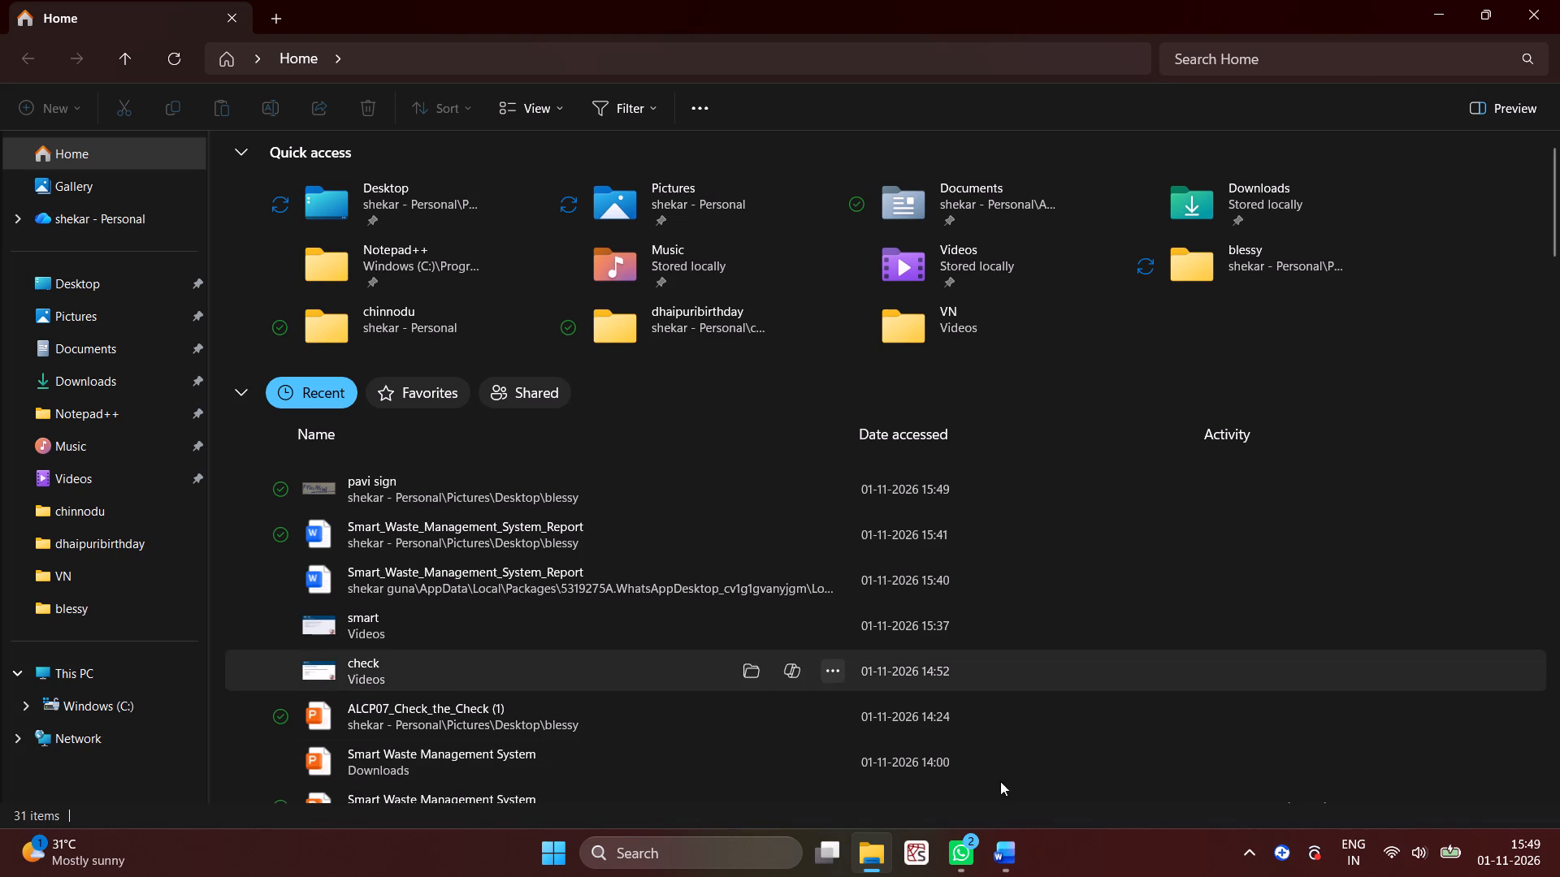
click(998, 850)
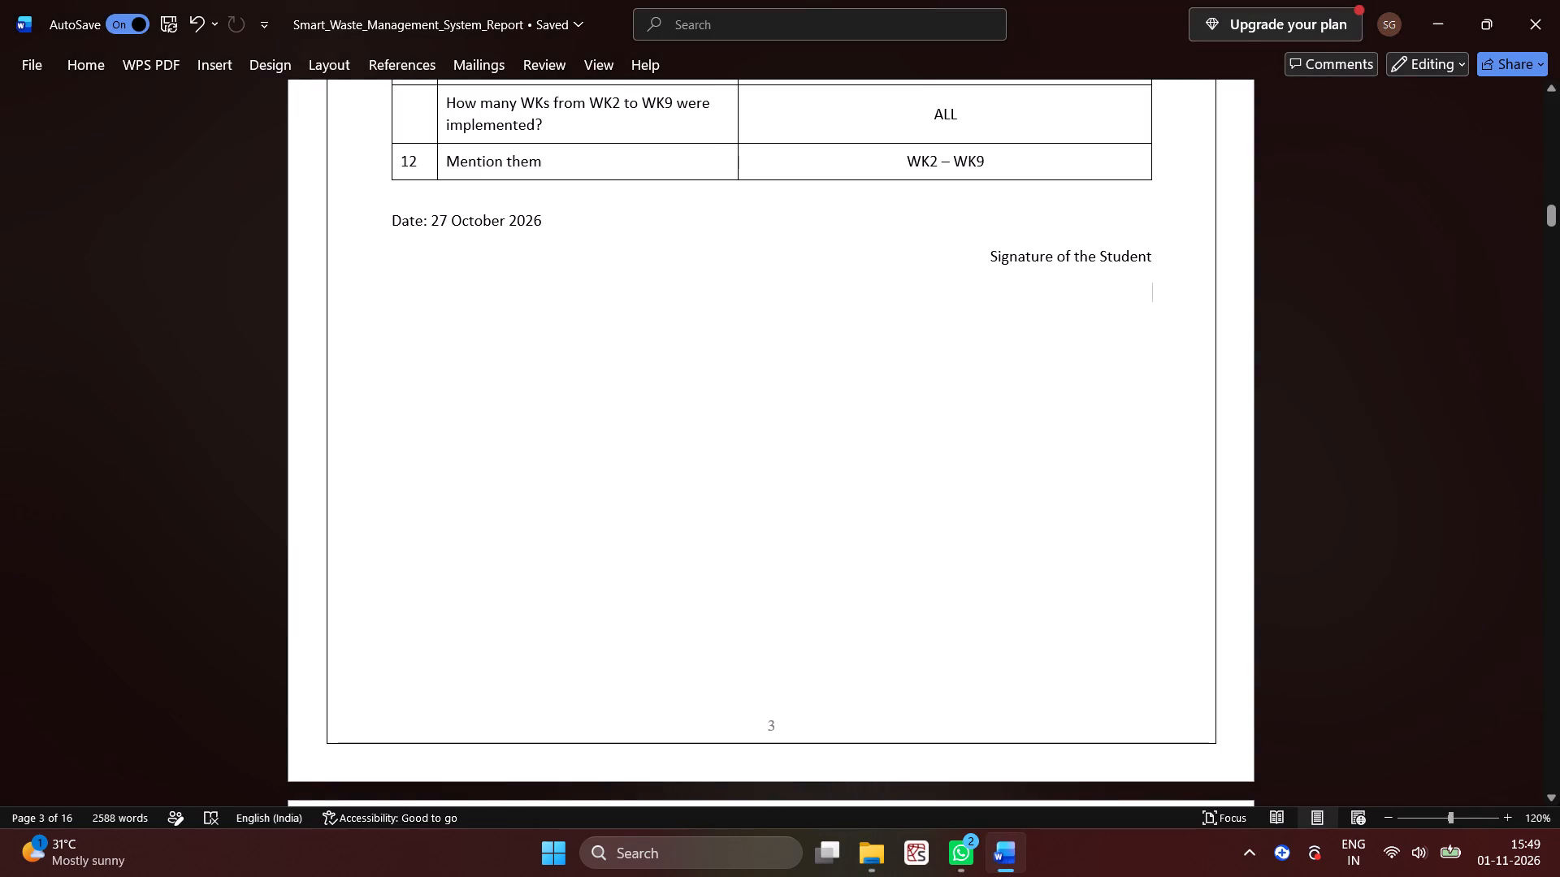
click(223, 66)
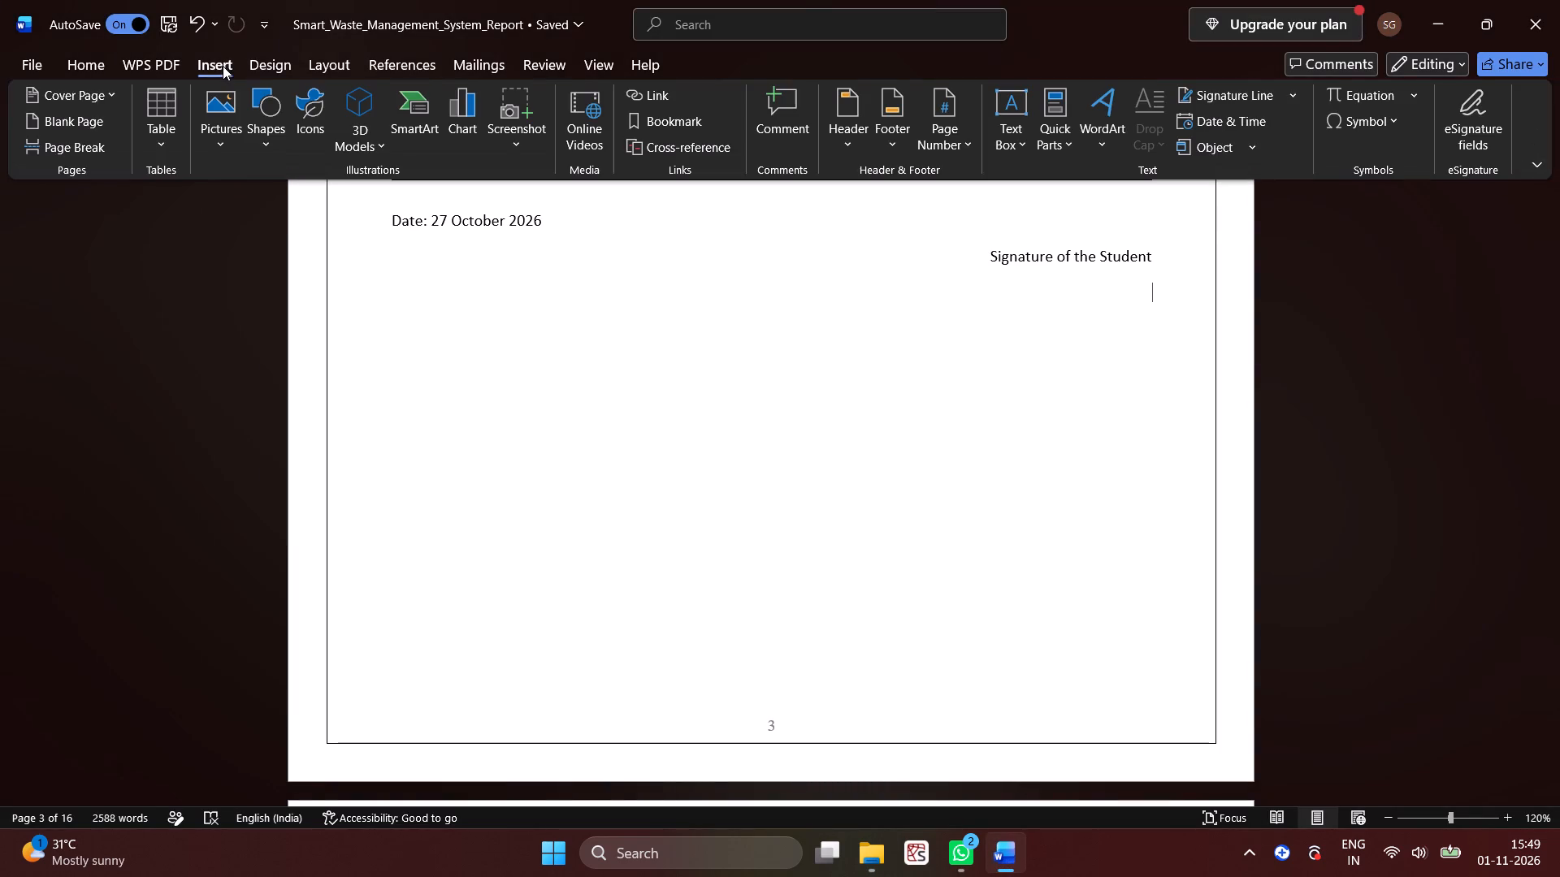
Look for the student's signature picture to insert, browsing the Home and Downloads folders and searching Downloads for "pavi sign".
click(227, 146)
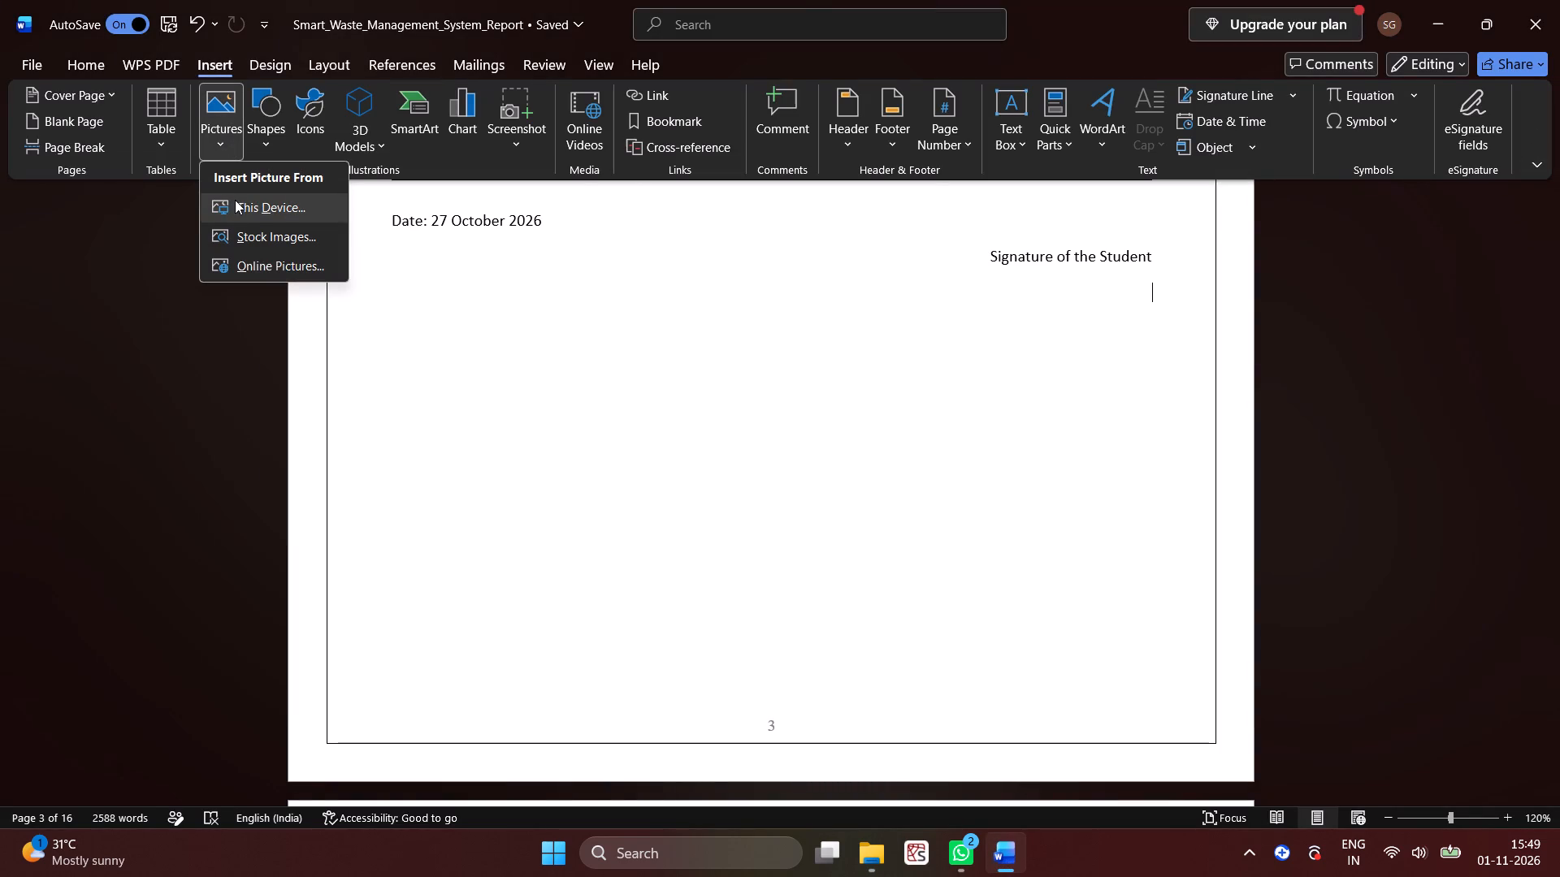
click(235, 200)
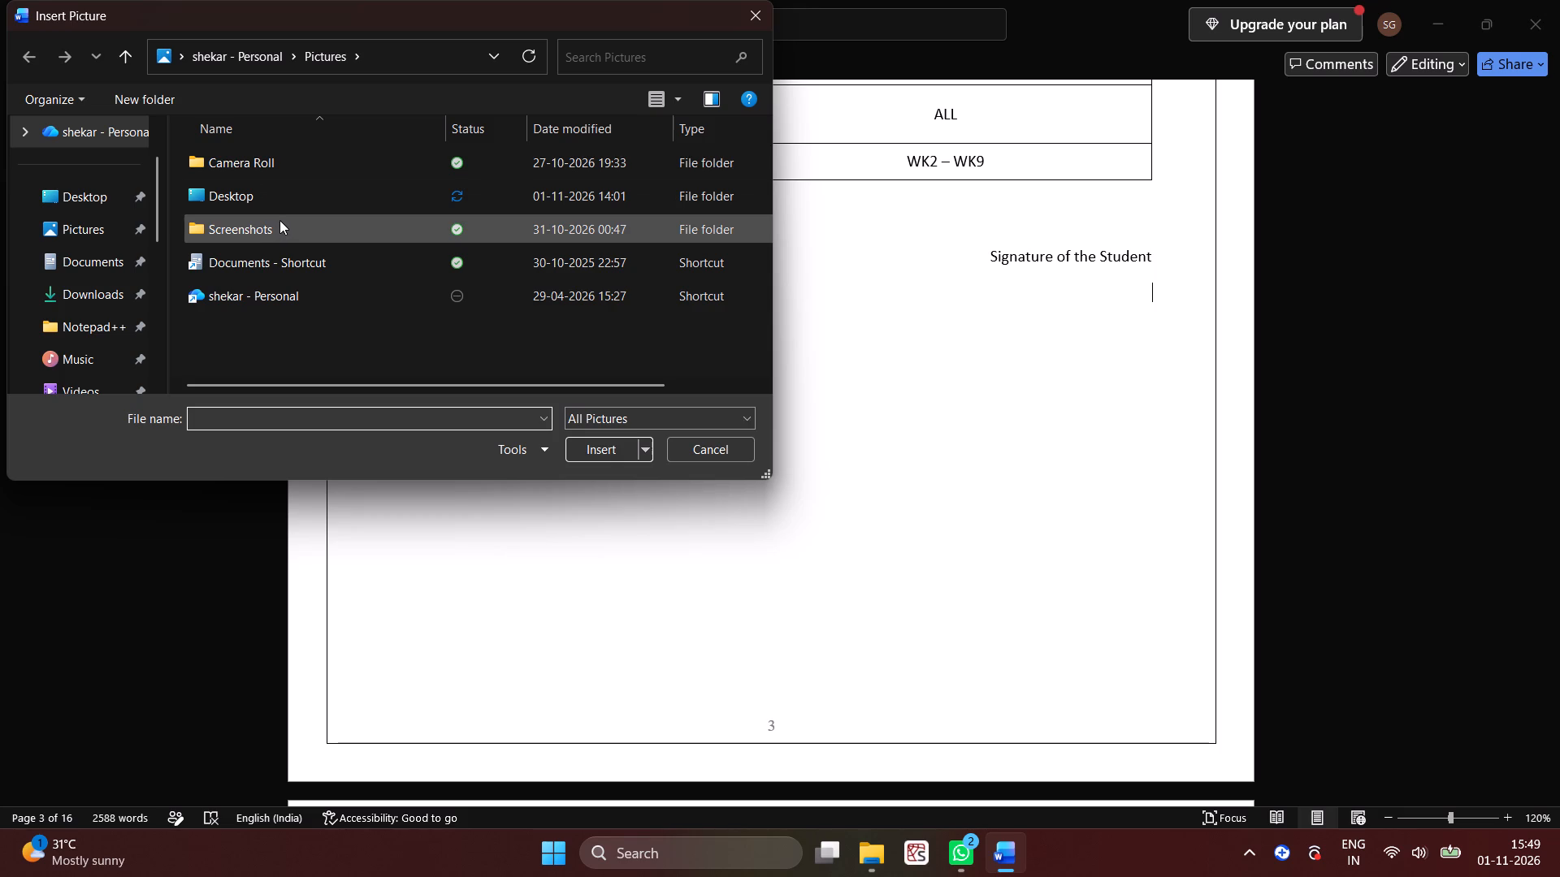
scroll(97, 186, up, 9)
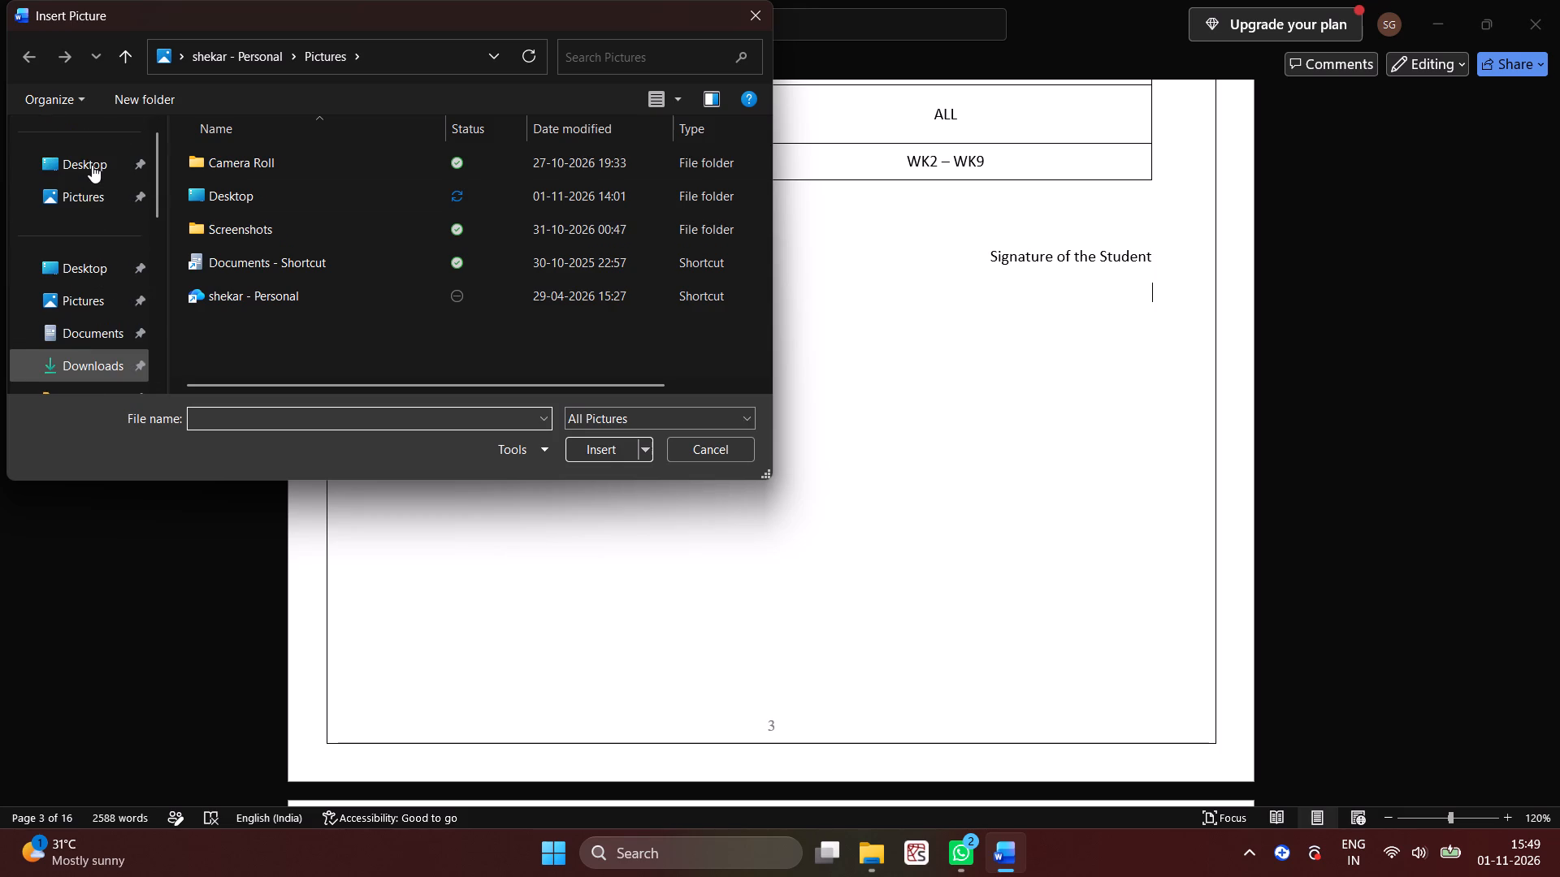
scroll(92, 165, up, 2)
click(92, 127)
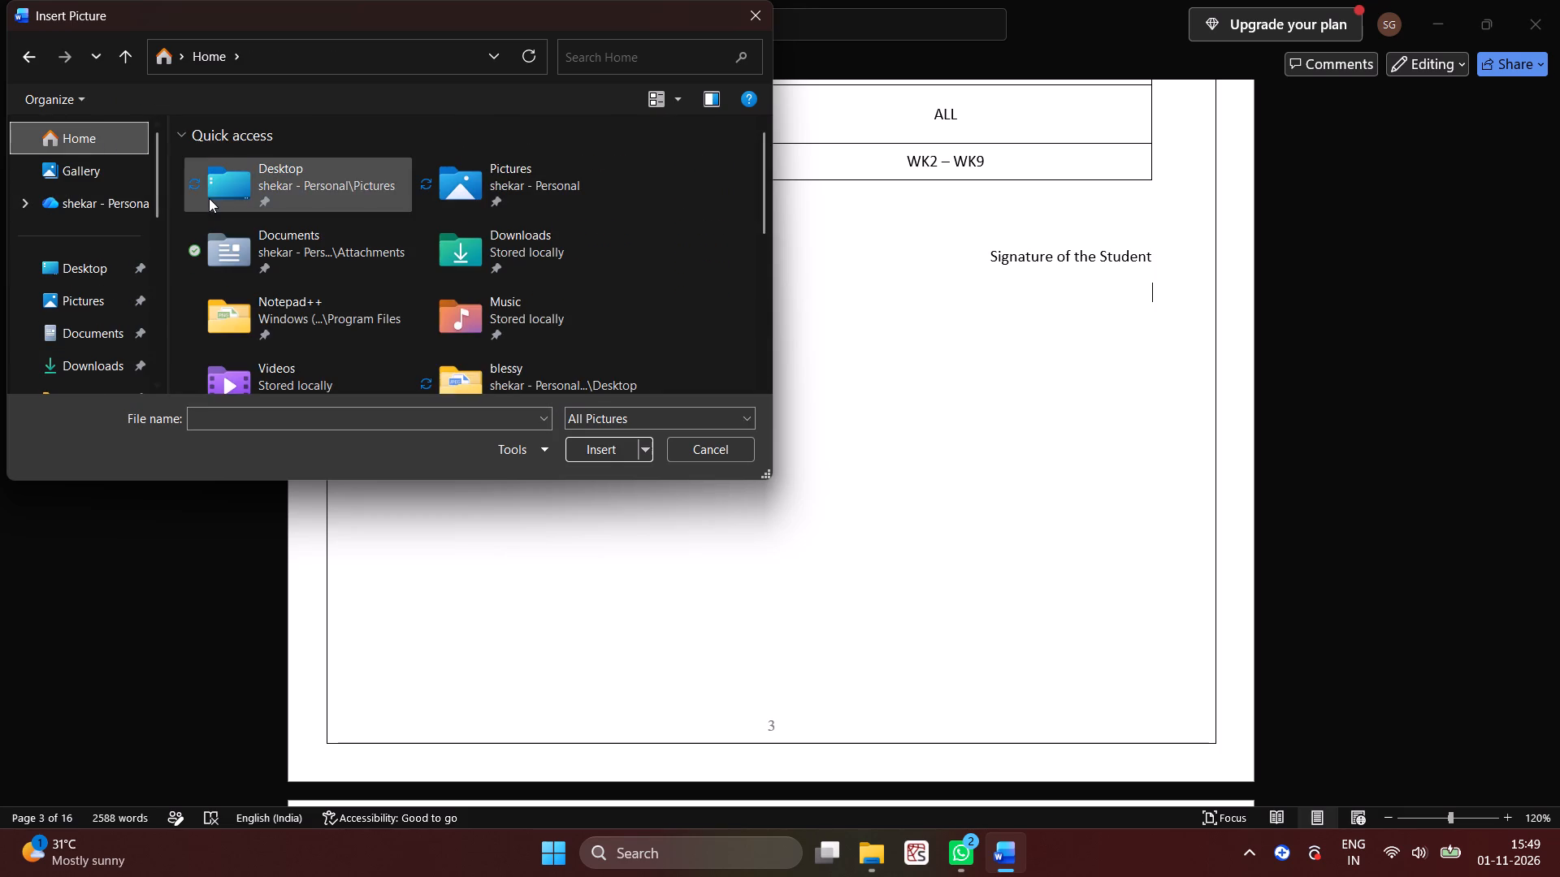
scroll(209, 198, down, 2)
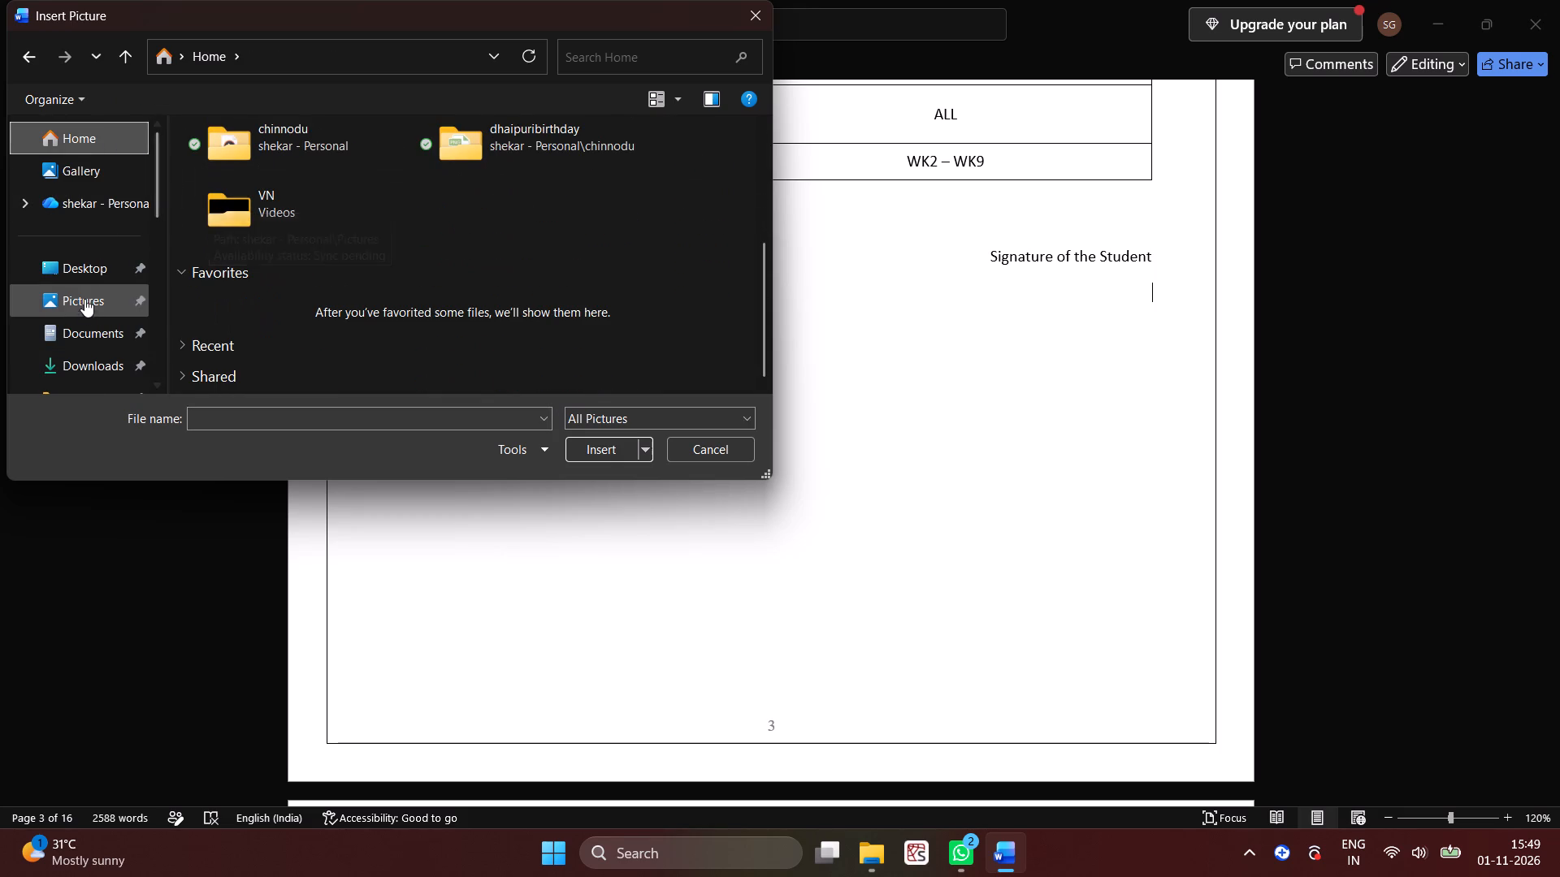
click(86, 354)
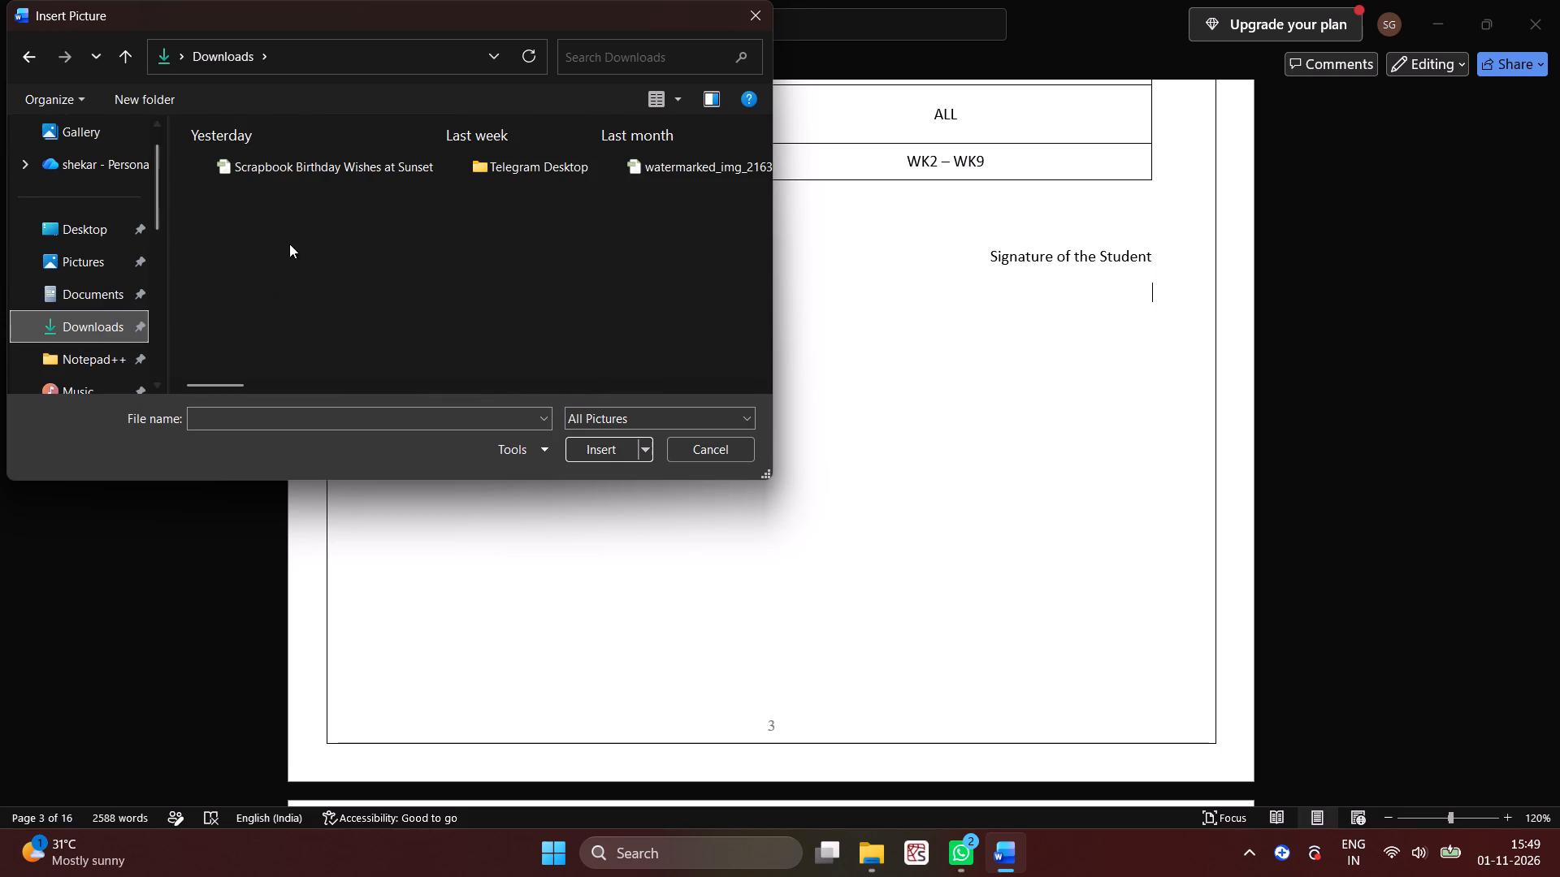
scroll(289, 244, left, 3)
click(603, 42)
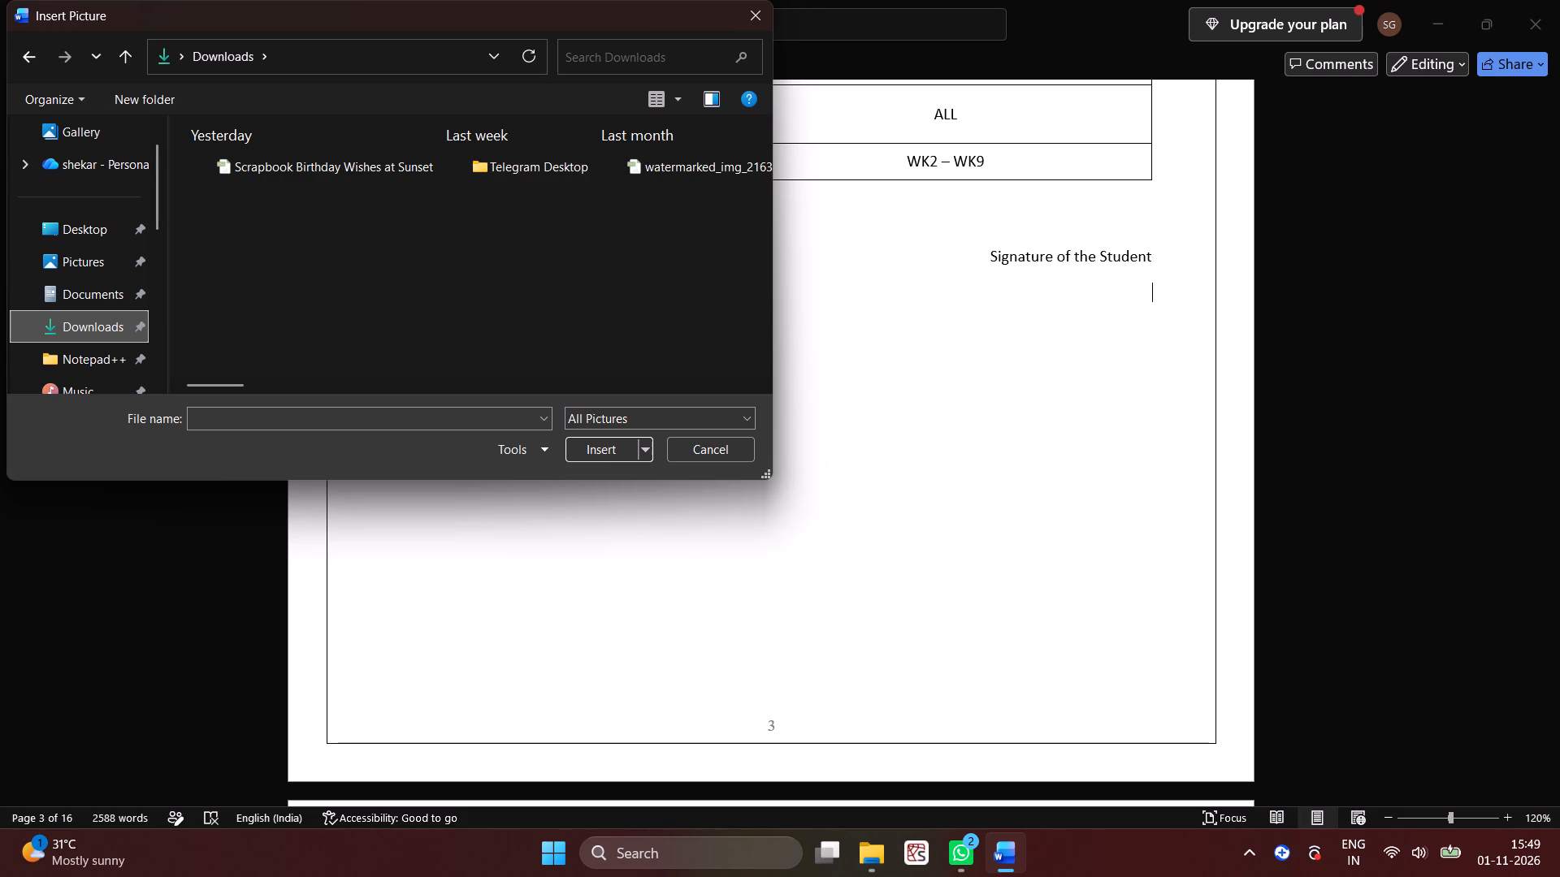
click(602, 51)
text(pav)
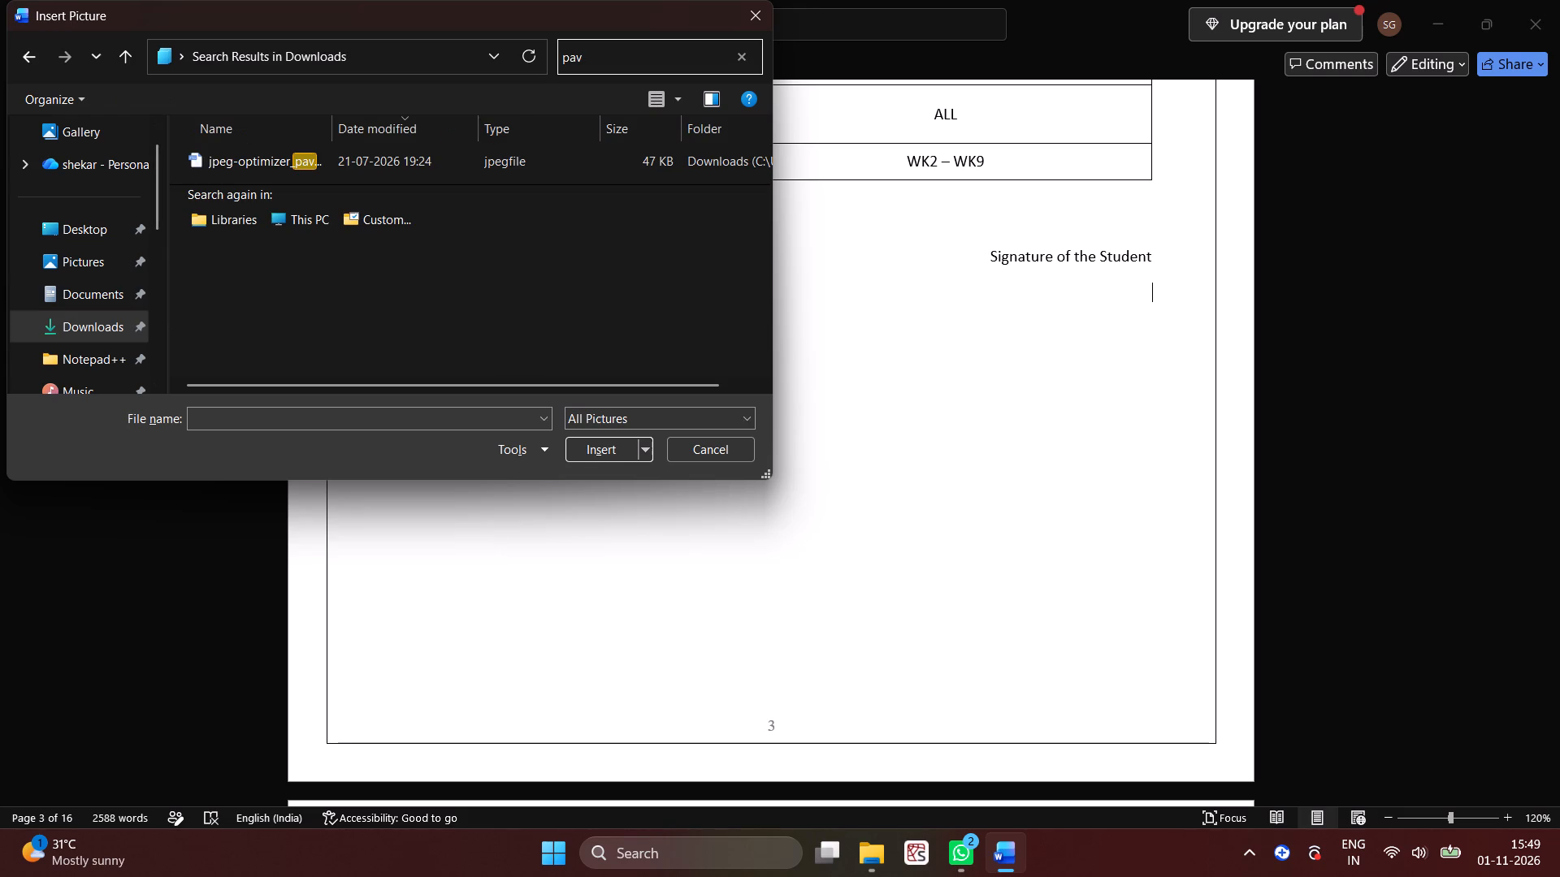
key(i)
key(space)
text(sign)
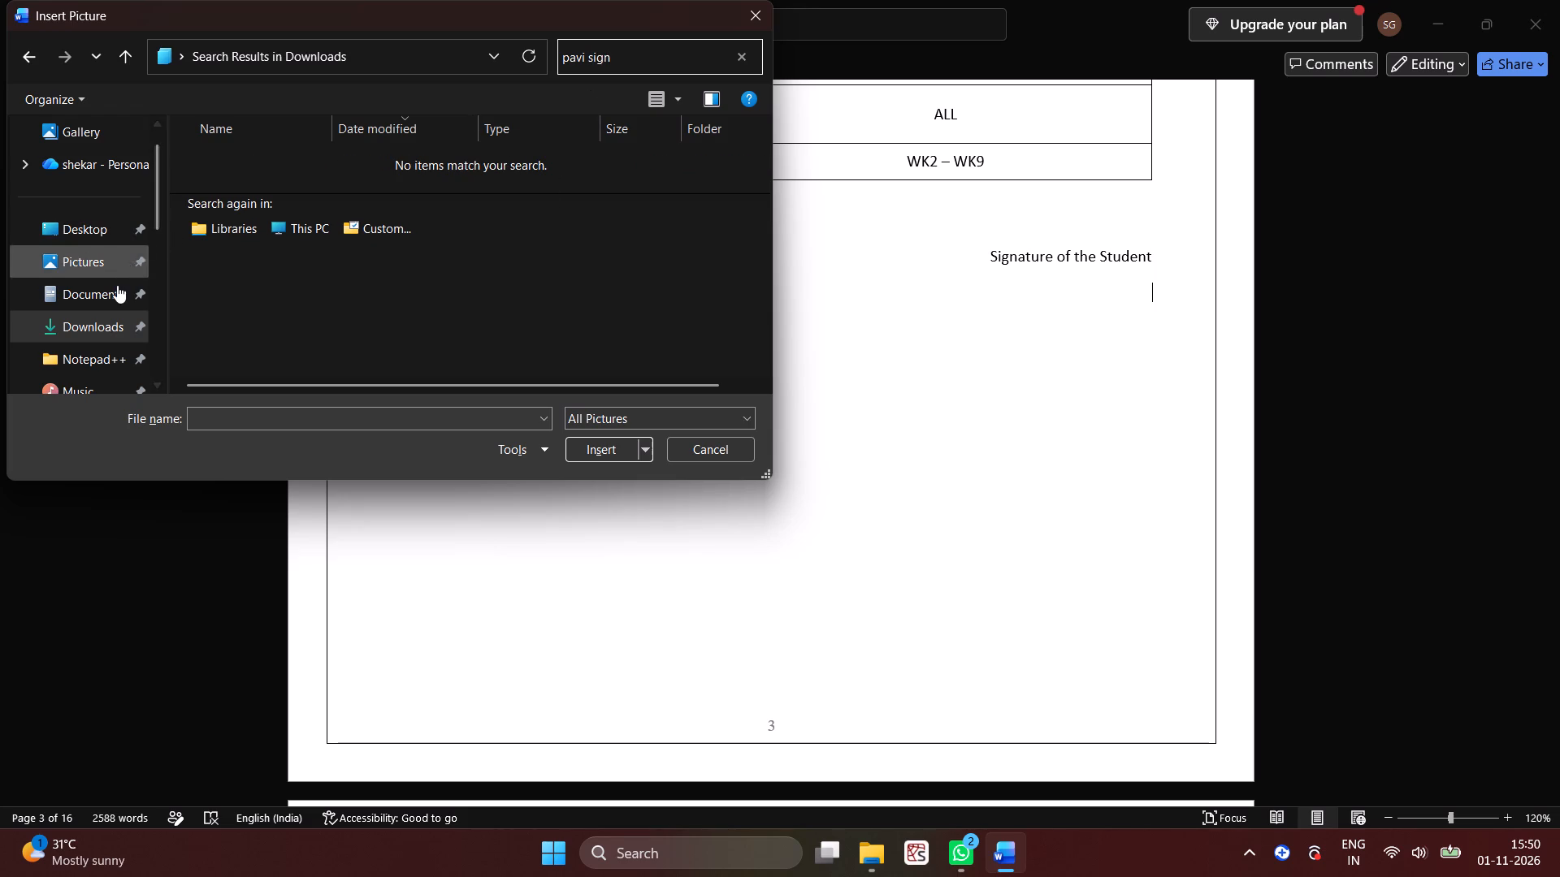
Insert the "pavi sign" picture from the Gallery into the empty paragraph below "Signature of the Student" on page 3.
click(95, 172)
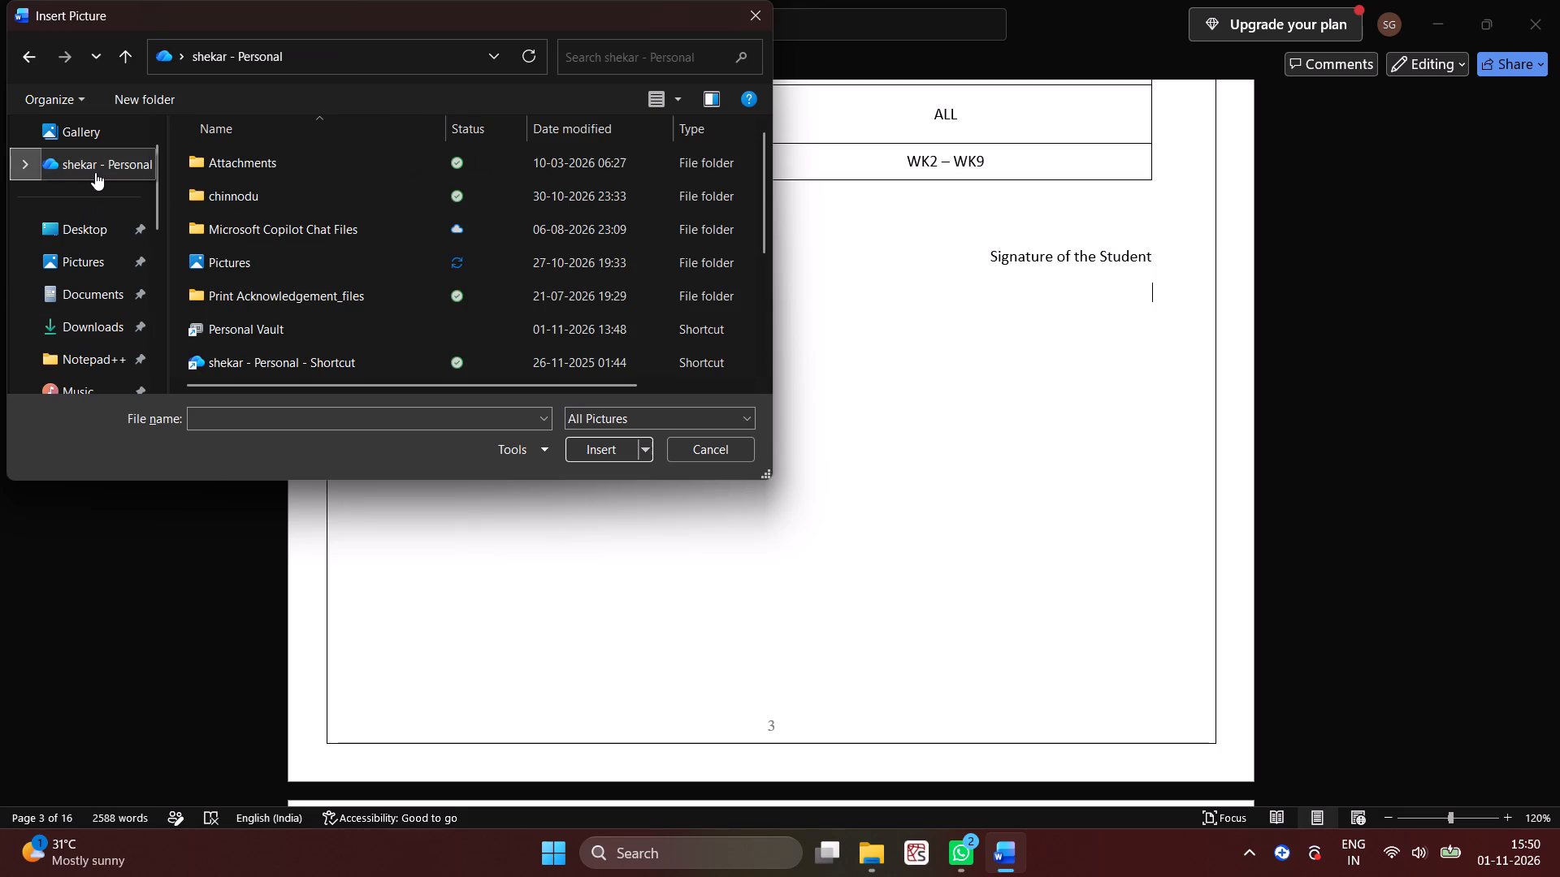
click(92, 132)
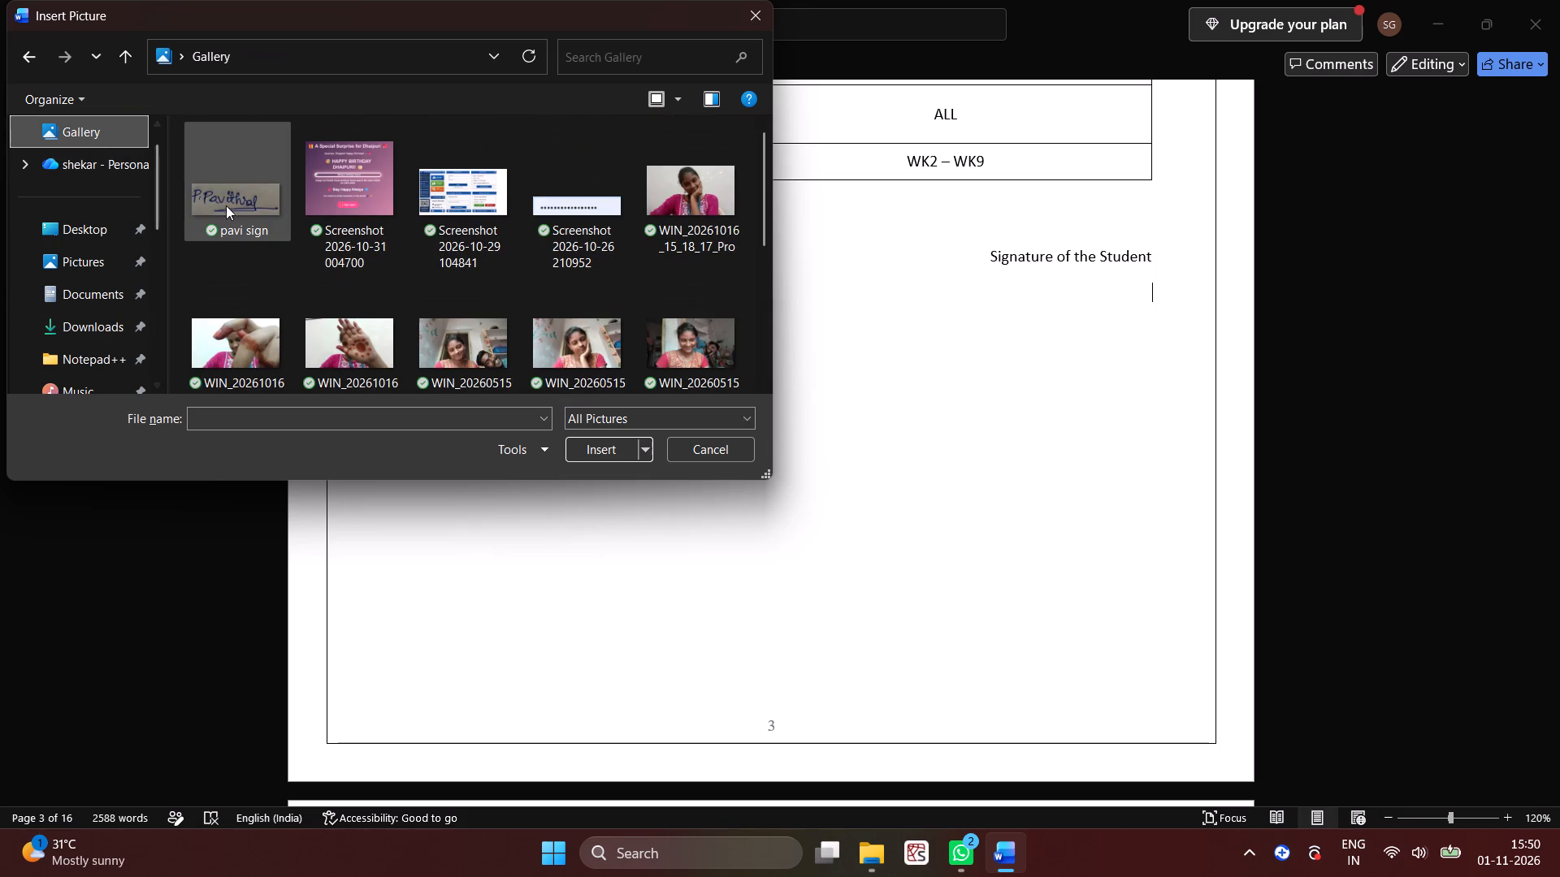
click(238, 199)
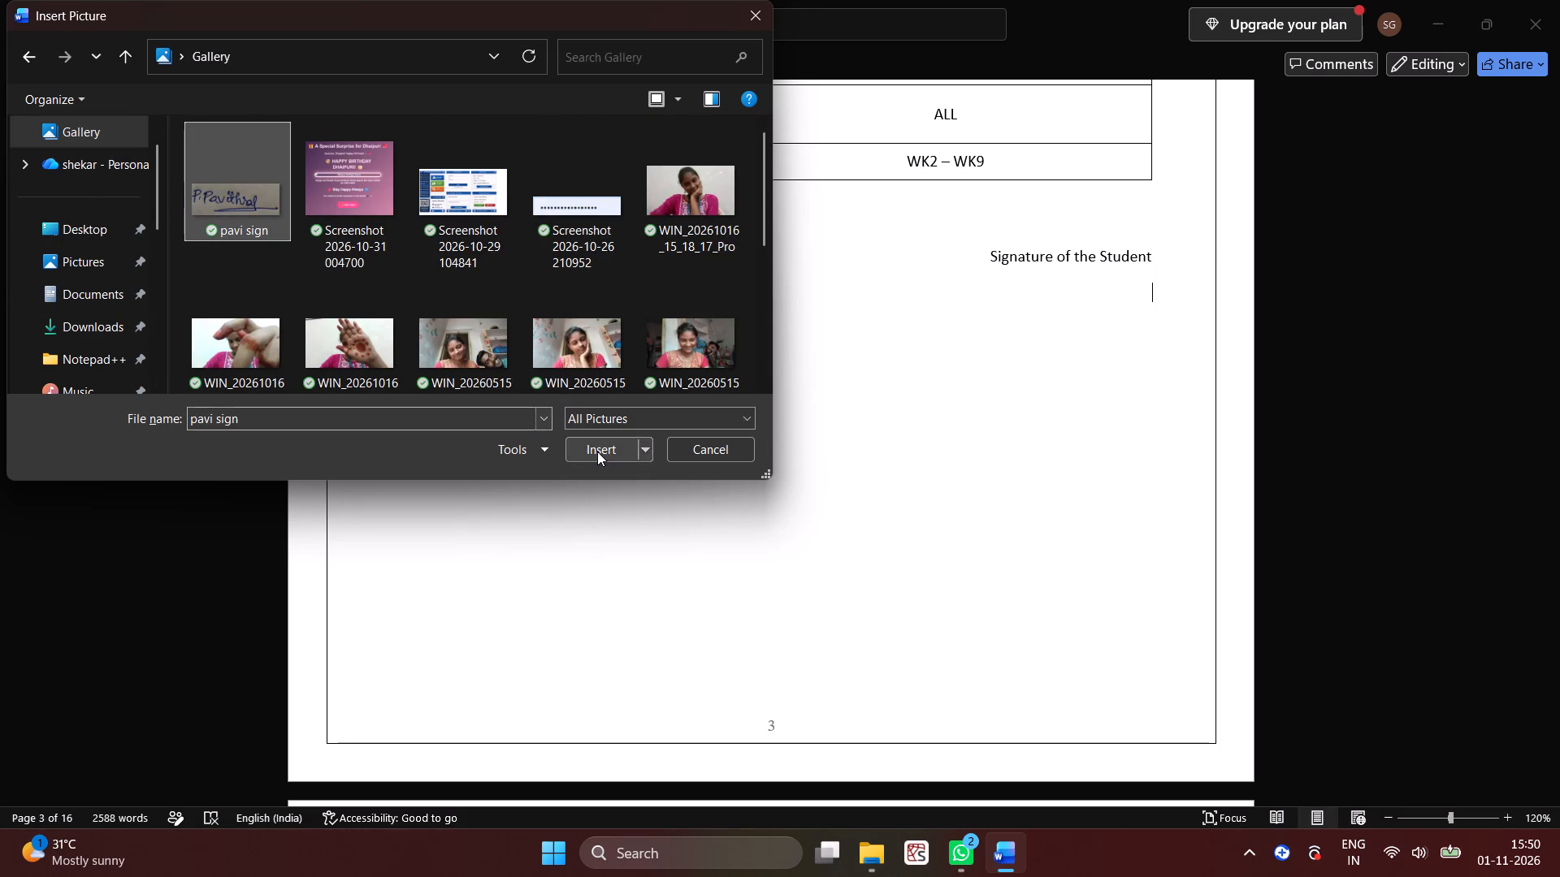
click(597, 451)
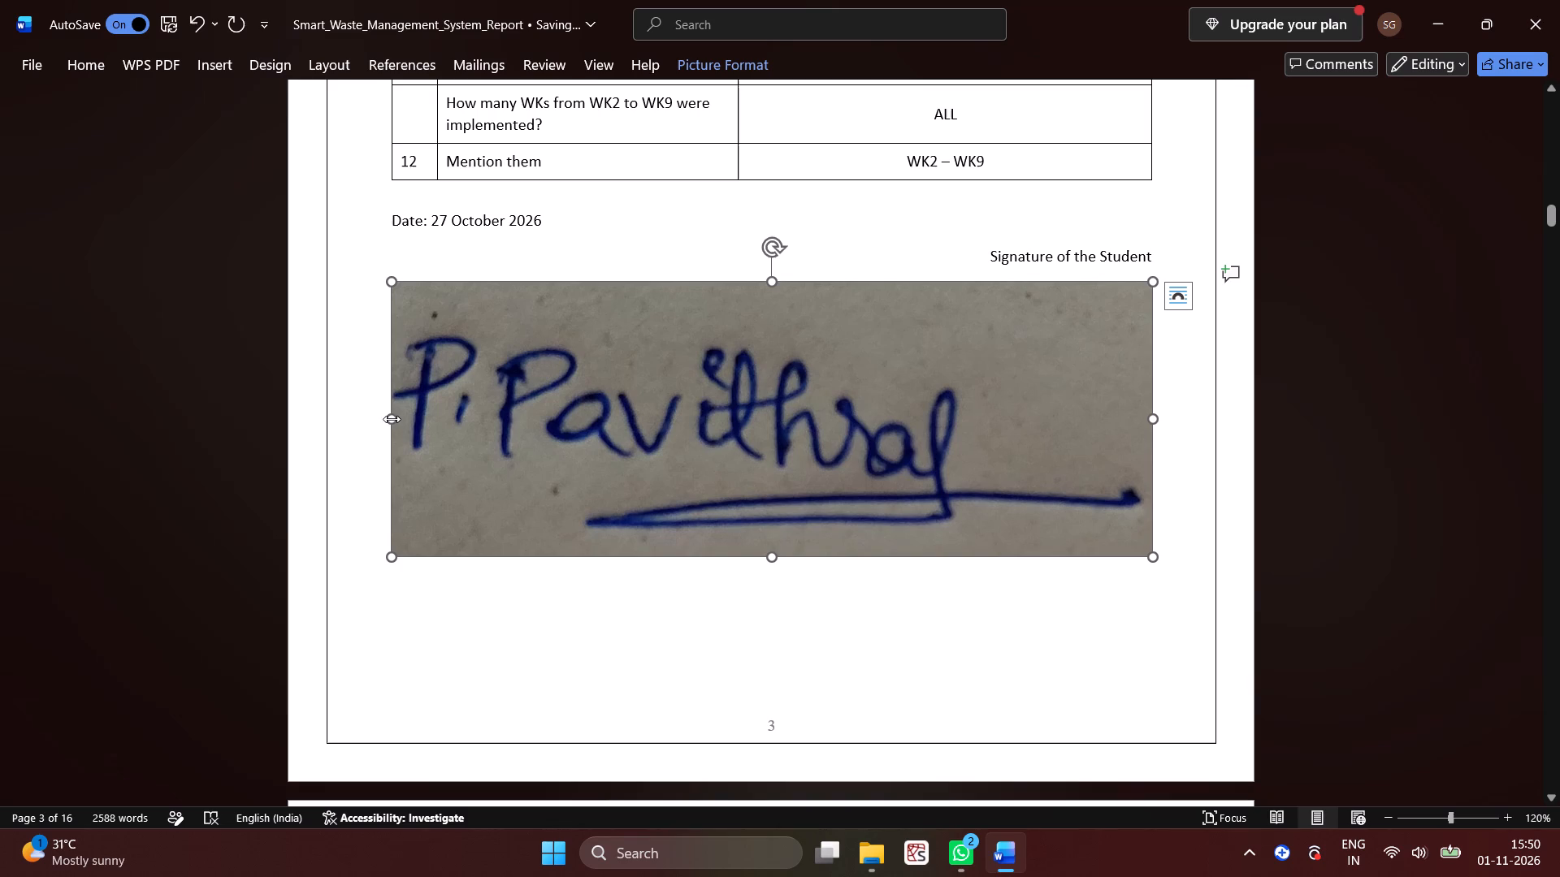
Resize the signature picture to a small, low strip slightly narrower than the "Signature of the Student" text above it.
drag(392, 419, 858, 369)
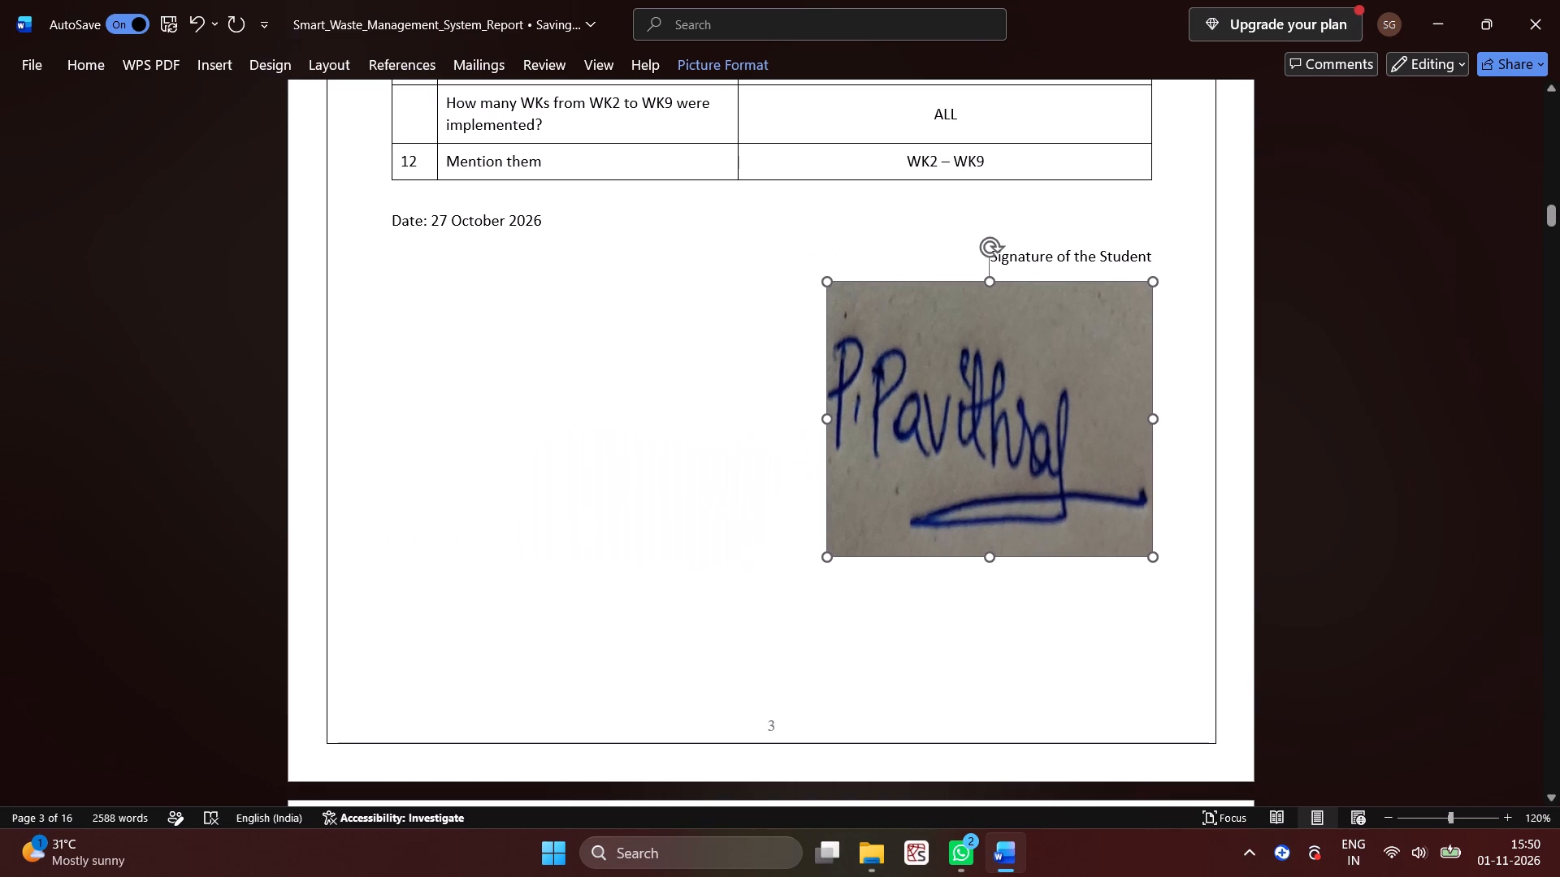
drag(858, 369, 954, 369)
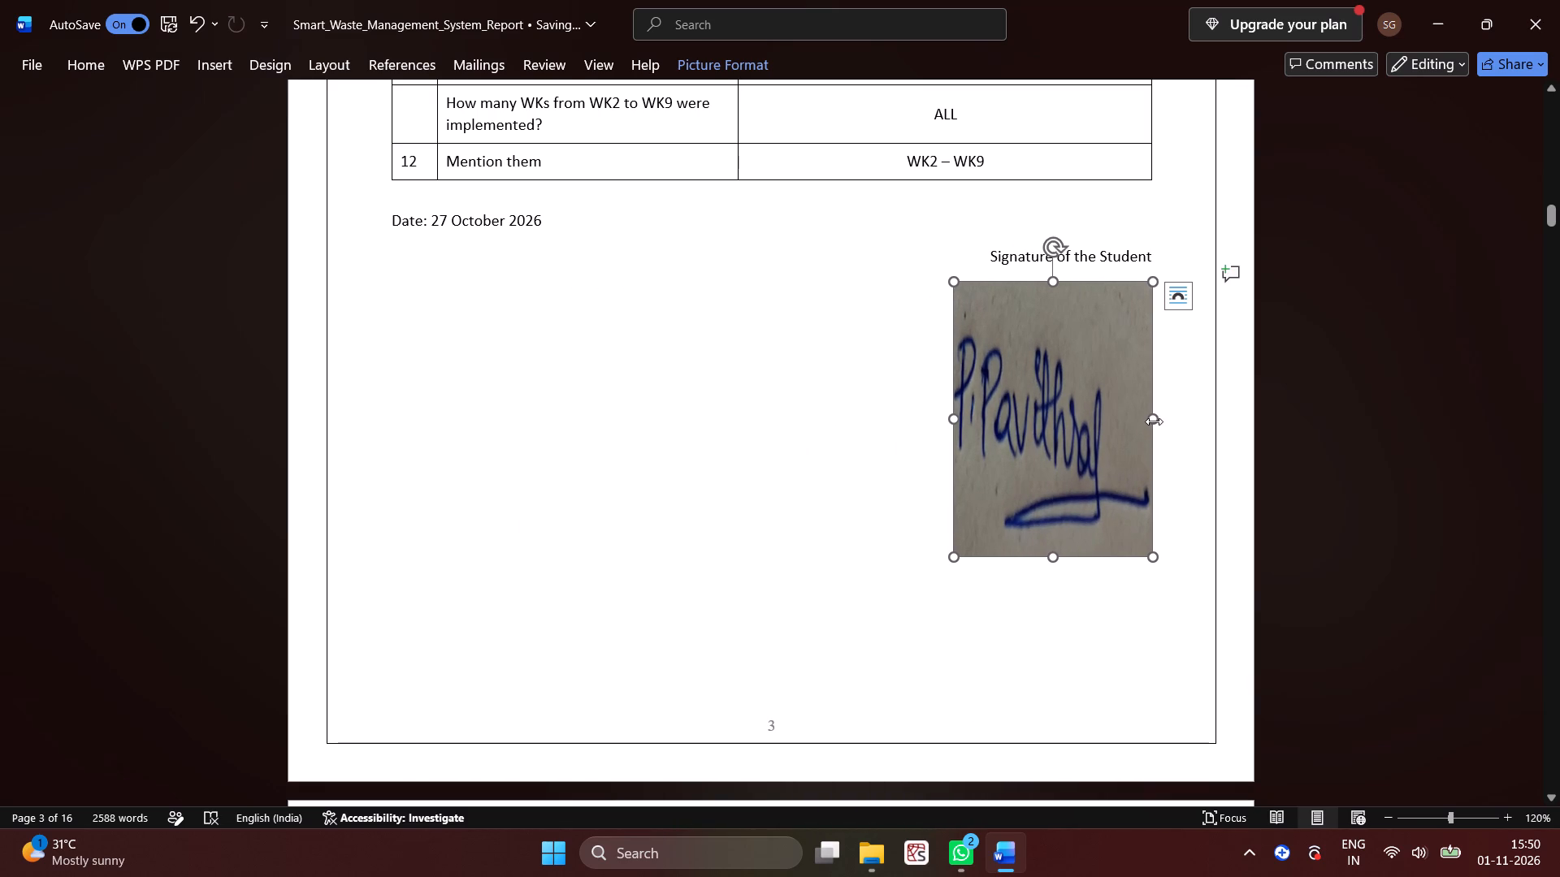
drag(1154, 421, 1206, 421)
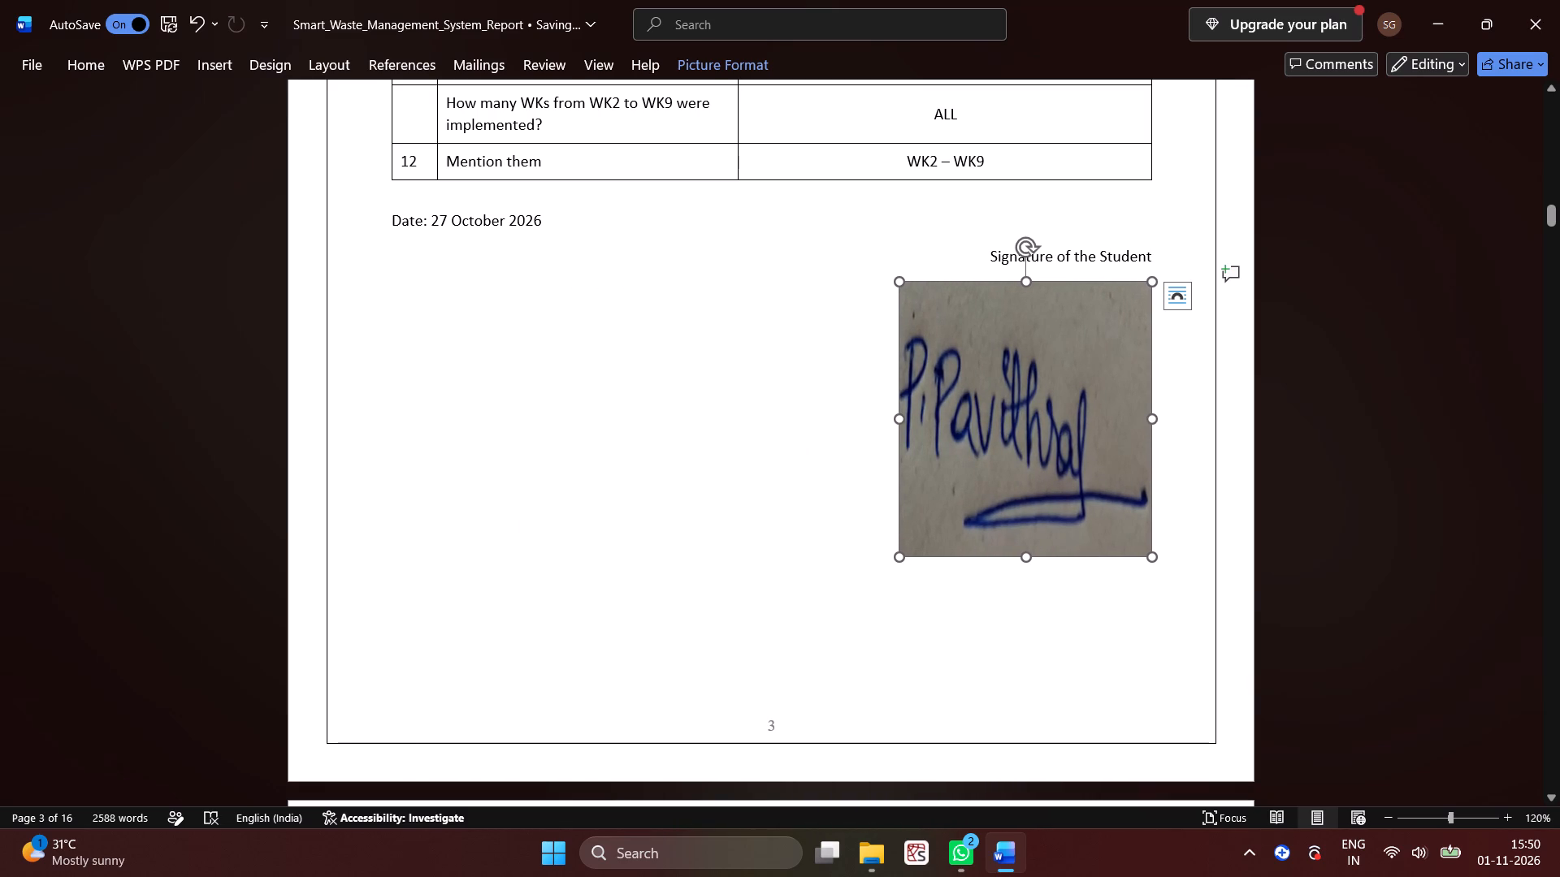
drag(1027, 559, 1046, 344)
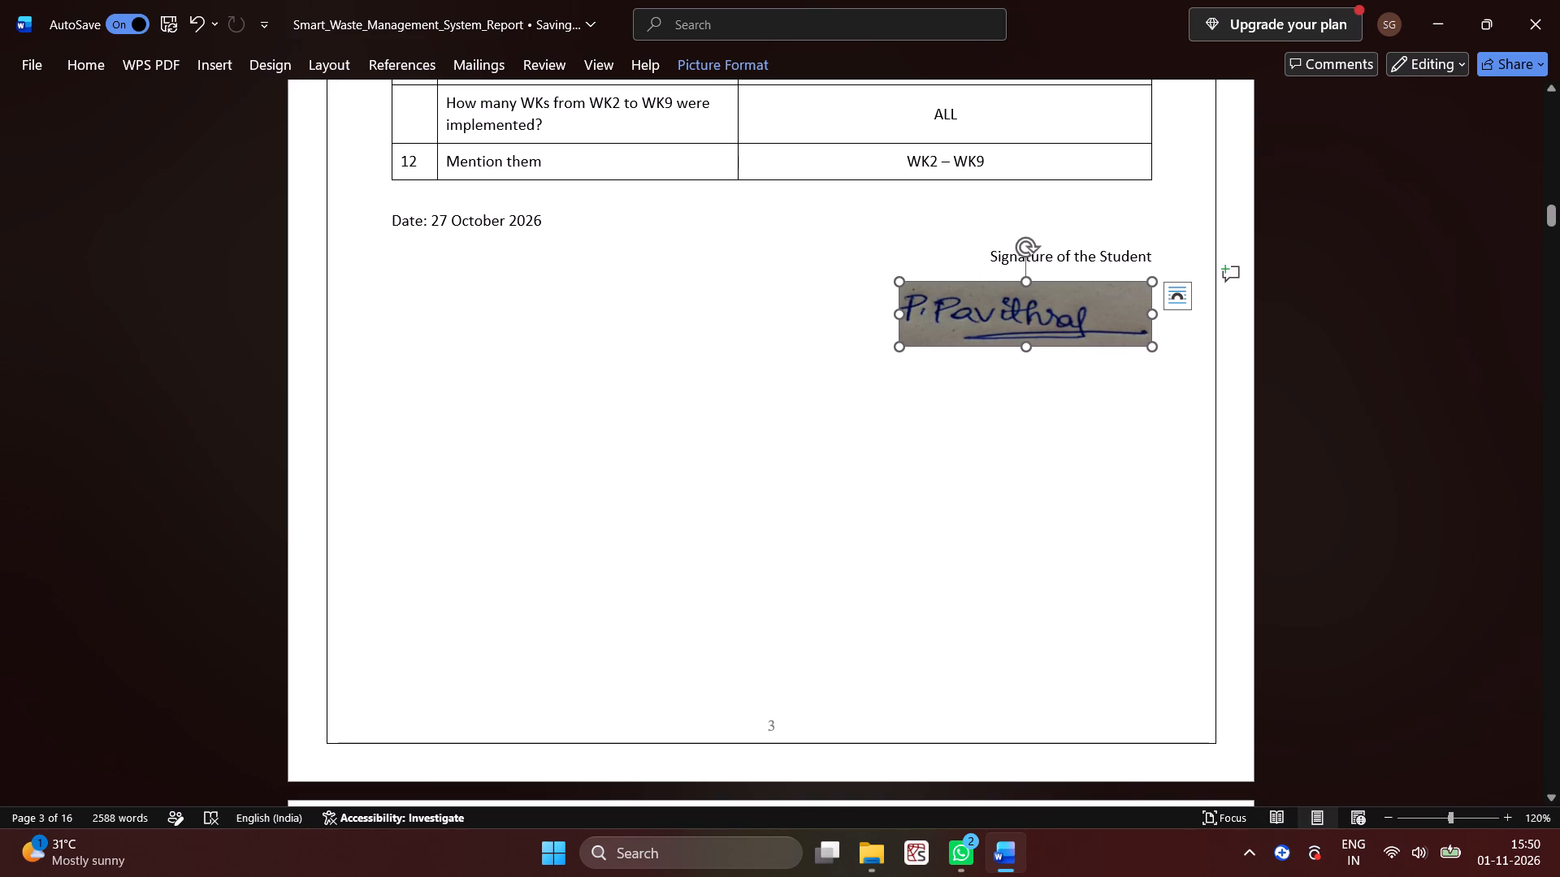
drag(1025, 340, 1029, 329)
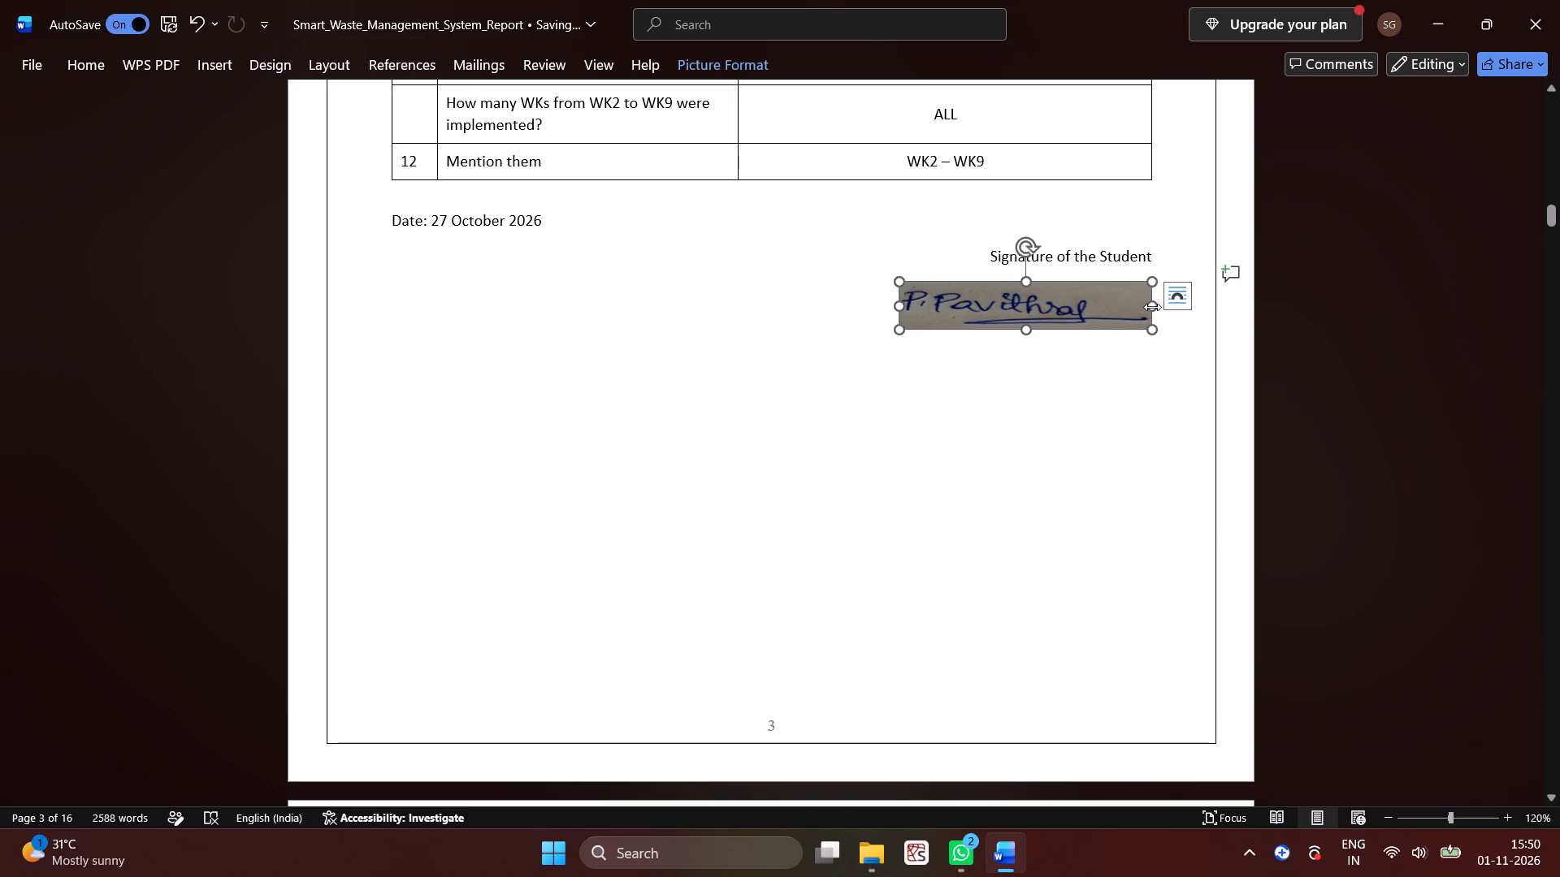
click(1152, 307)
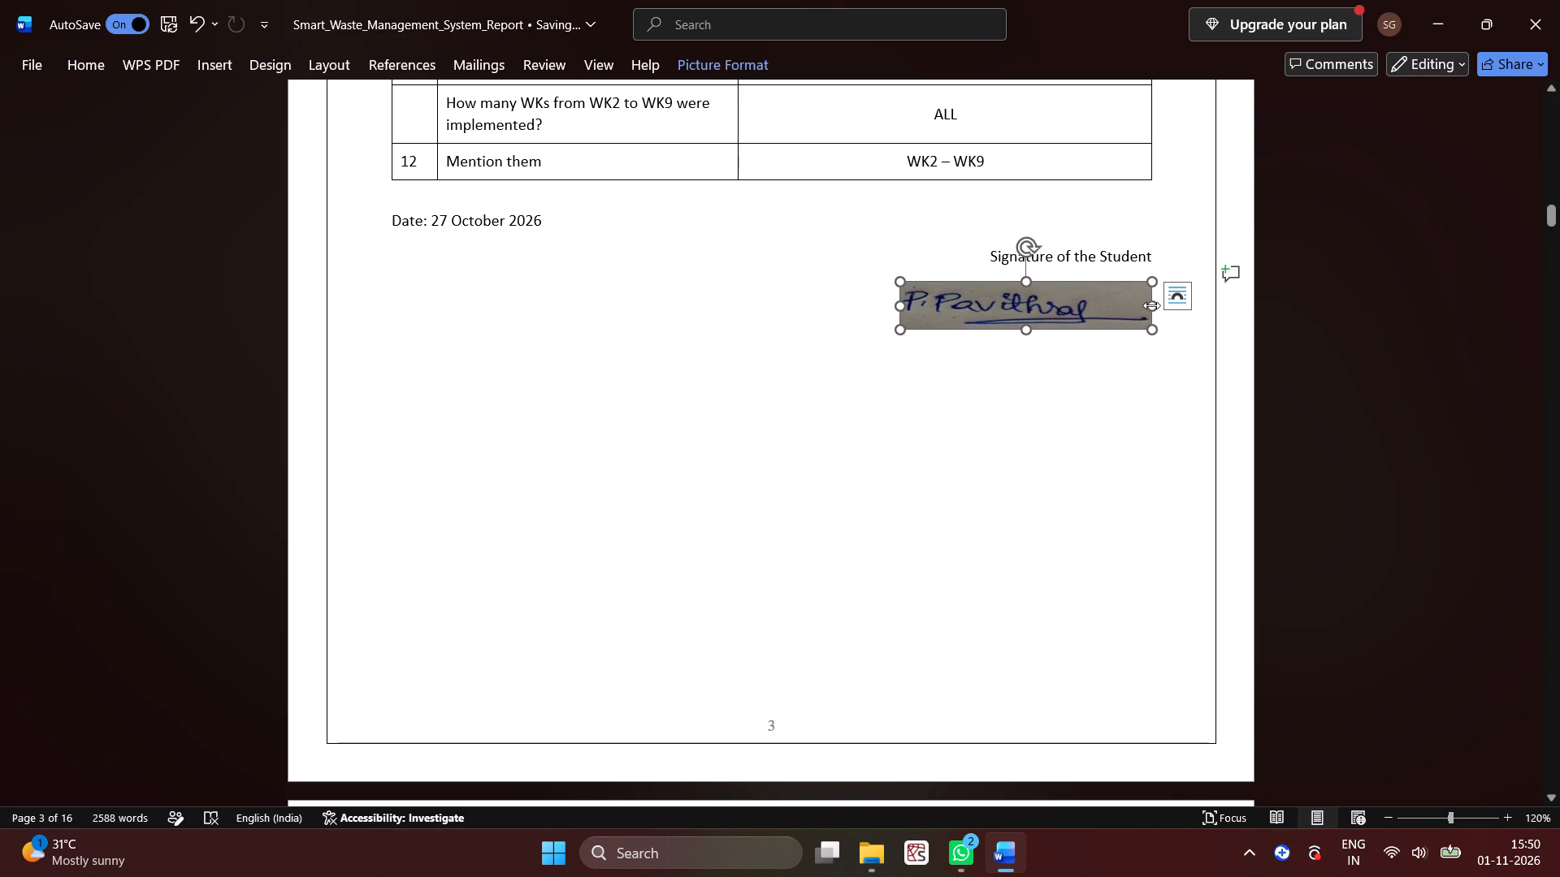
drag(1151, 305, 1088, 307)
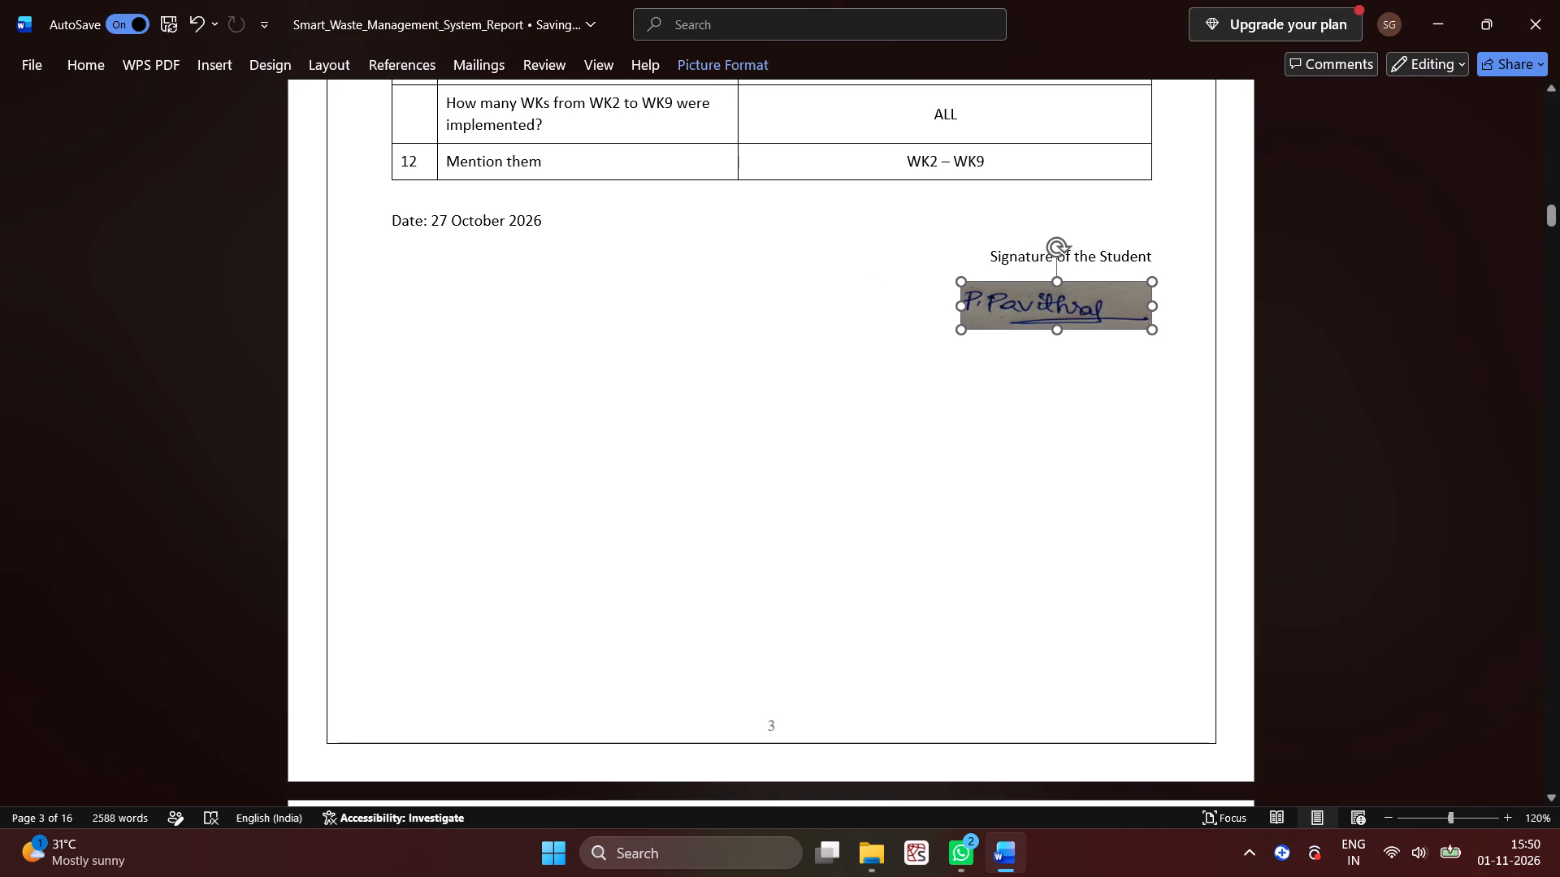
drag(1088, 307, 1043, 306)
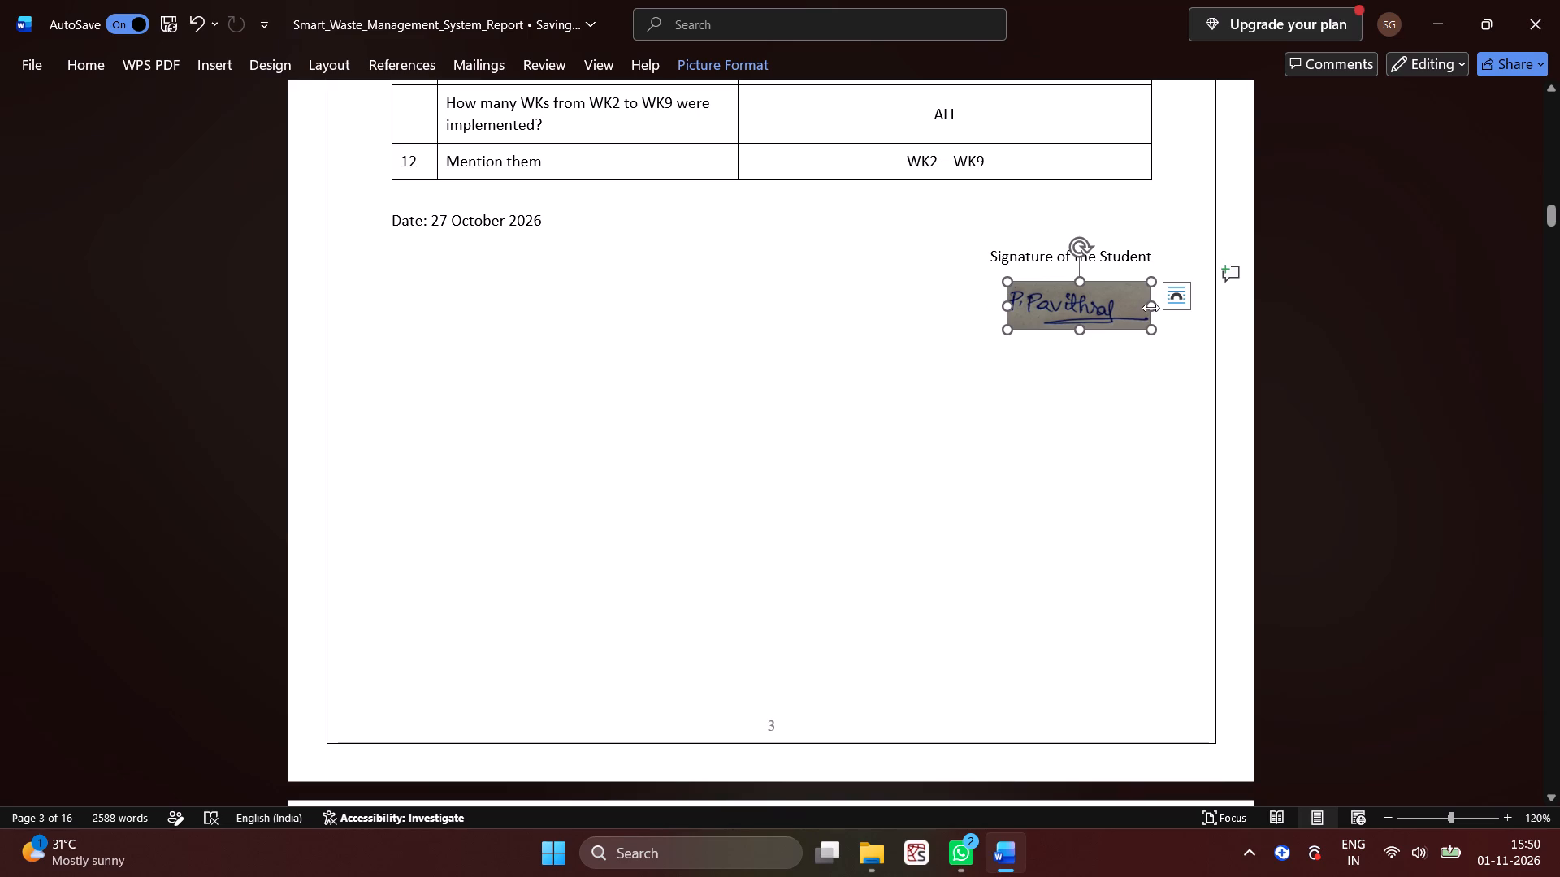
drag(1150, 308, 1141, 305)
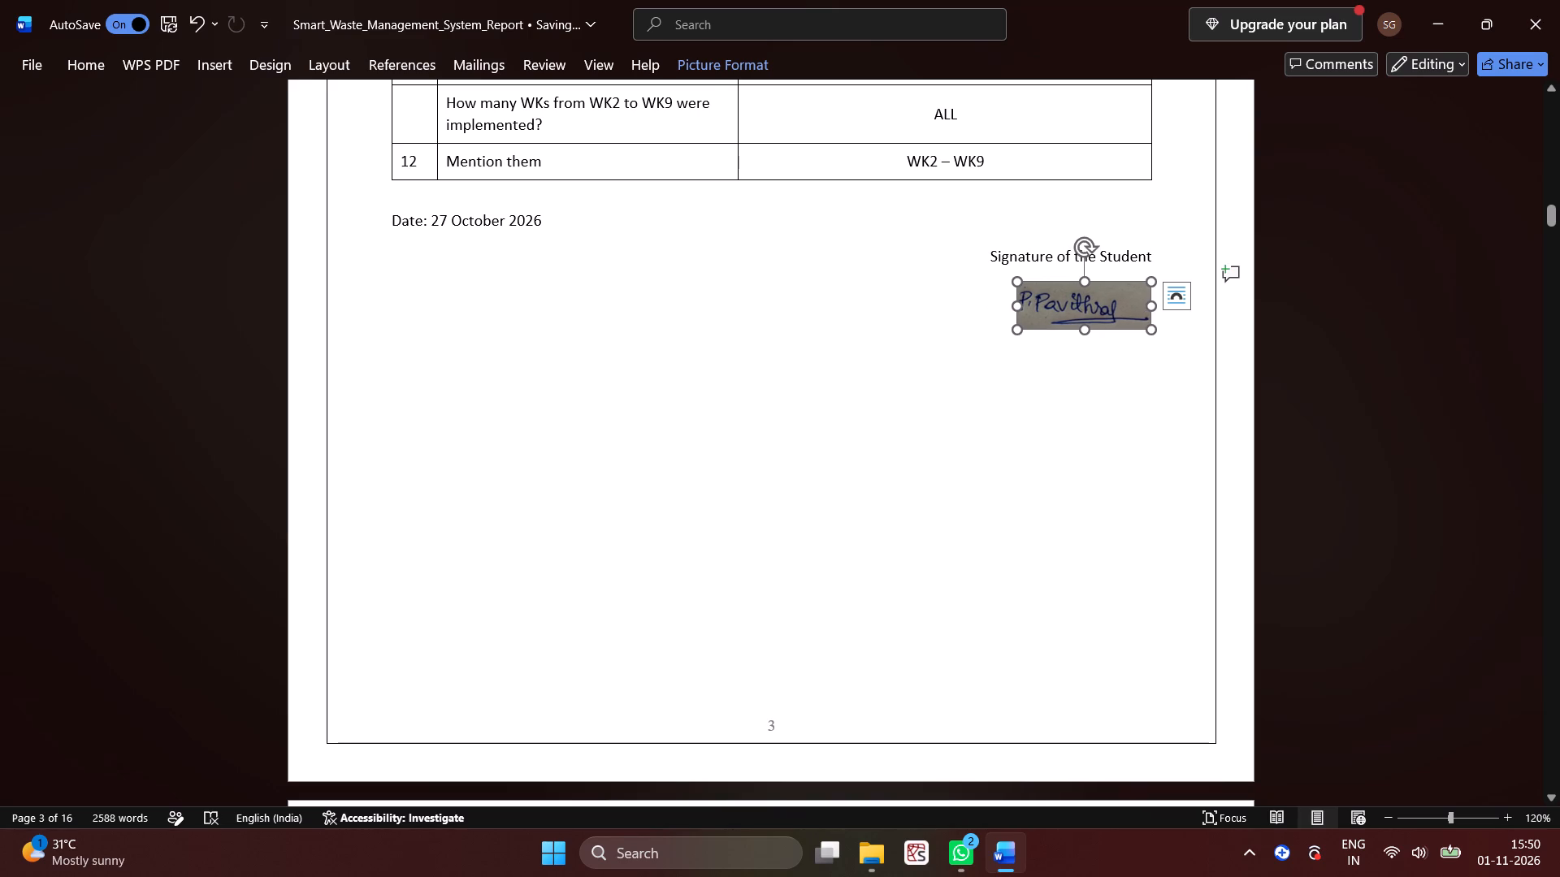
click(1085, 276)
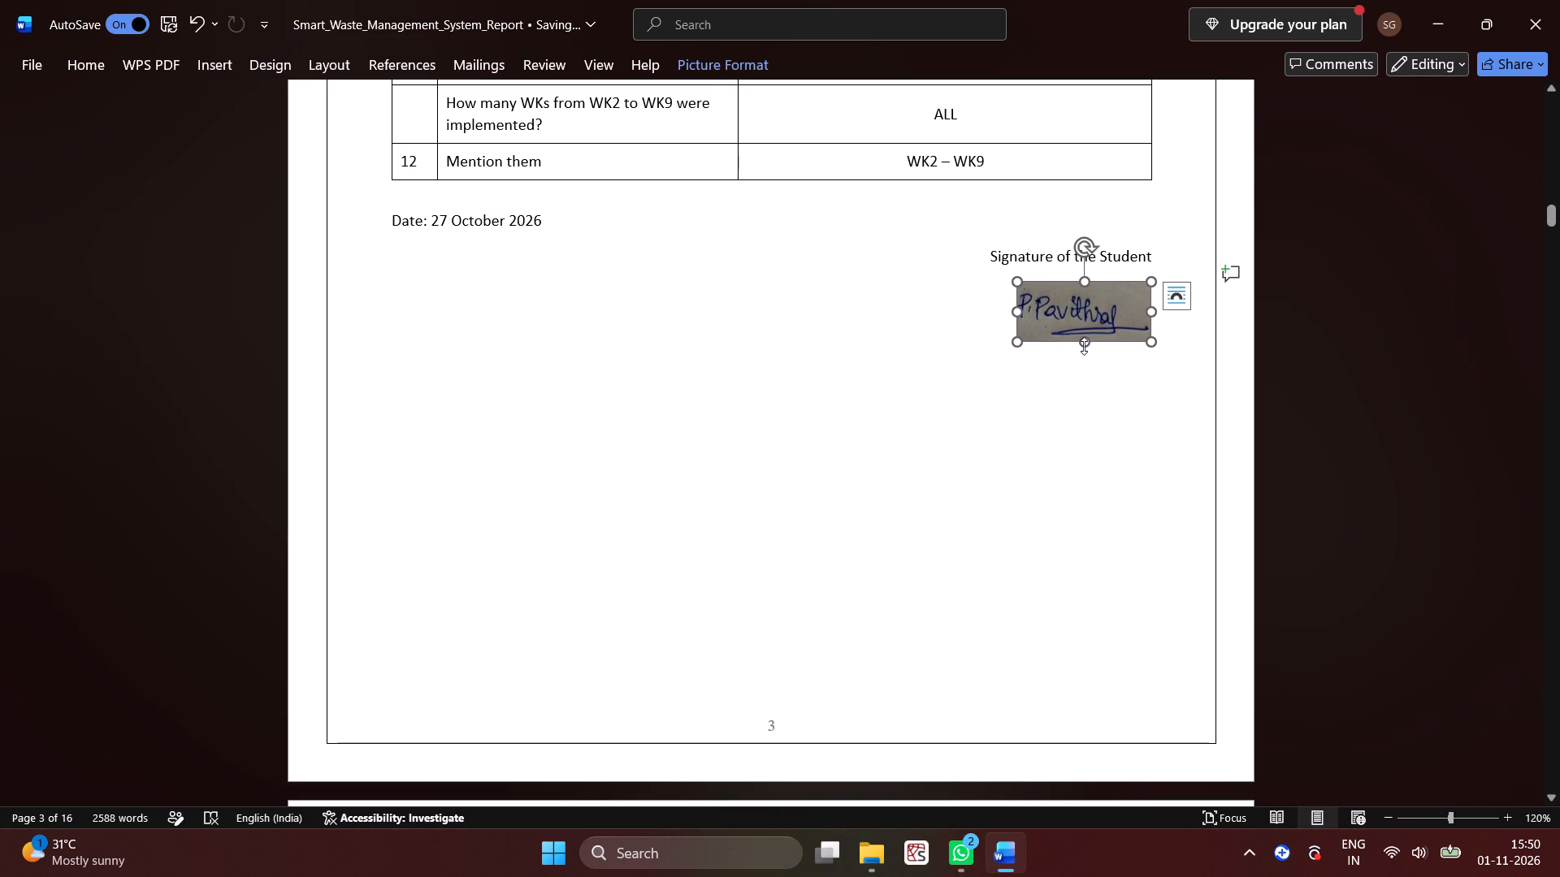
drag(1084, 346, 1085, 320)
click(1046, 365)
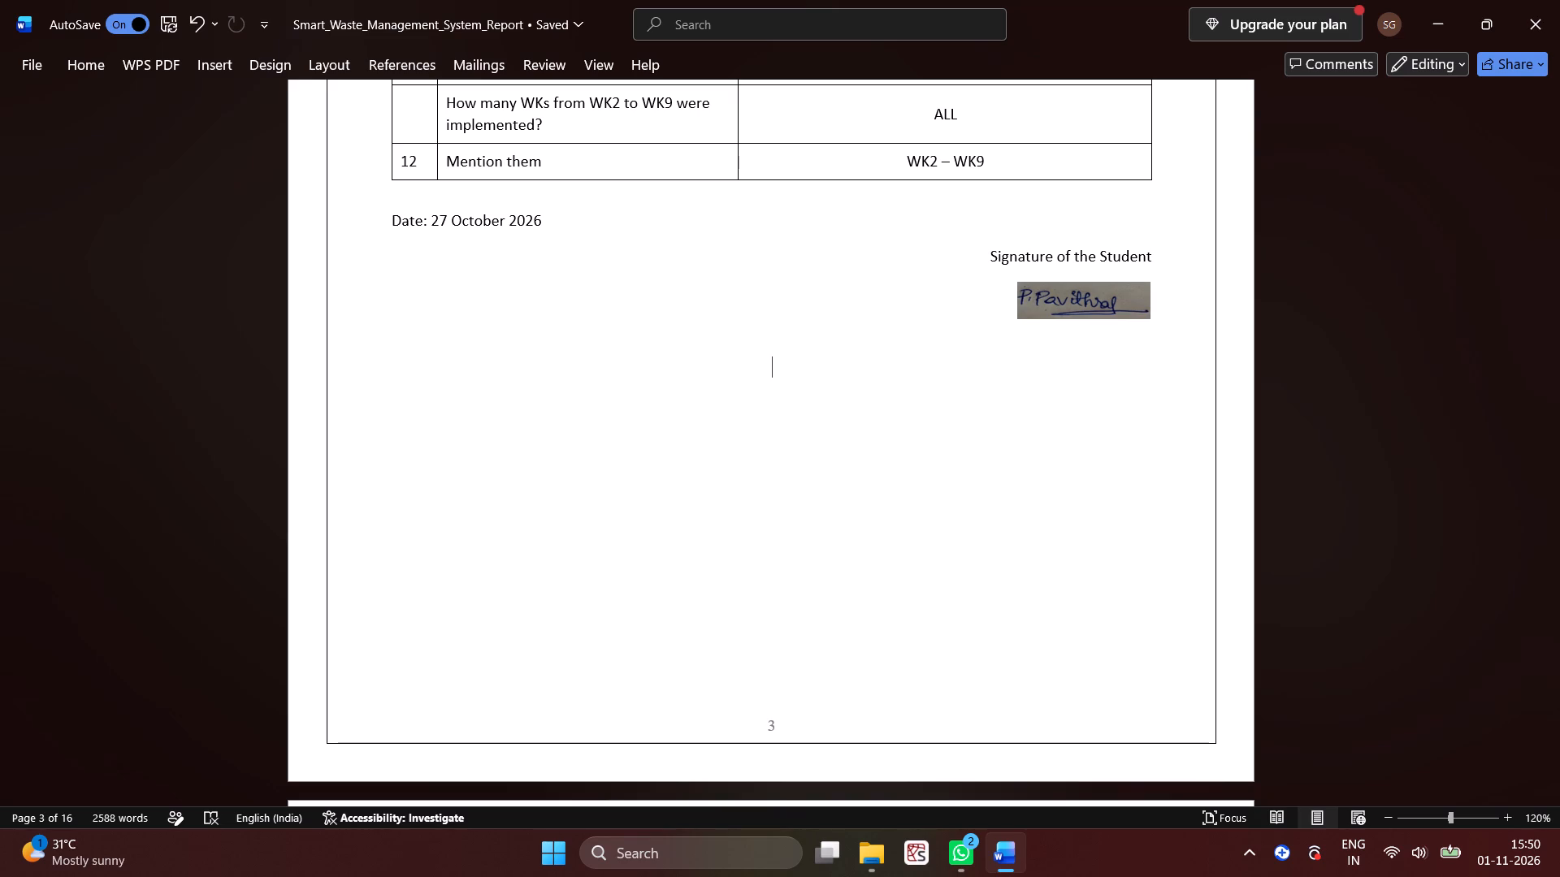
Look through the Declaration's signature block and the Acknowledgement page, and go back to the self-assessment form on page 1.
scroll(1096, 361, down, 10)
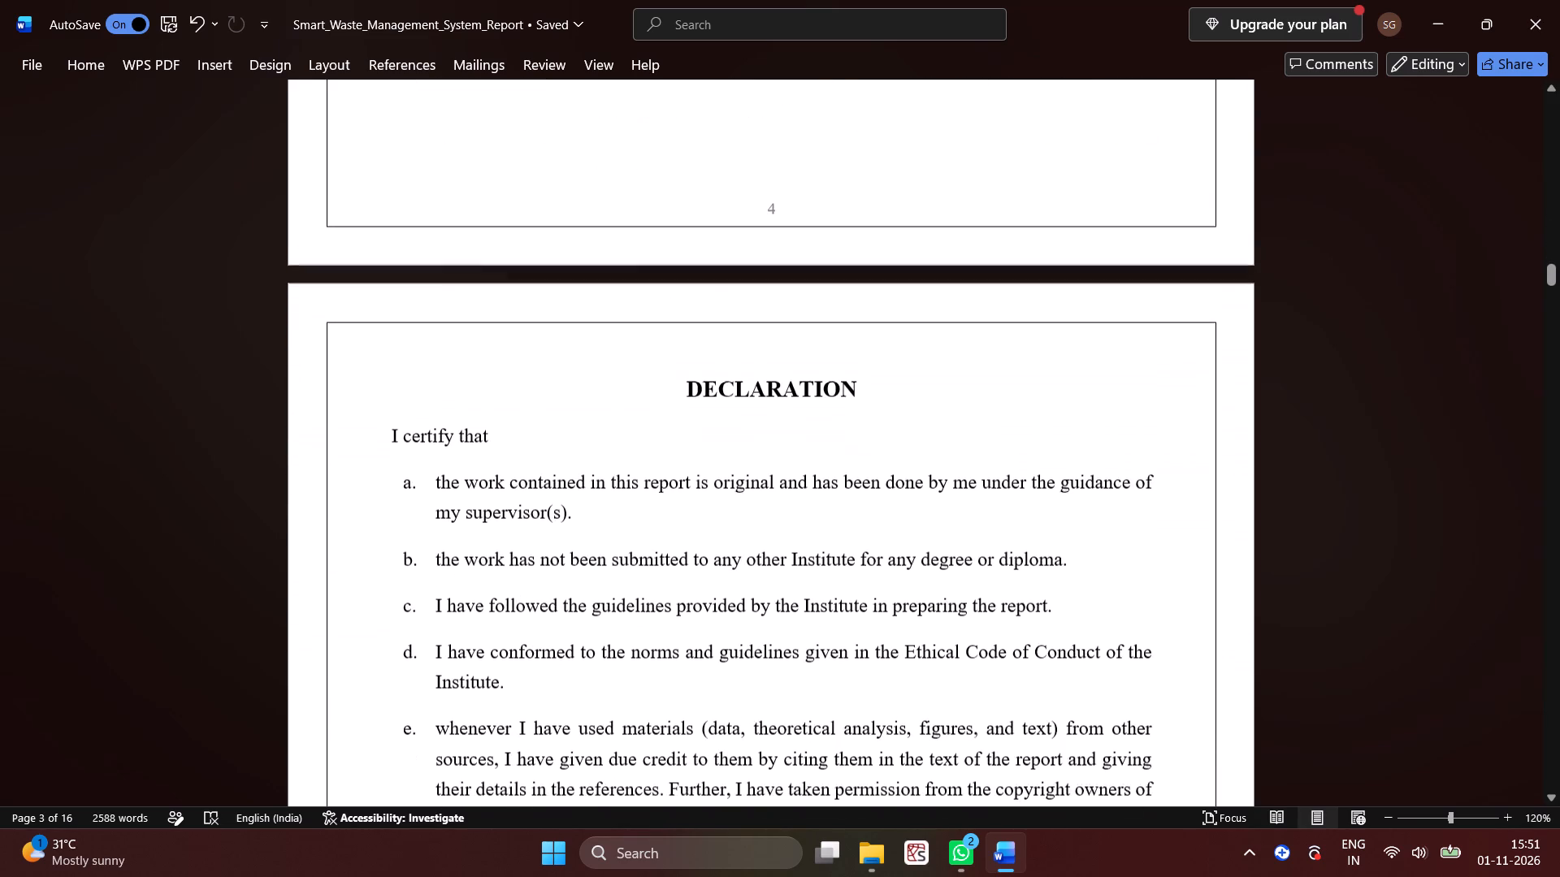
scroll(1096, 361, down, 2)
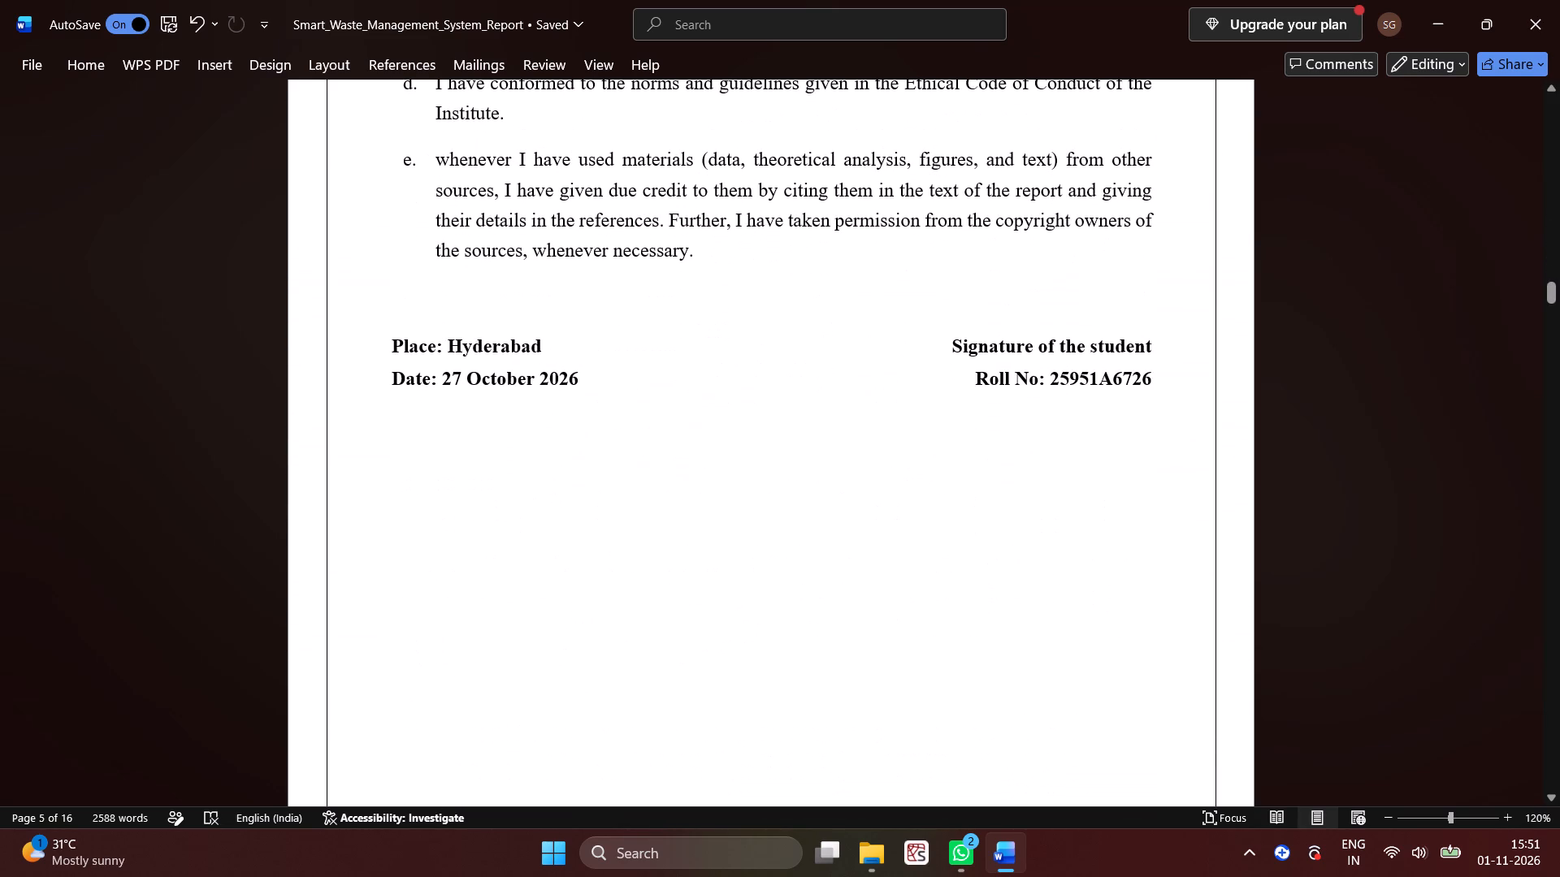
scroll(1096, 361, down, 1)
scroll(1096, 361, up, 2)
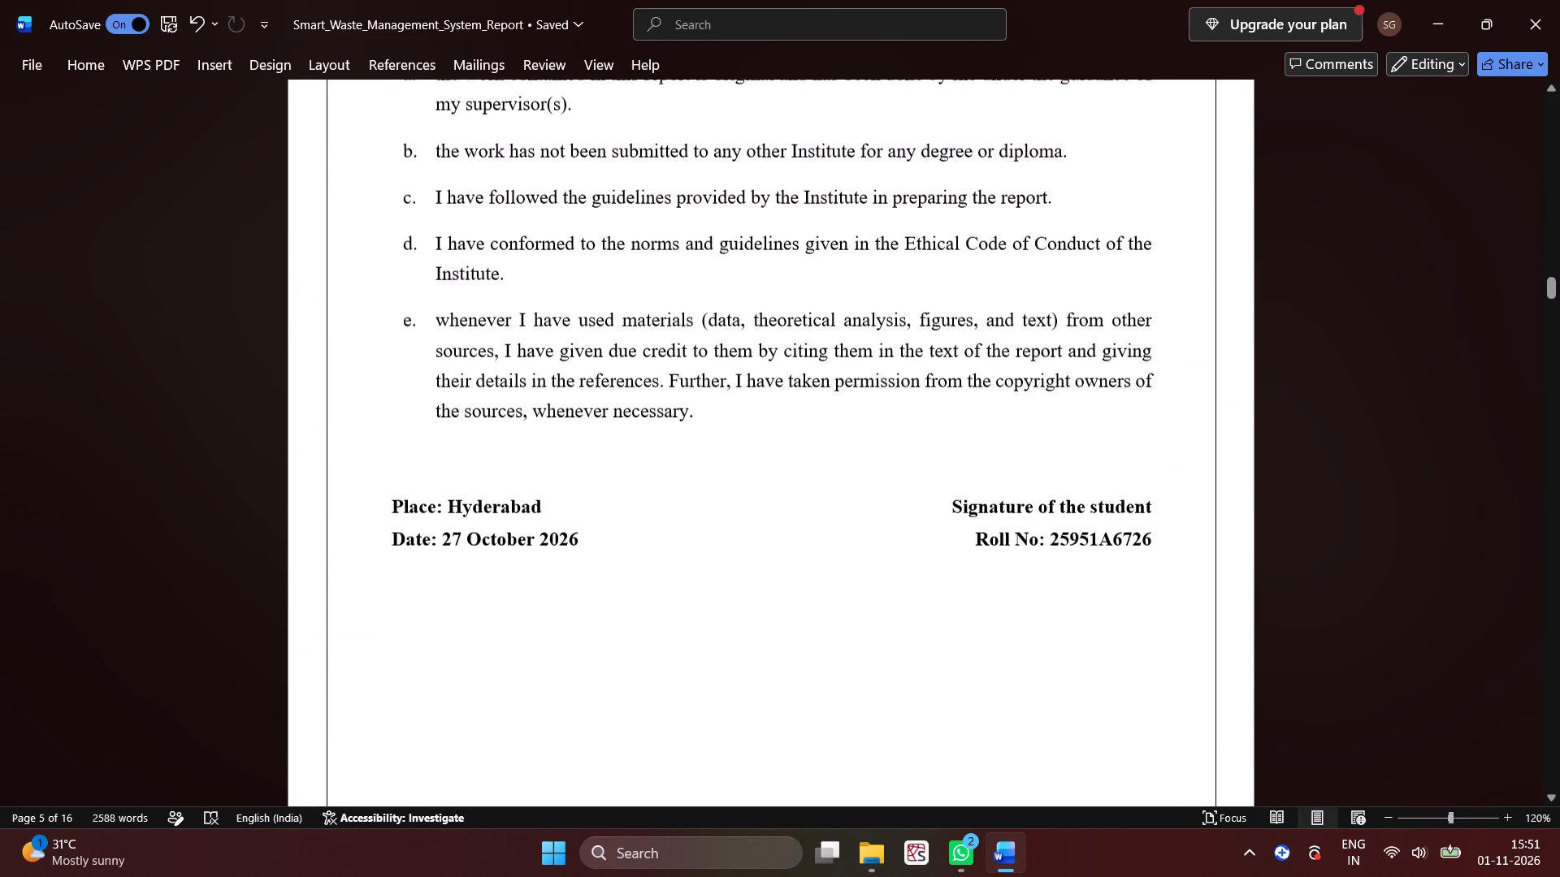
scroll(1096, 361, up, 1)
scroll(1096, 361, down, 3)
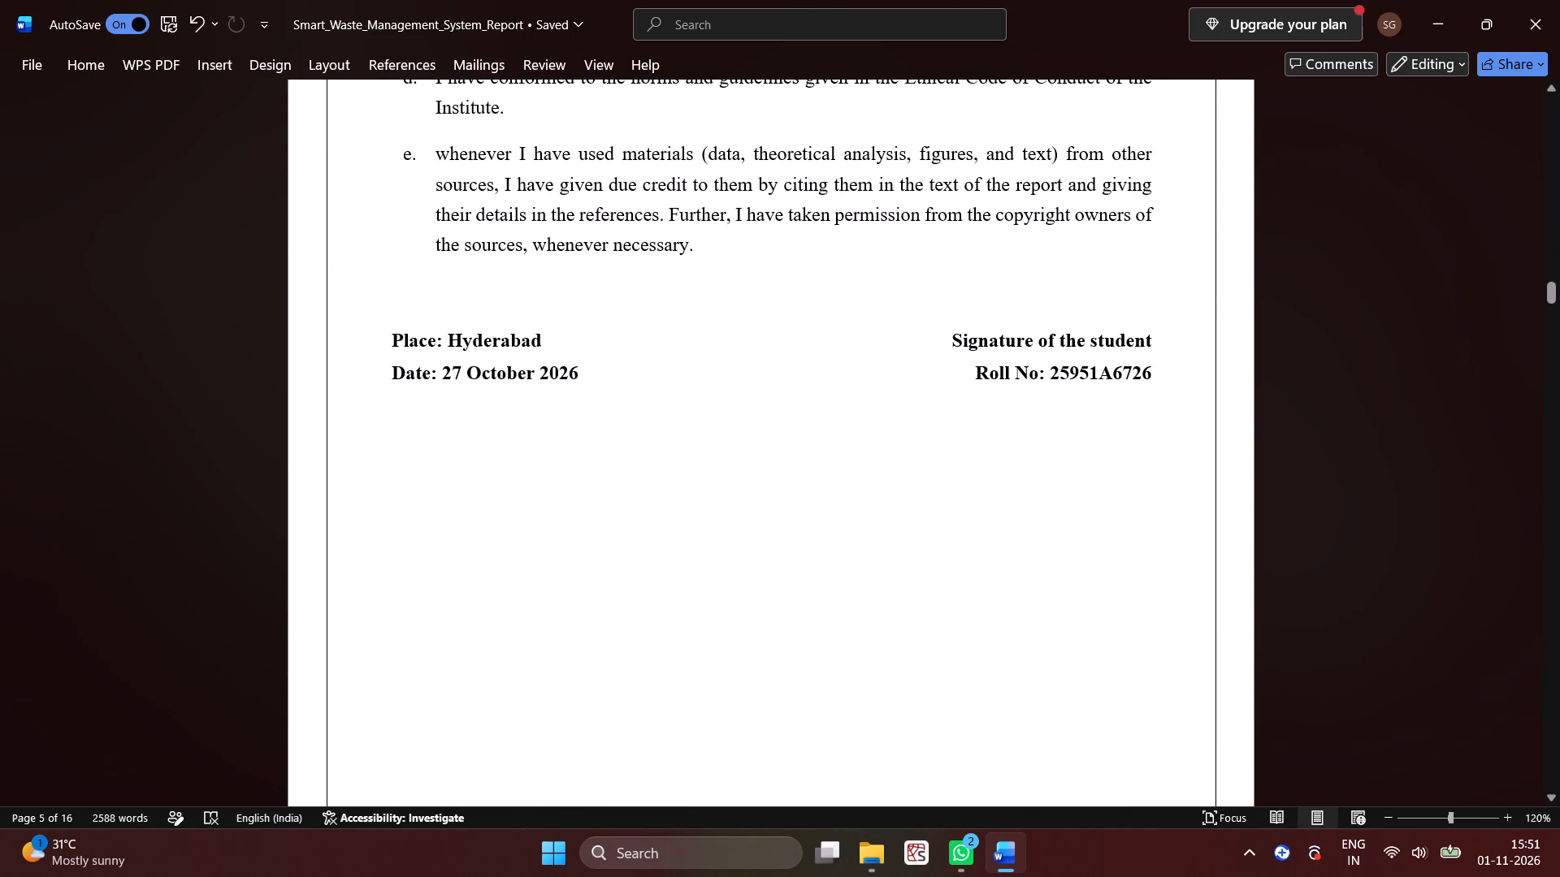
scroll(1096, 361, down, 11)
scroll(1096, 361, up, 8)
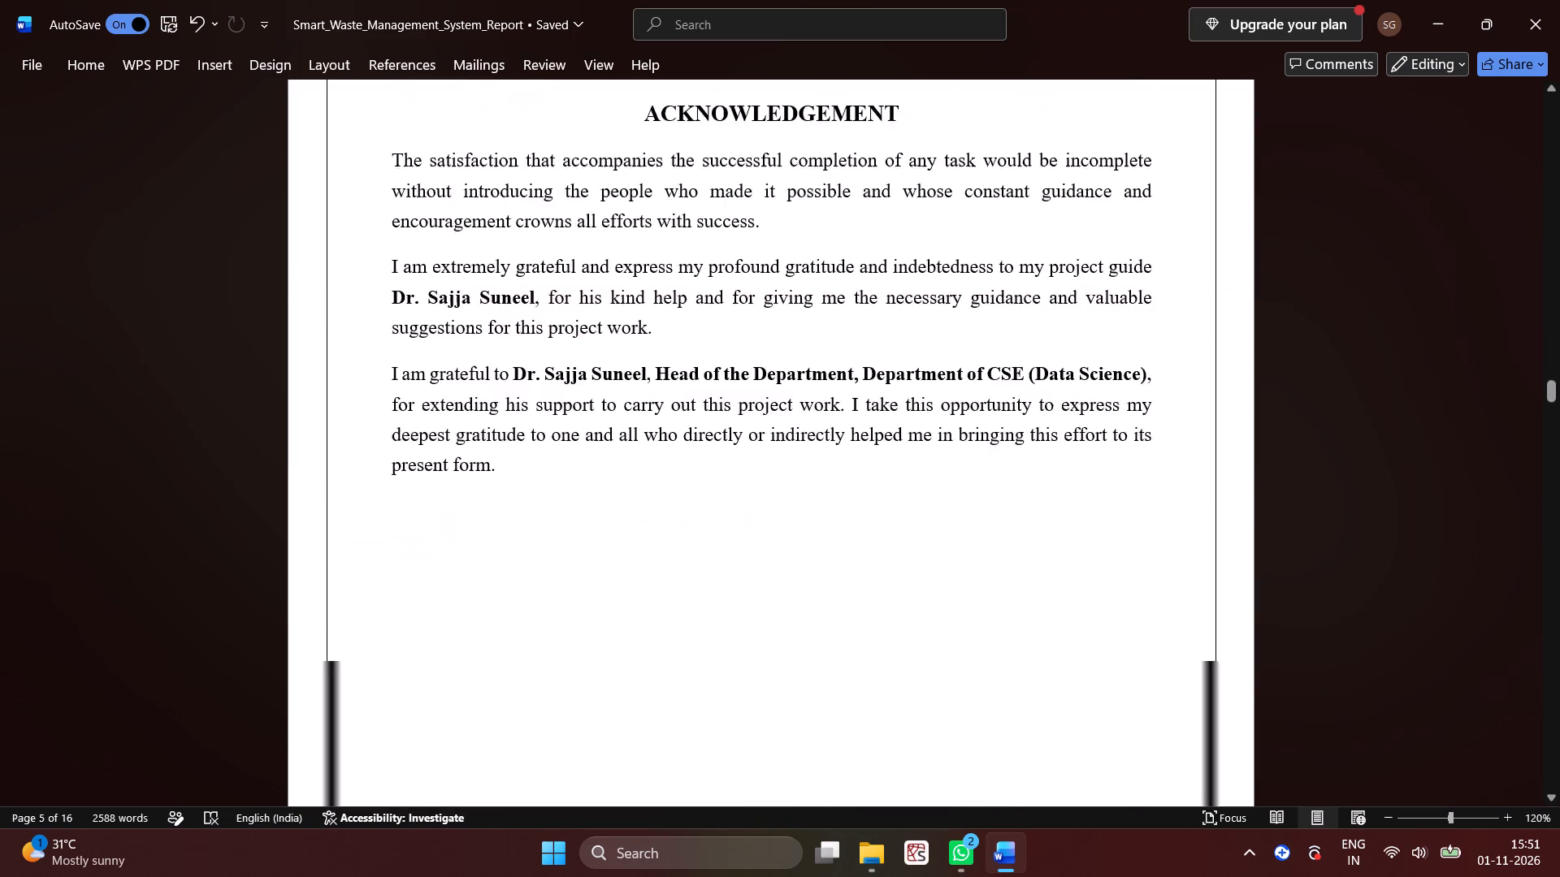
scroll(1096, 361, up, 14)
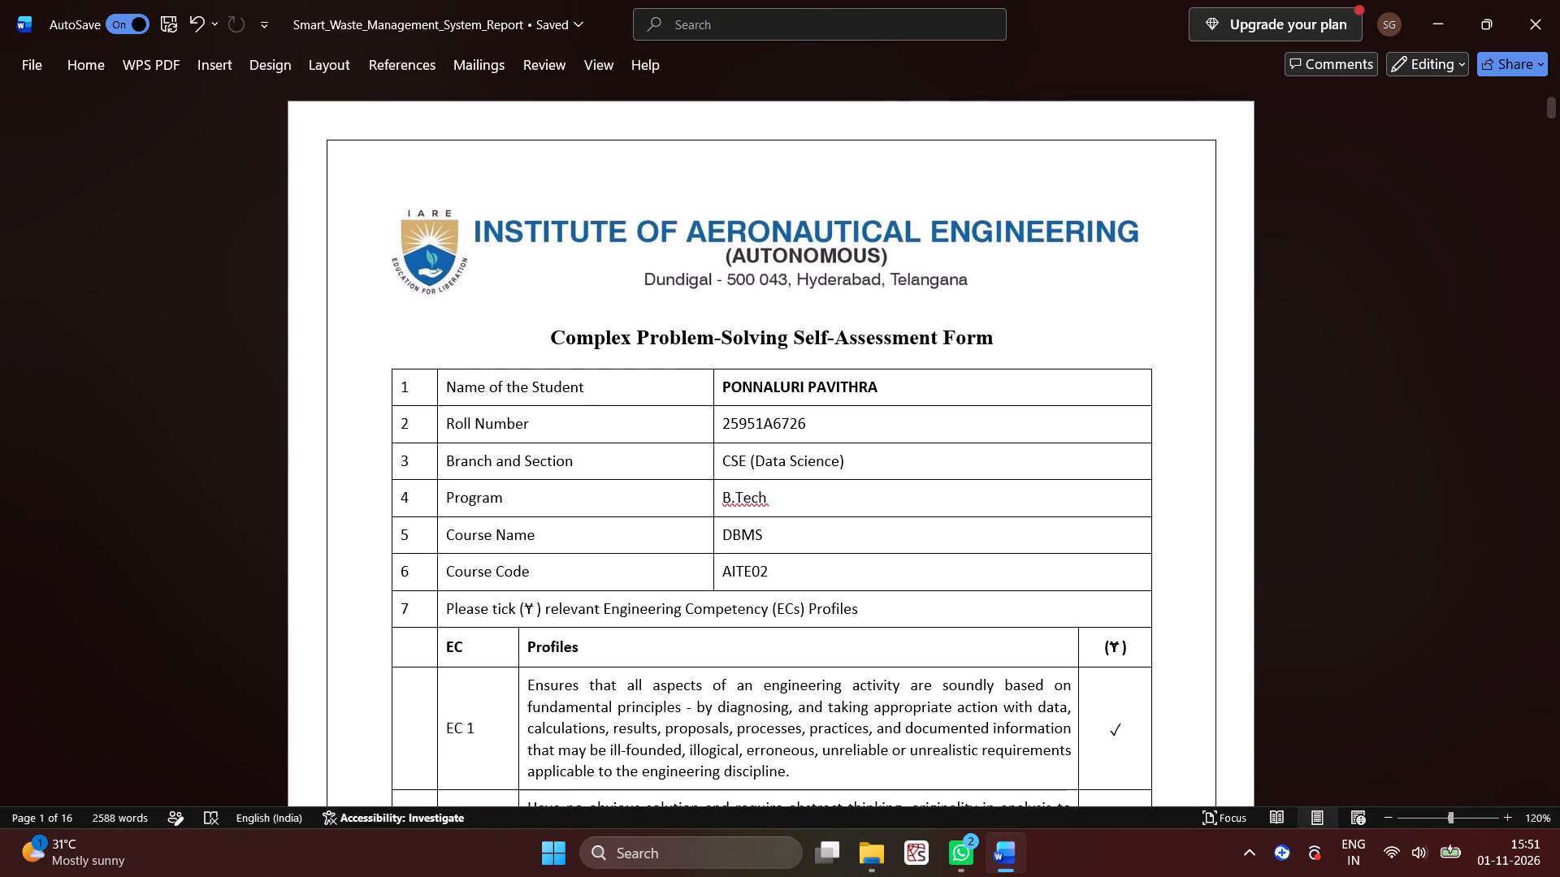
Save the report.
key(ctrl+s)
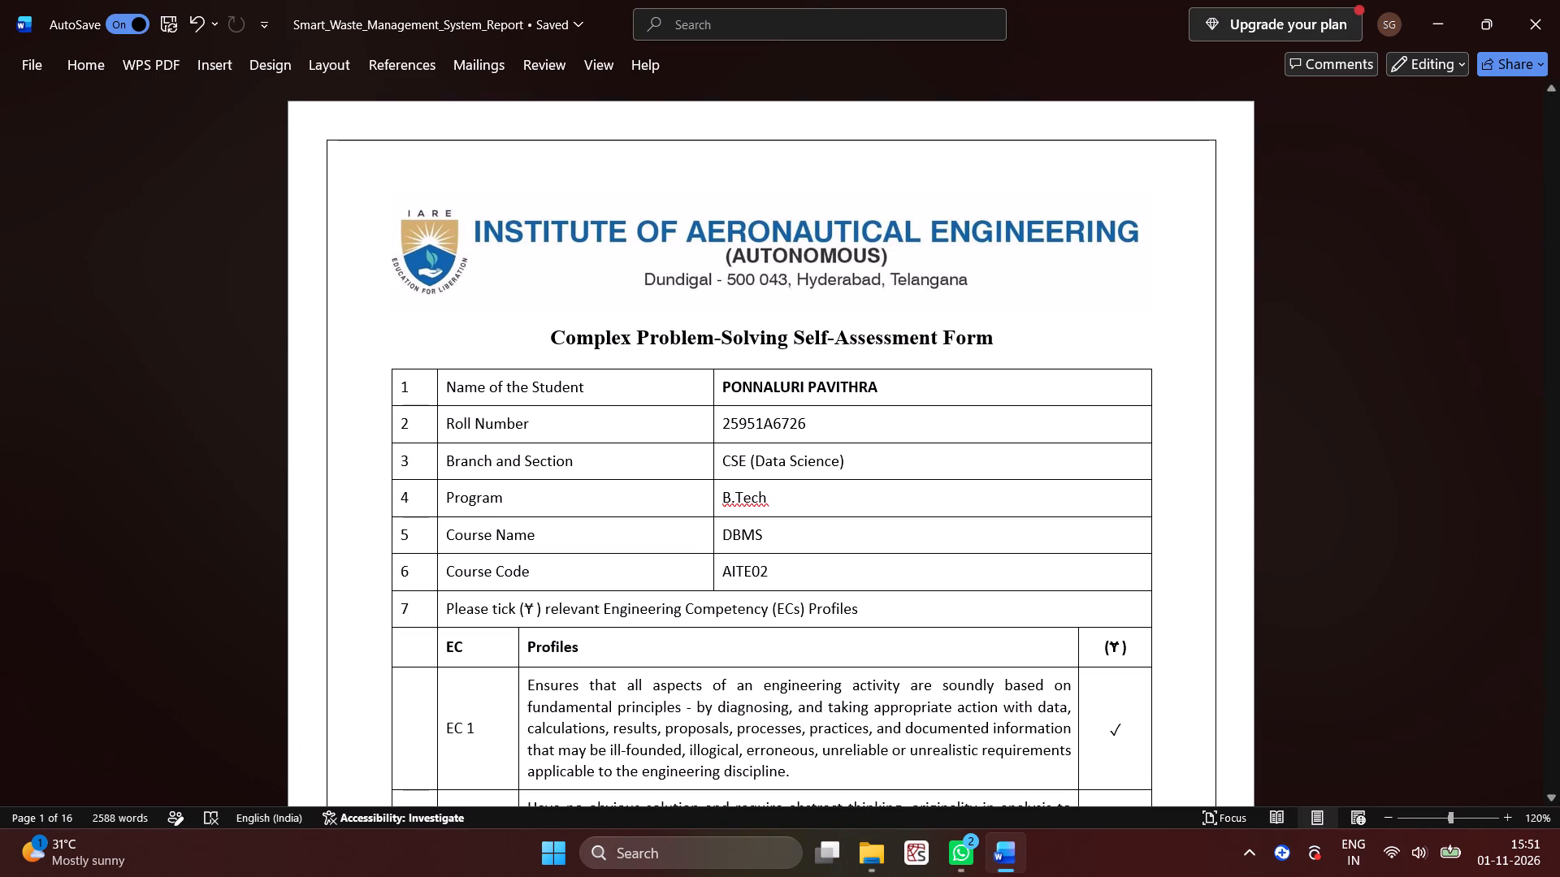
Reopen the blessy folder's copy of Smart_Waste_Management_System_Report from the recent documents and skim through to its final pages.
click(41, 70)
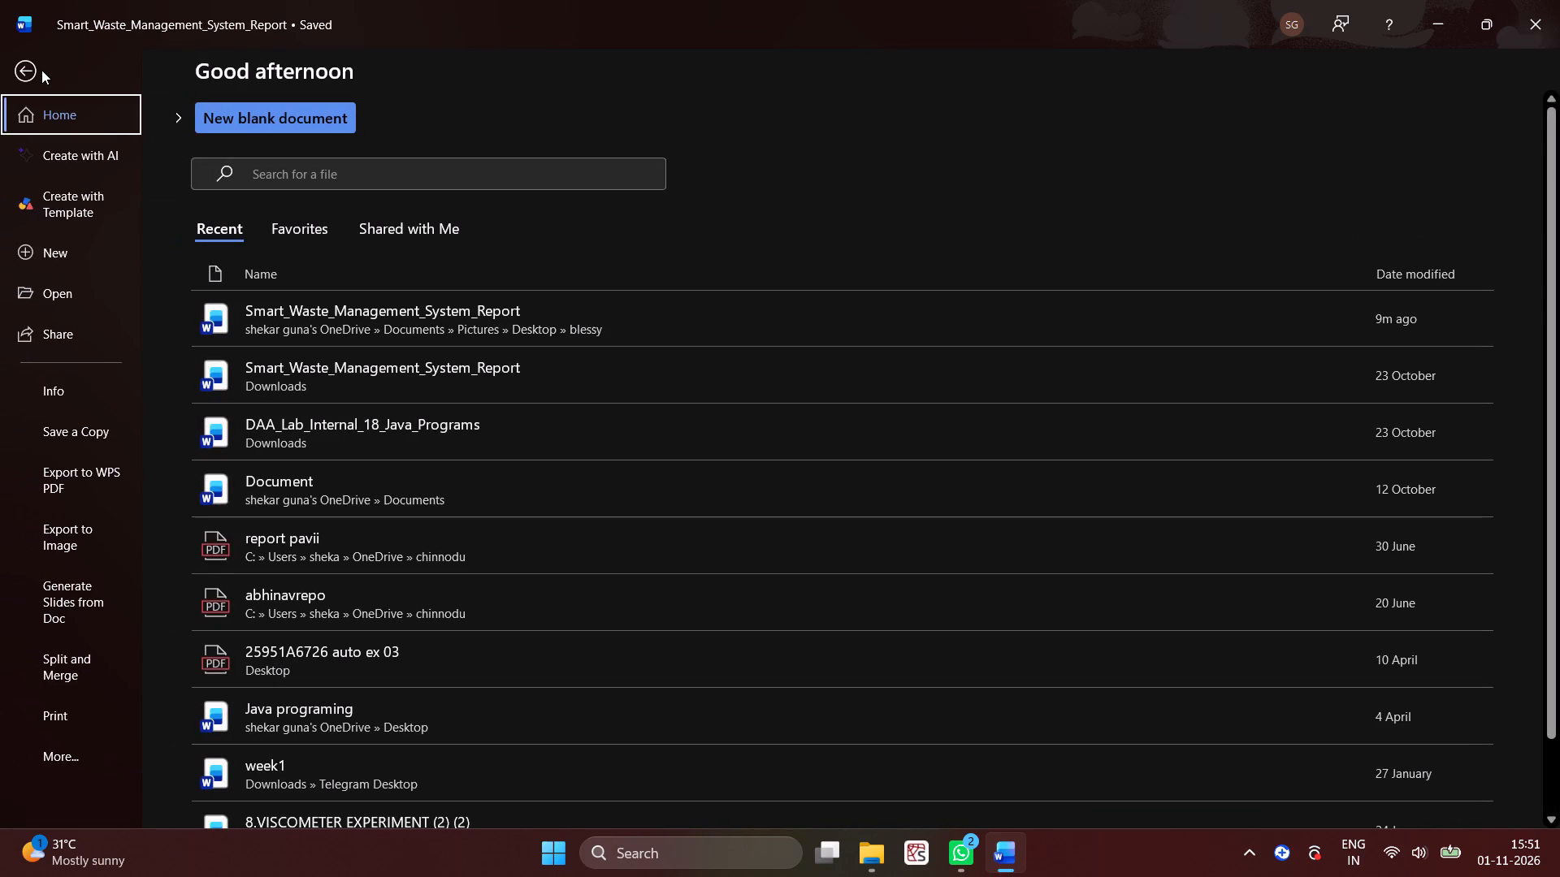
click(378, 341)
scroll(676, 564, down, 3)
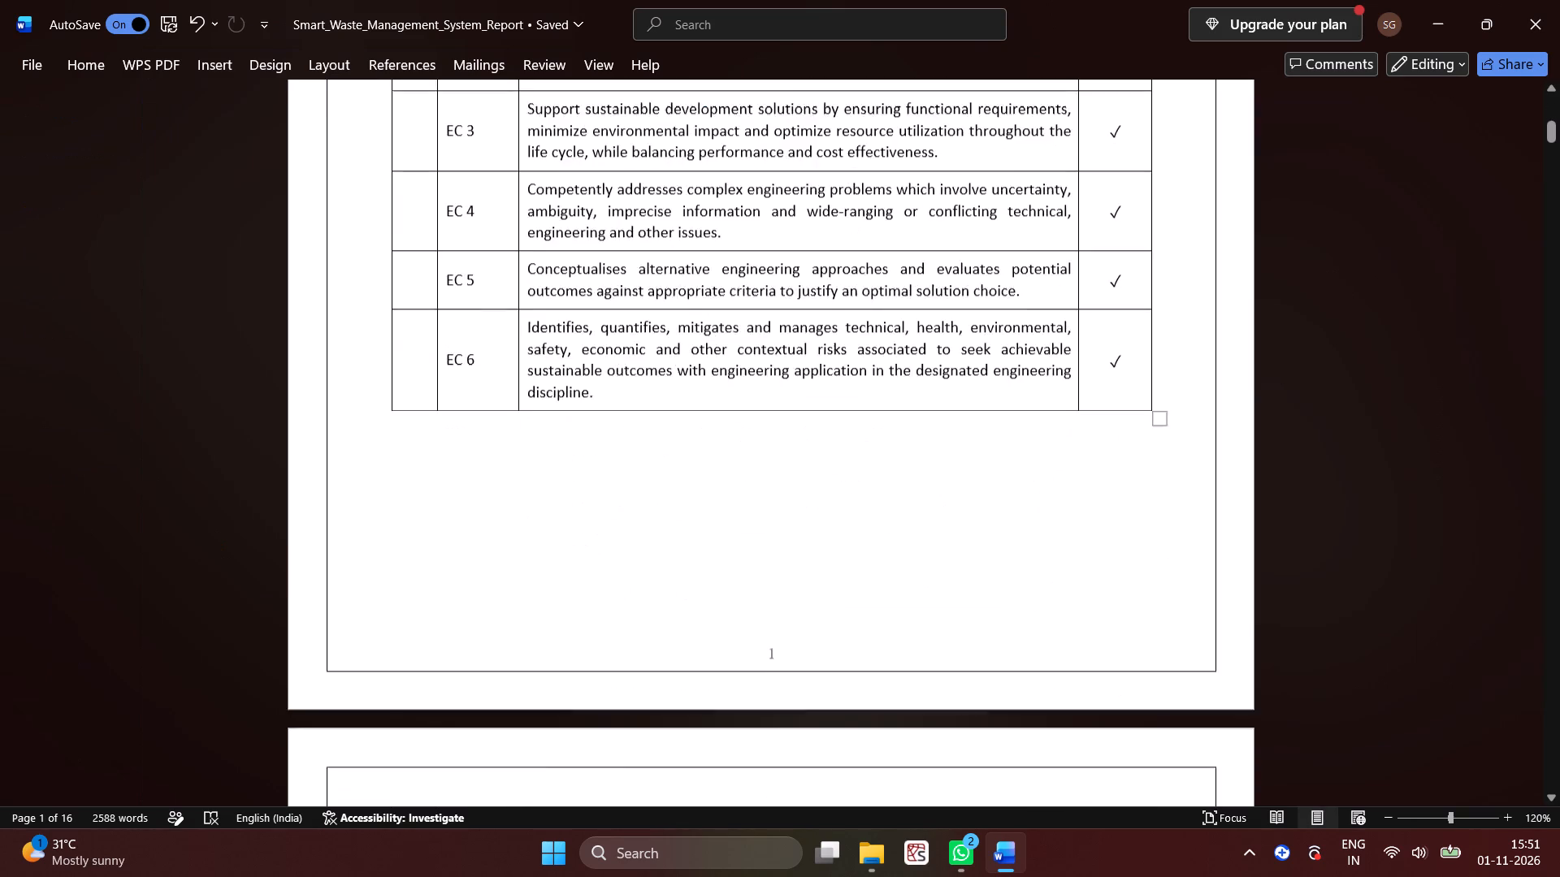
scroll(676, 564, down, 15)
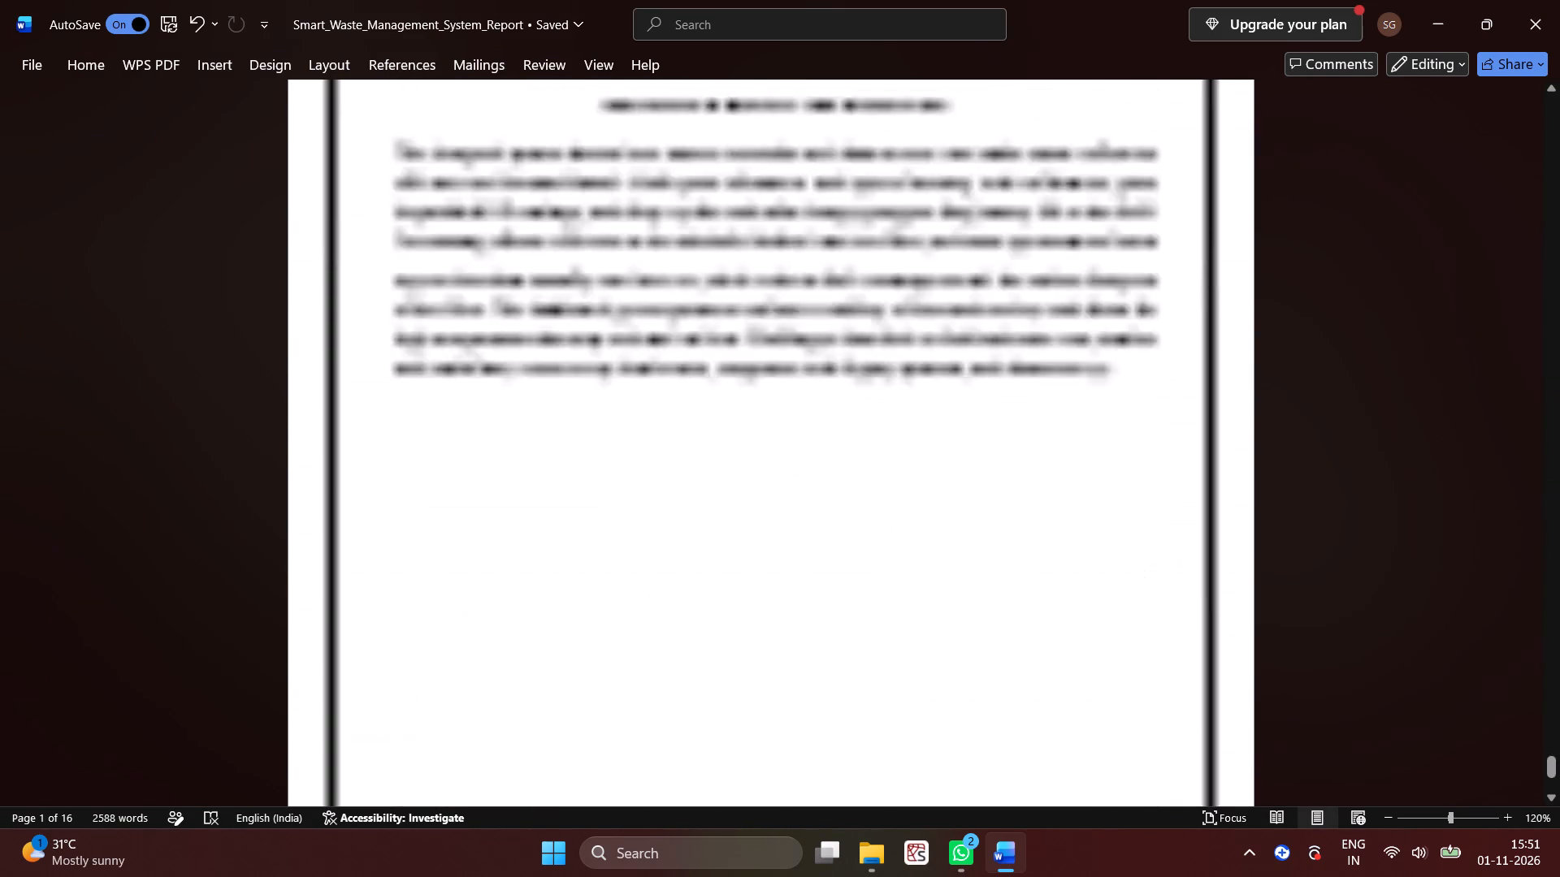
scroll(676, 564, down, 6)
Close the report in Word and open the blessy folder's copy from File Explorer's recent files in WPS Office.
click(1559, 0)
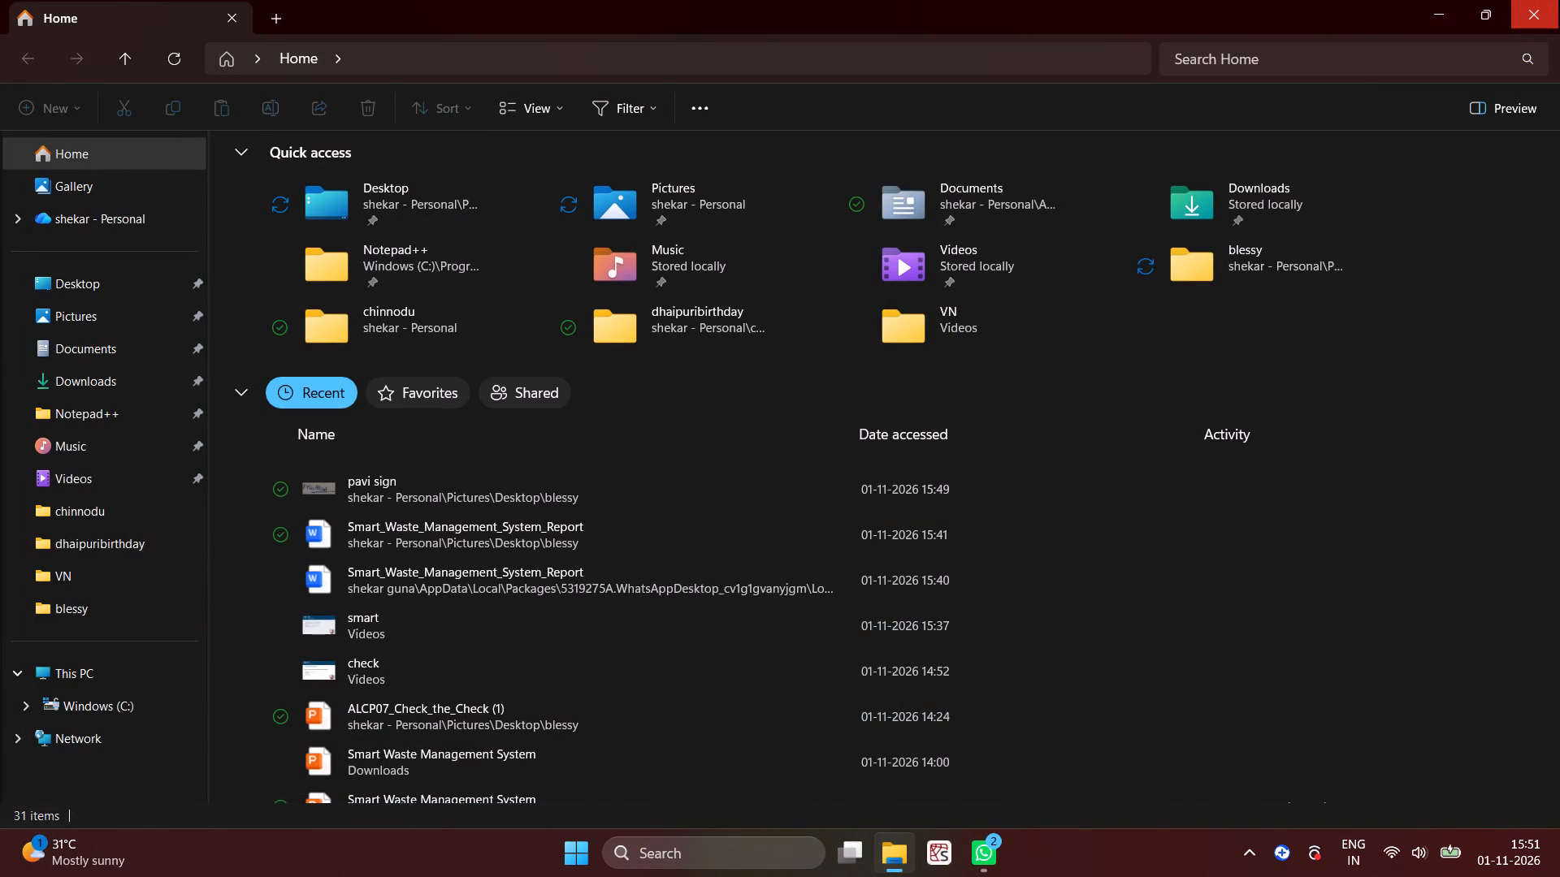
click(569, 531)
double_click(569, 531)
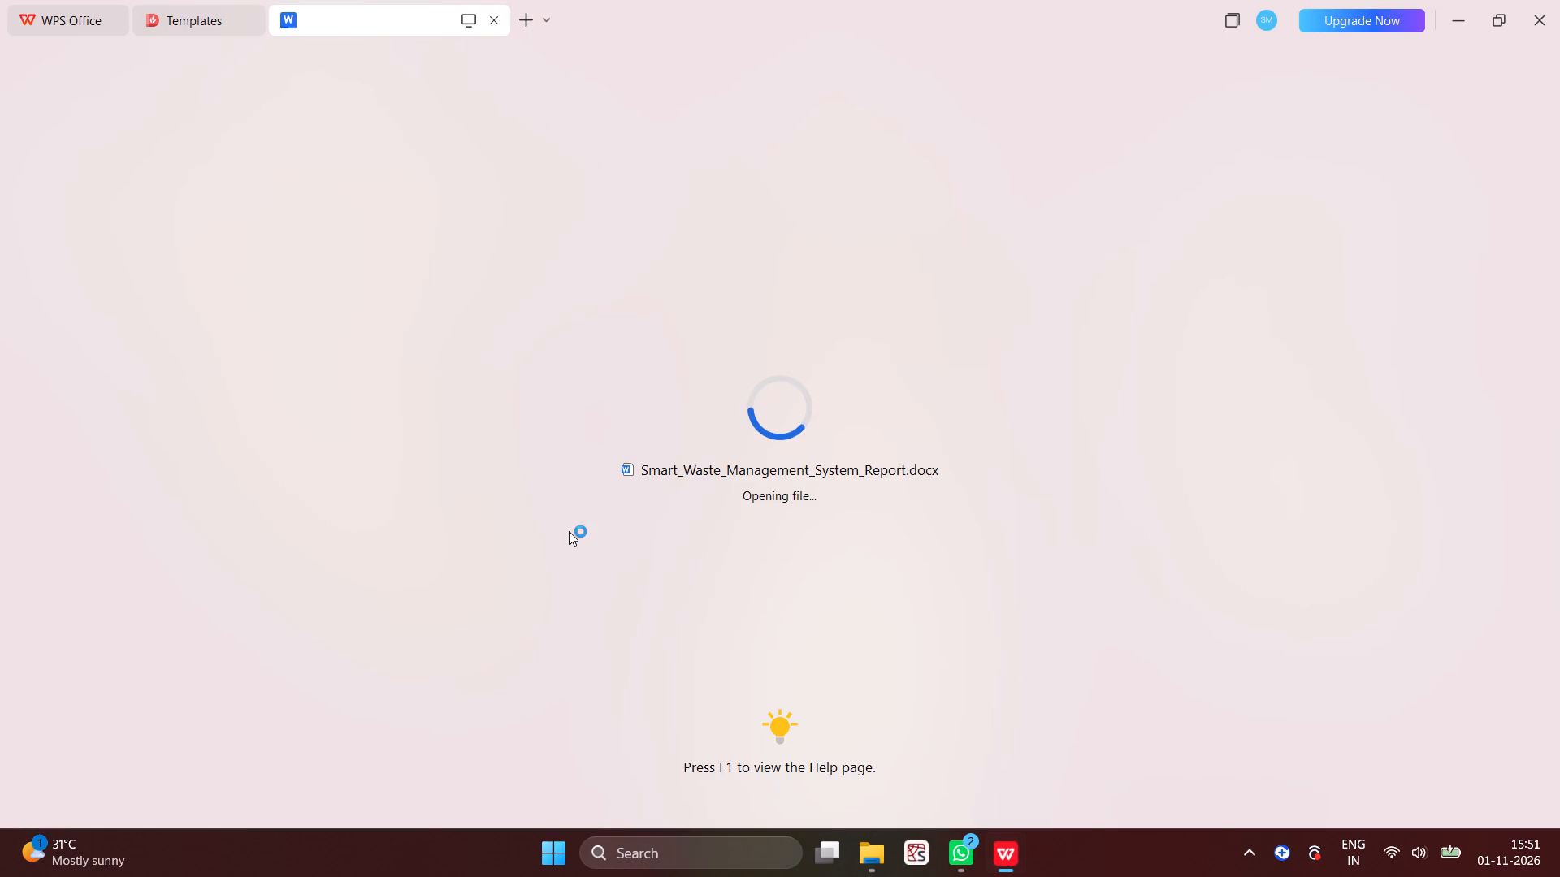
Look through the report's pages from the self-assessment form to the start of Chapter 1 – Introduction.
scroll(605, 628, down, 9)
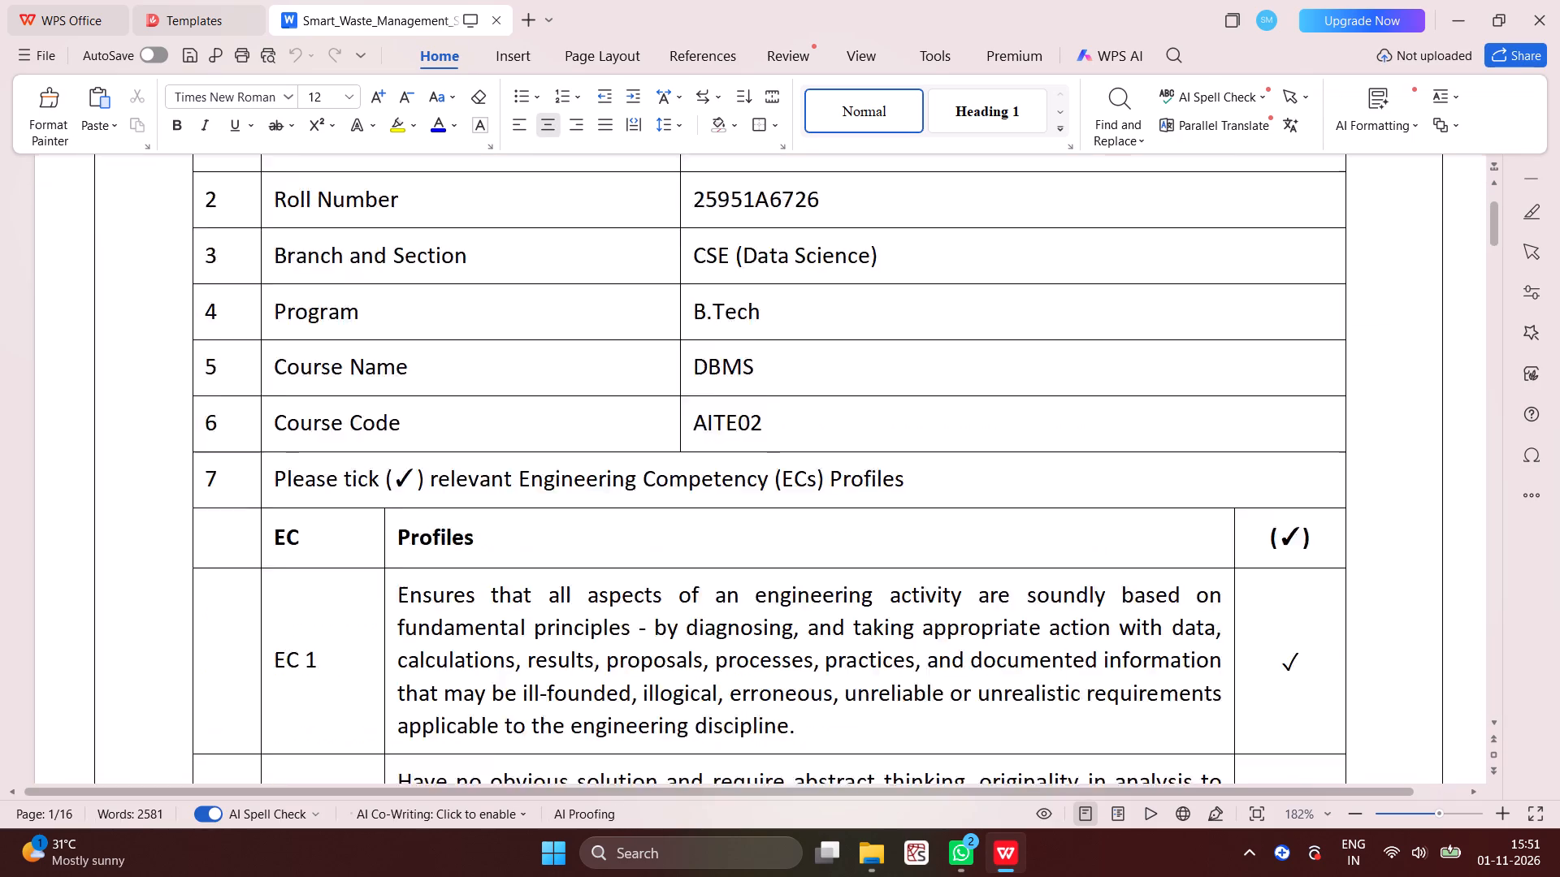
scroll(605, 628, down, 19)
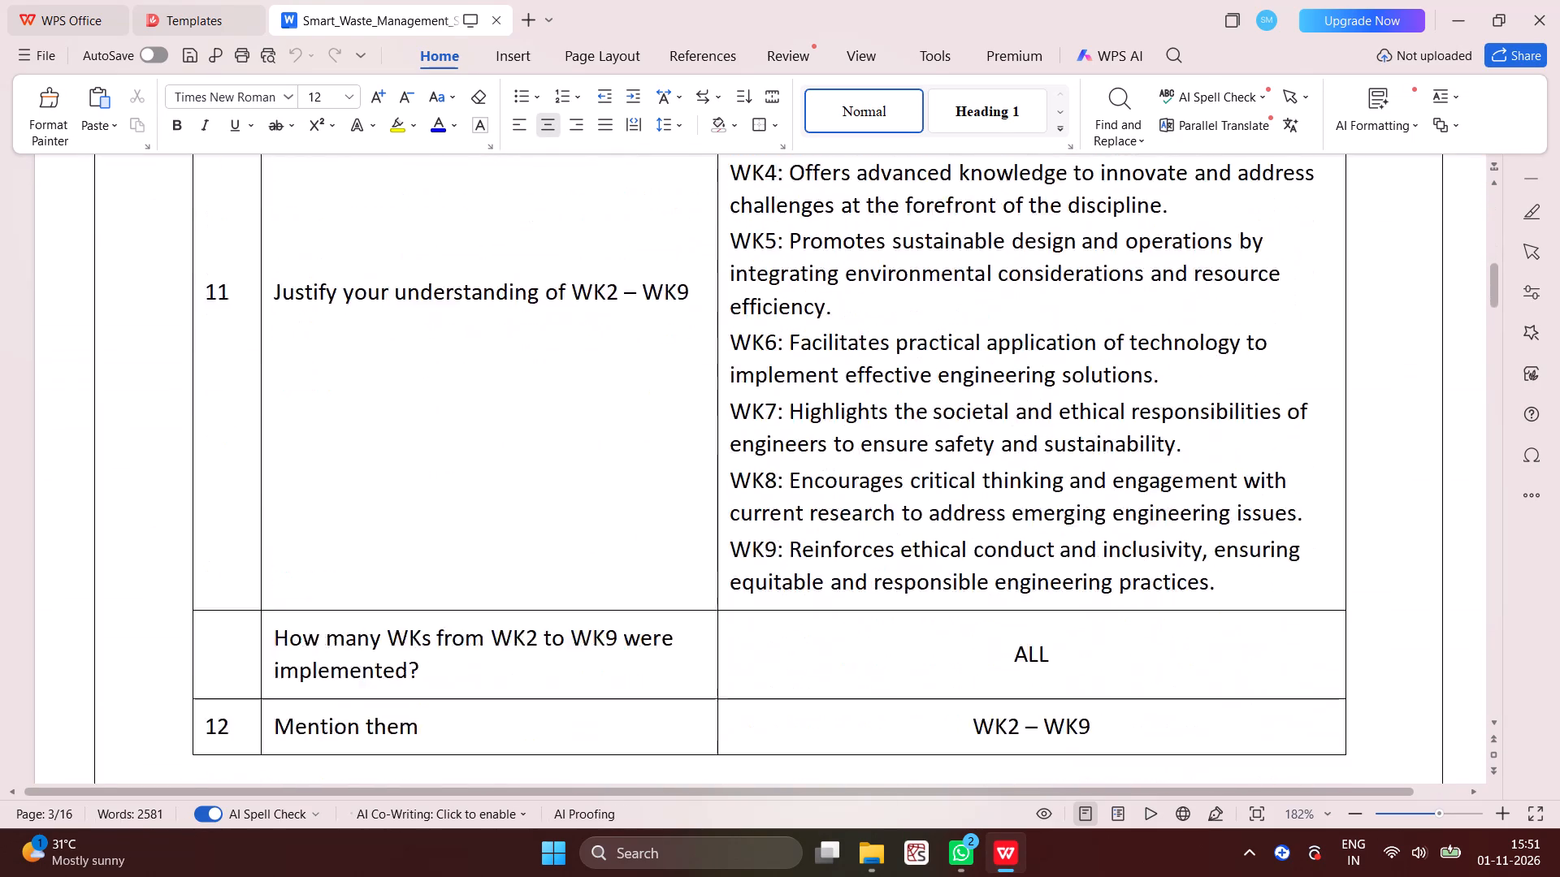
scroll(605, 628, down, 4)
scroll(665, 402, down, 4)
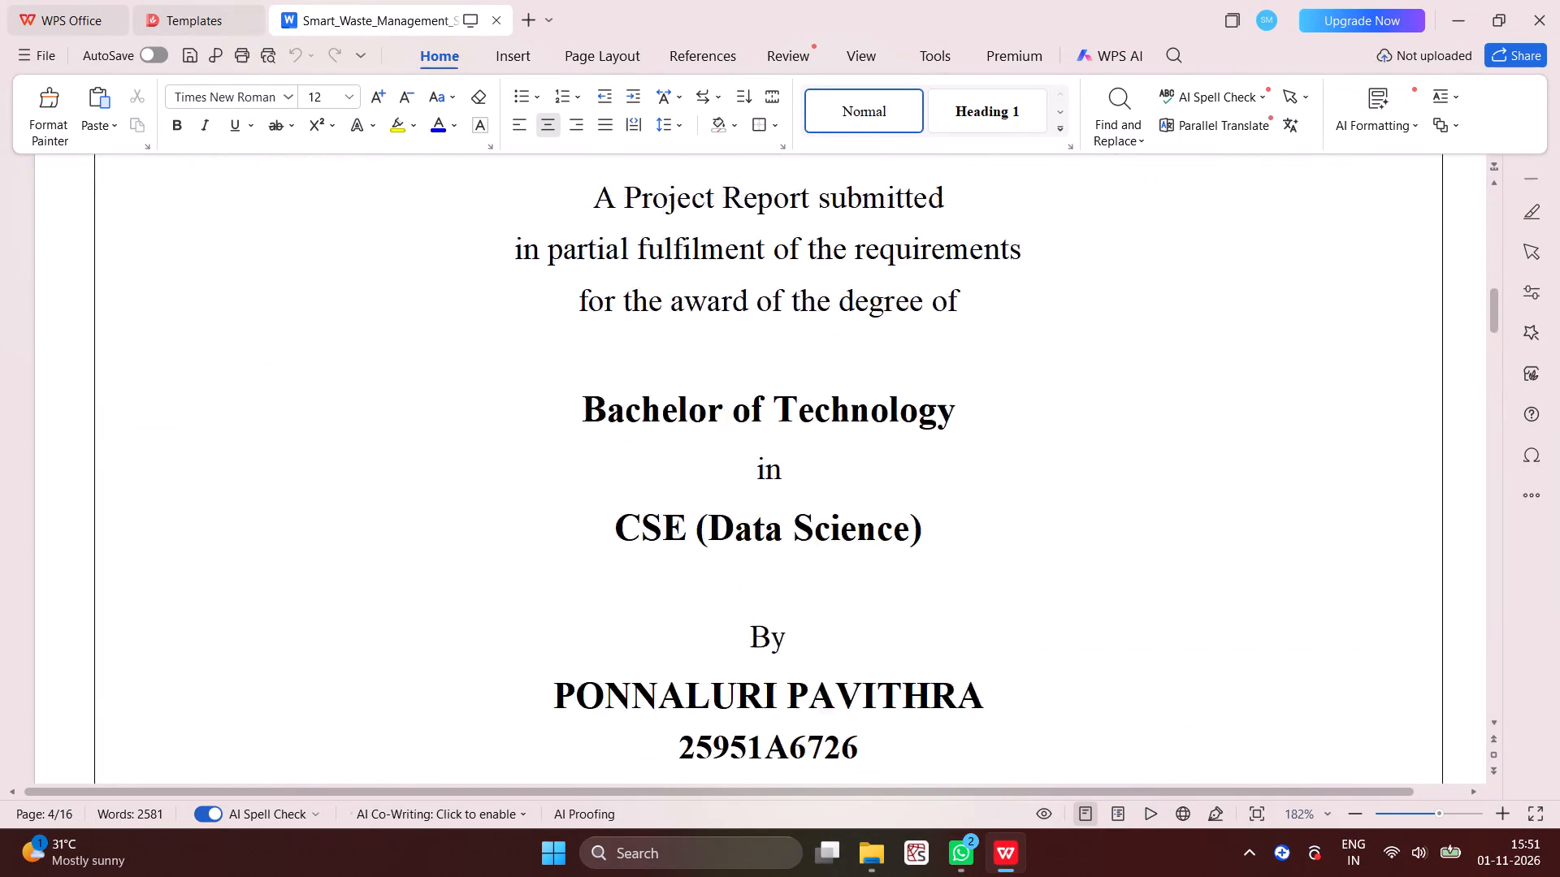
scroll(665, 402, down, 18)
scroll(665, 402, down, 15)
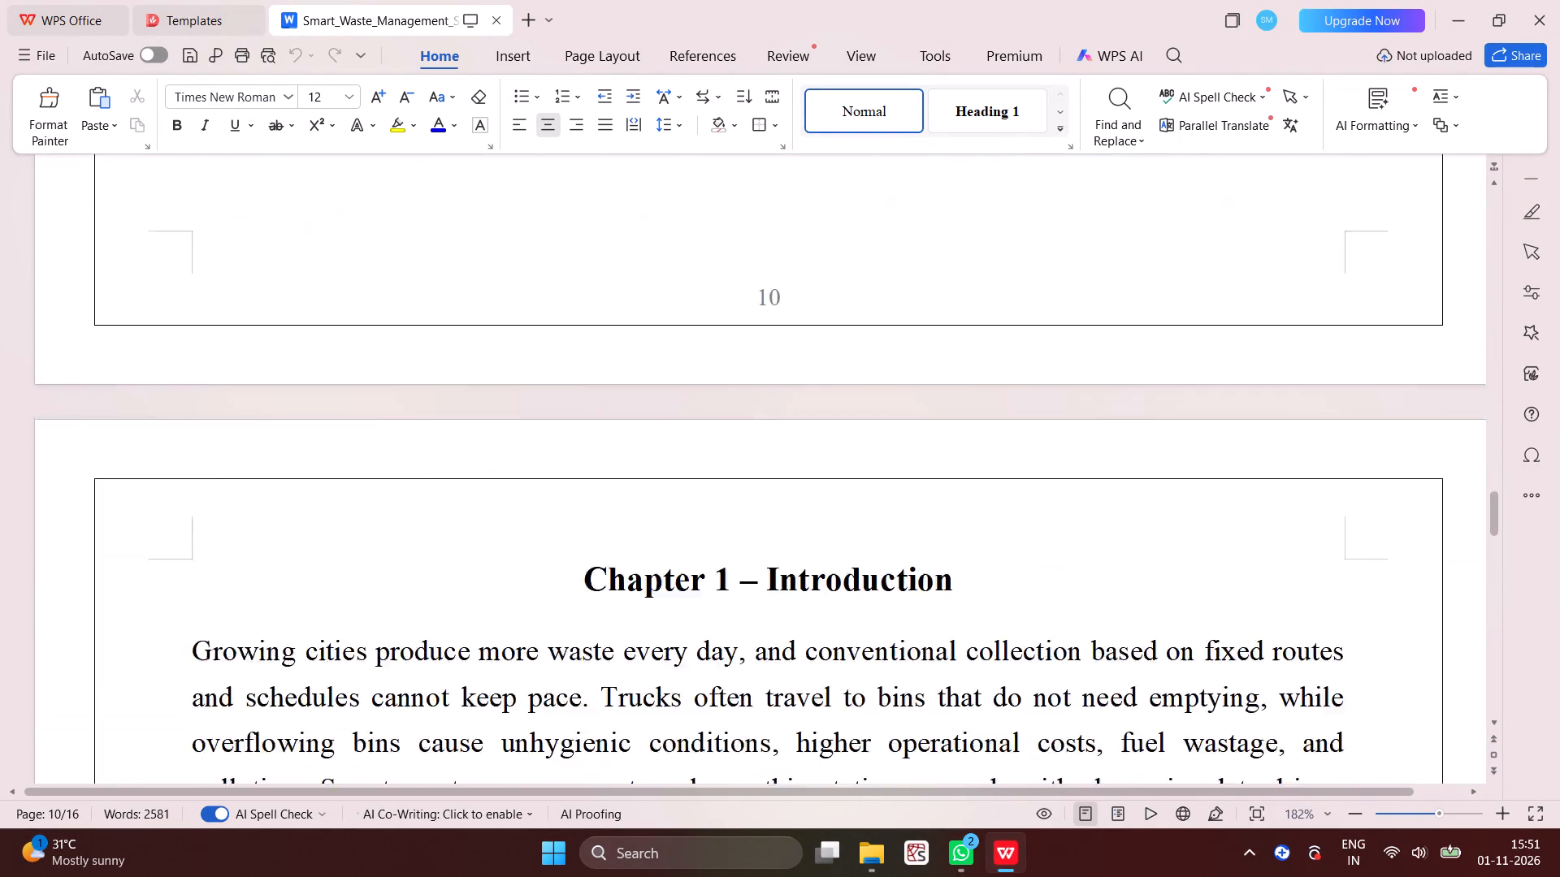
Close the report in WPS Office and the File Explorer window to return to the WhatsApp chat.
scroll(665, 402, down, 7)
click(1559, 0)
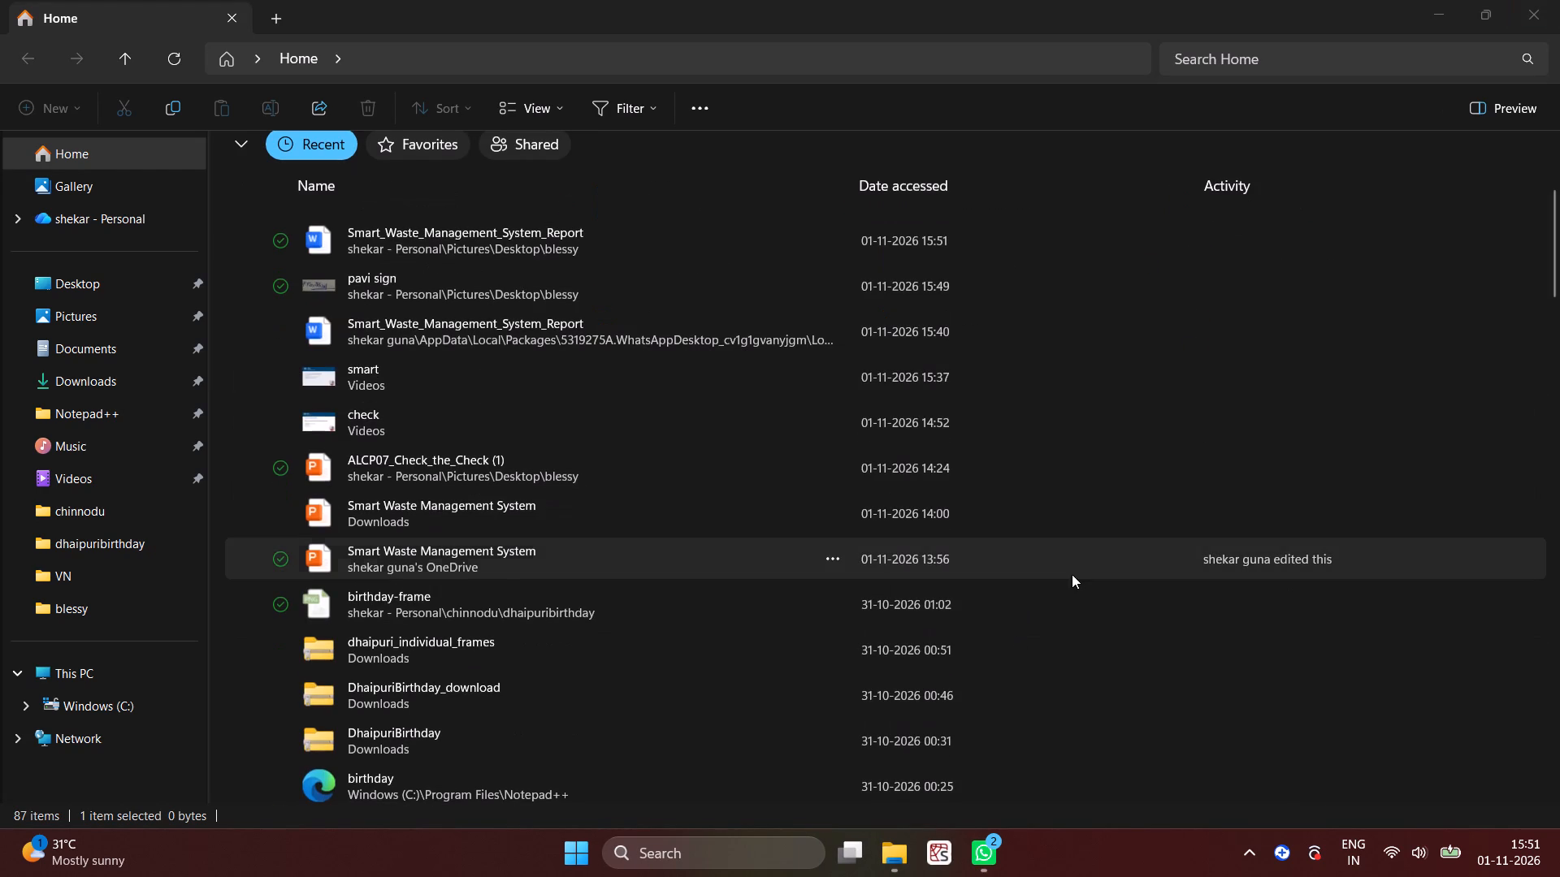
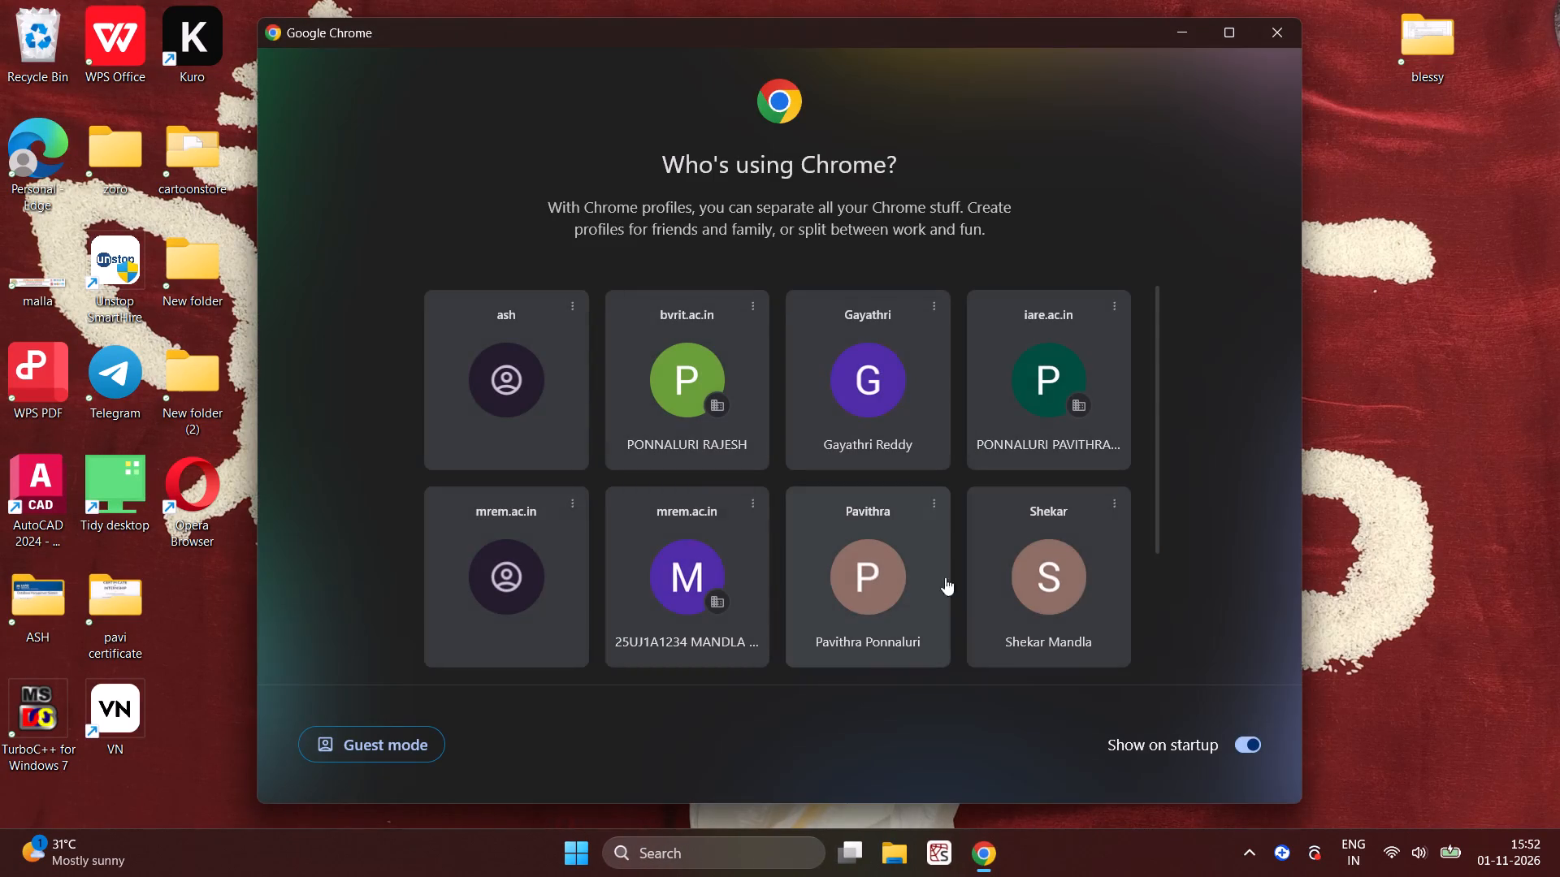
click(1006, 596)
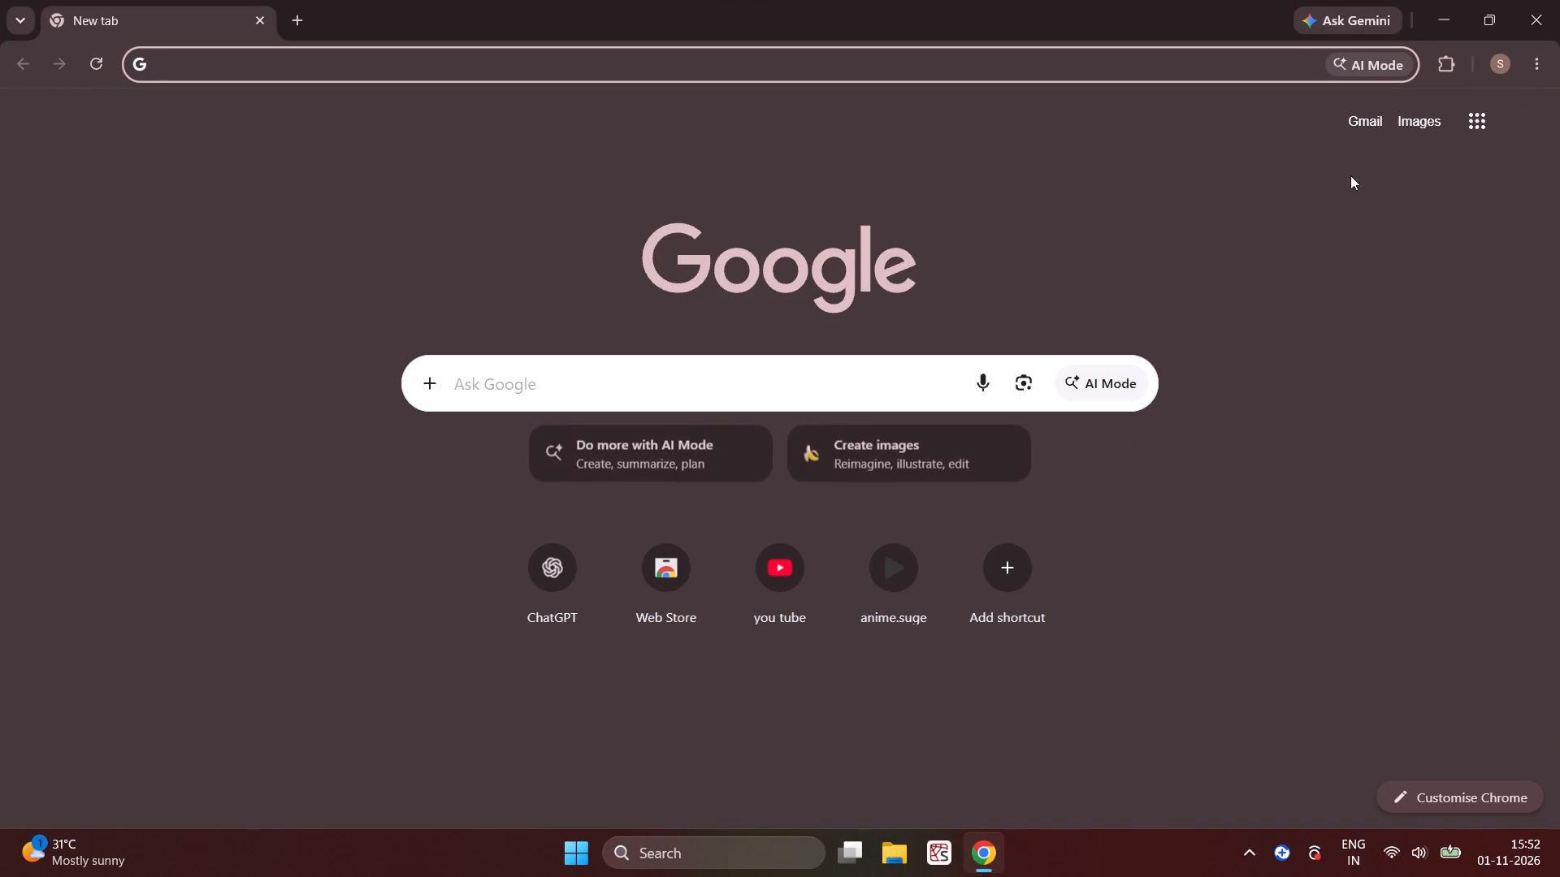
click(1485, 123)
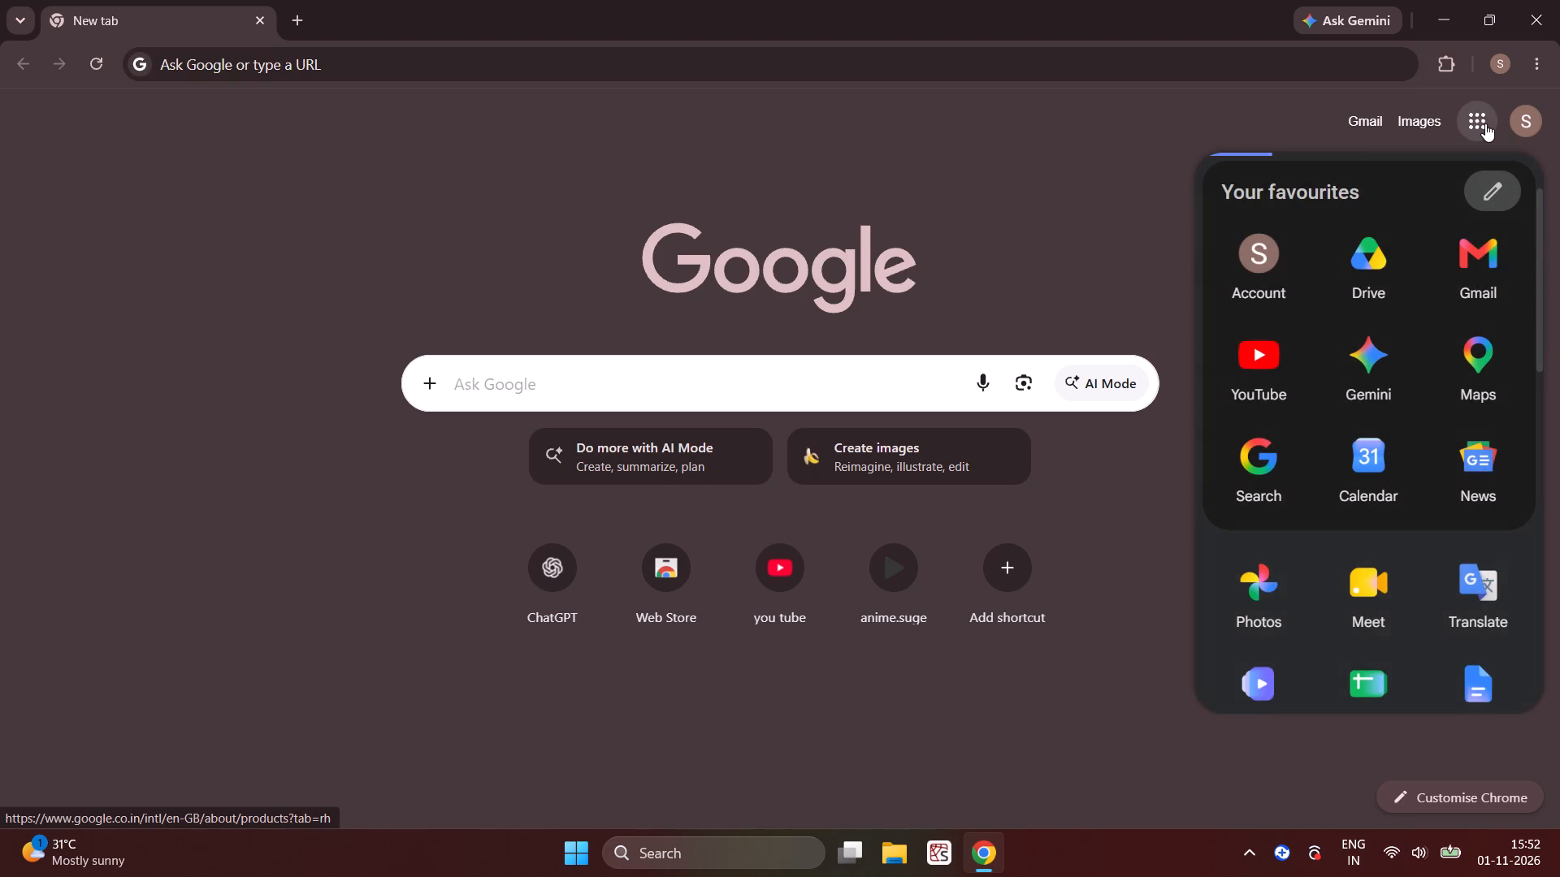
double_click(1384, 266)
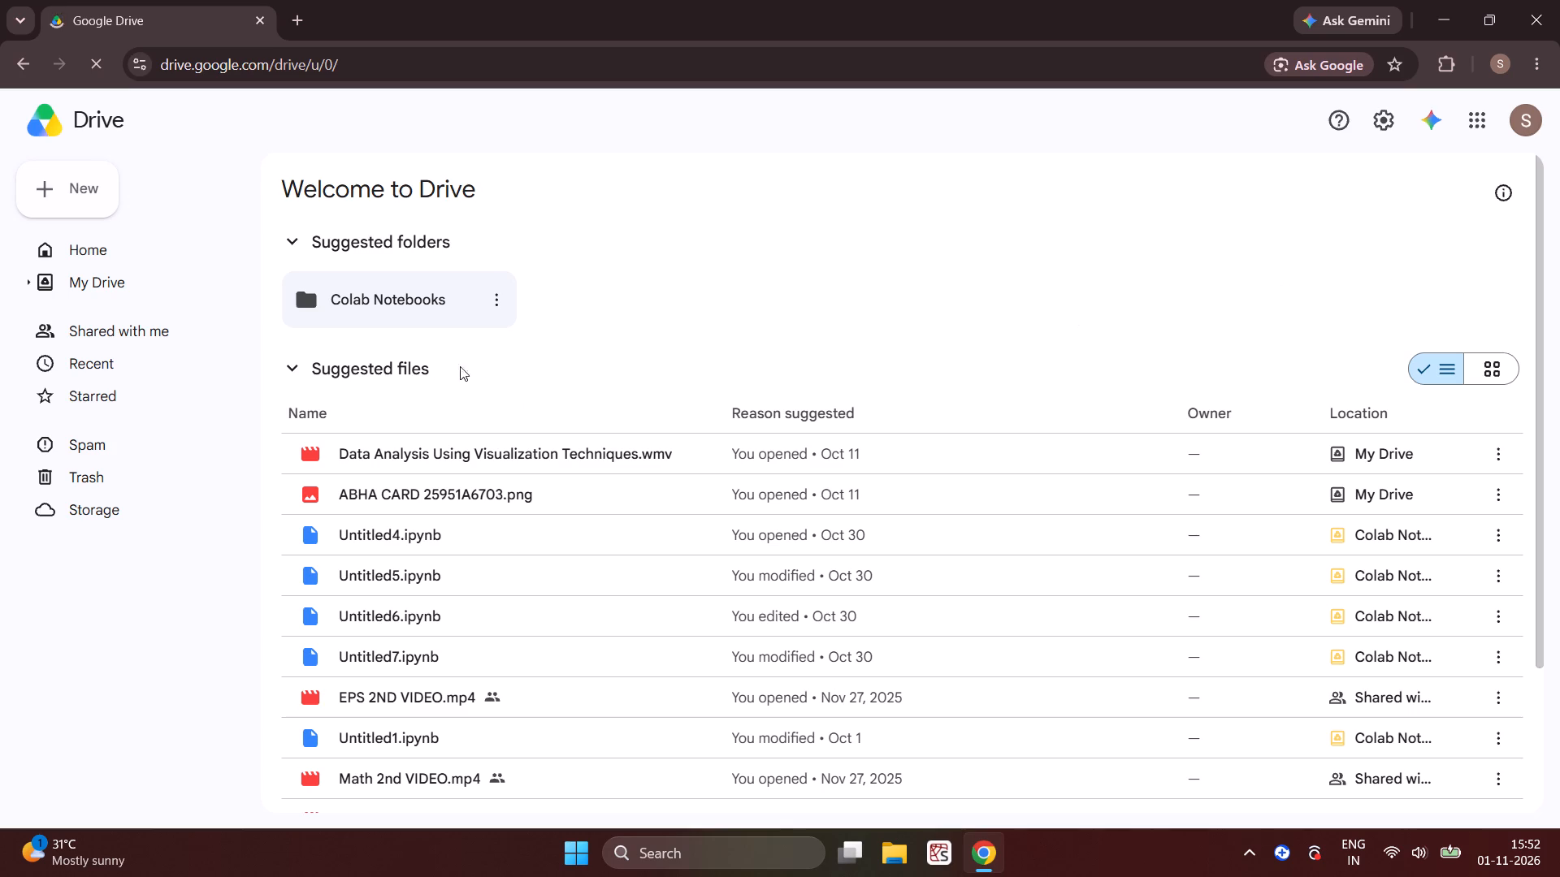
Start adding a new item to Google Drive.
click(41, 188)
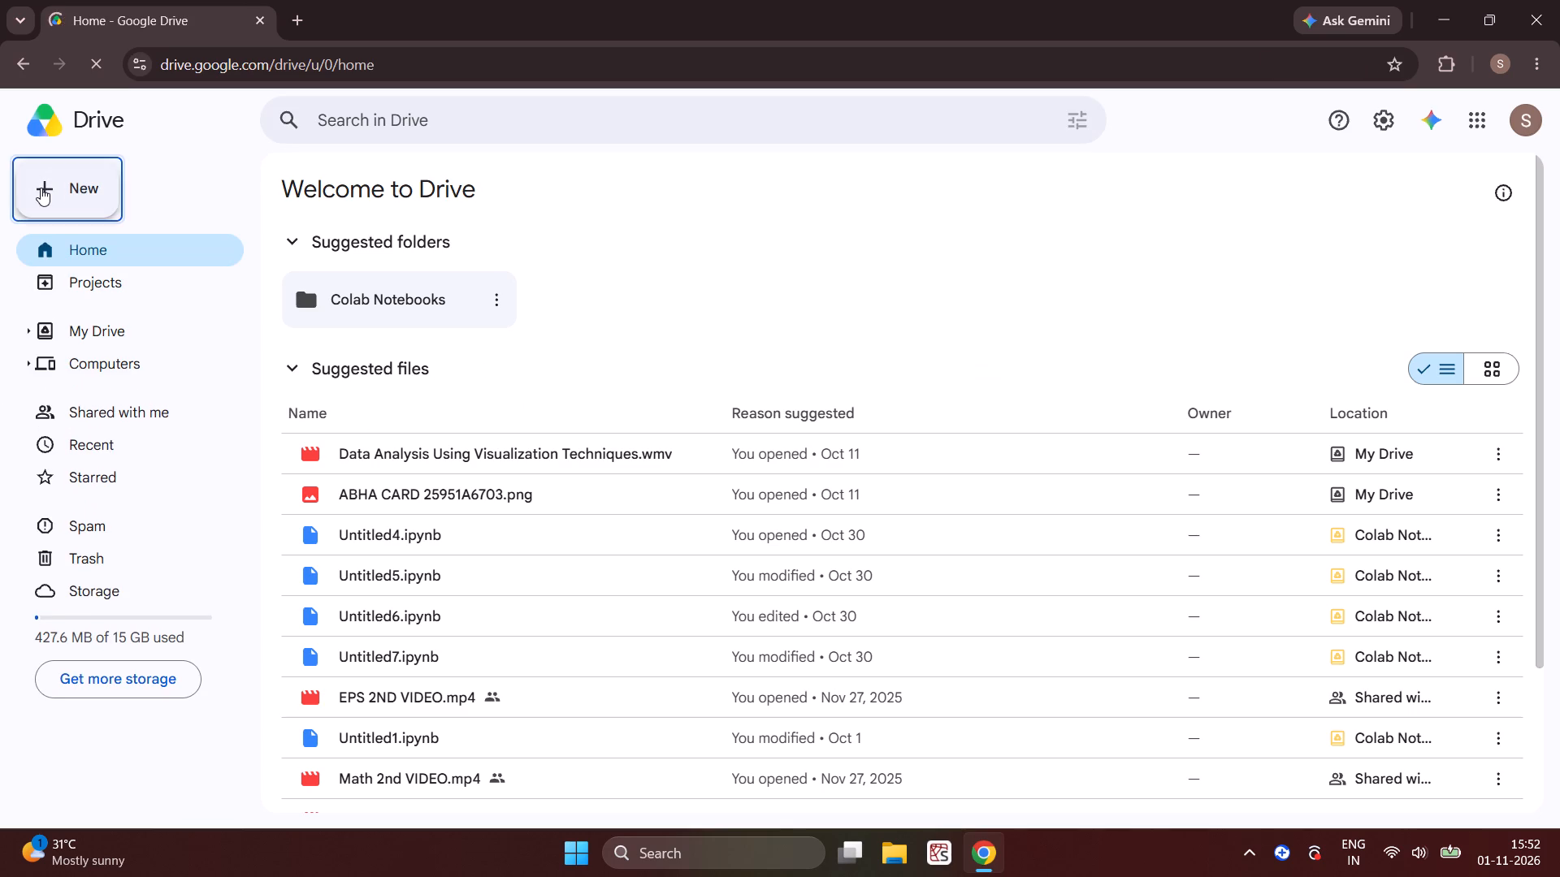
click(91, 181)
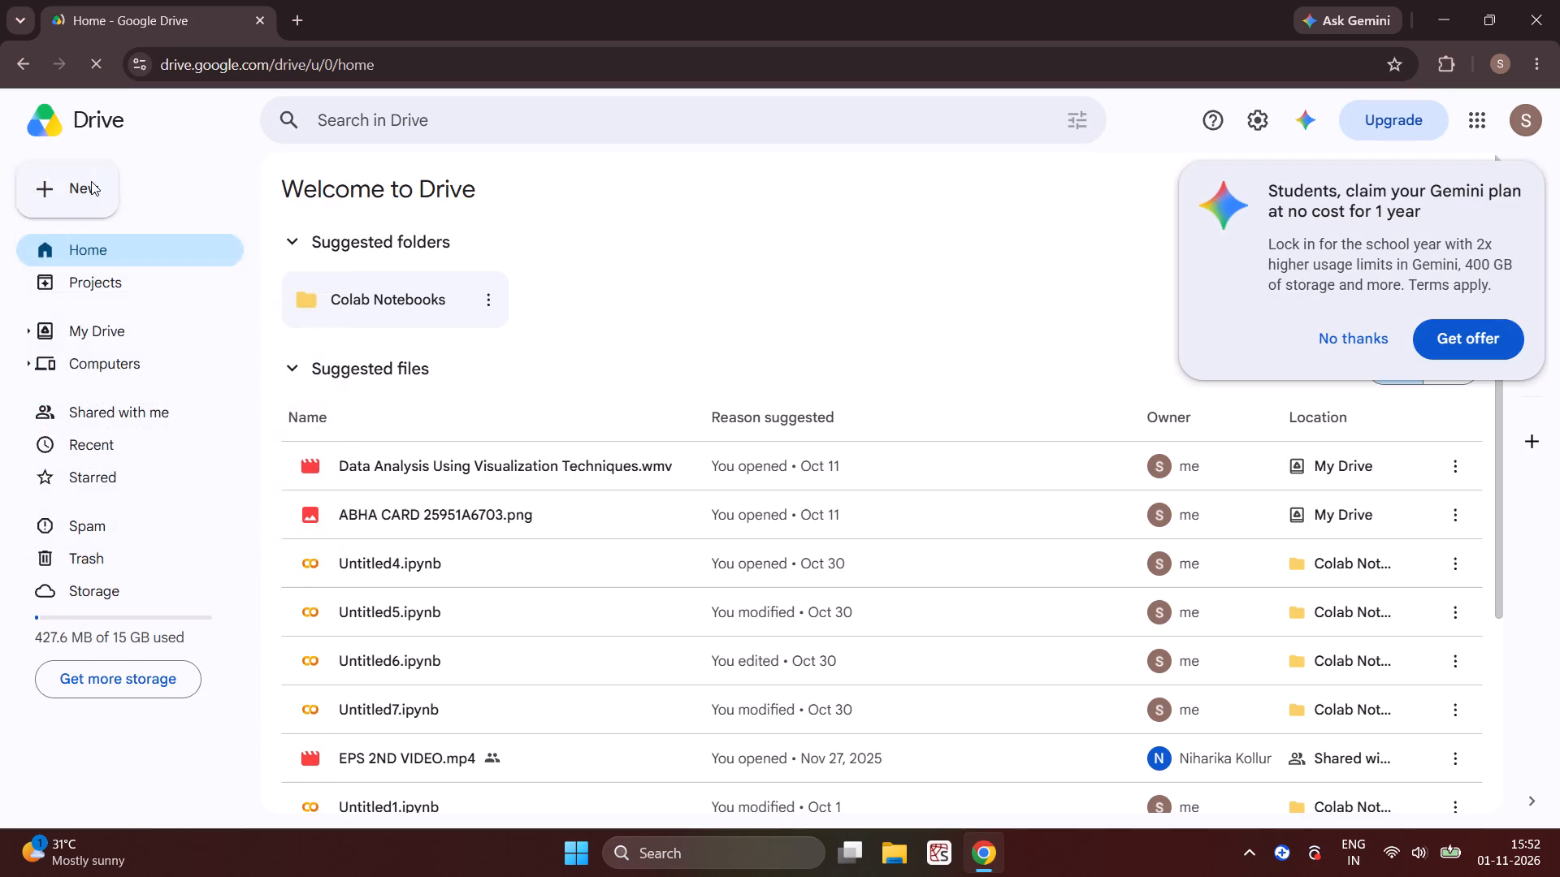
Upload the smart video, stored in the Videos folder, to Google Drive from the recent files.
click(791, 456)
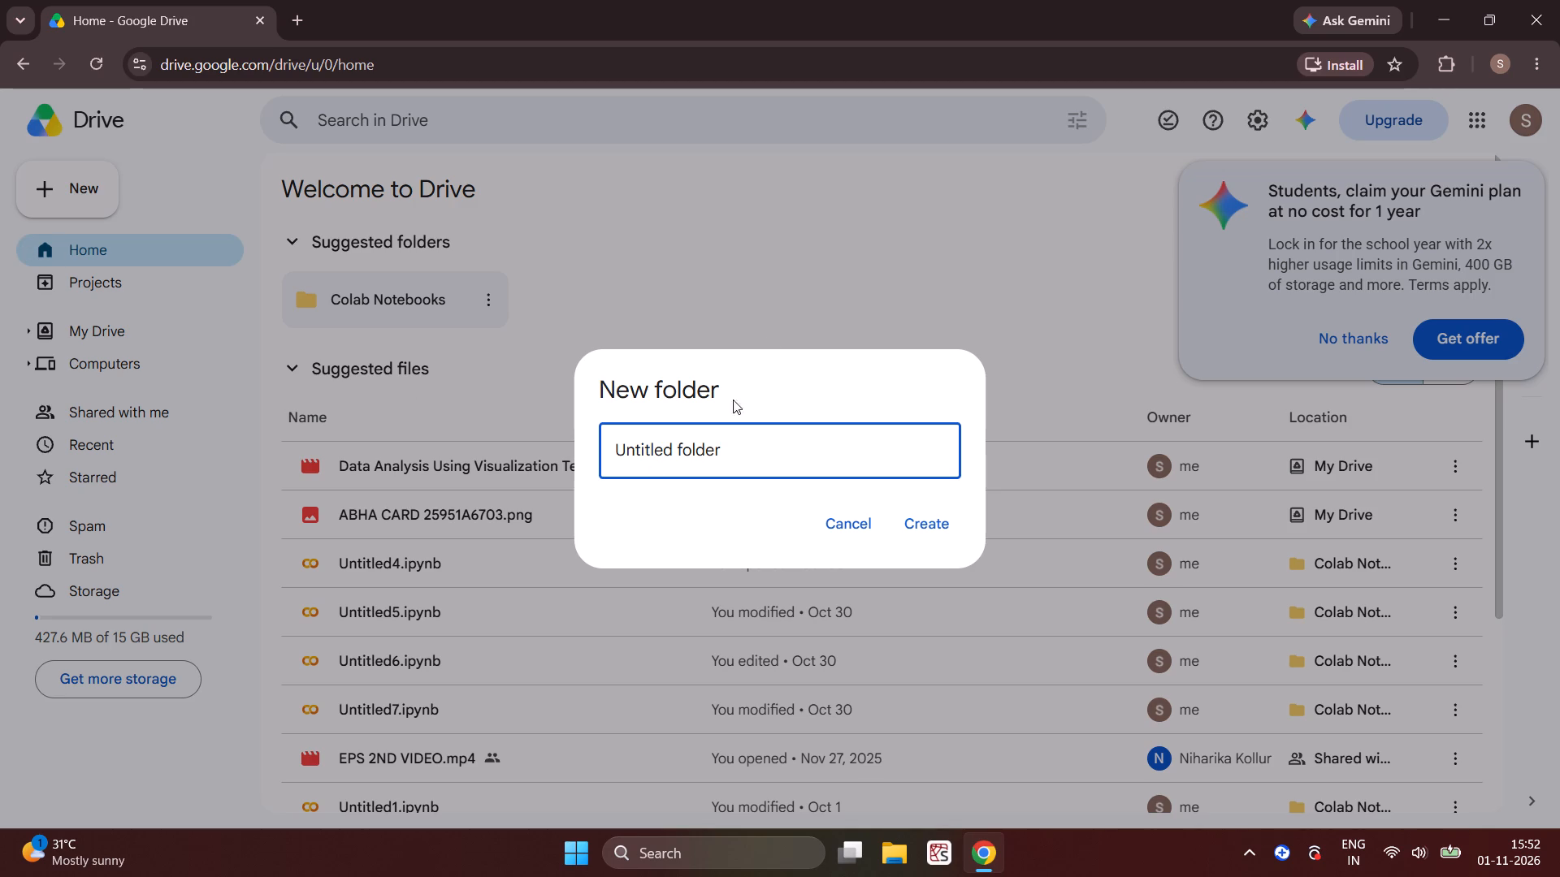
click(762, 333)
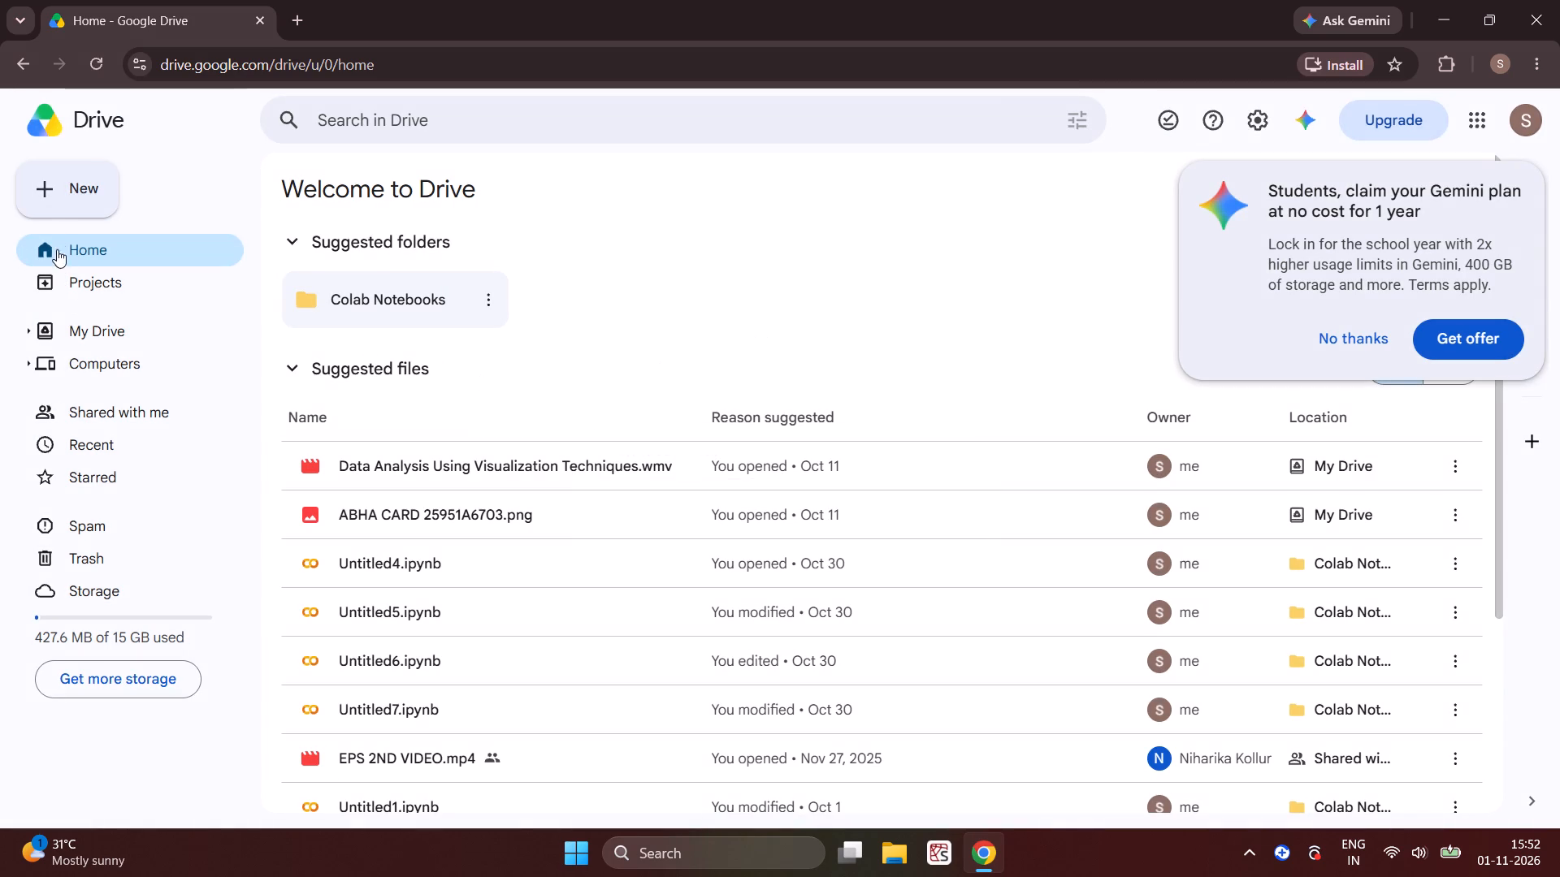
click(47, 187)
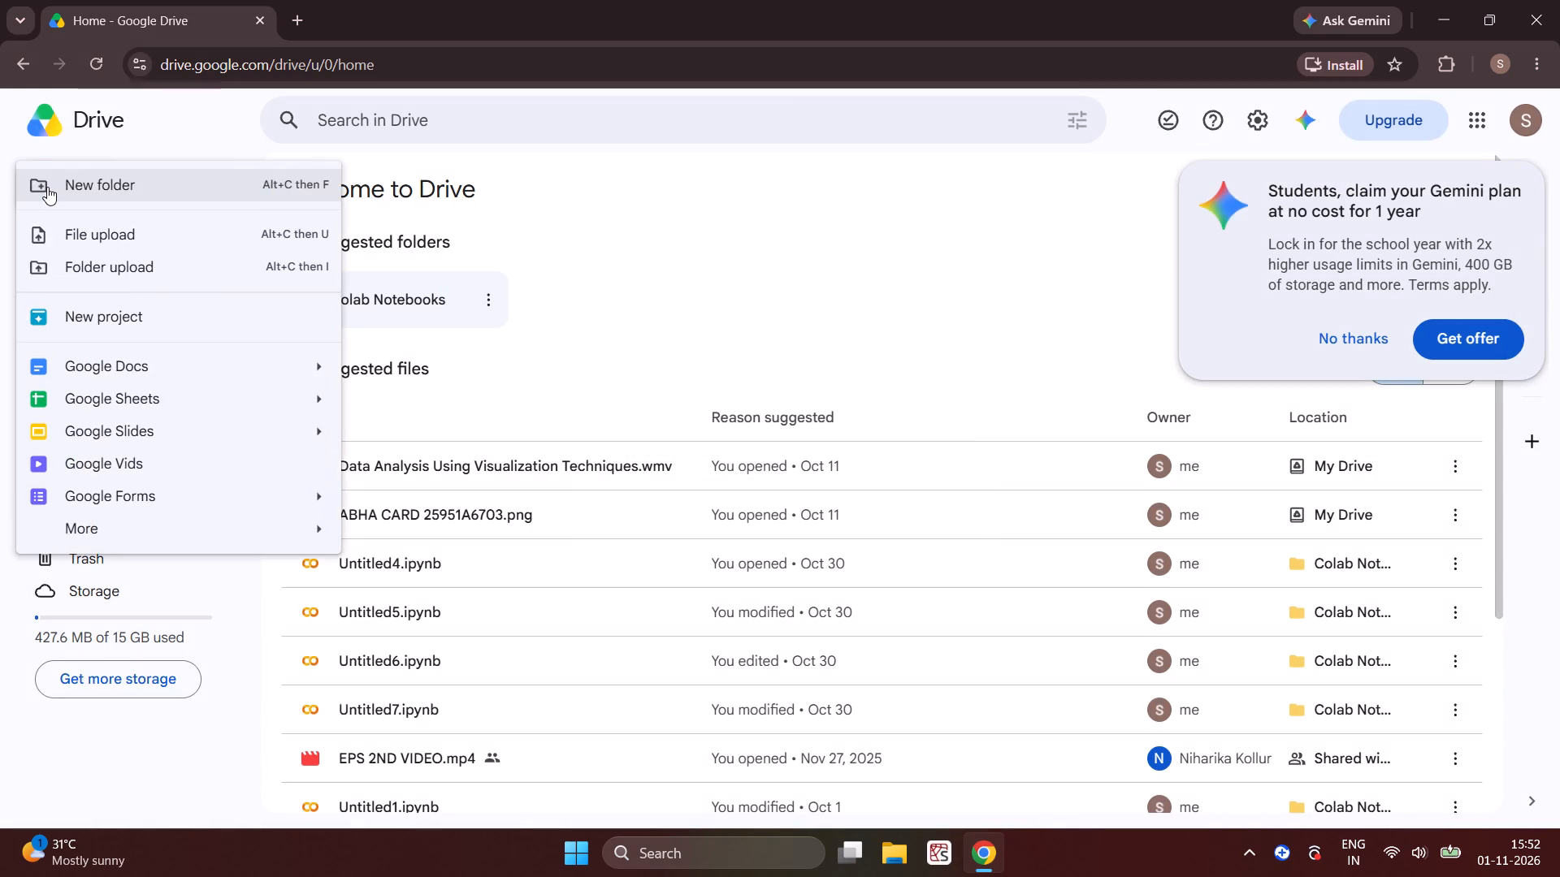
click(84, 235)
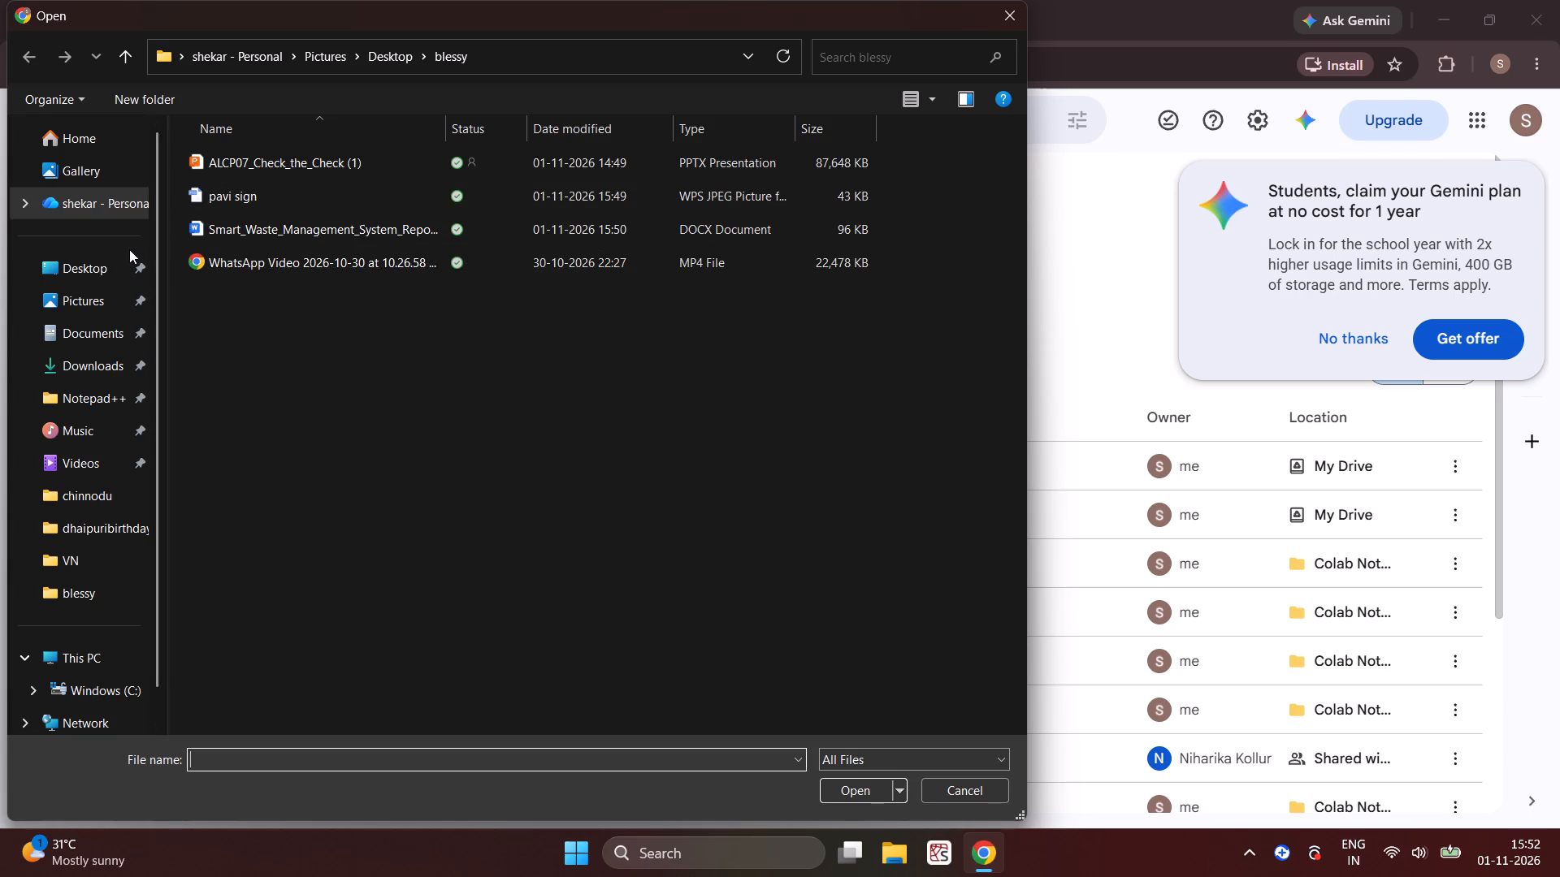
click(80, 449)
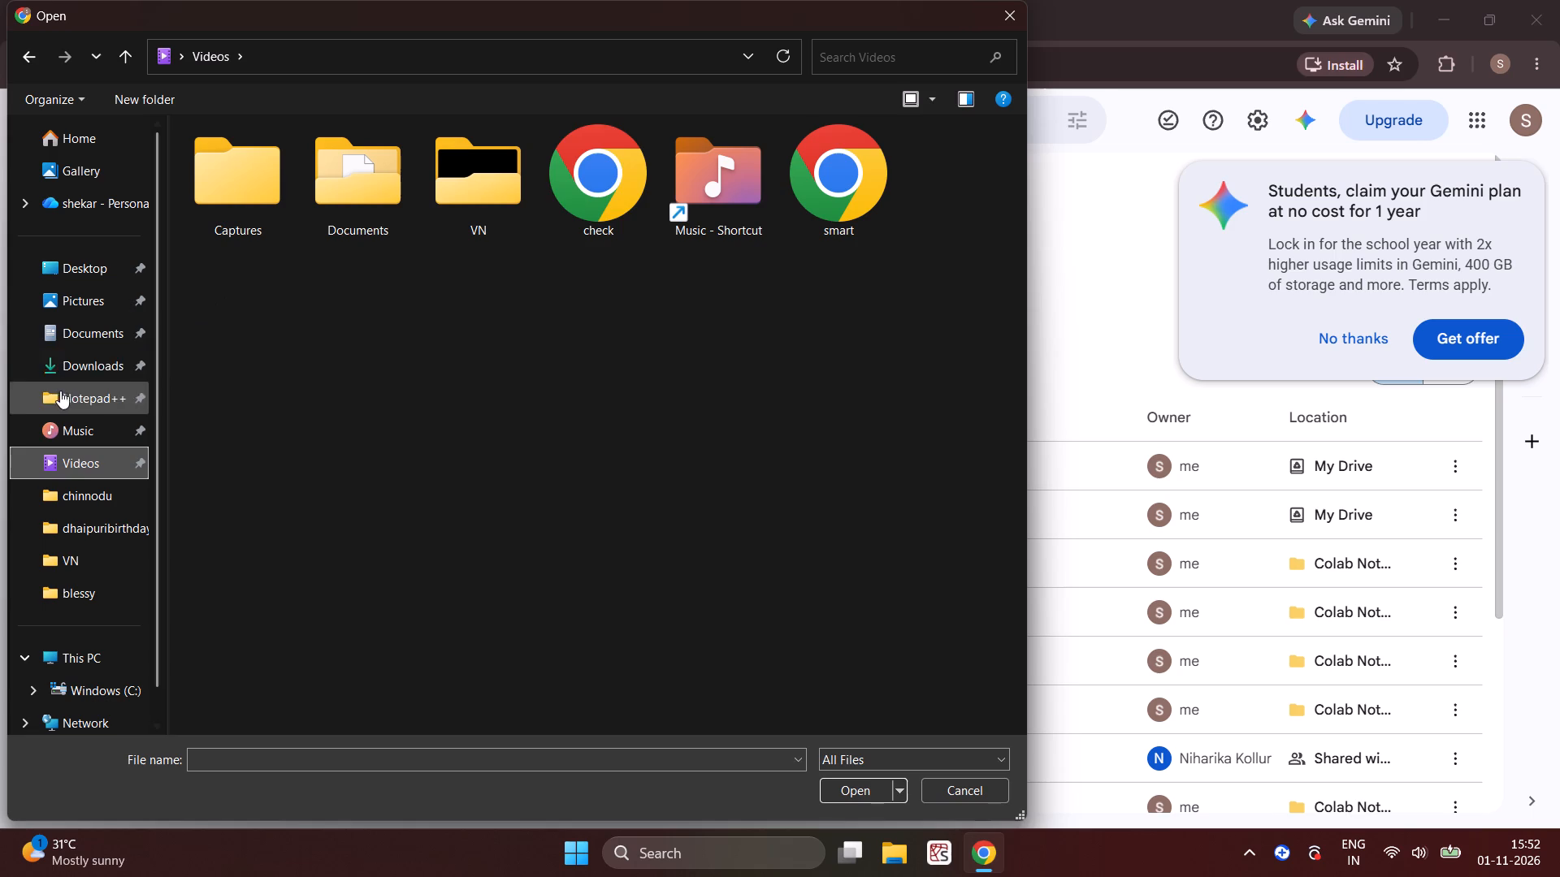
click(86, 338)
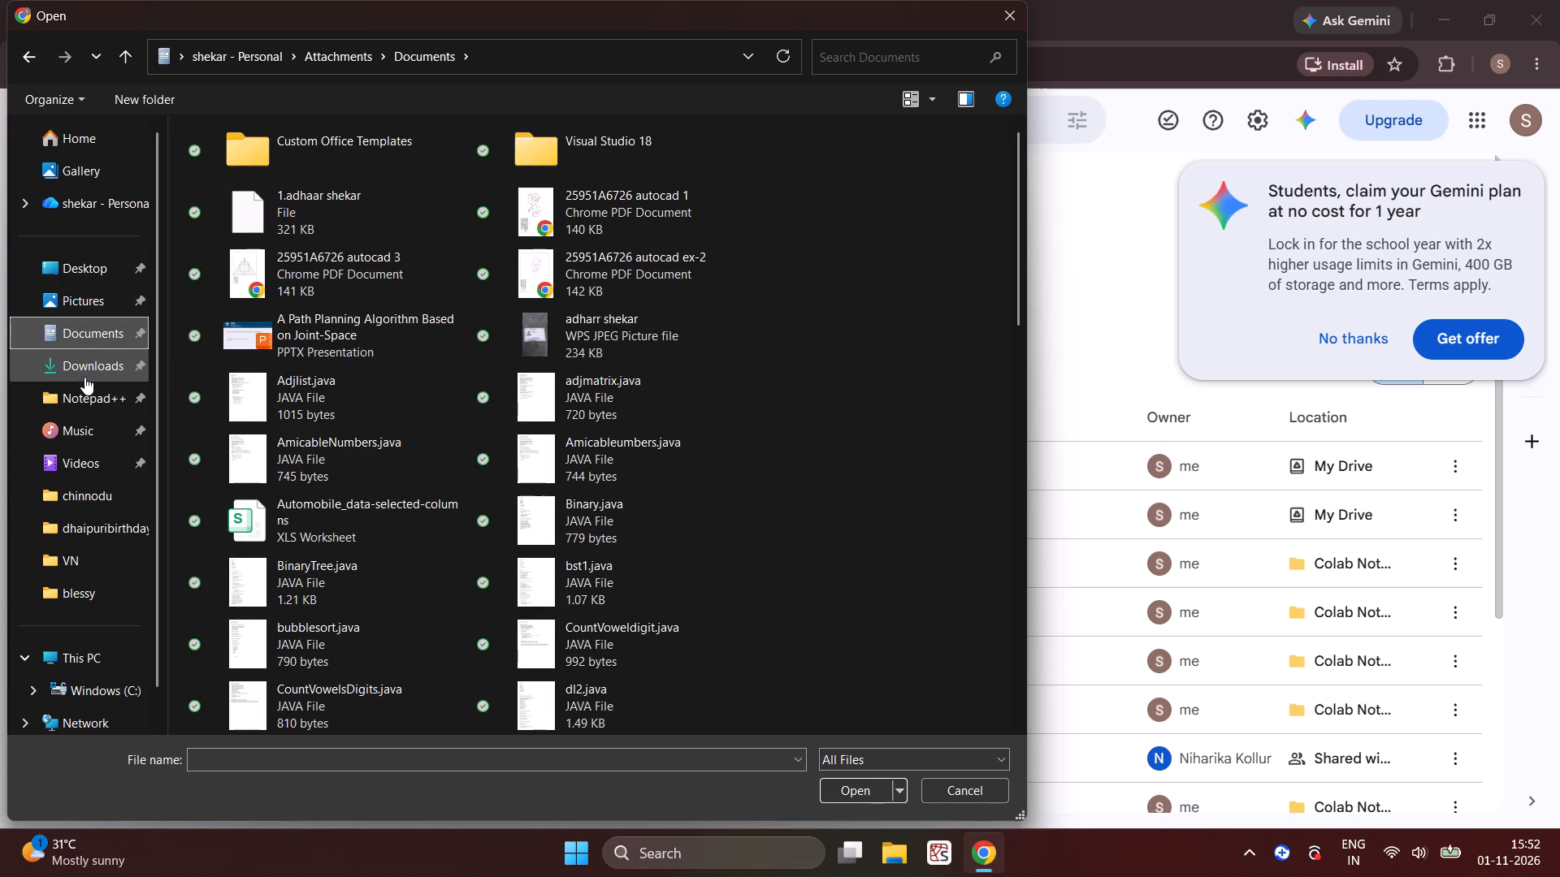
click(84, 377)
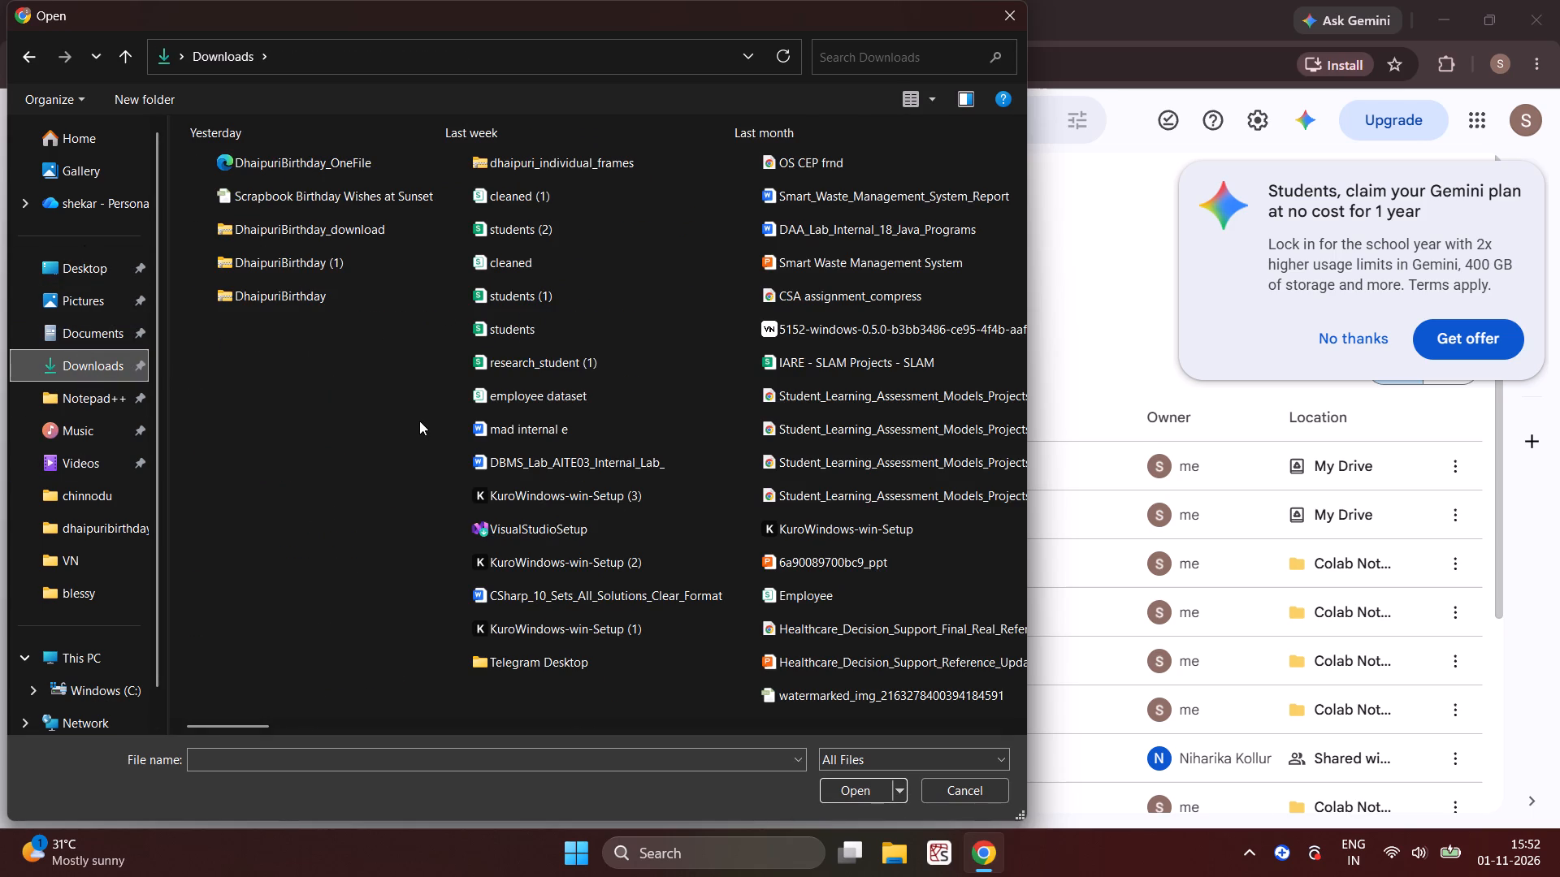
scroll(122, 413, up, 9)
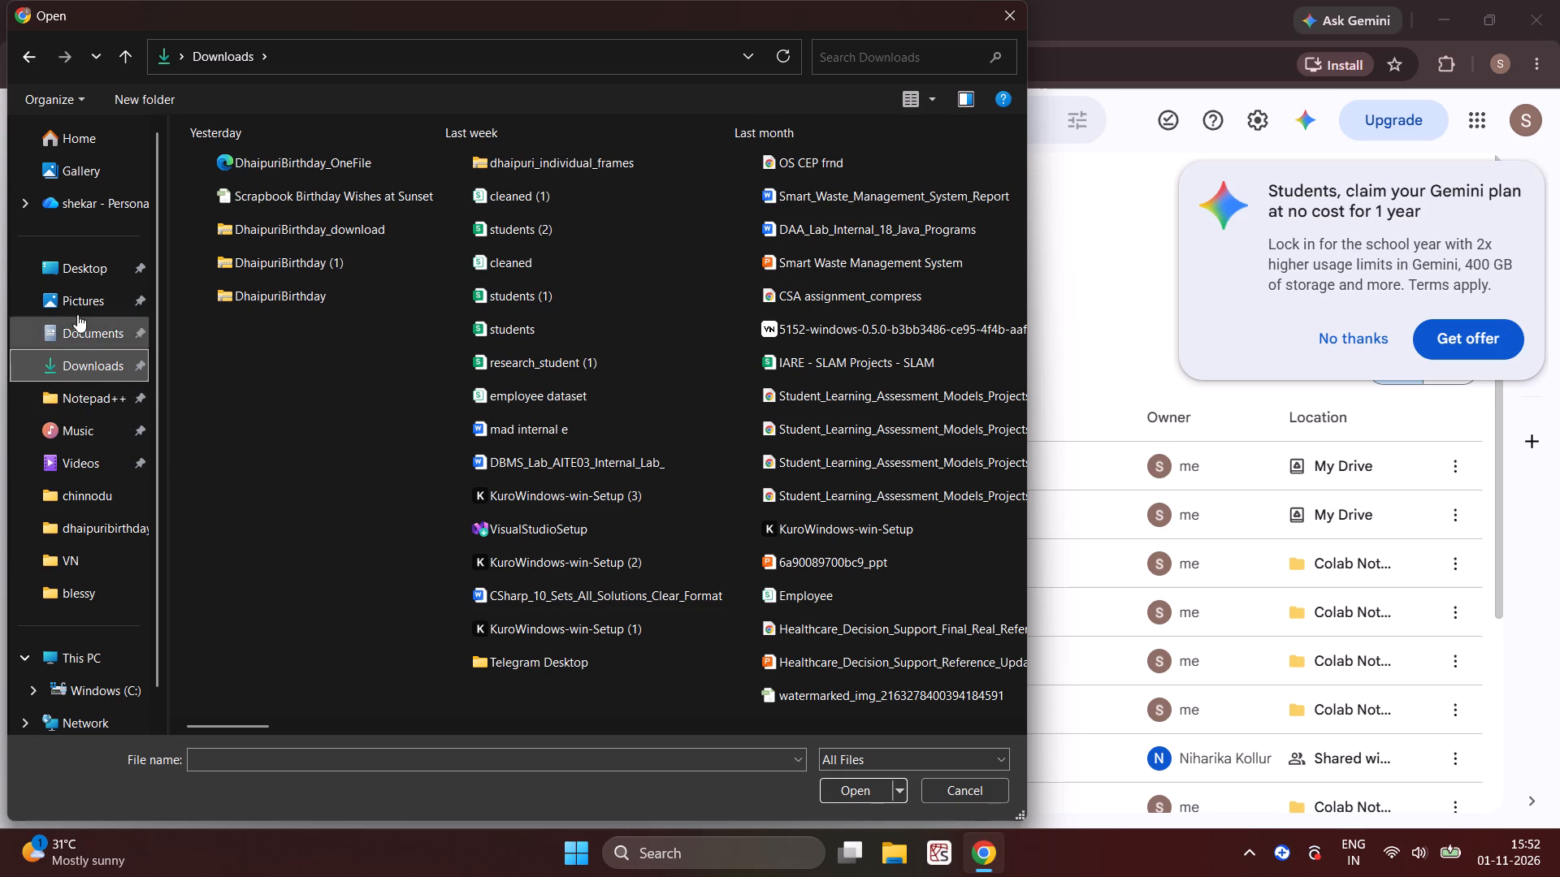
click(41, 145)
click(41, 145)
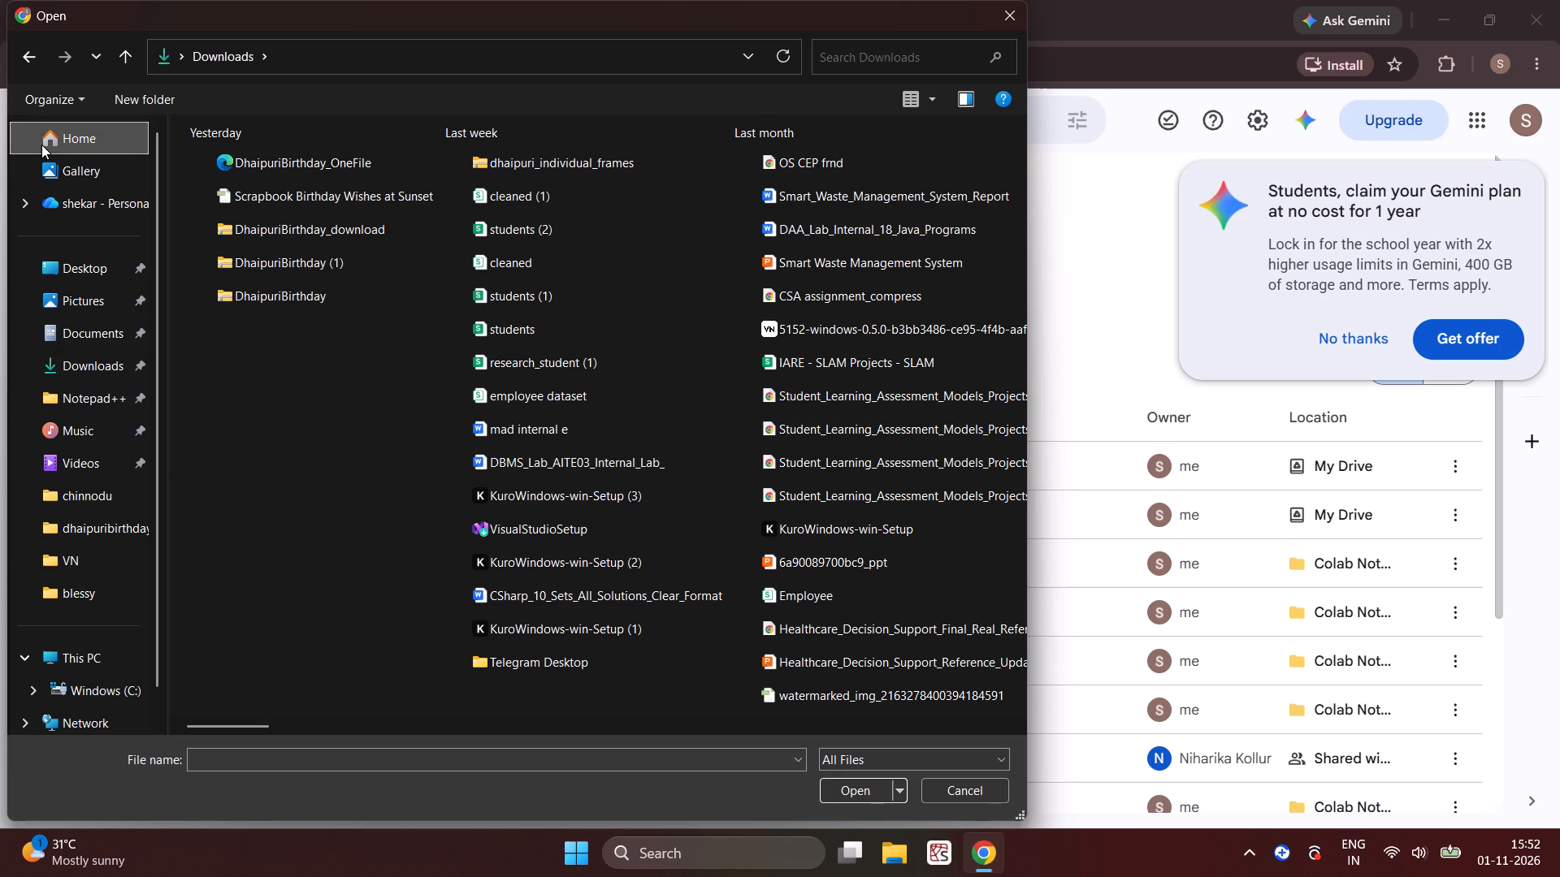
triple_click(93, 136)
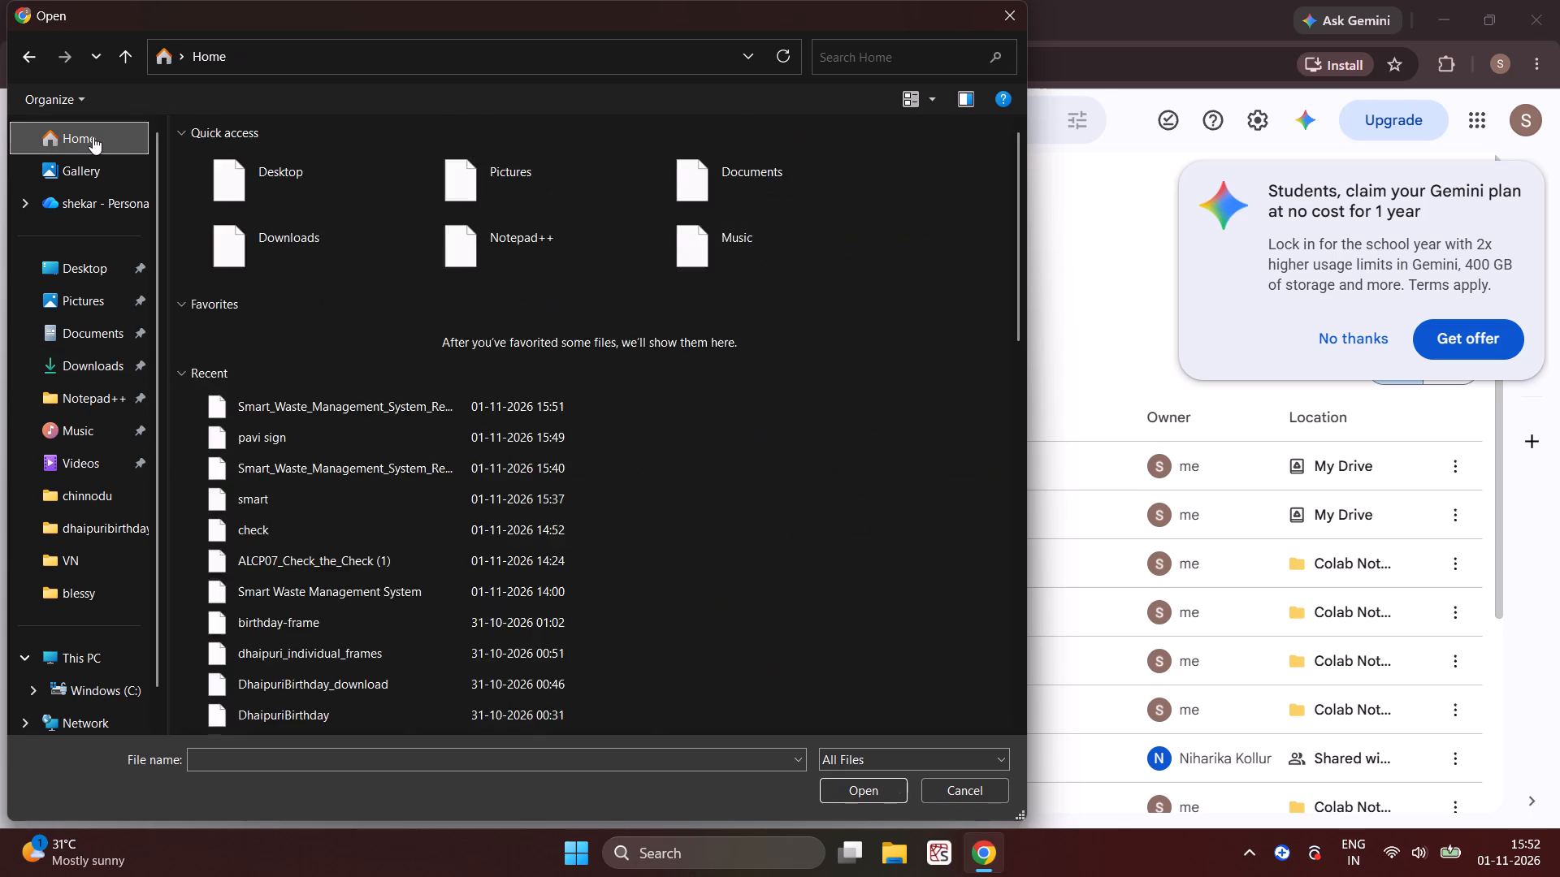
scroll(293, 389, down, 1)
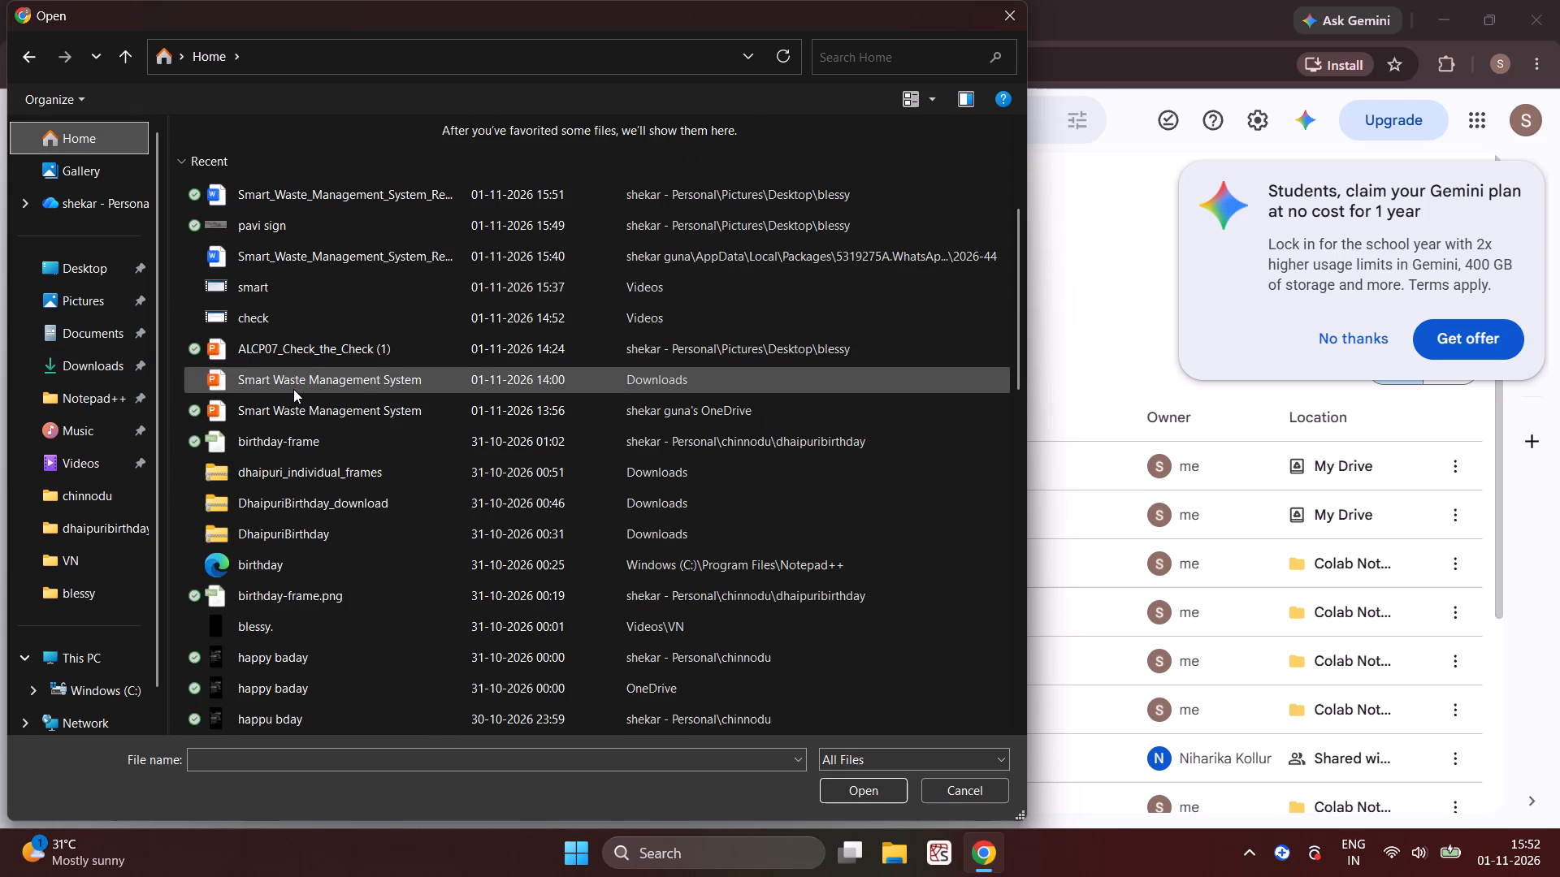
click(320, 288)
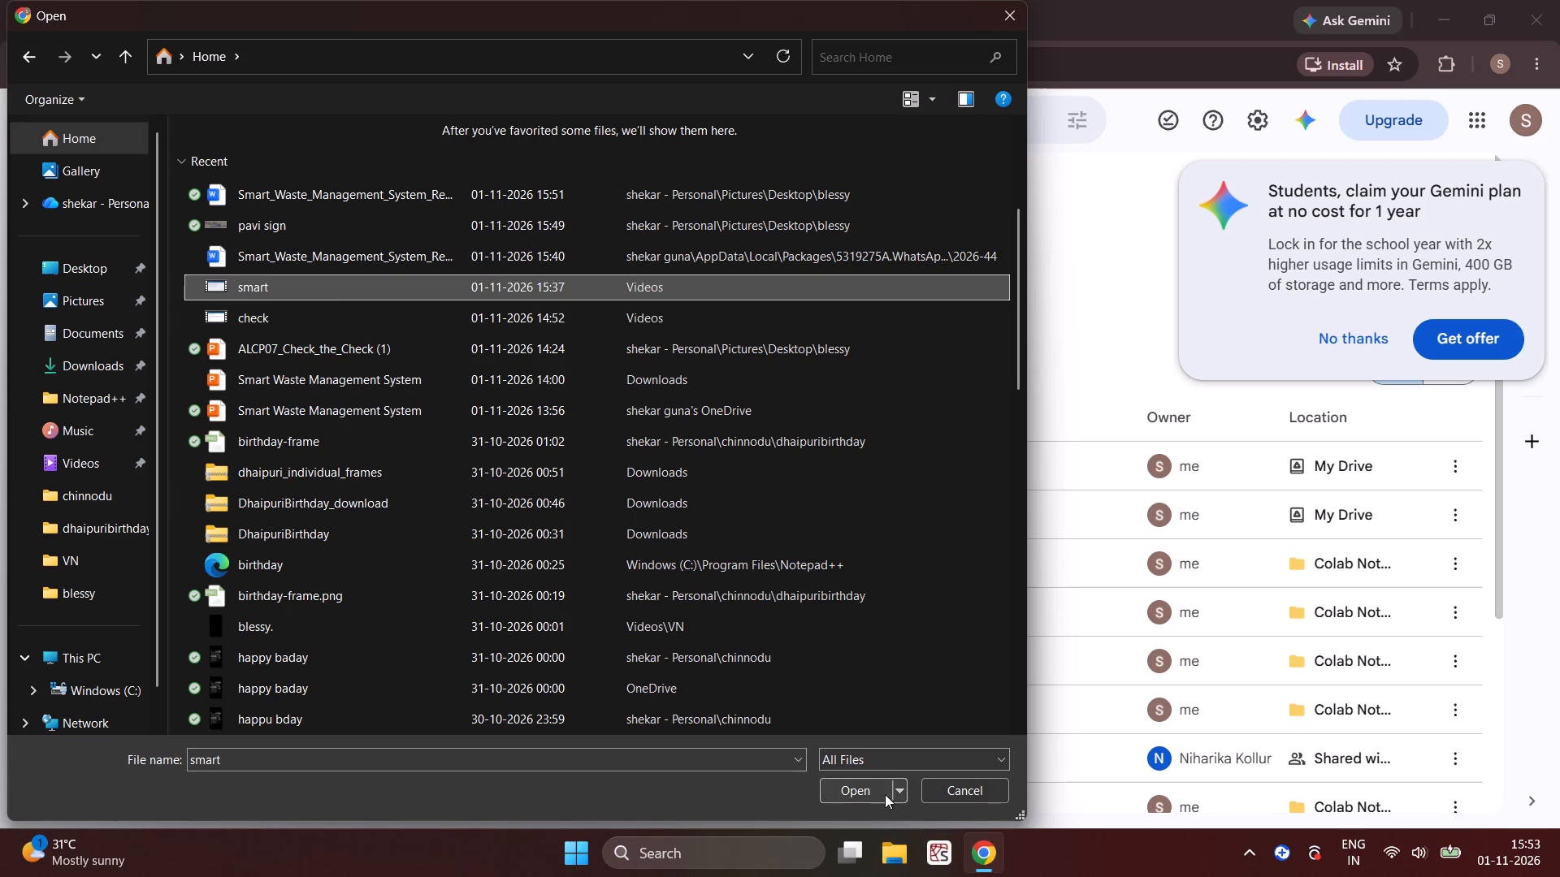
click(864, 789)
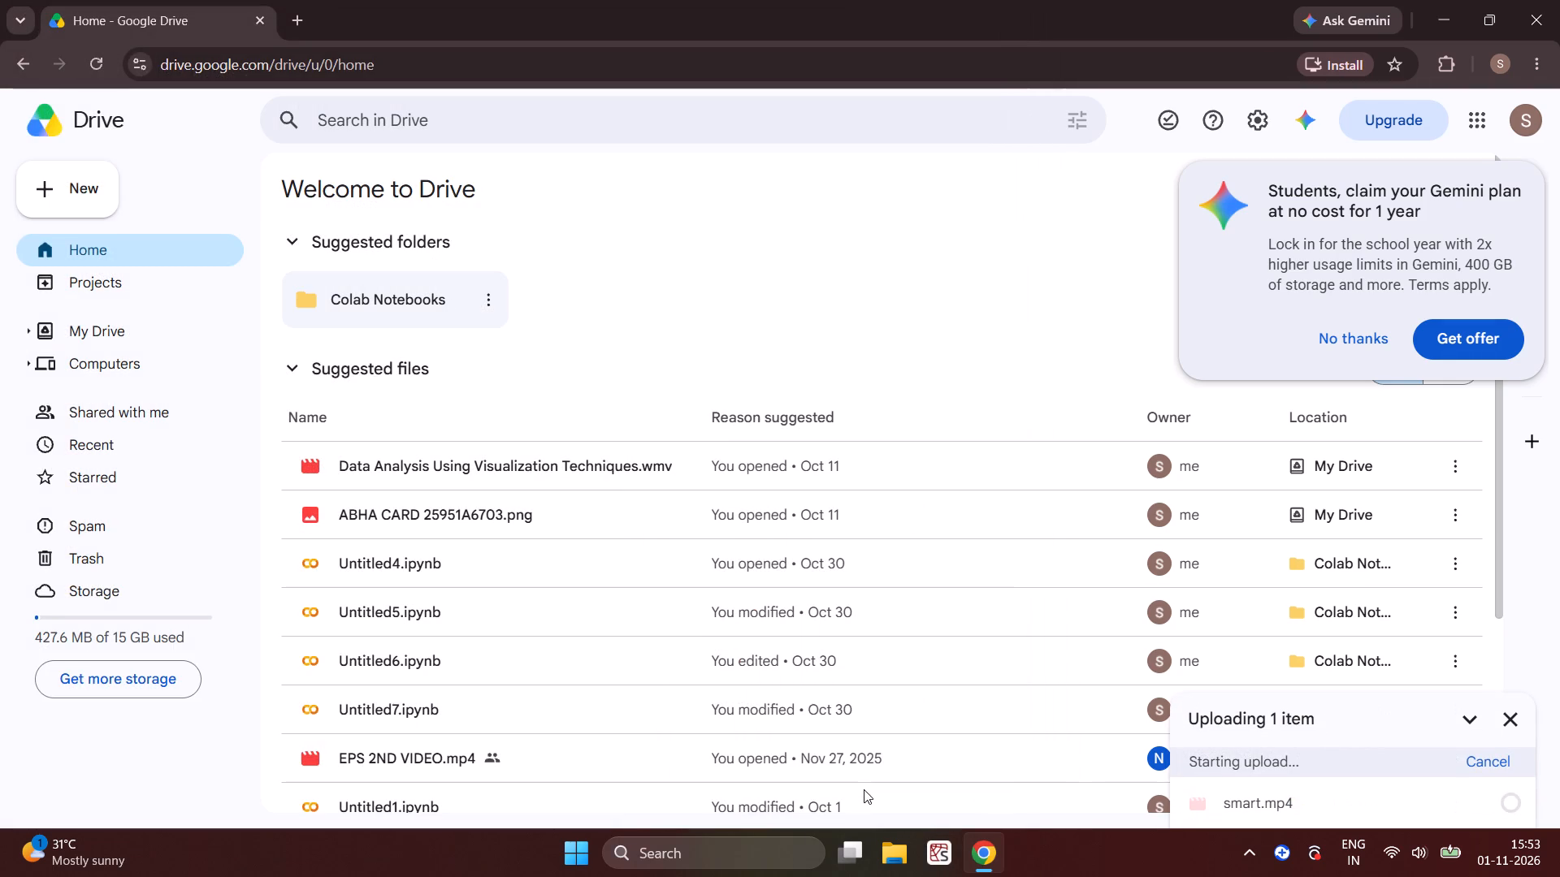
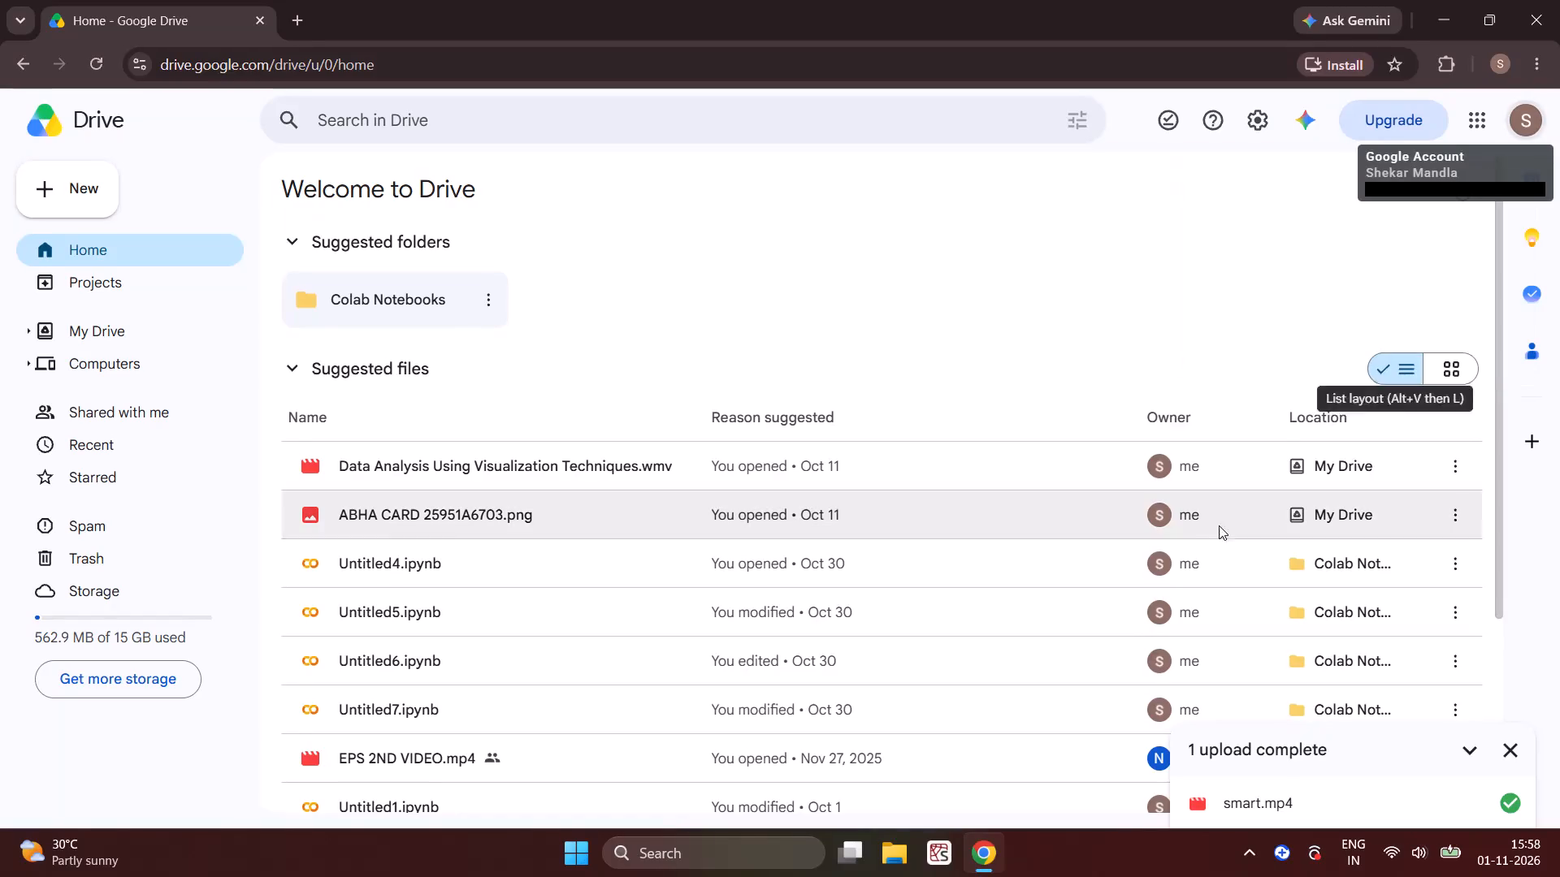
Dismiss the upload status notice for smart.mp4.
click(1511, 741)
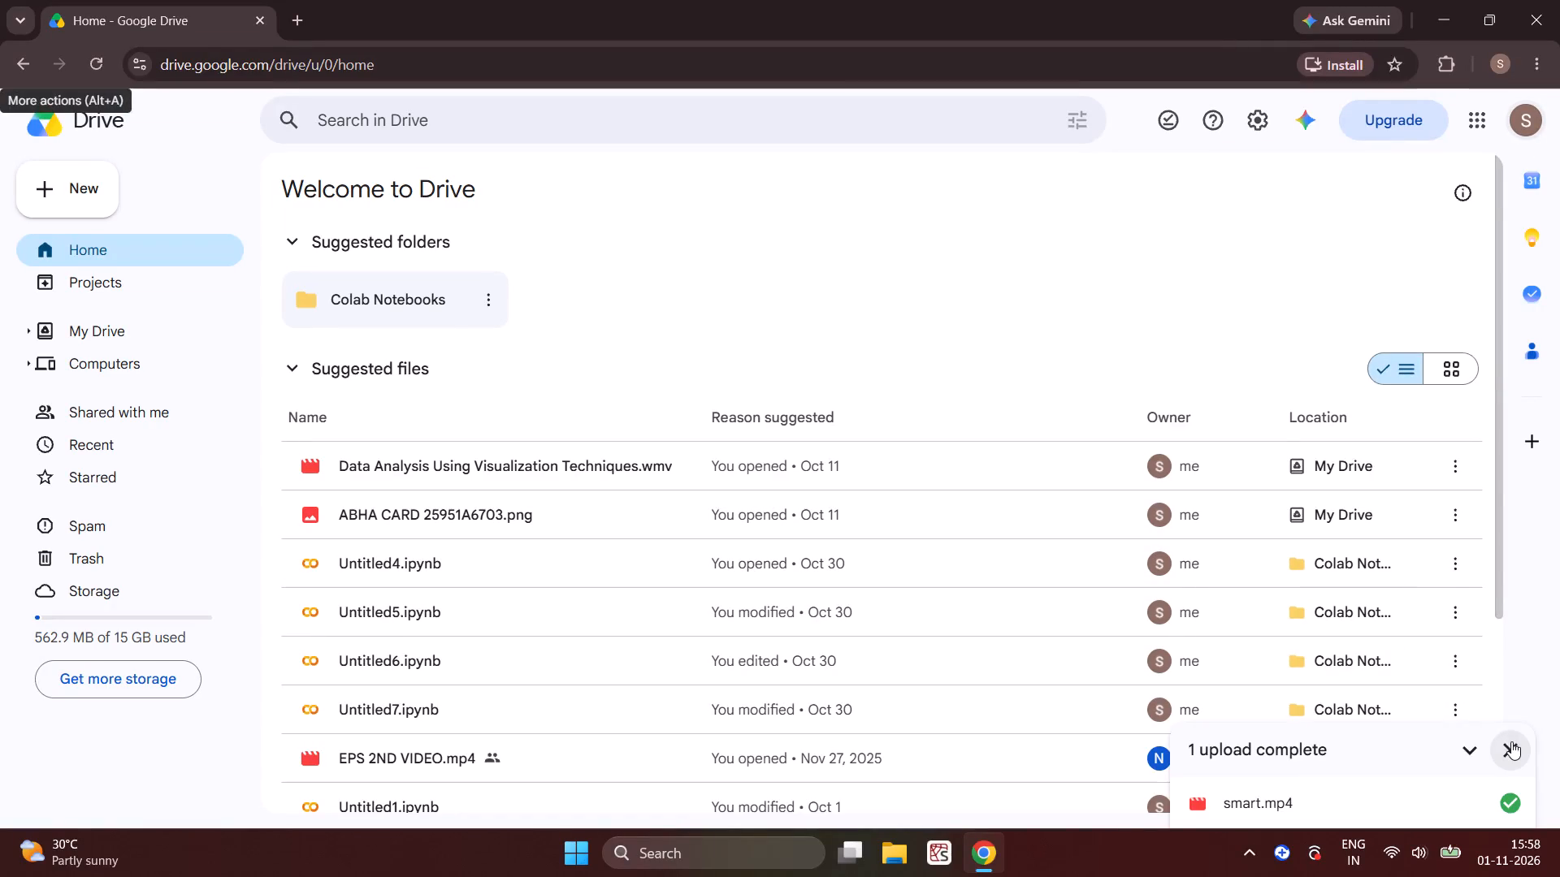
Look through the suggested files list on the Drive home page.
scroll(1005, 586, up, 5)
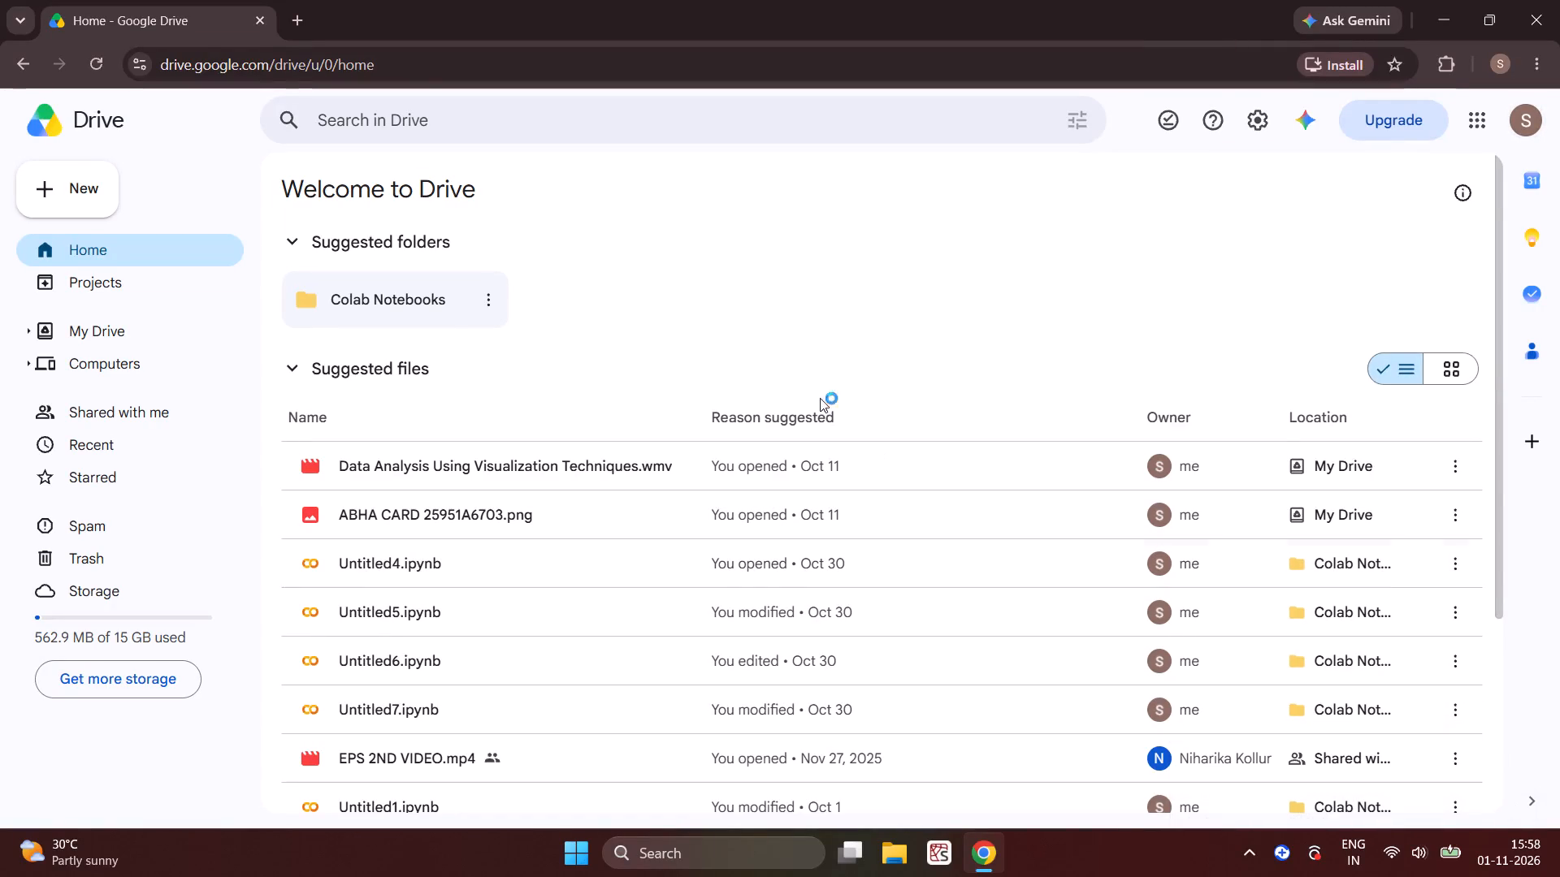
scroll(773, 377, up, 4)
scroll(797, 573, down, 2)
scroll(797, 573, up, 4)
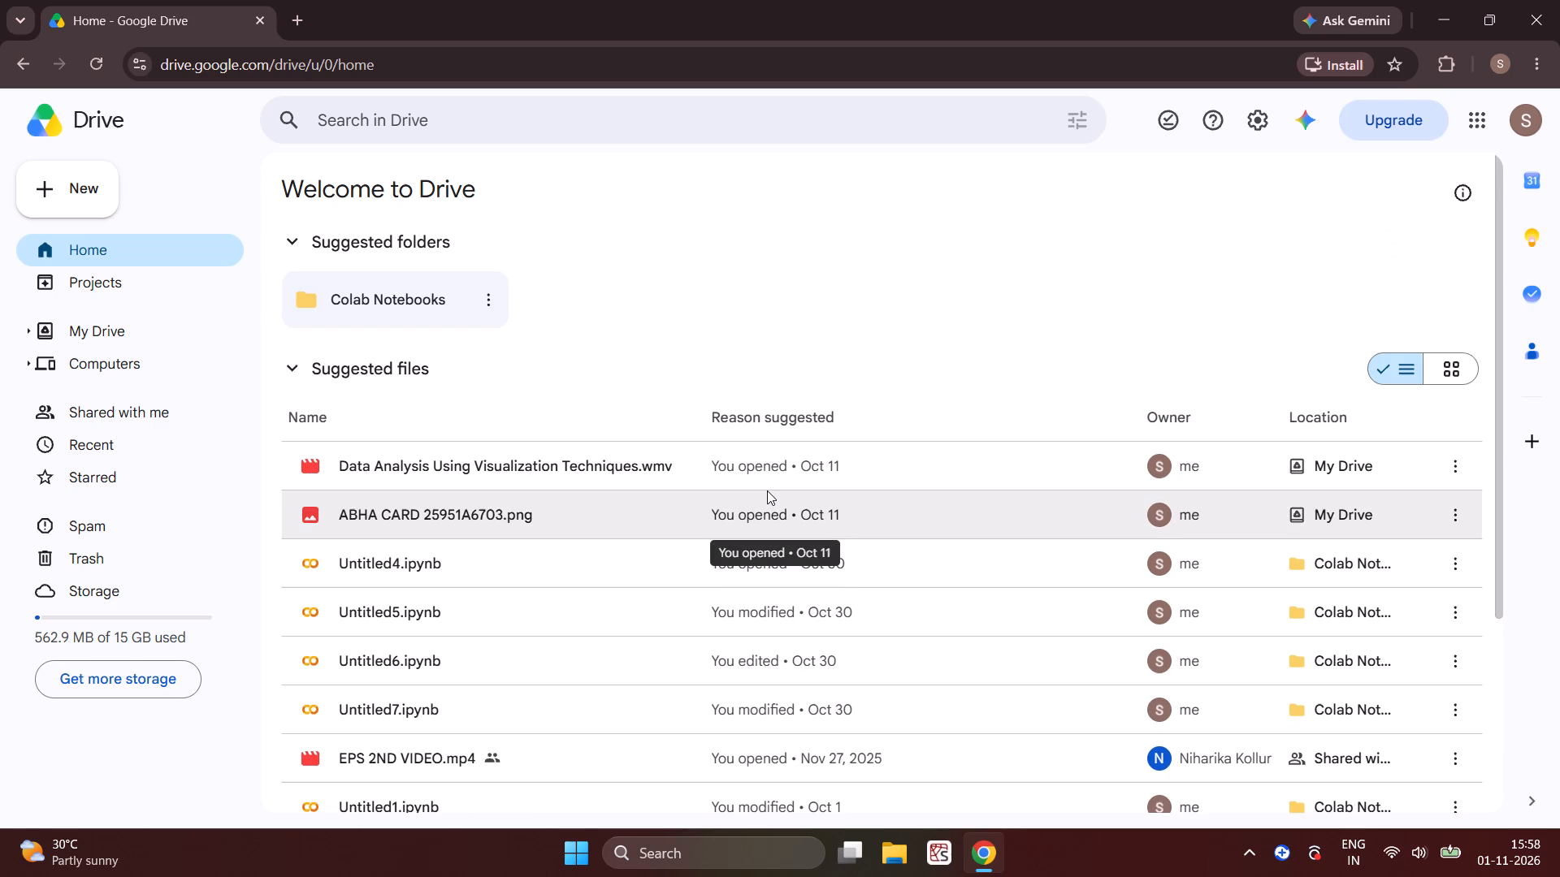
scroll(767, 490, up, 2)
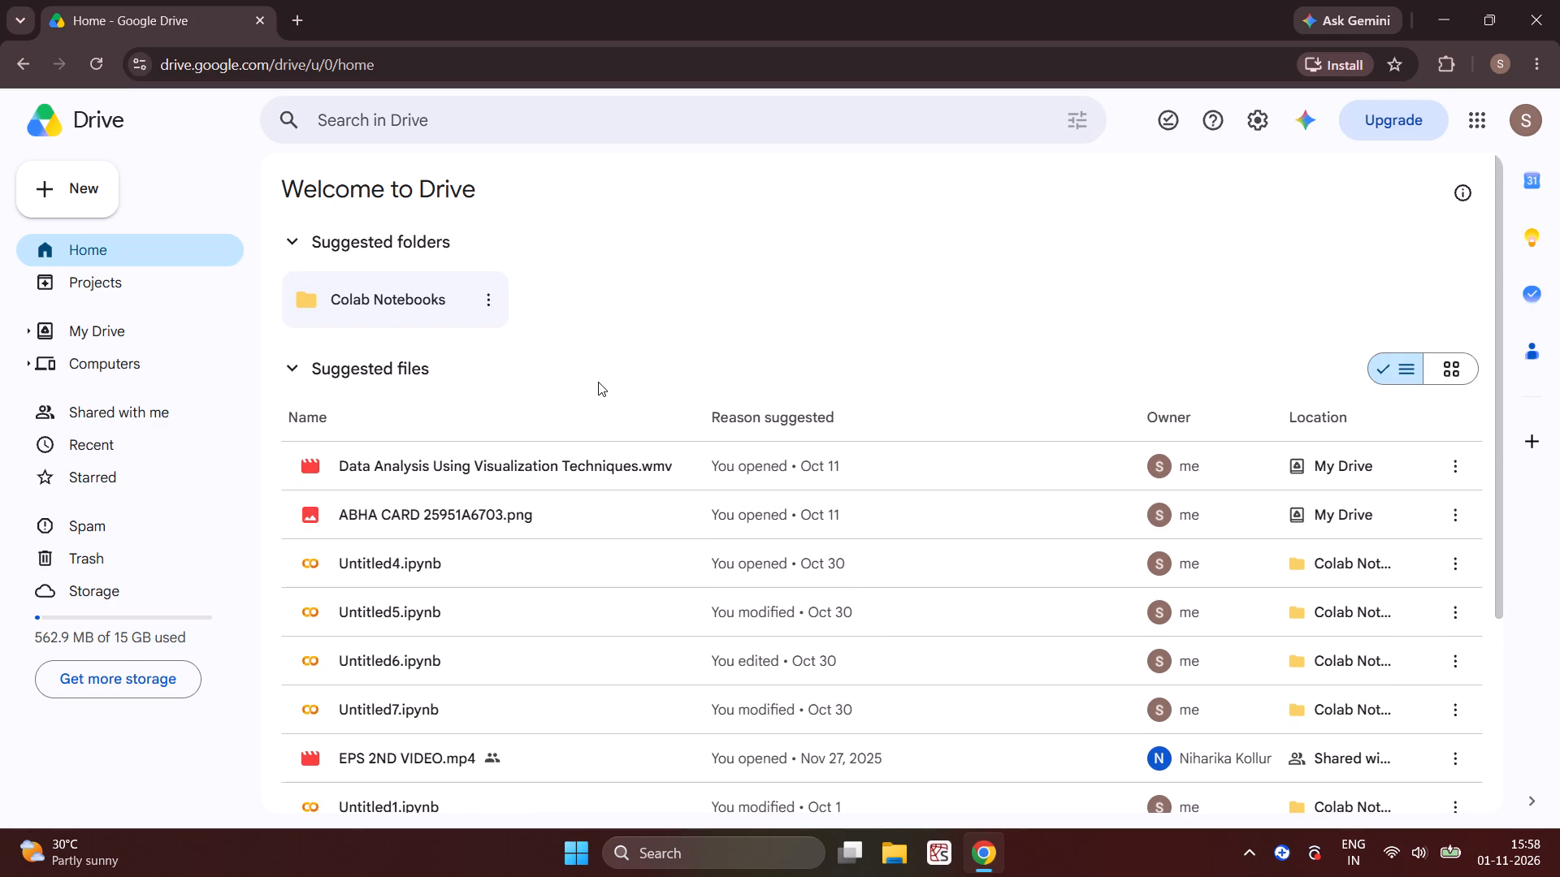
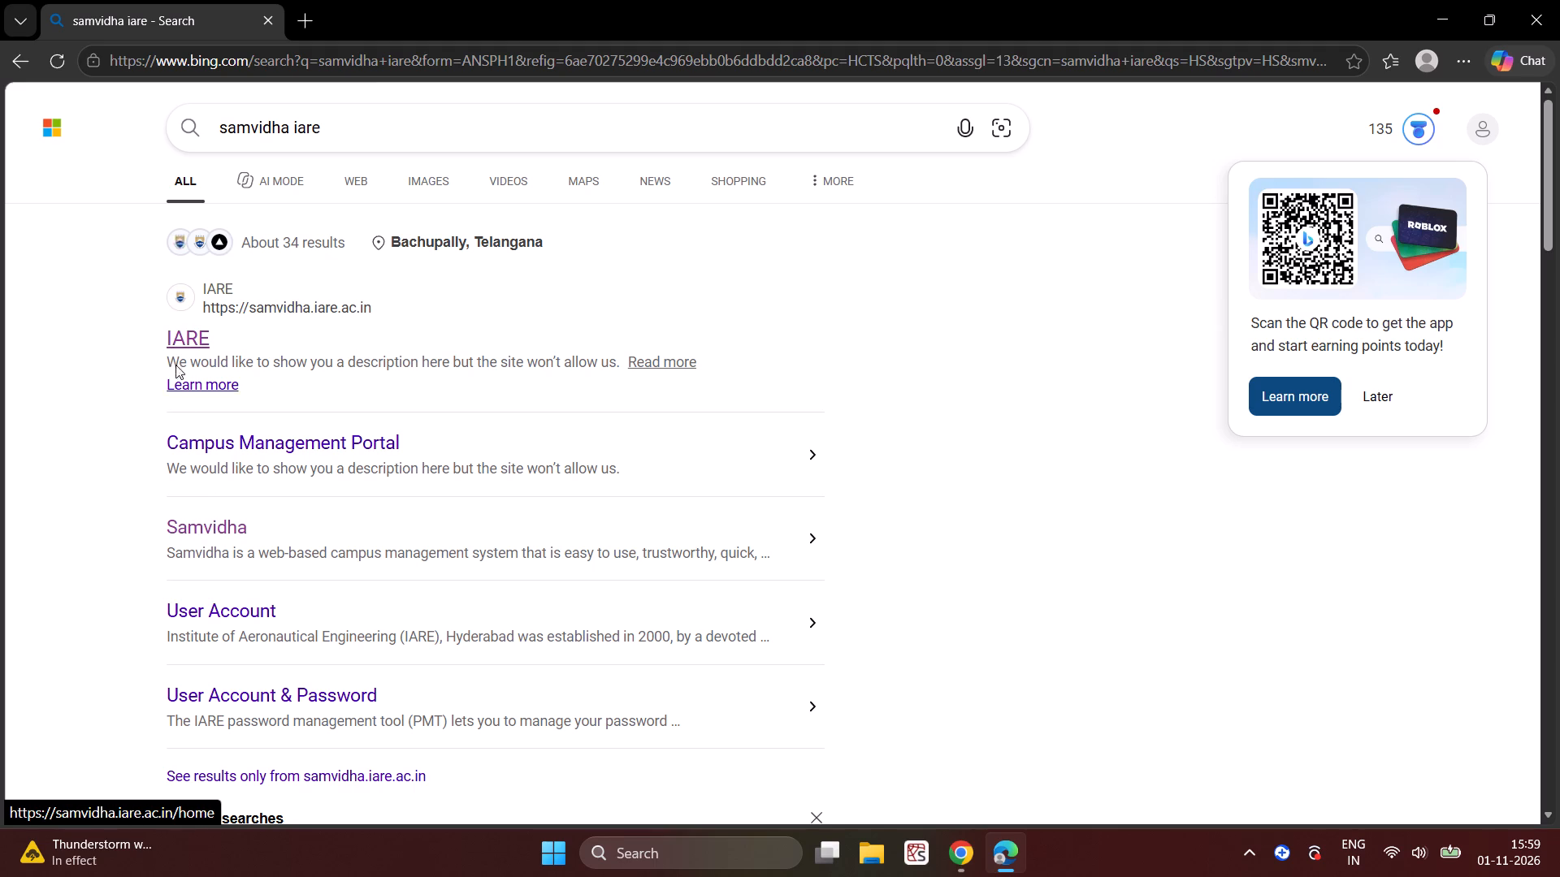
Open the IARE Samvidha portal from the search results and sign in with the second saved student login.
click(189, 348)
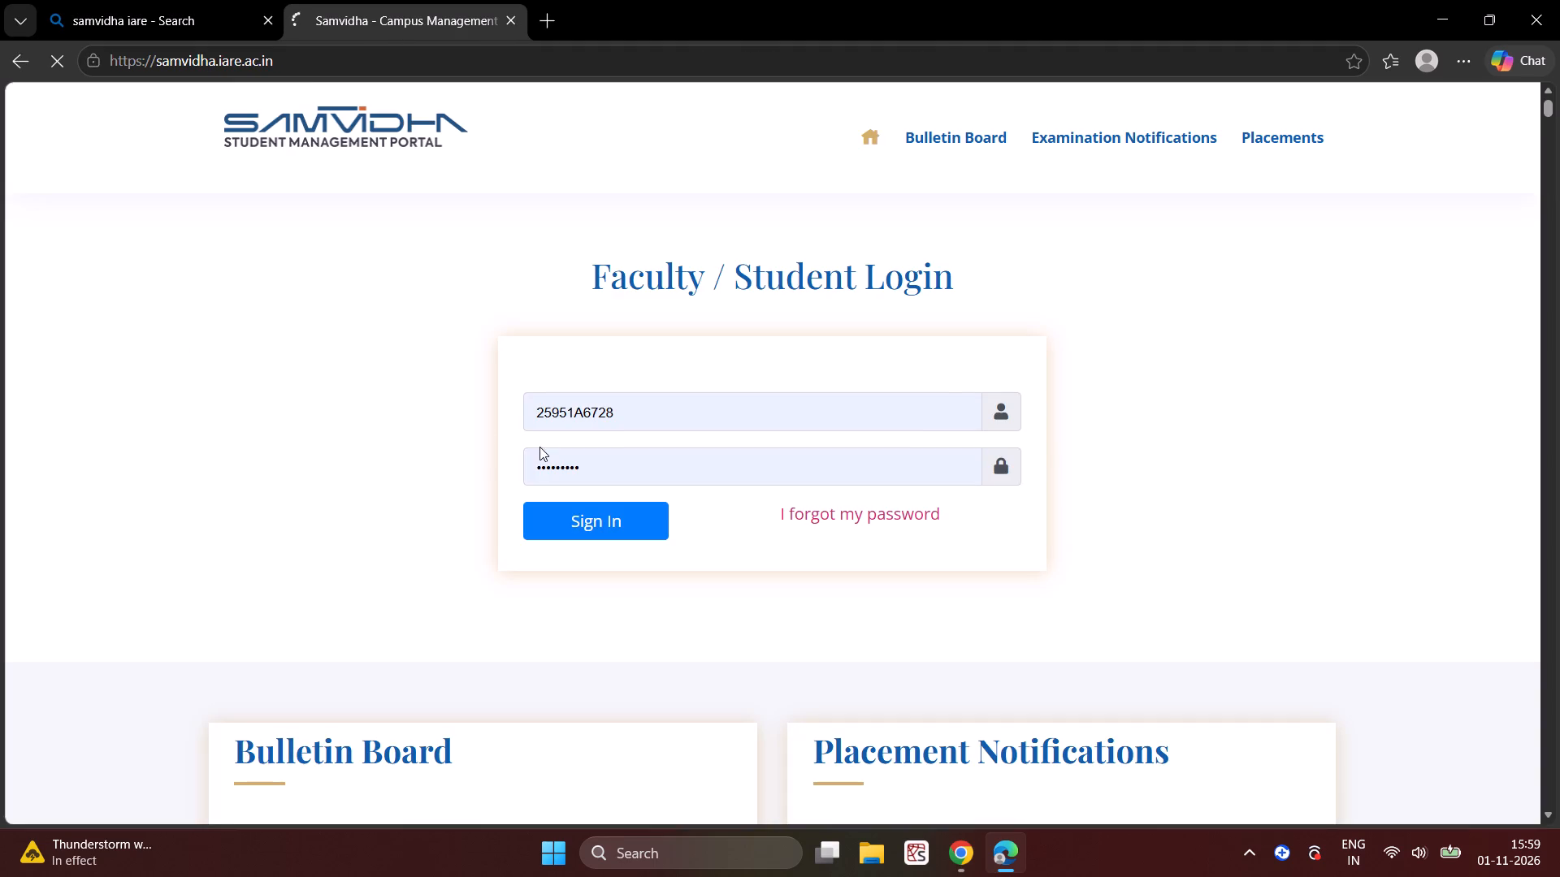
click(631, 422)
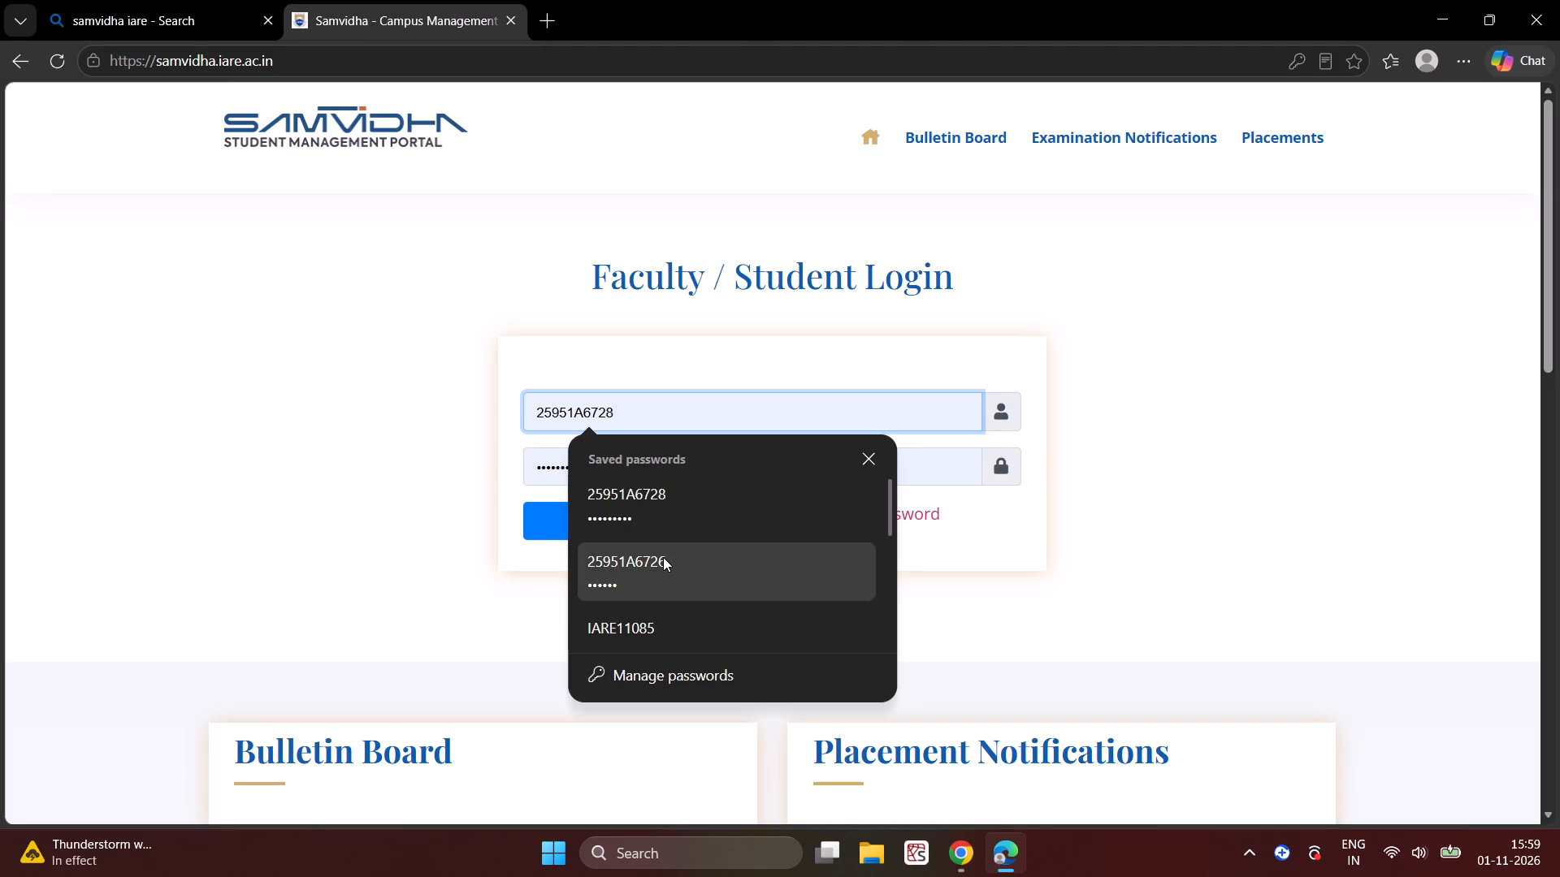
click(650, 564)
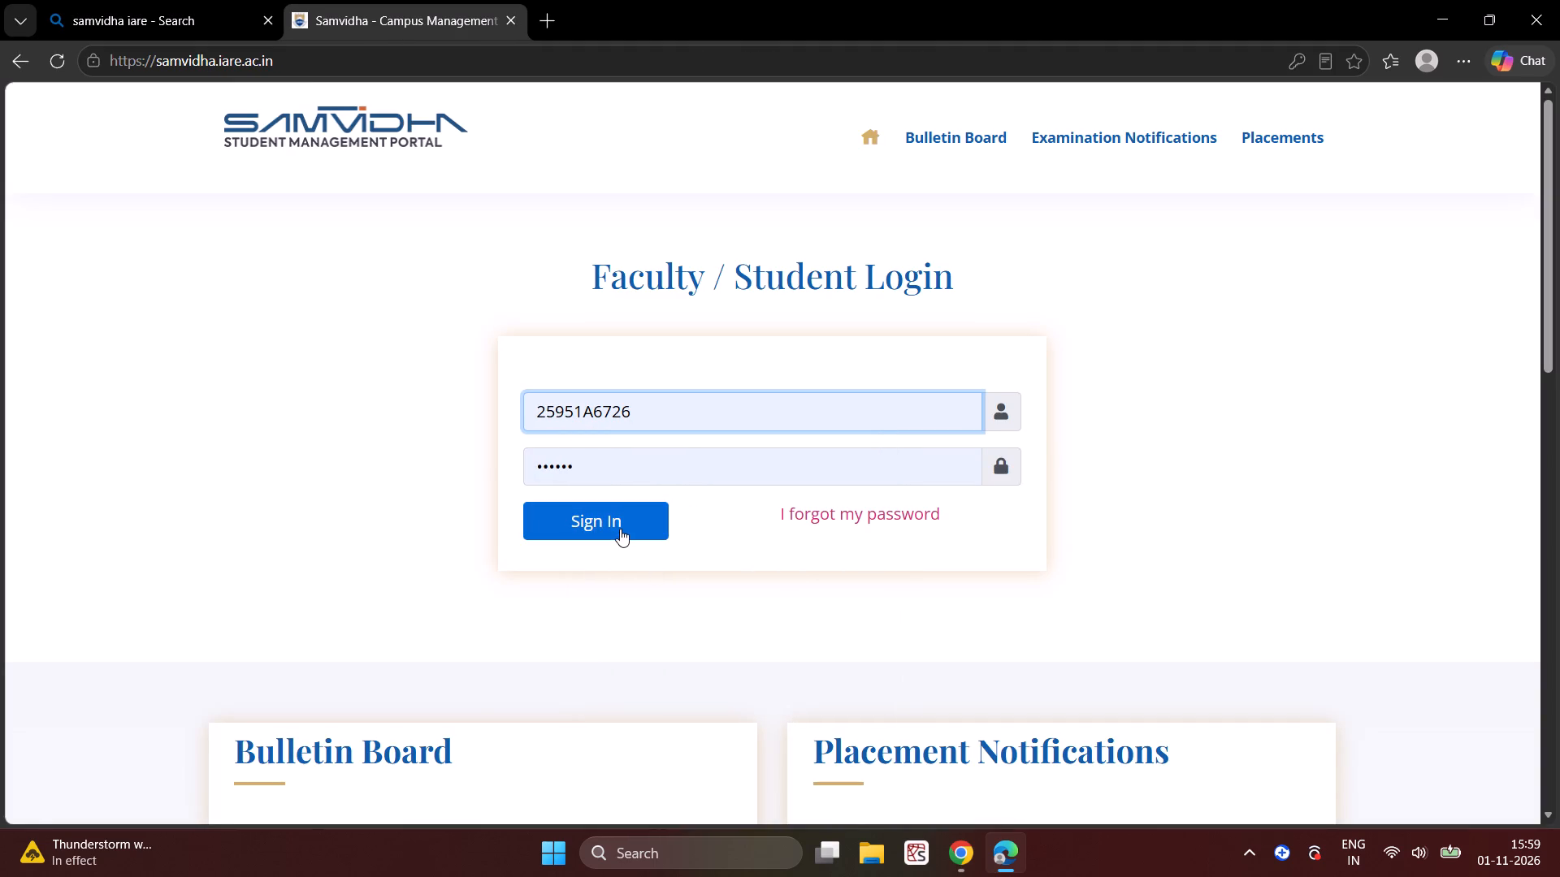
click(620, 529)
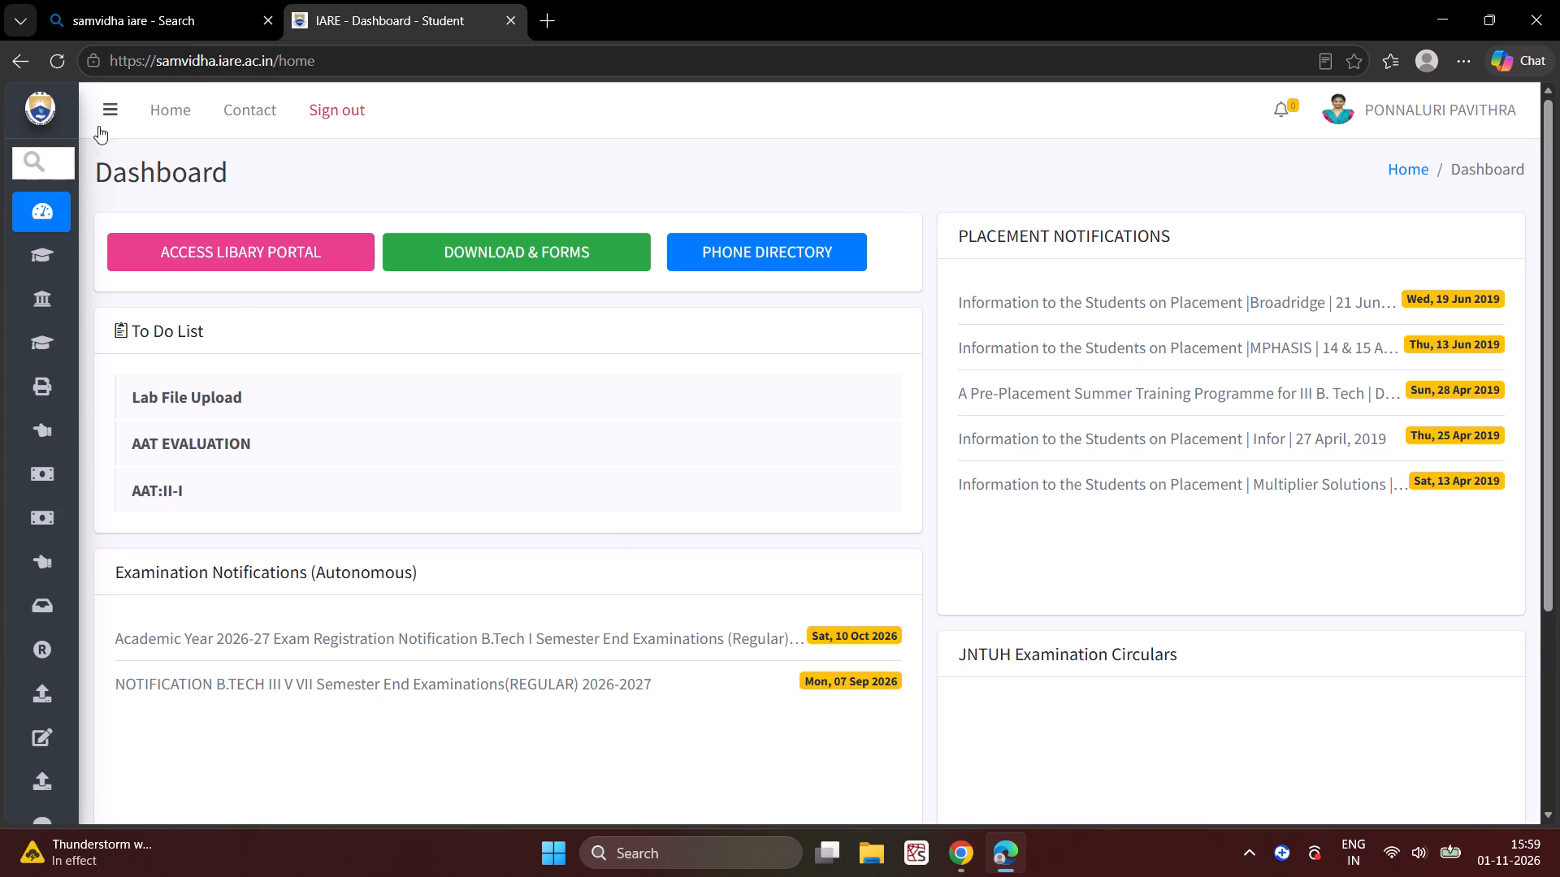
Open the AAT-II upload page from the portal's Uploads section.
scroll(122, 460, down, 2)
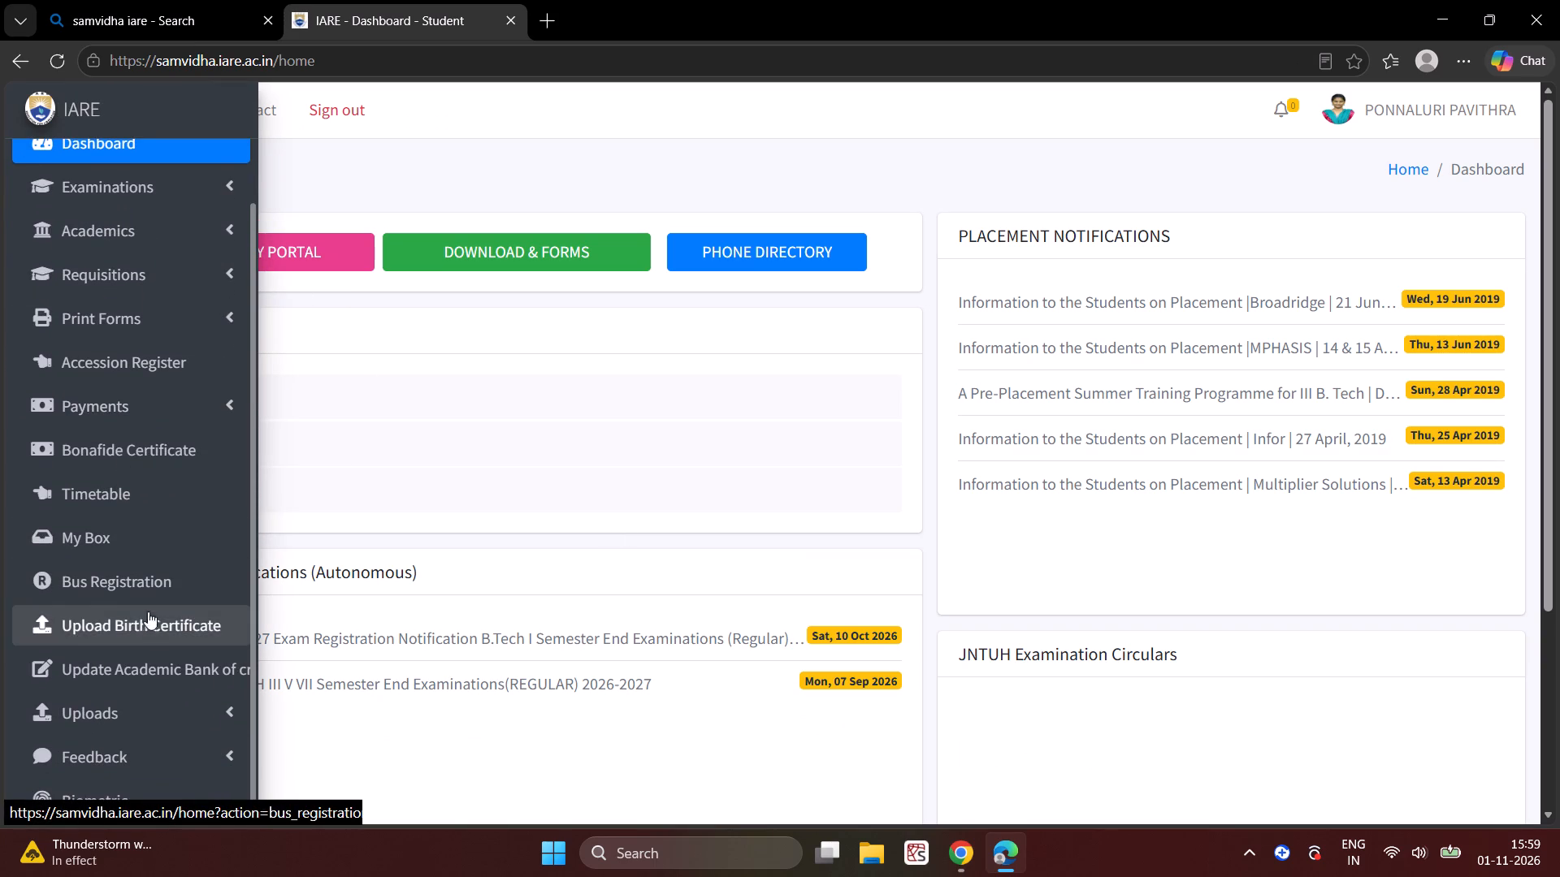
click(146, 724)
scroll(146, 724, down, 4)
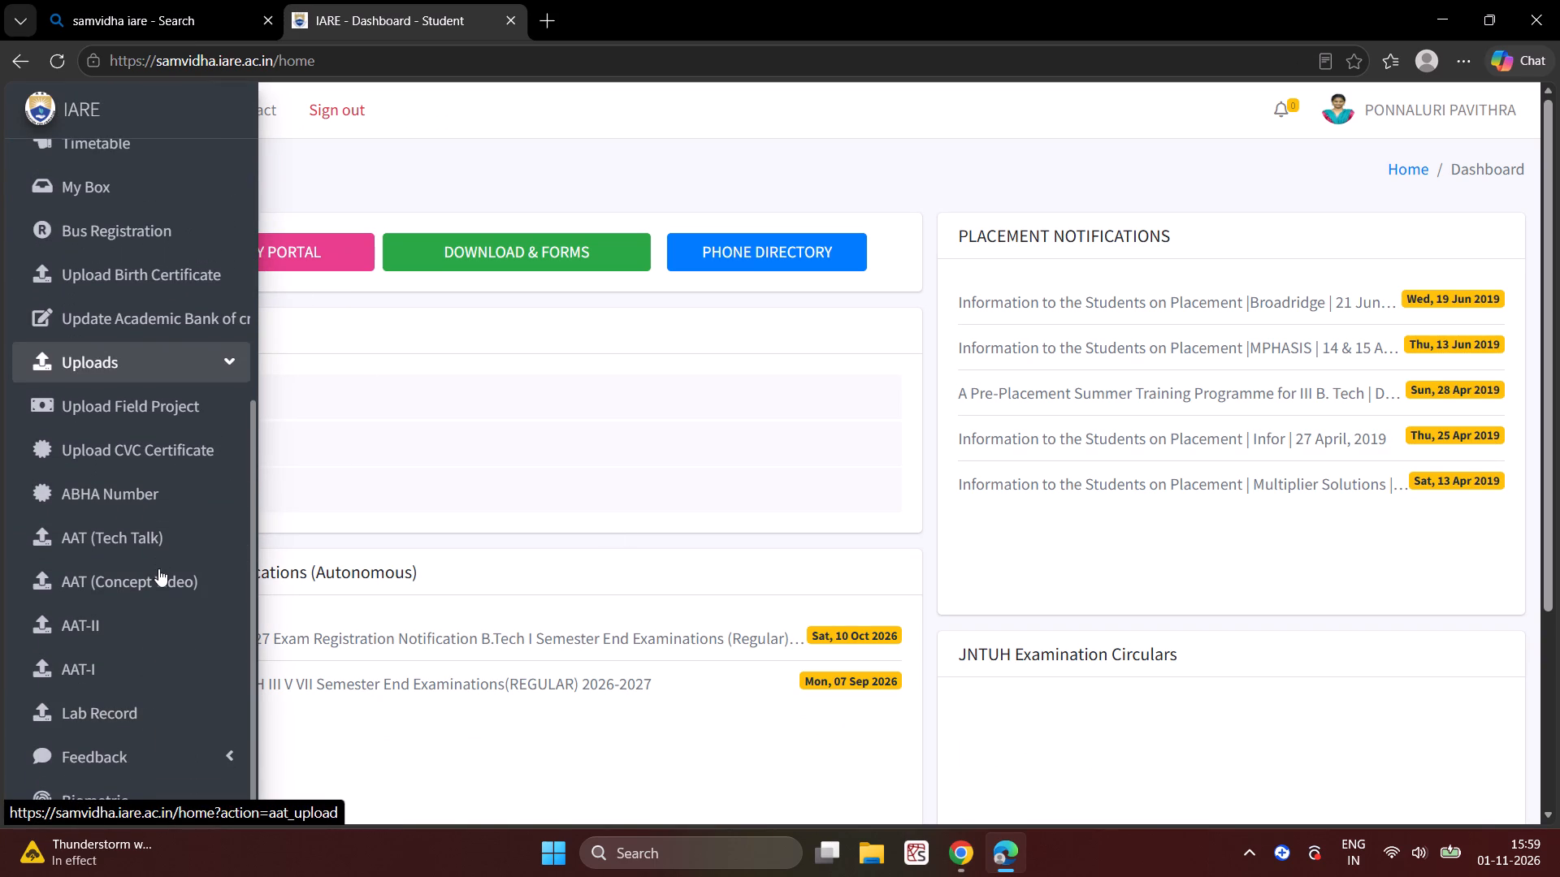
click(124, 609)
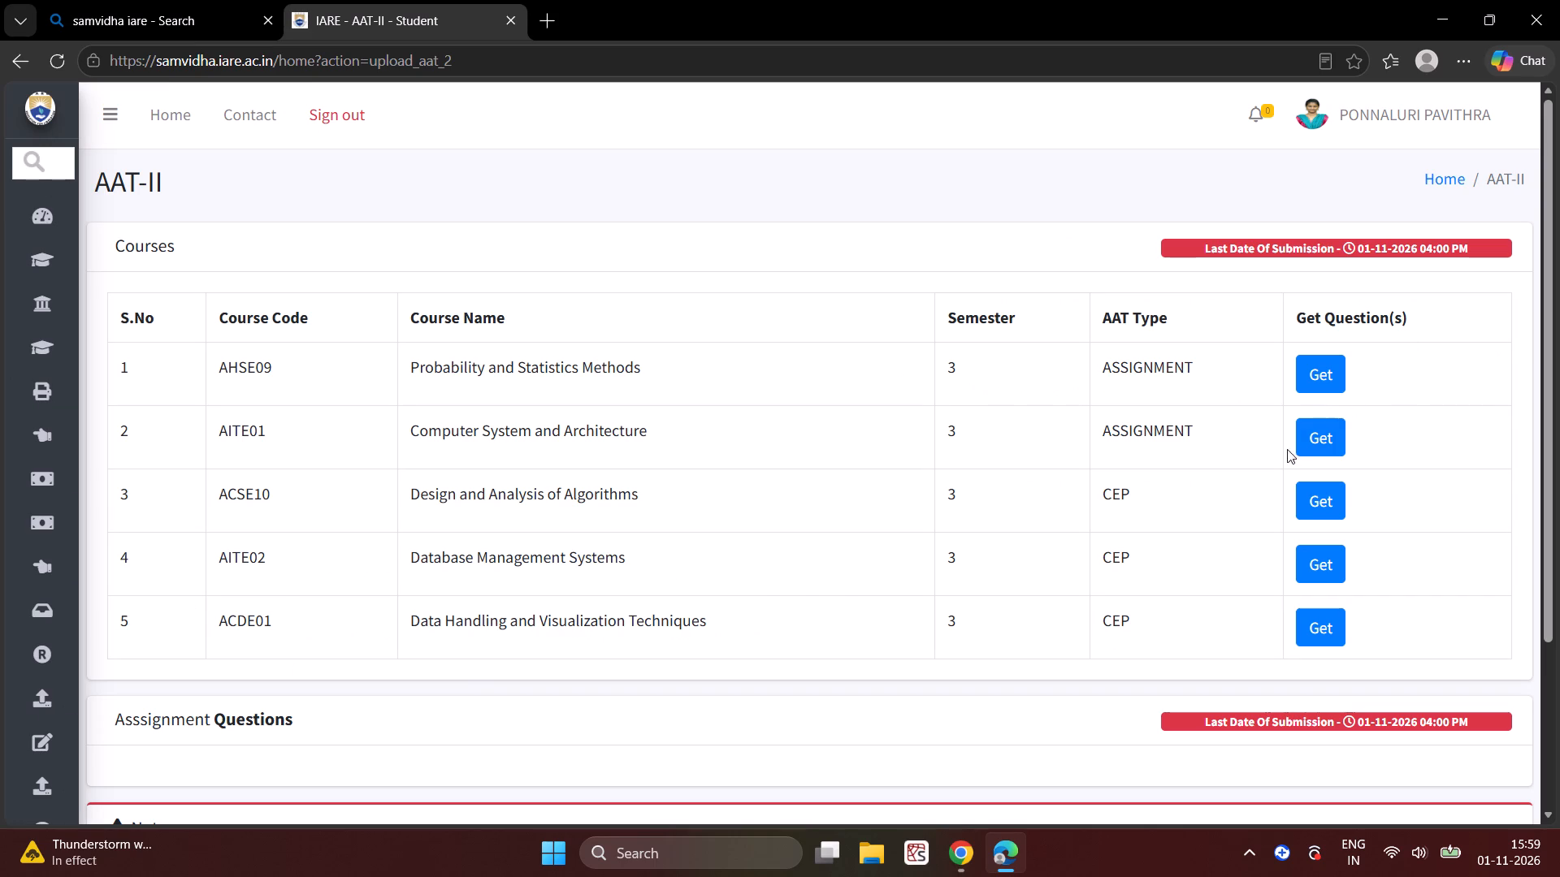
Get the assigned question for Database Management Systems (AITE02), after first getting the one for Design and Analysis of Algorithms.
click(1327, 490)
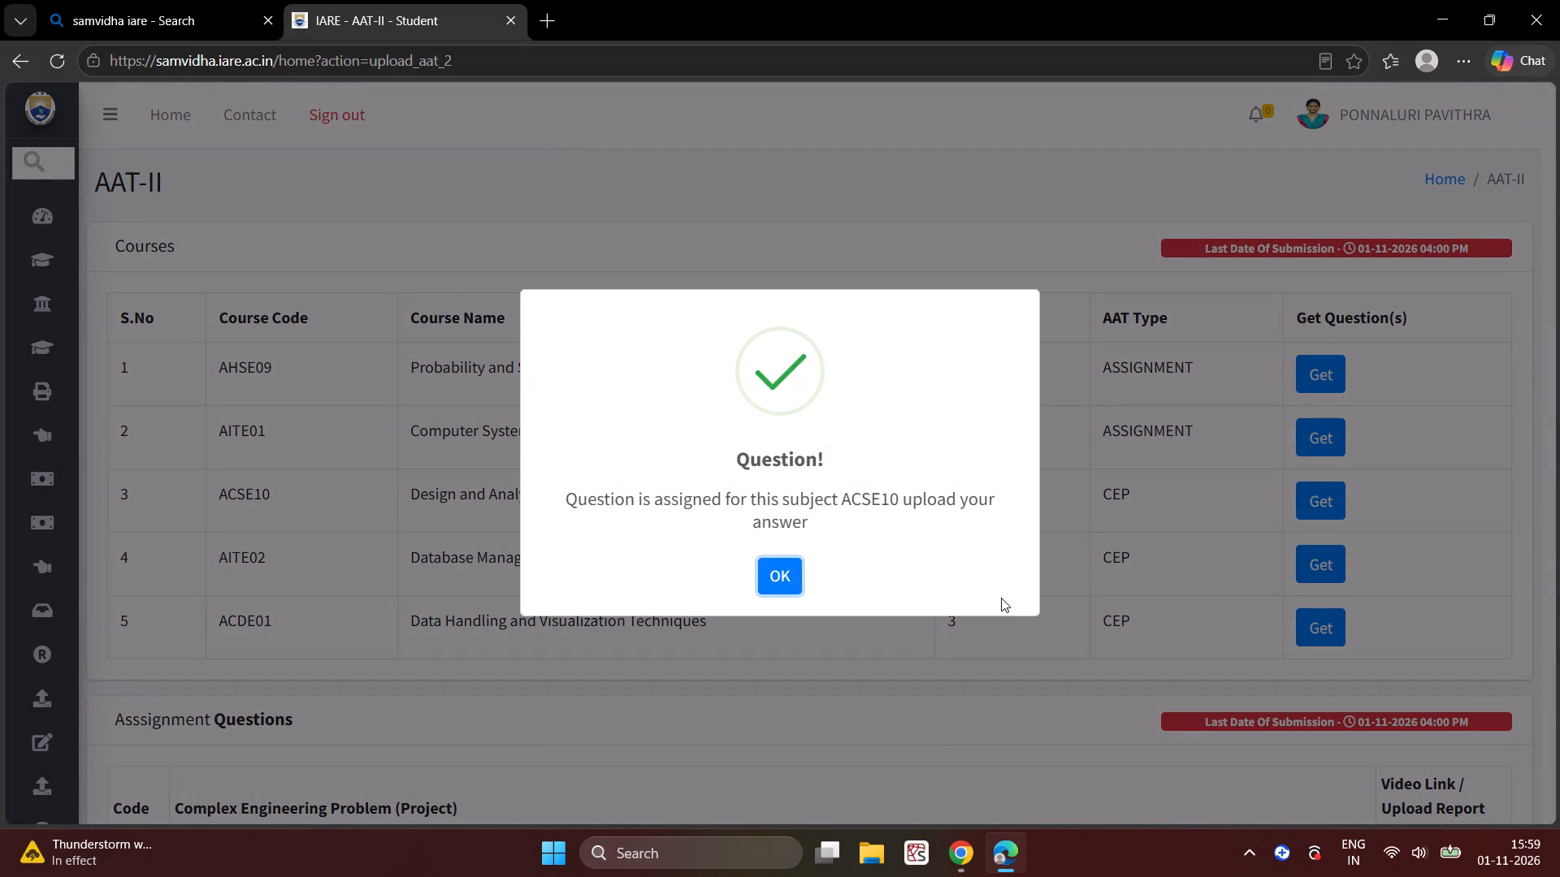
click(1090, 639)
click(1314, 580)
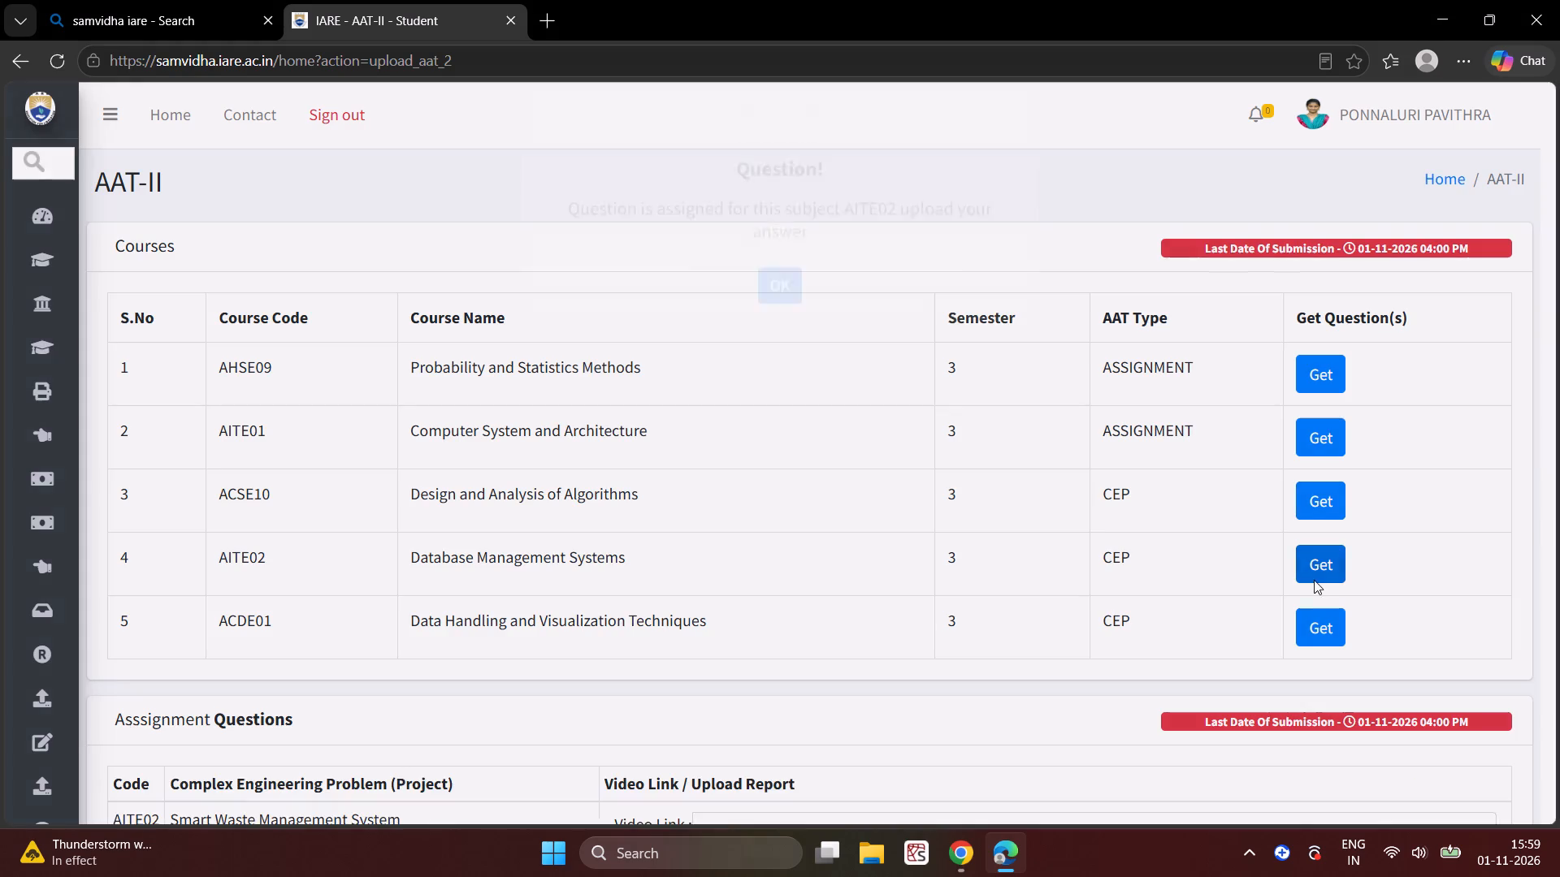
click(767, 594)
scroll(767, 594, down, 1)
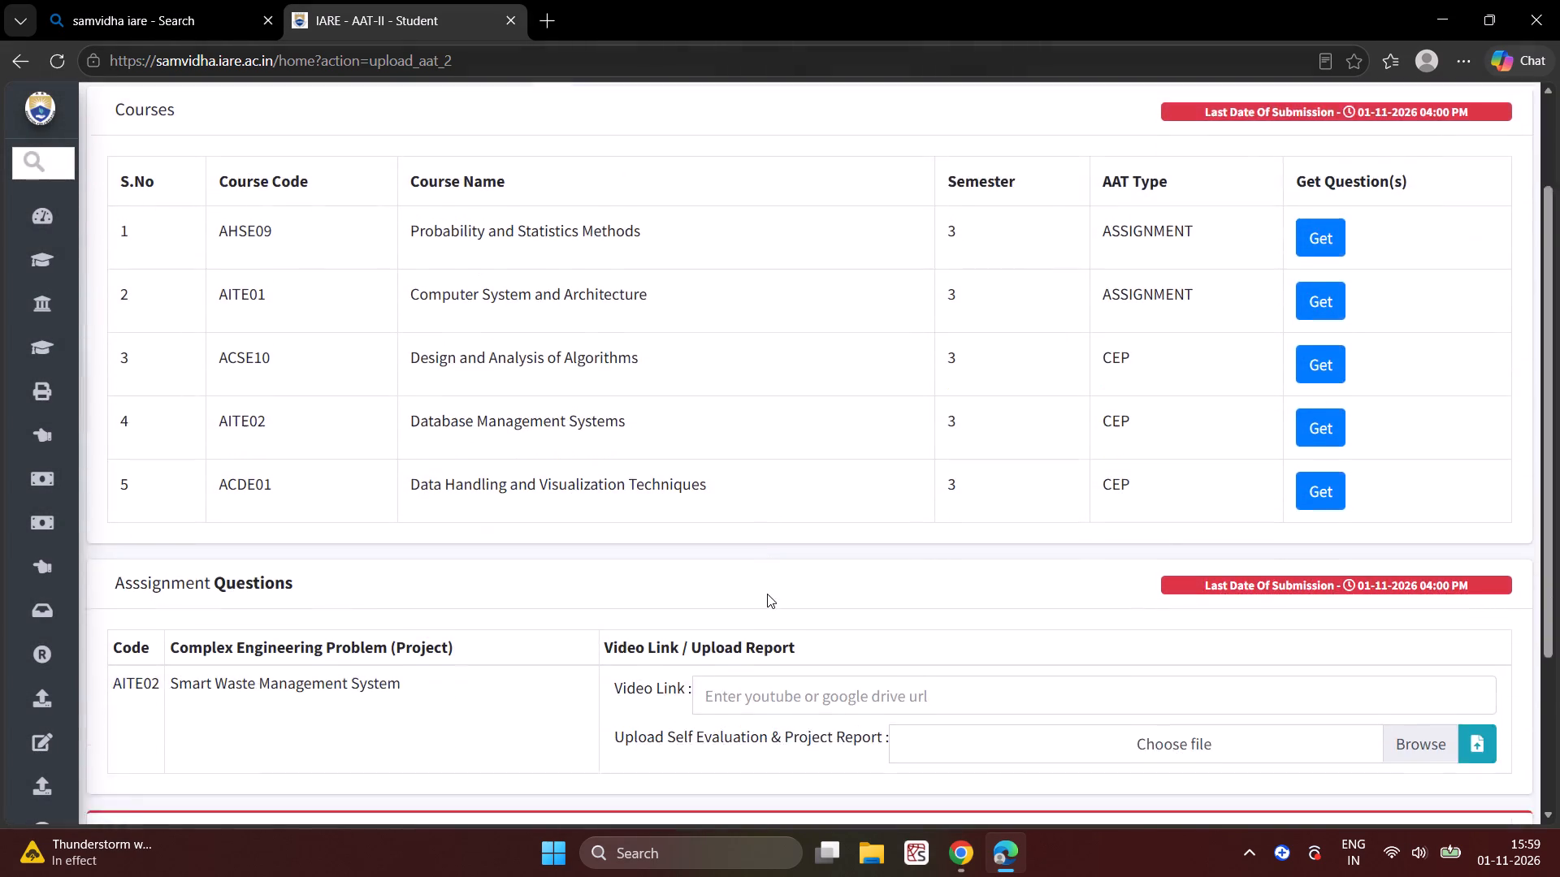
scroll(767, 594, down, 3)
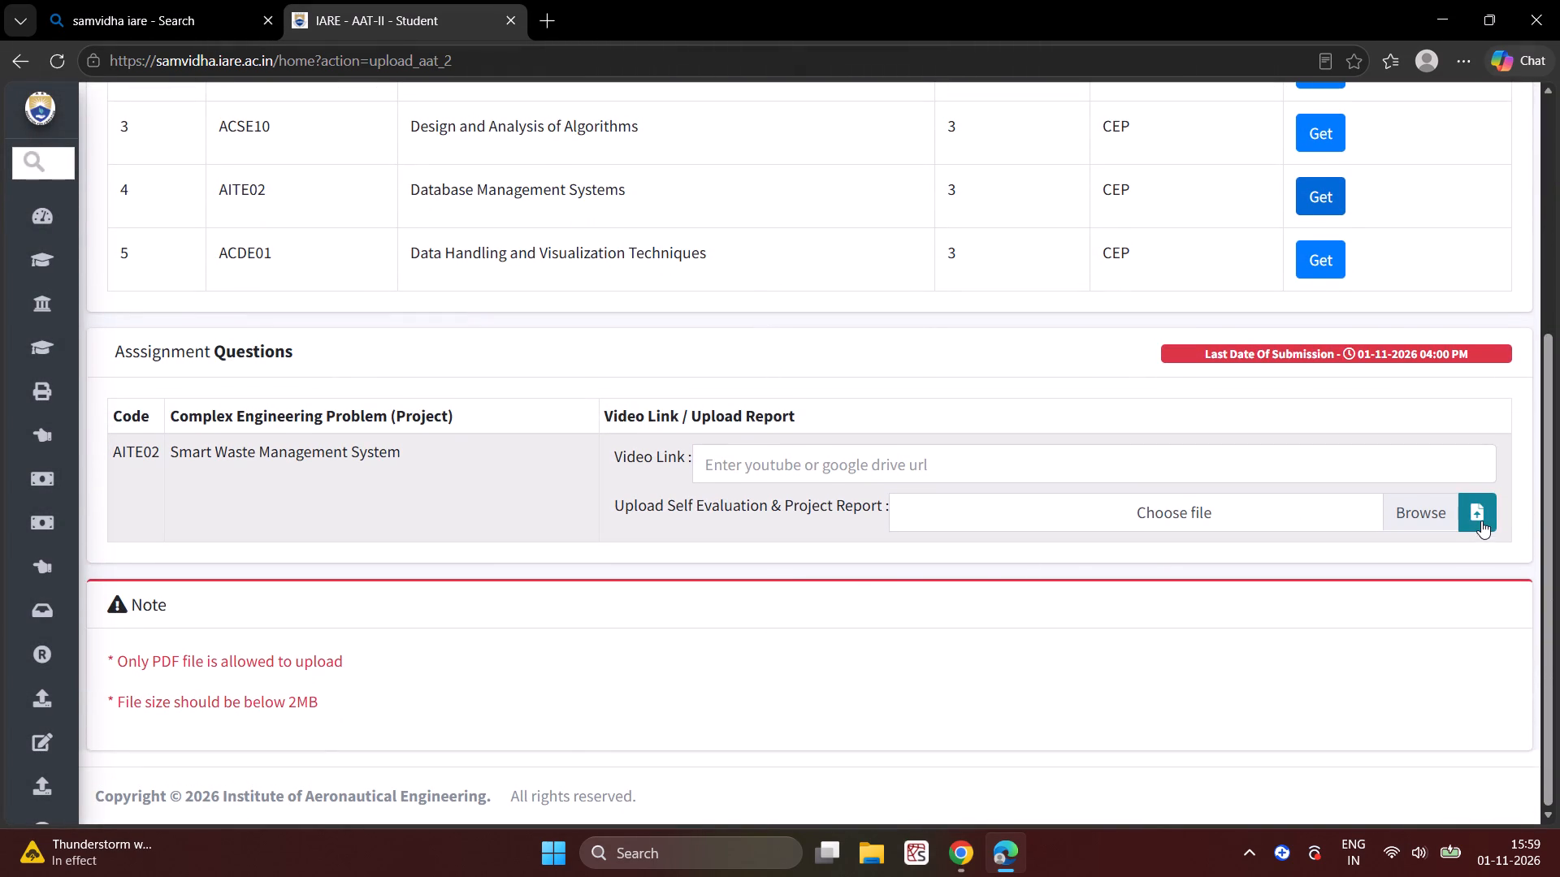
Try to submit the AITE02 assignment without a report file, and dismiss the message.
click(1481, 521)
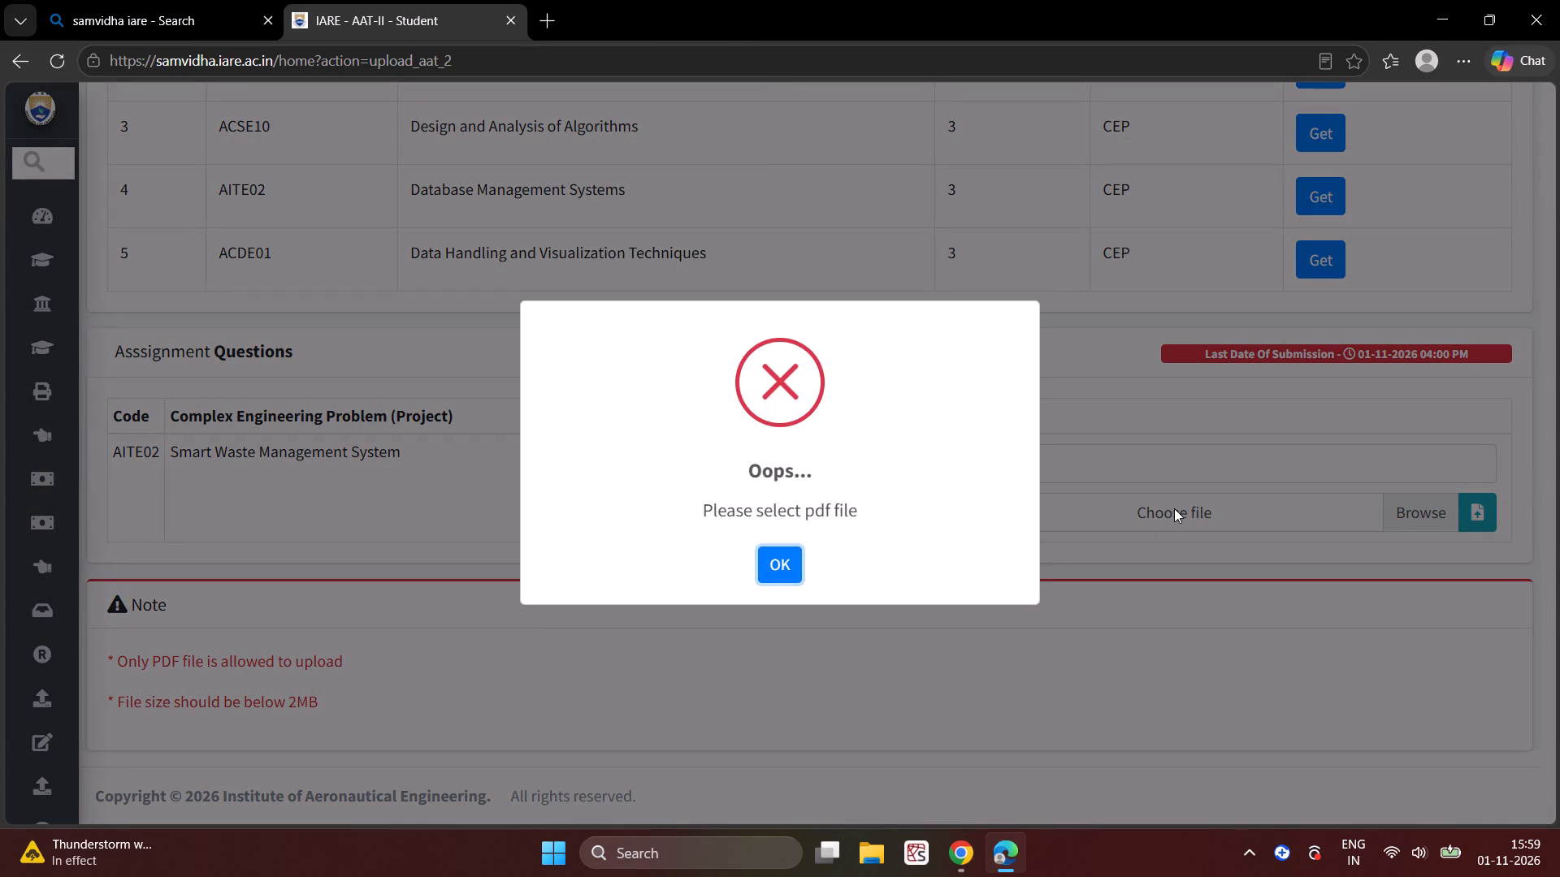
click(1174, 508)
Search Downloads for "smart" and attach Smart_Waste_Management_System_Report.docx as the AITE02 self evaluation and project report.
click(1420, 518)
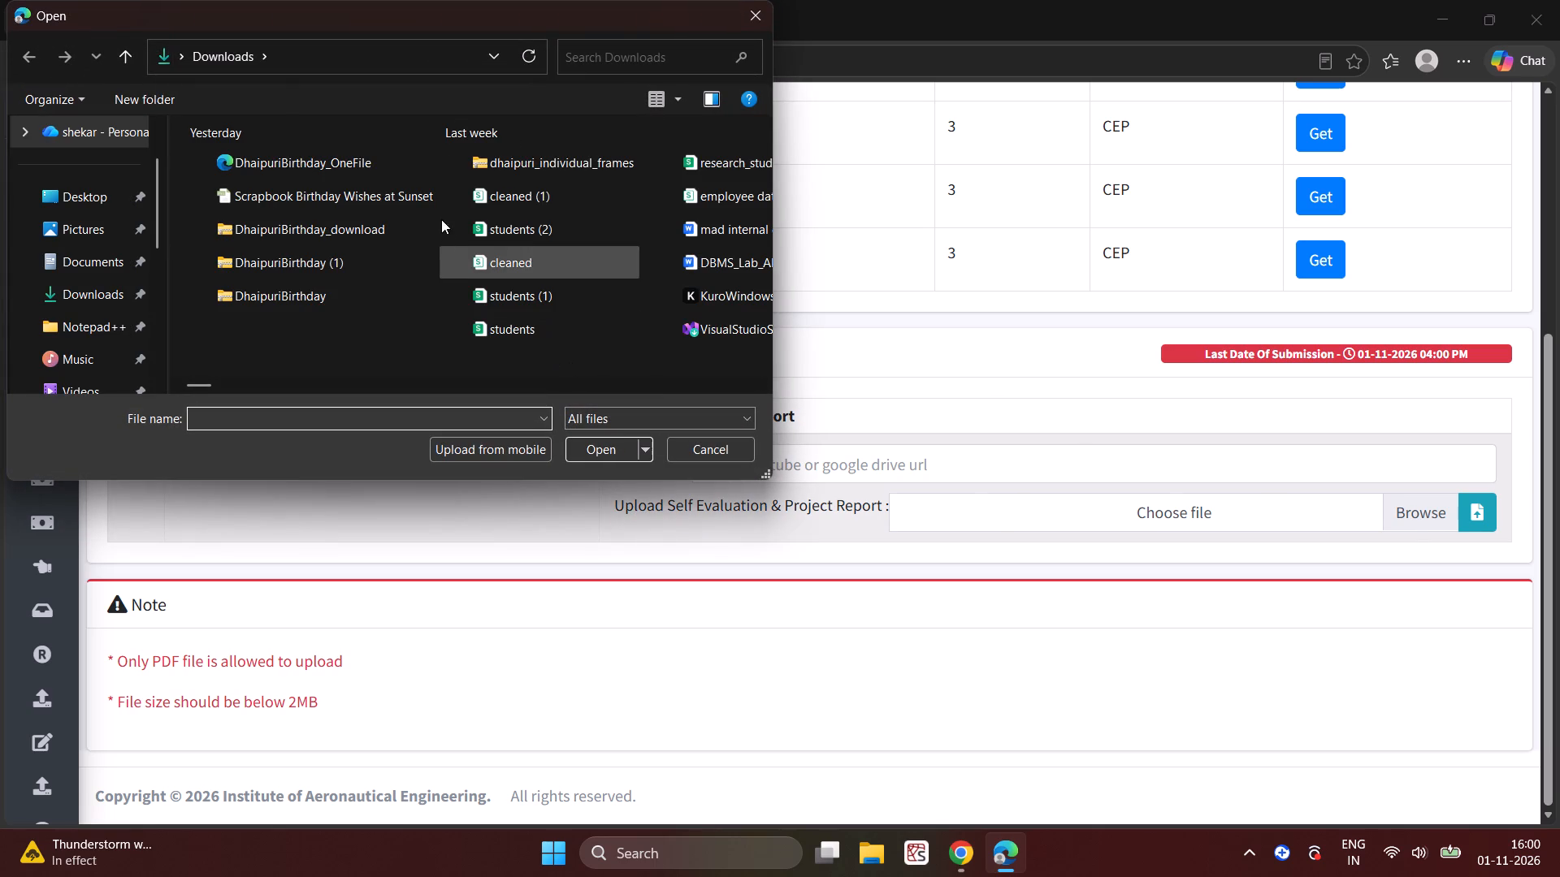
scroll(579, 302, left, 2)
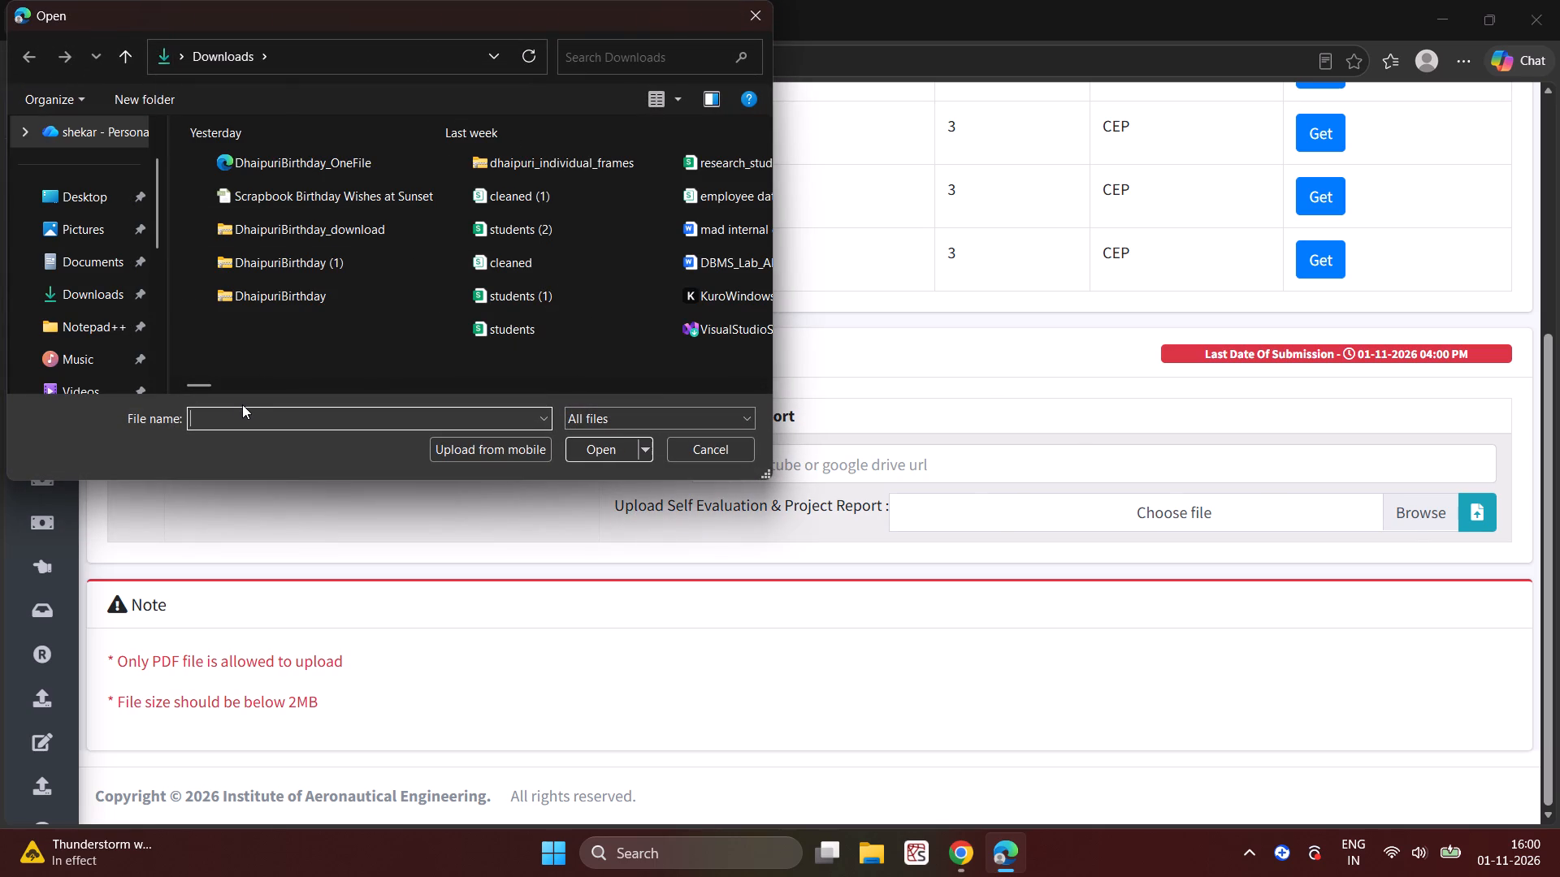
click(619, 45)
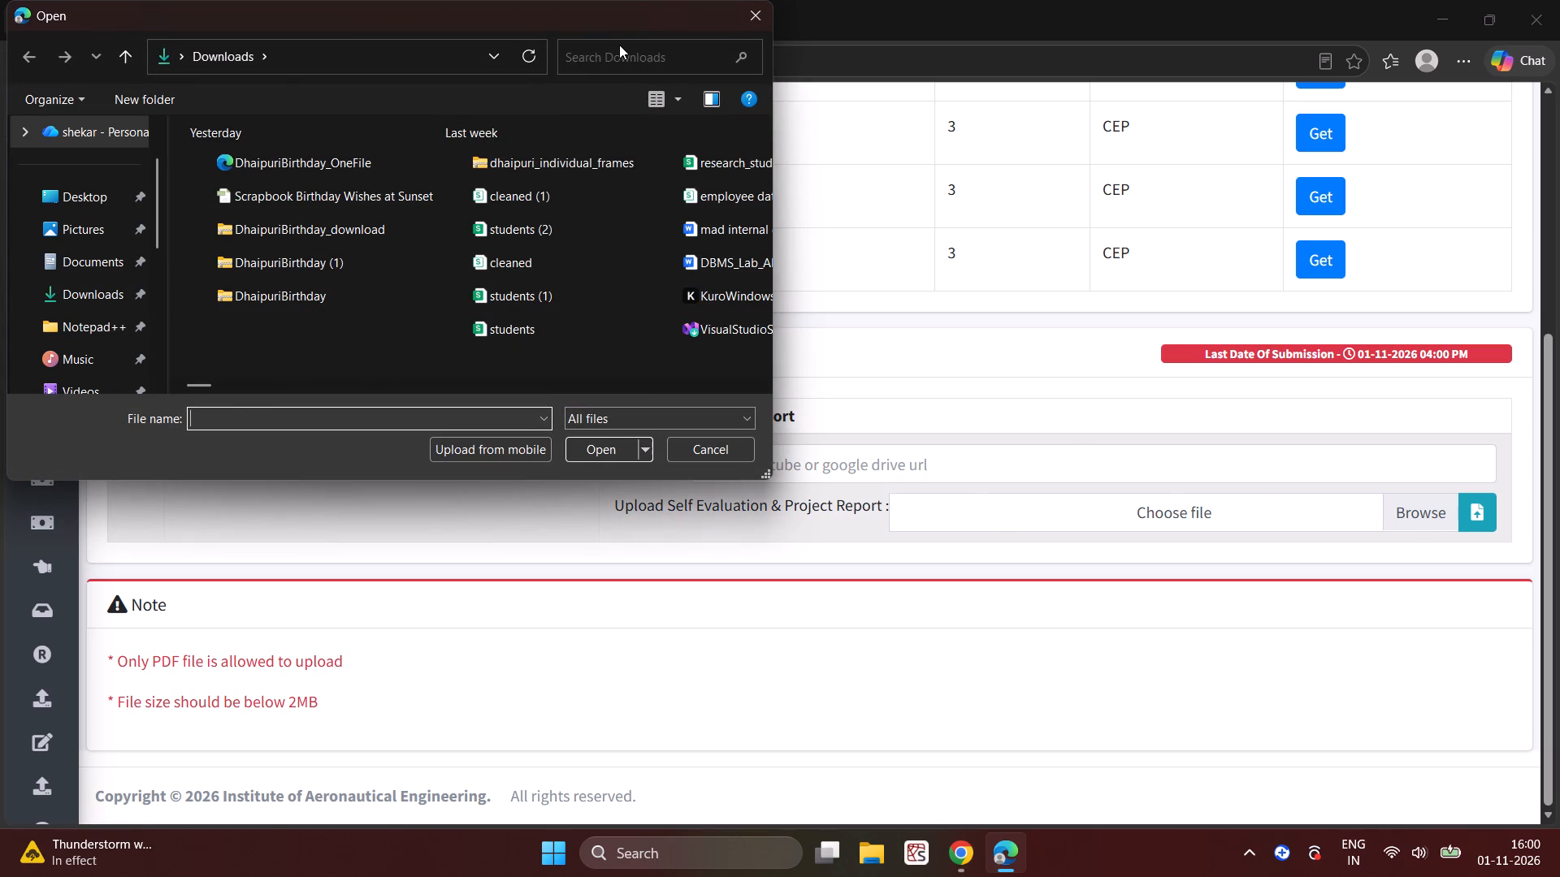
click(619, 45)
click(672, 60)
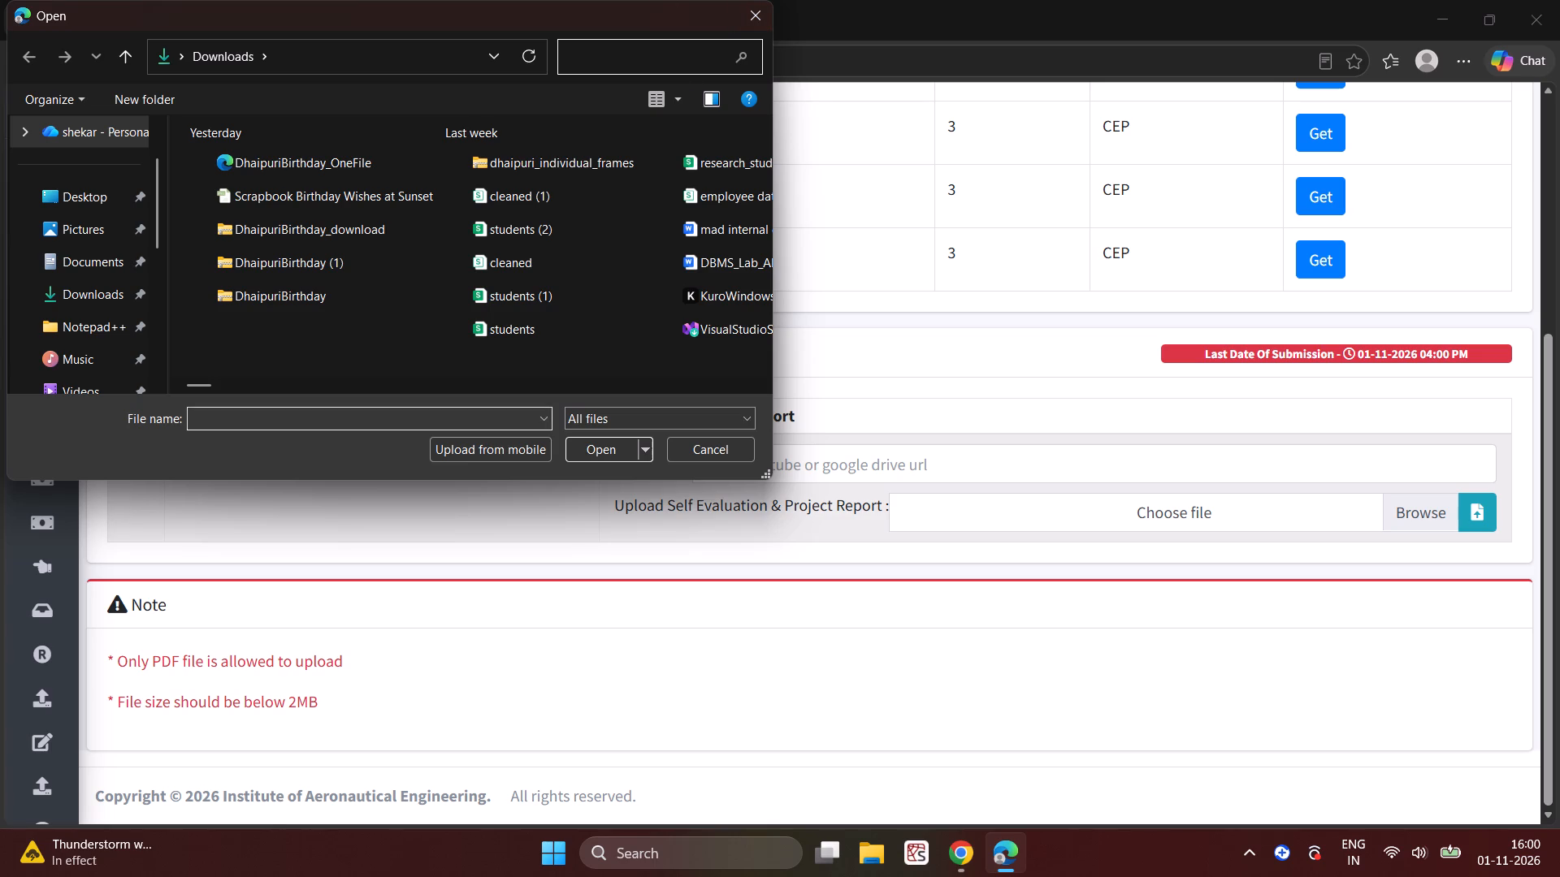
text(smart)
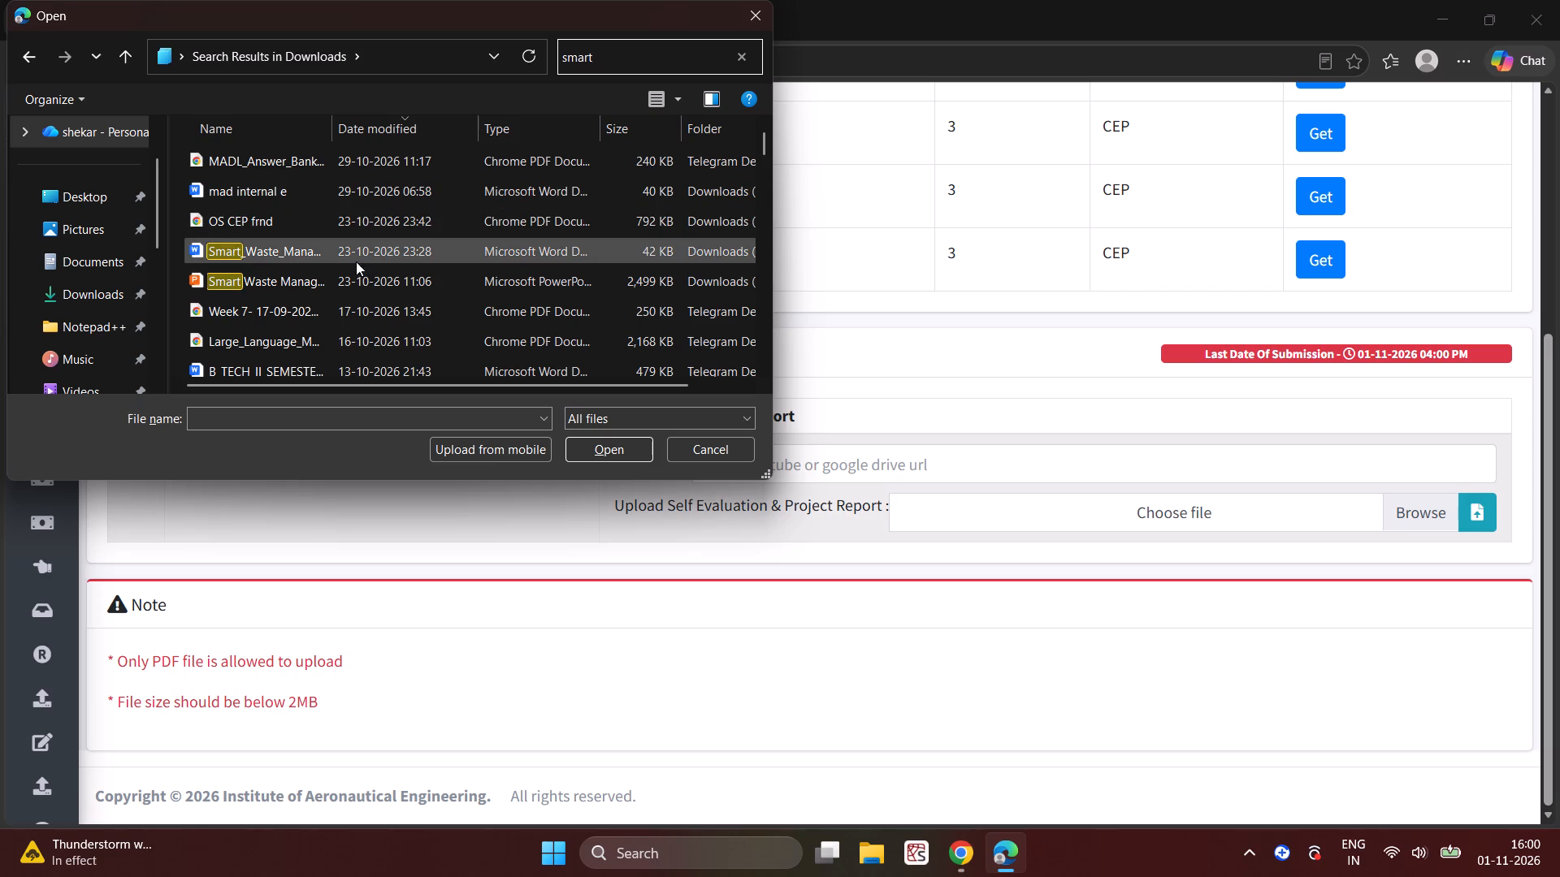
click(327, 252)
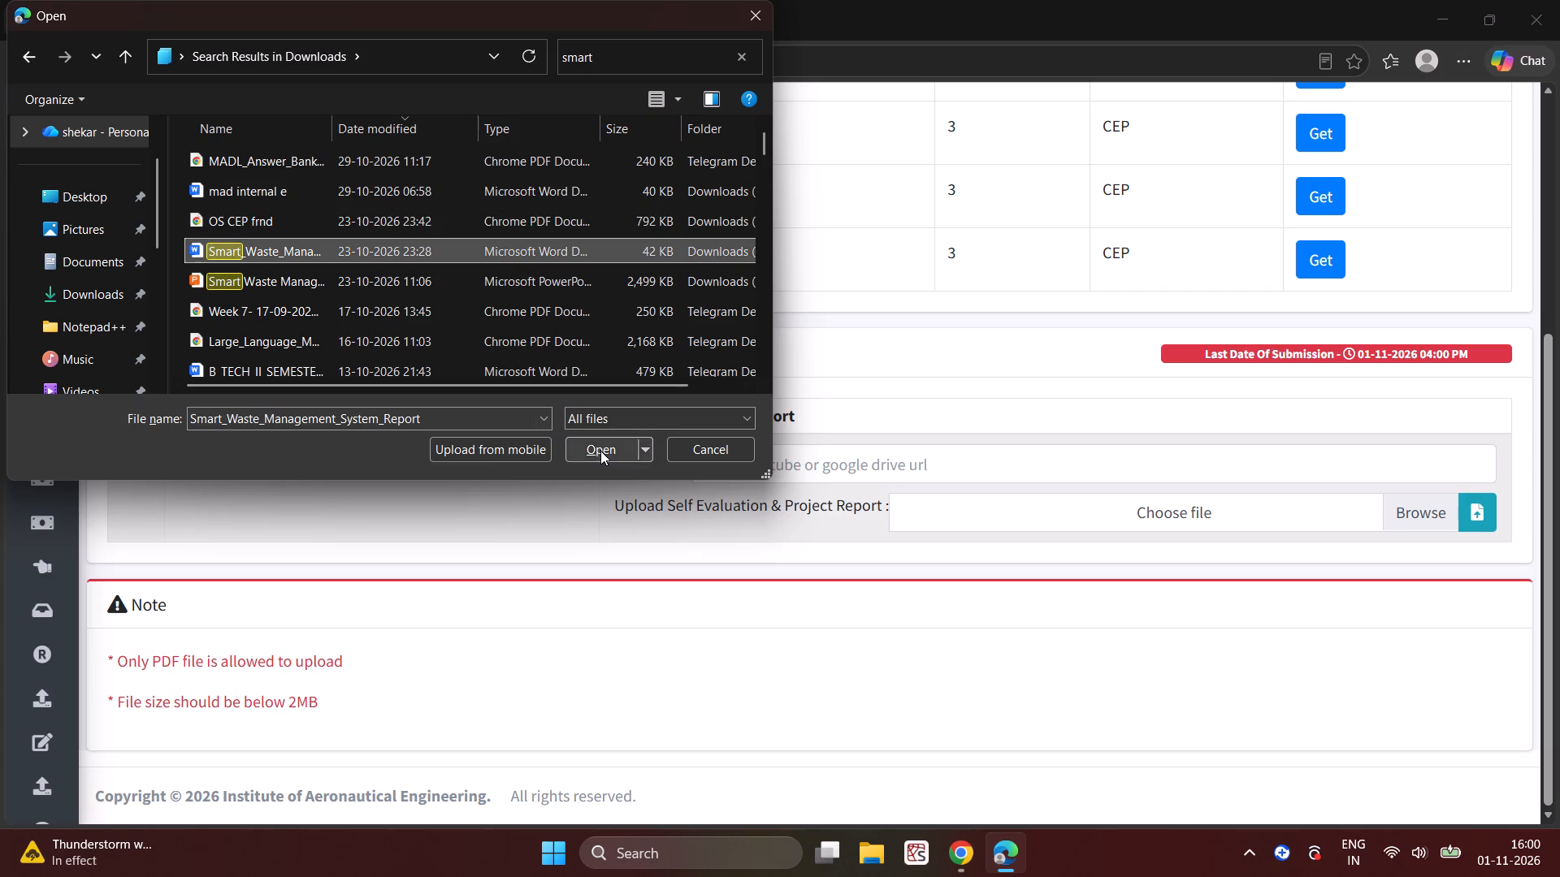
click(600, 450)
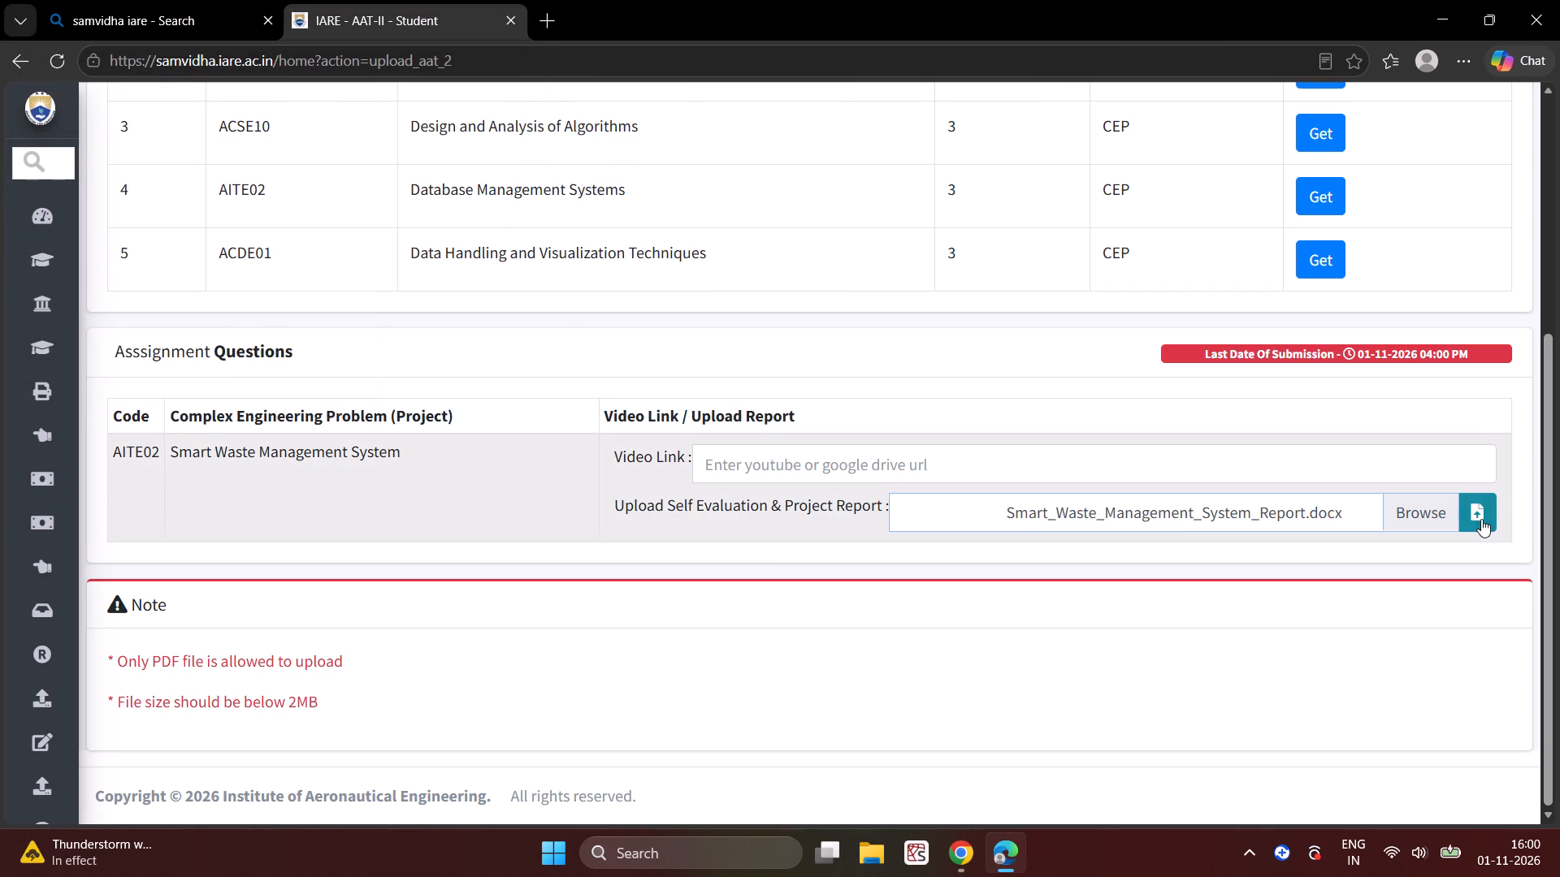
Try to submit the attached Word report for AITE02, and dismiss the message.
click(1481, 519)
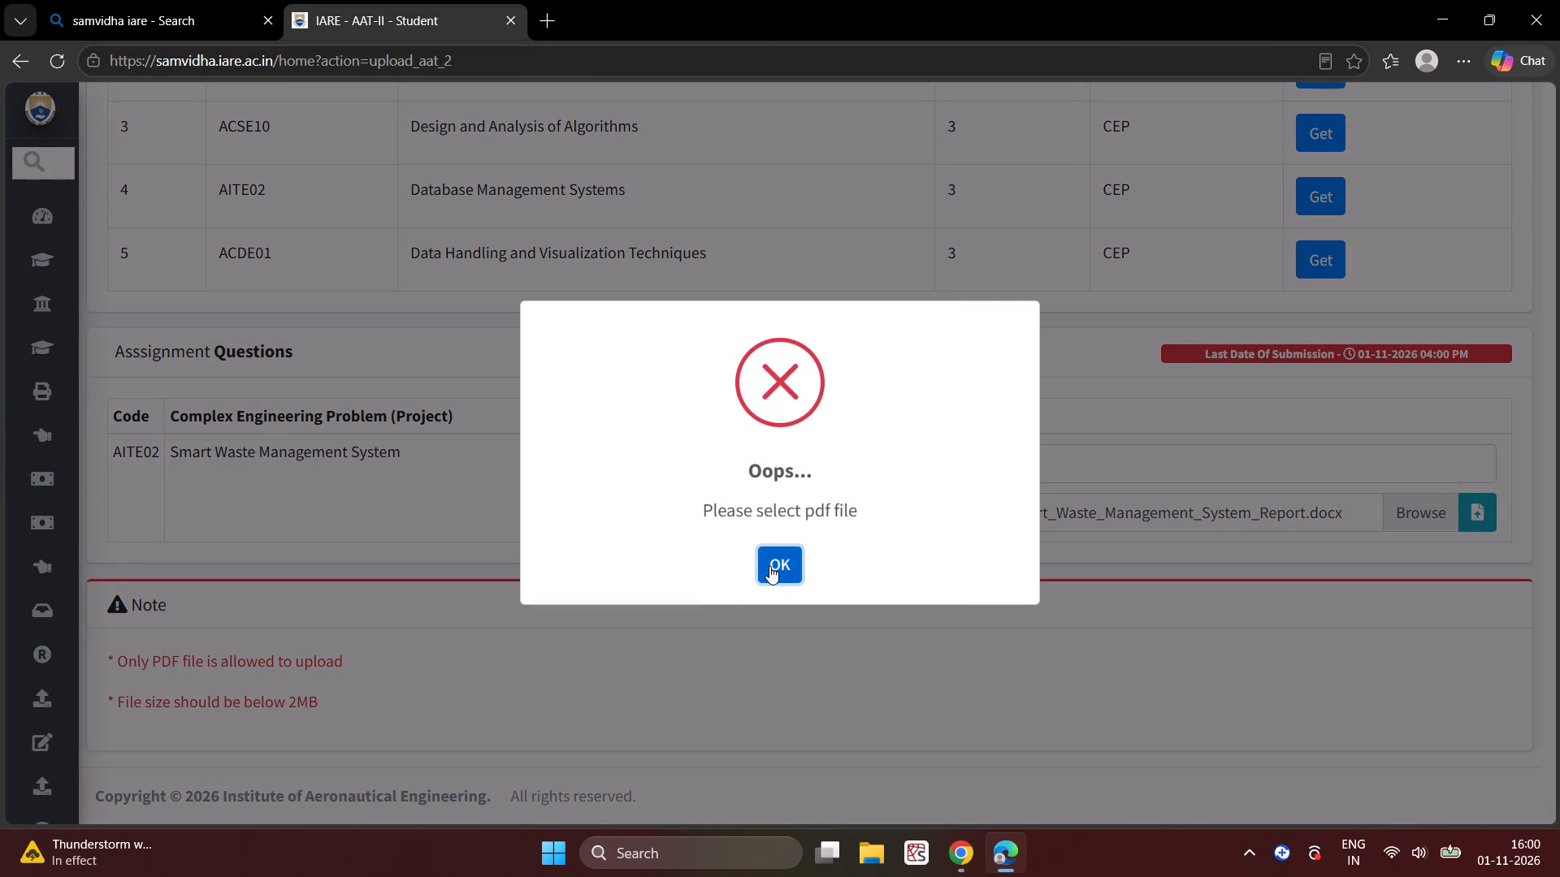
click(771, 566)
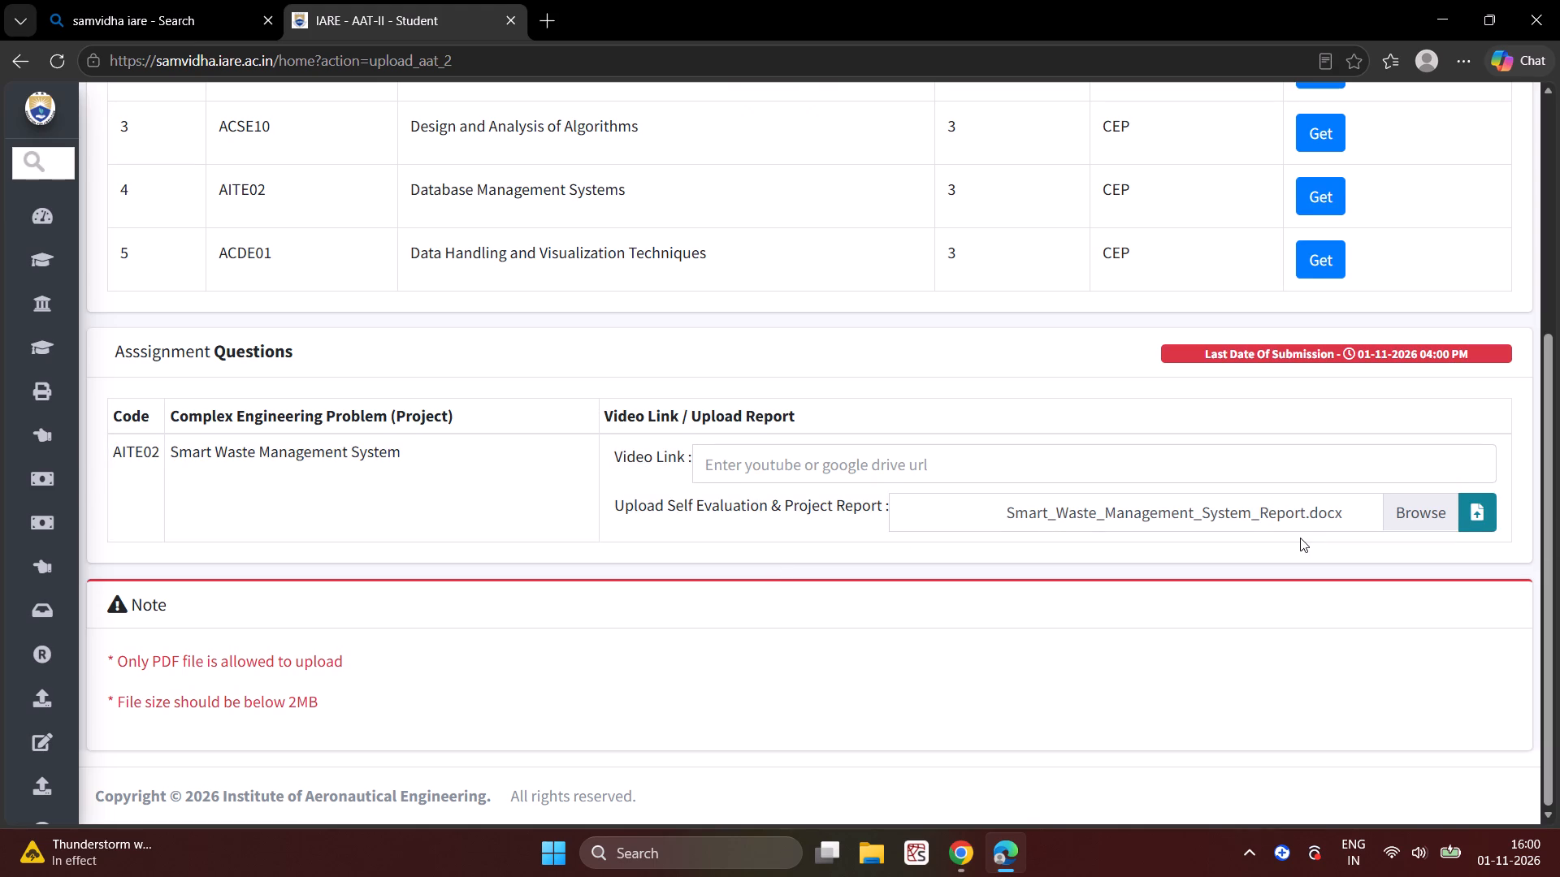
Start filling in the Video Link field for the AITE02 Smart Waste Management System project.
scroll(1300, 538, down, 7)
scroll(1300, 538, up, 2)
scroll(1300, 538, down, 3)
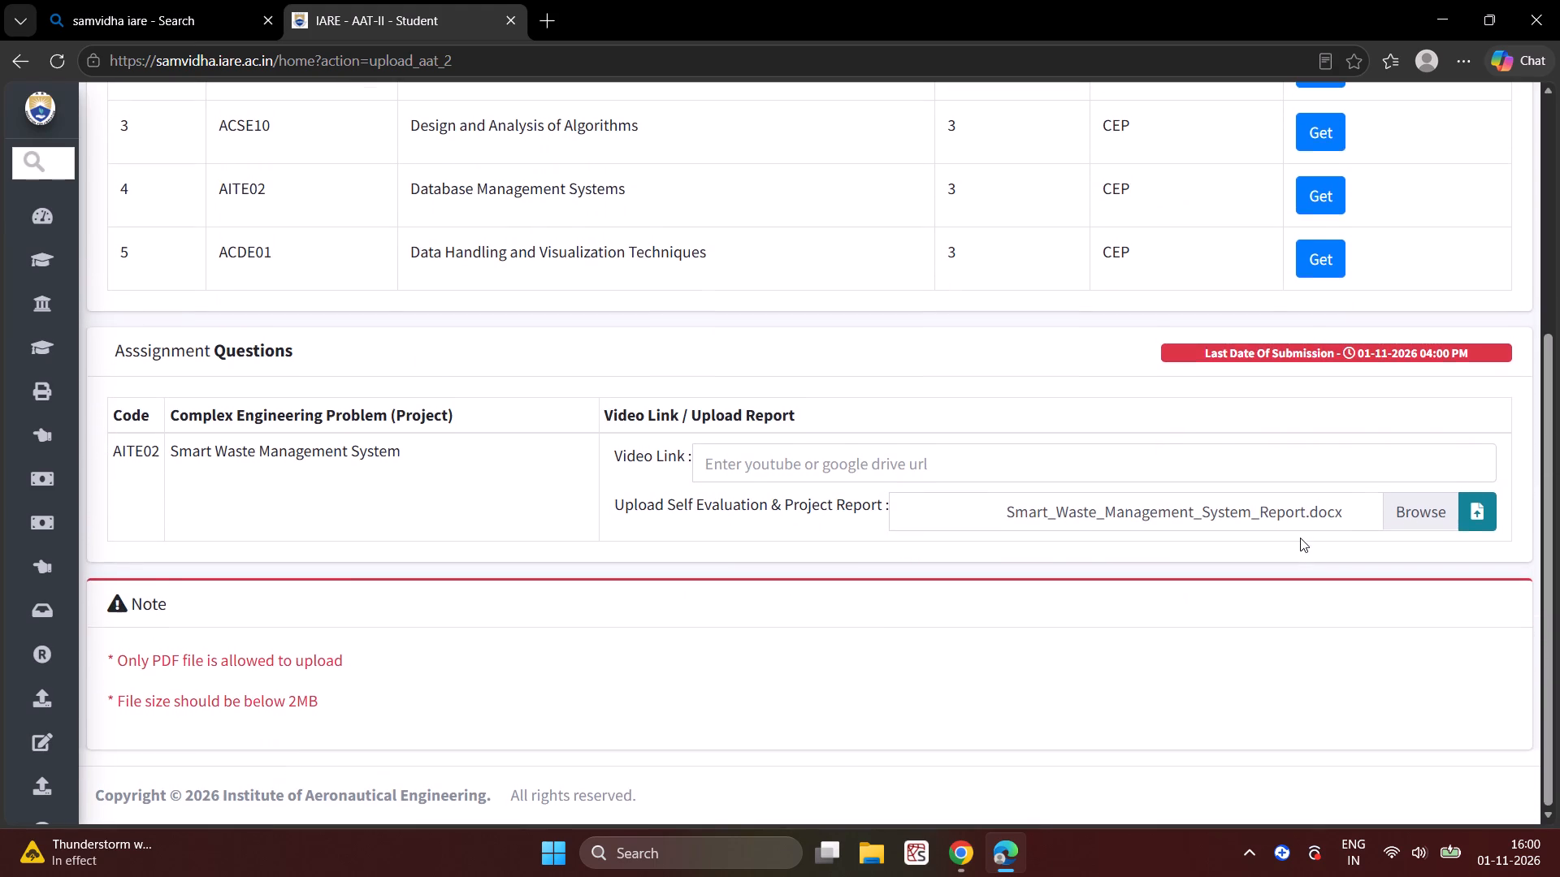
click(885, 447)
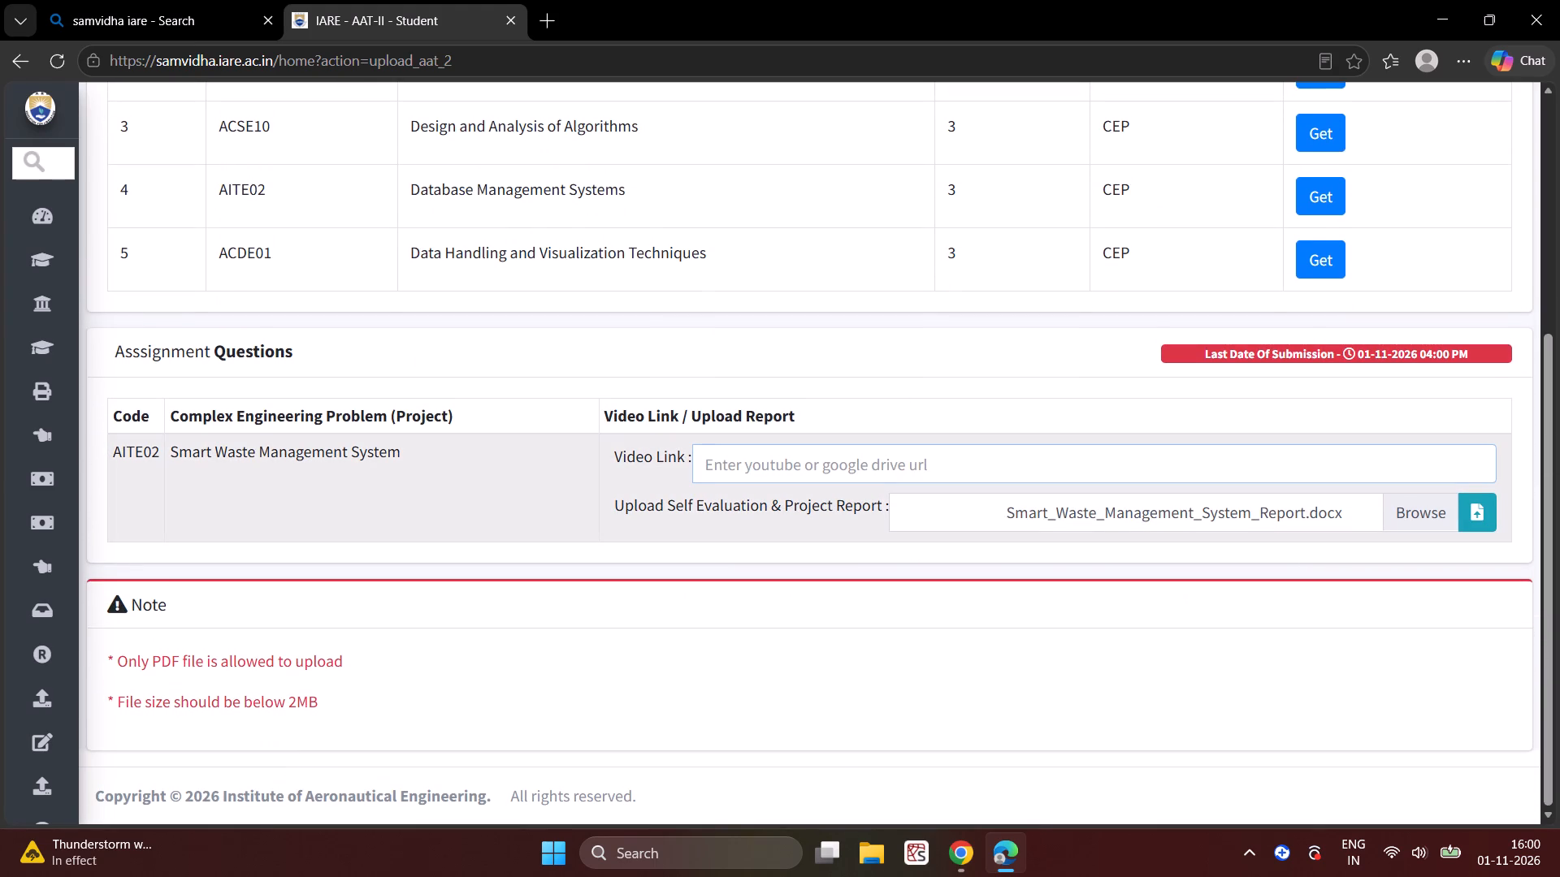
scroll(859, 371, down, 3)
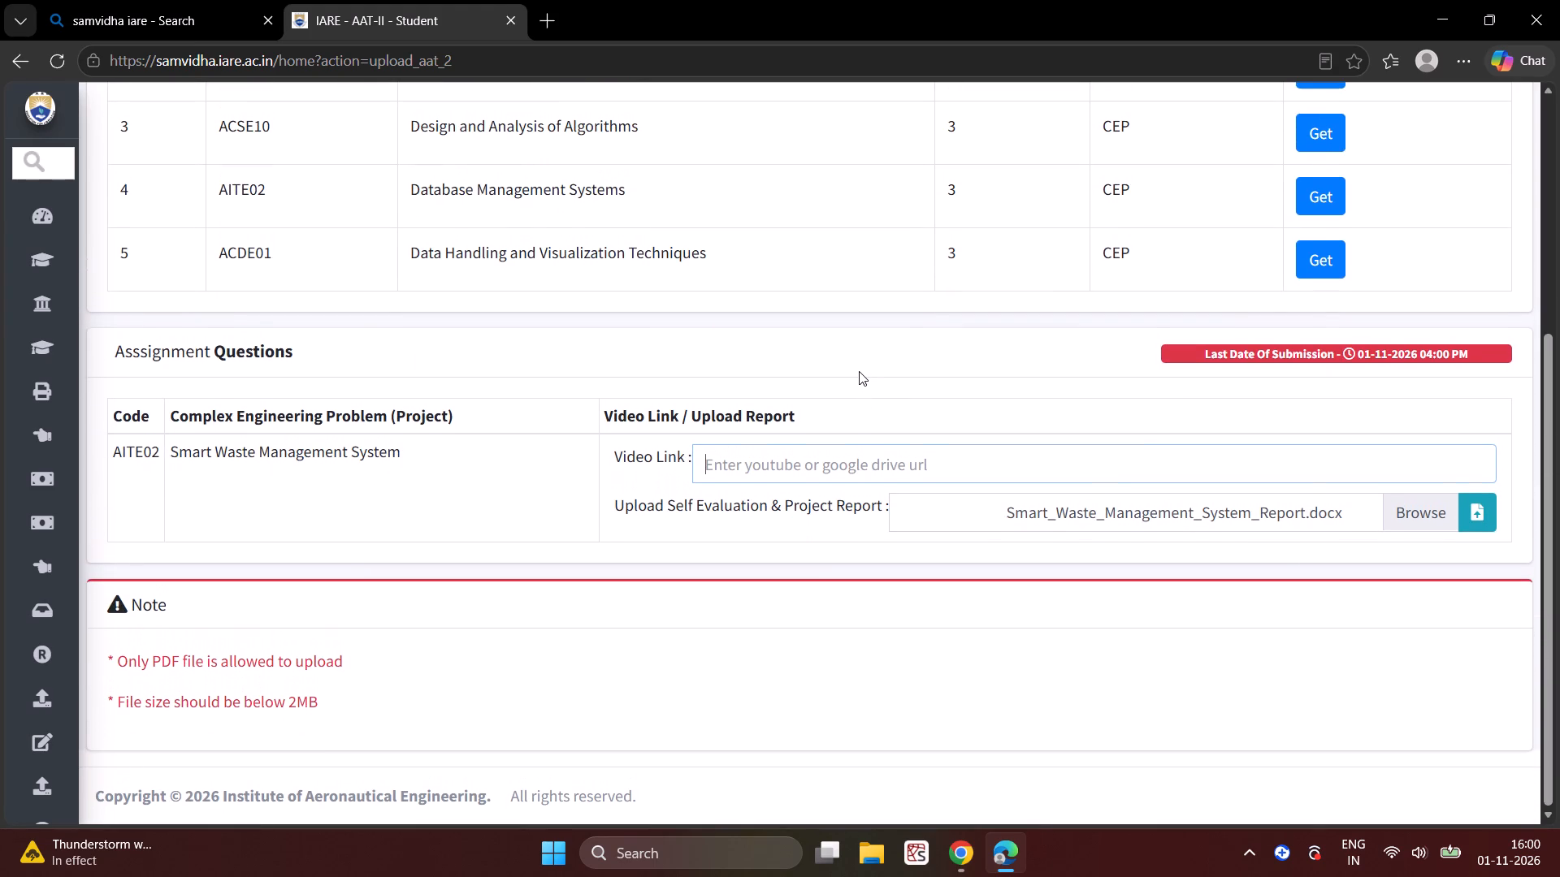
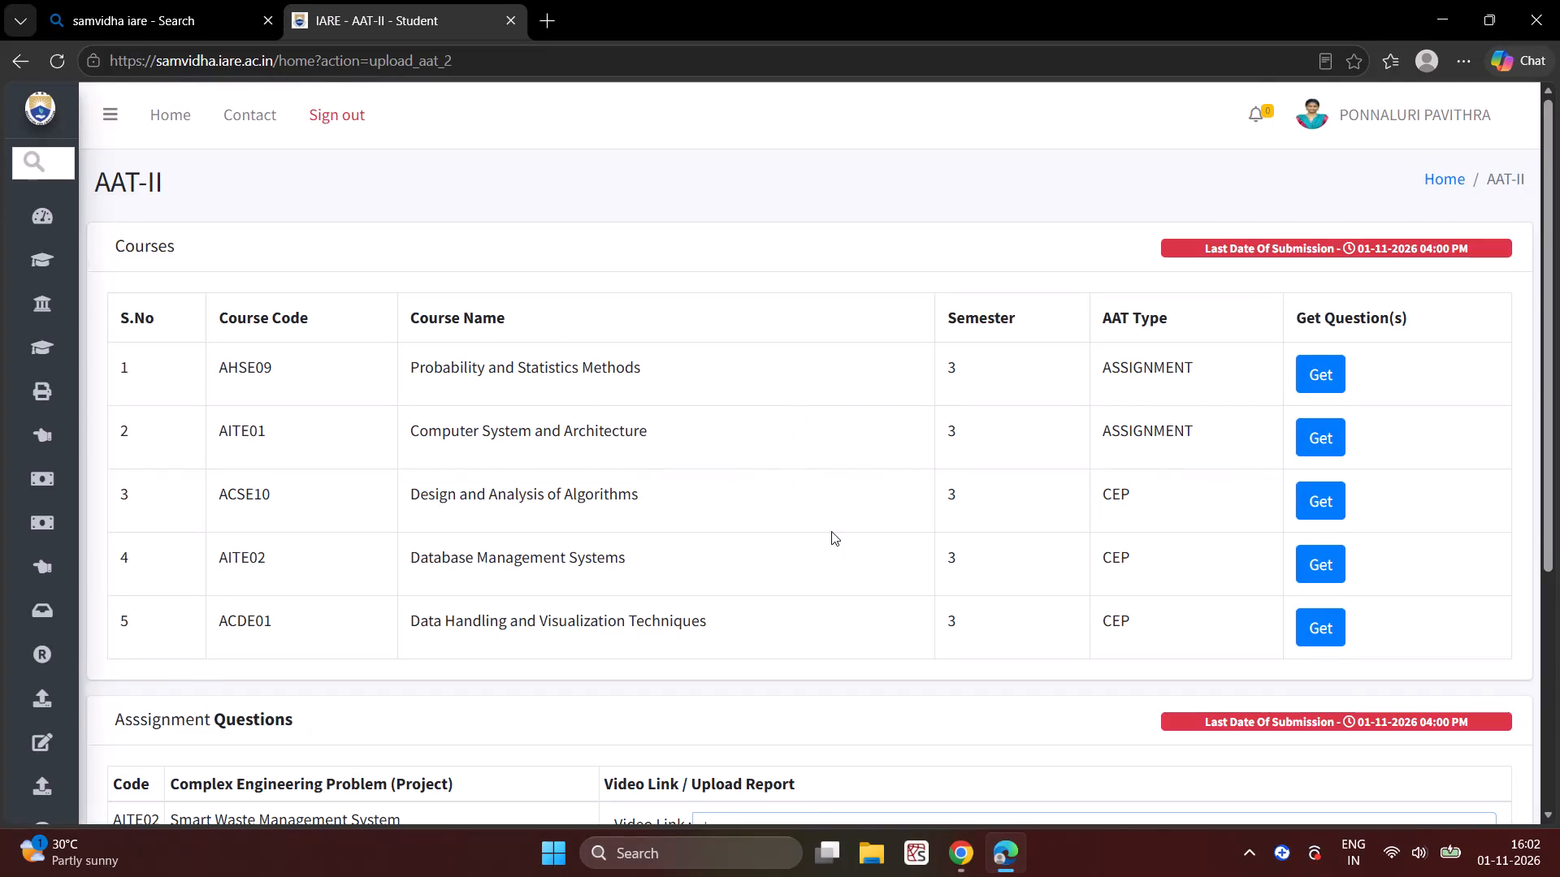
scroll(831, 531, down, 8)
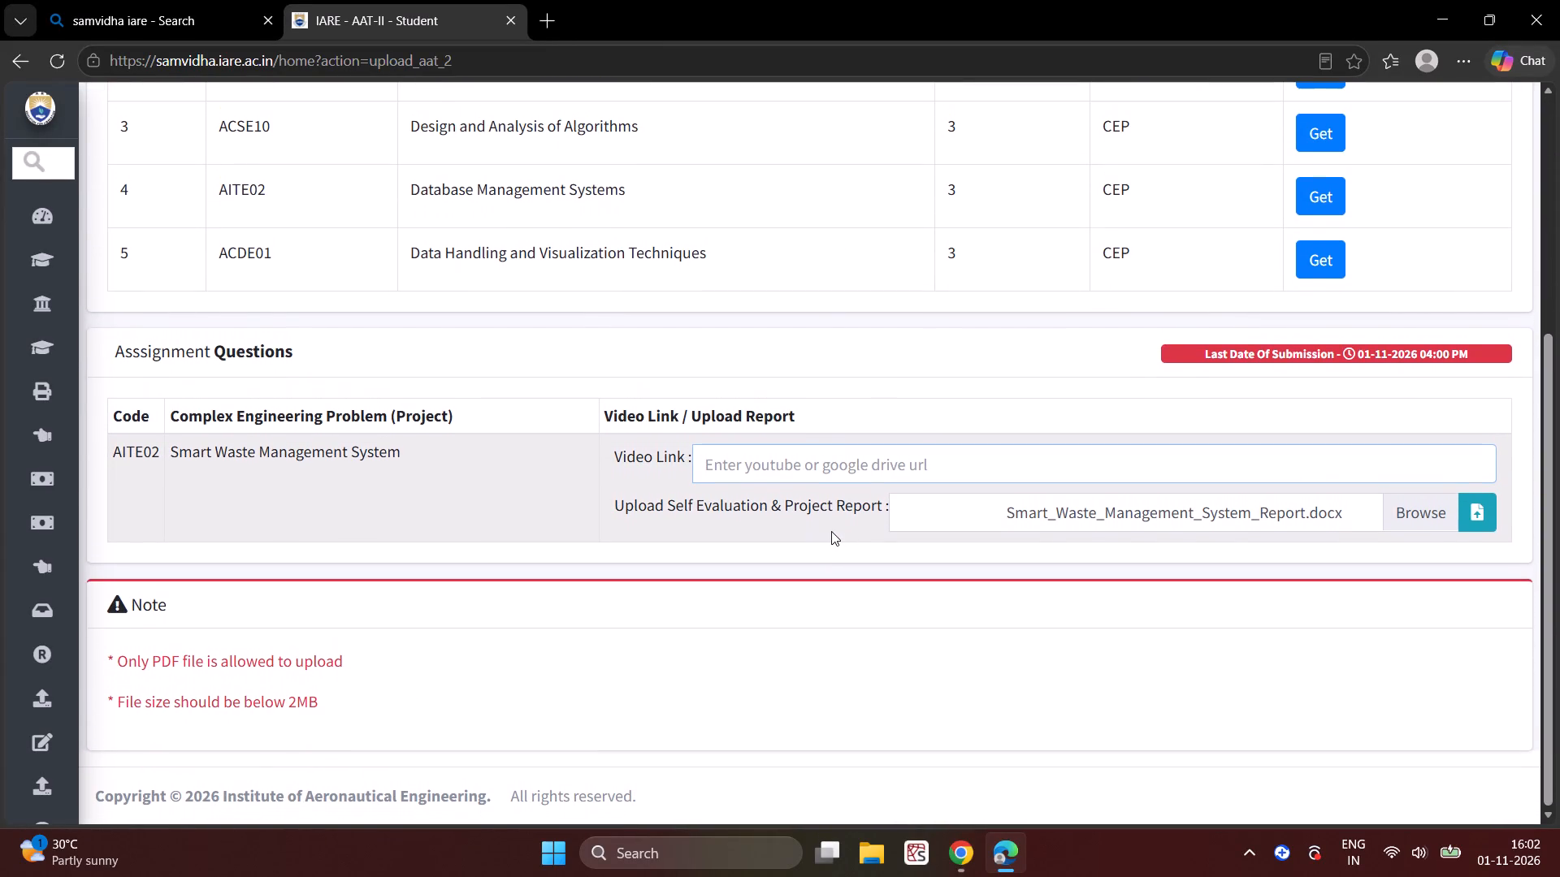
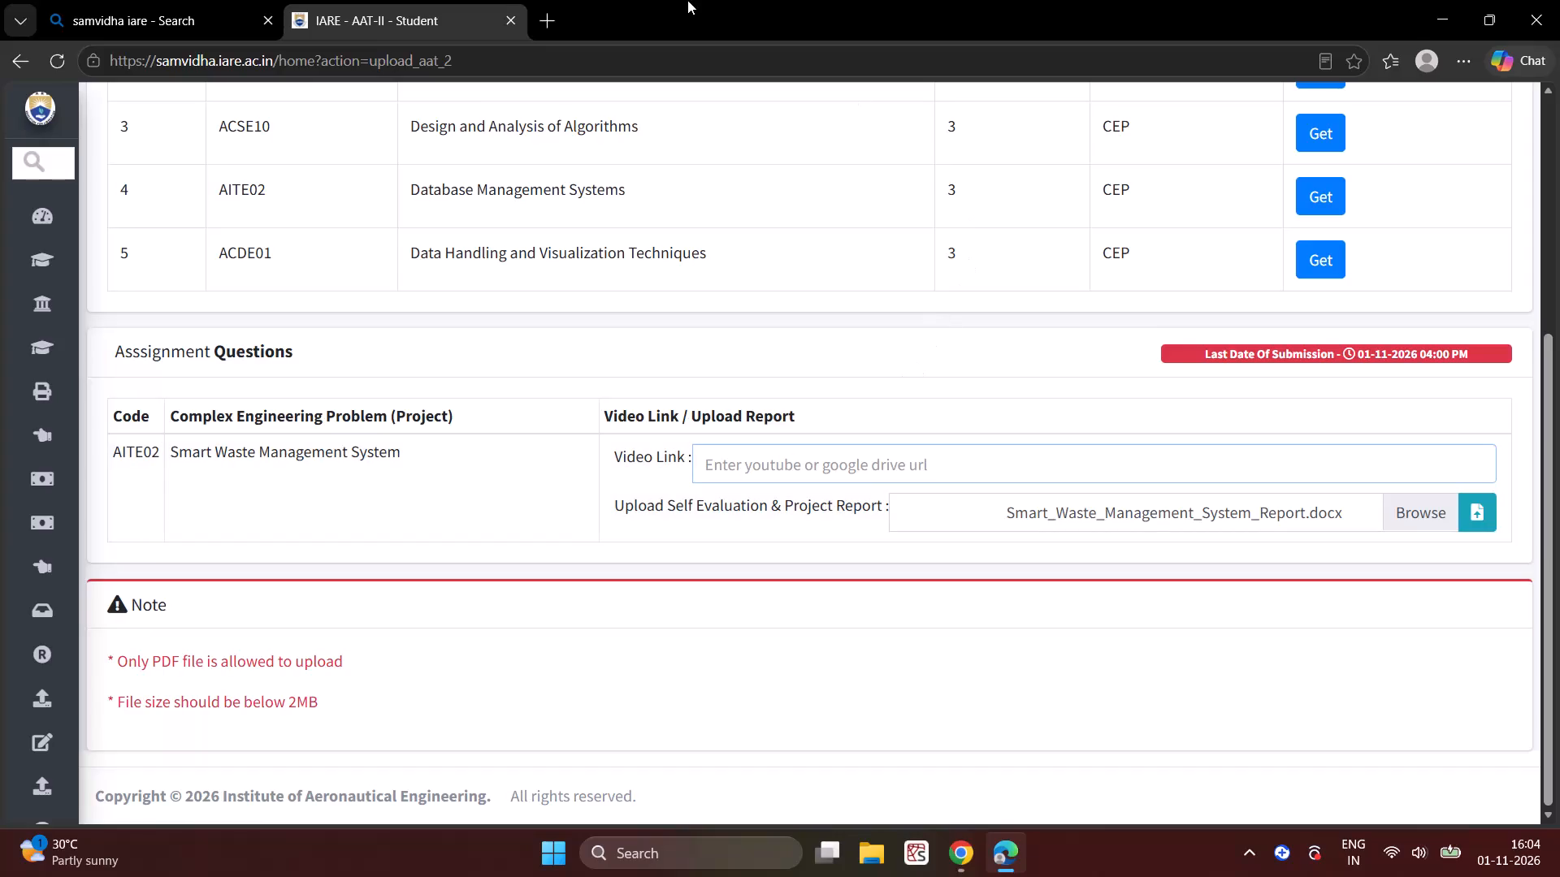
Close the AAT-II portal page, the samvidha iare search page and the Google Drive browser window.
click(513, 15)
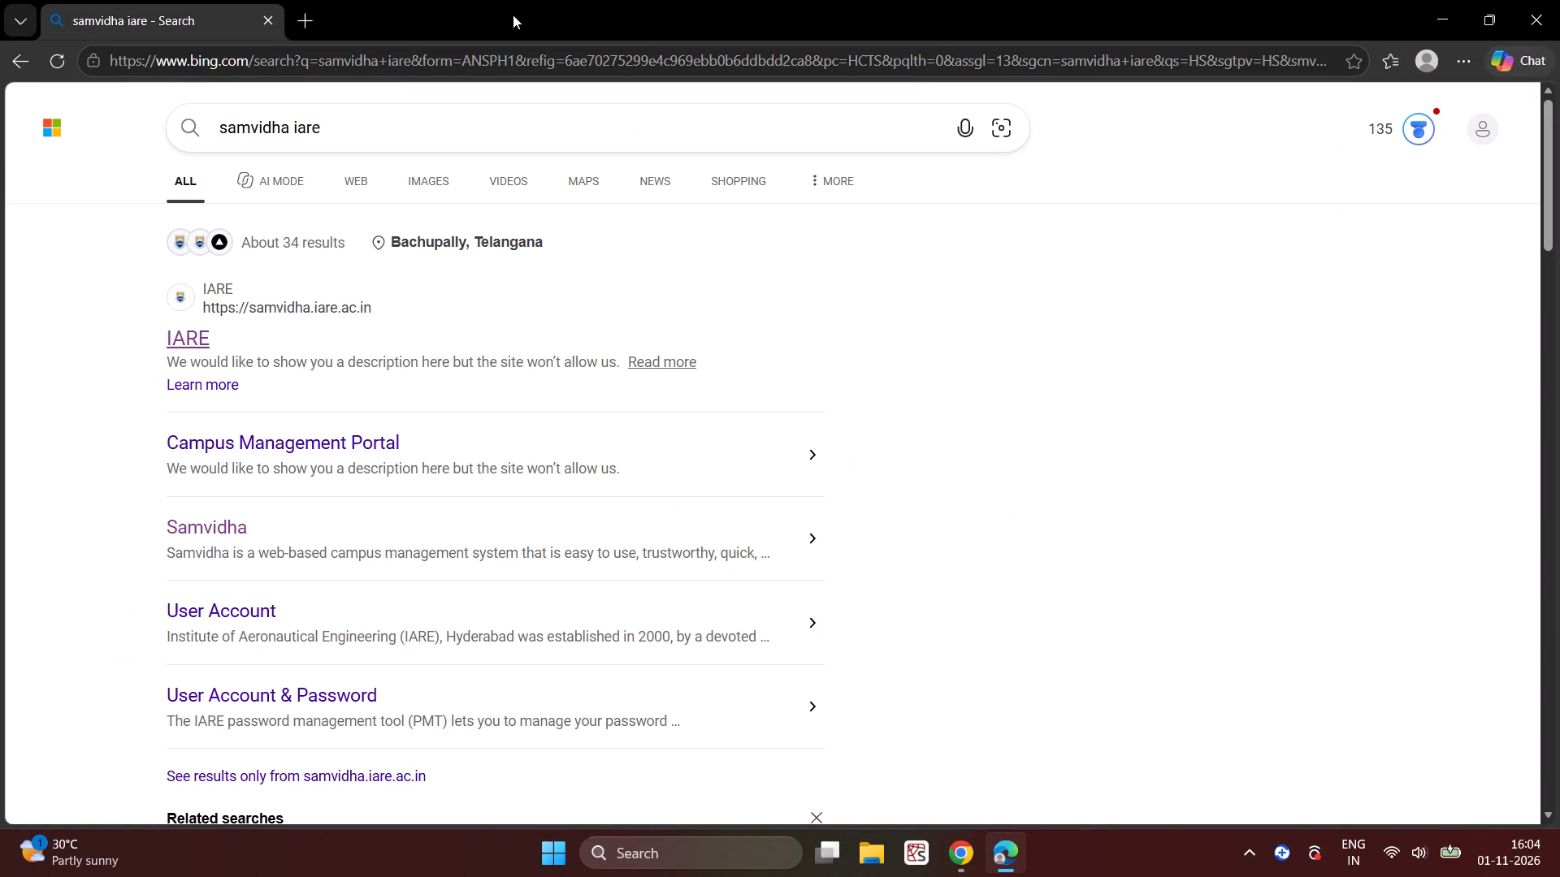
click(266, 16)
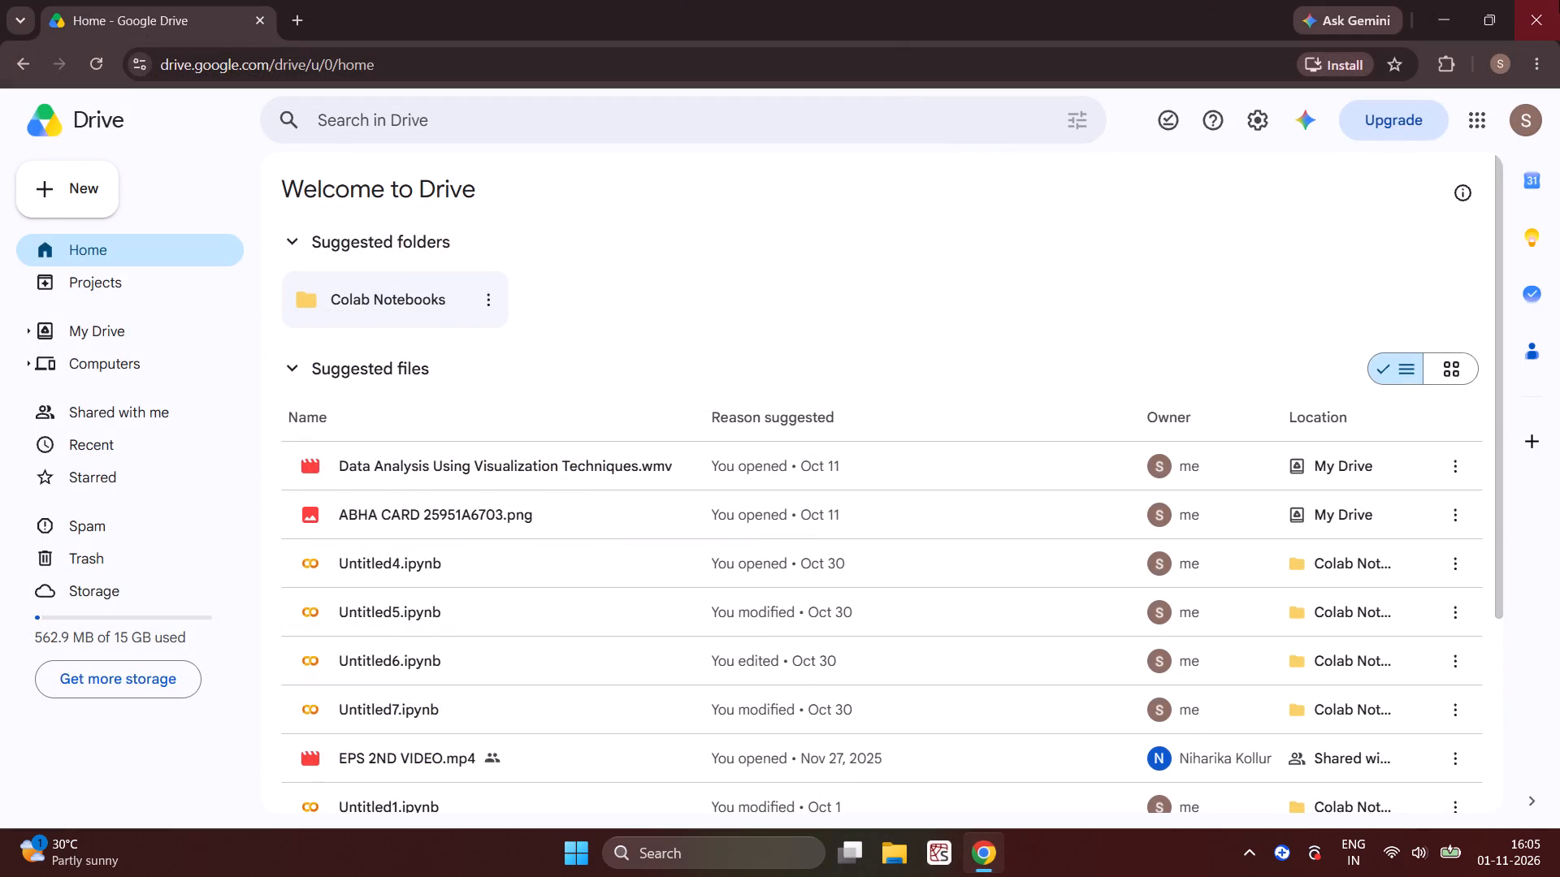
click(1478, 0)
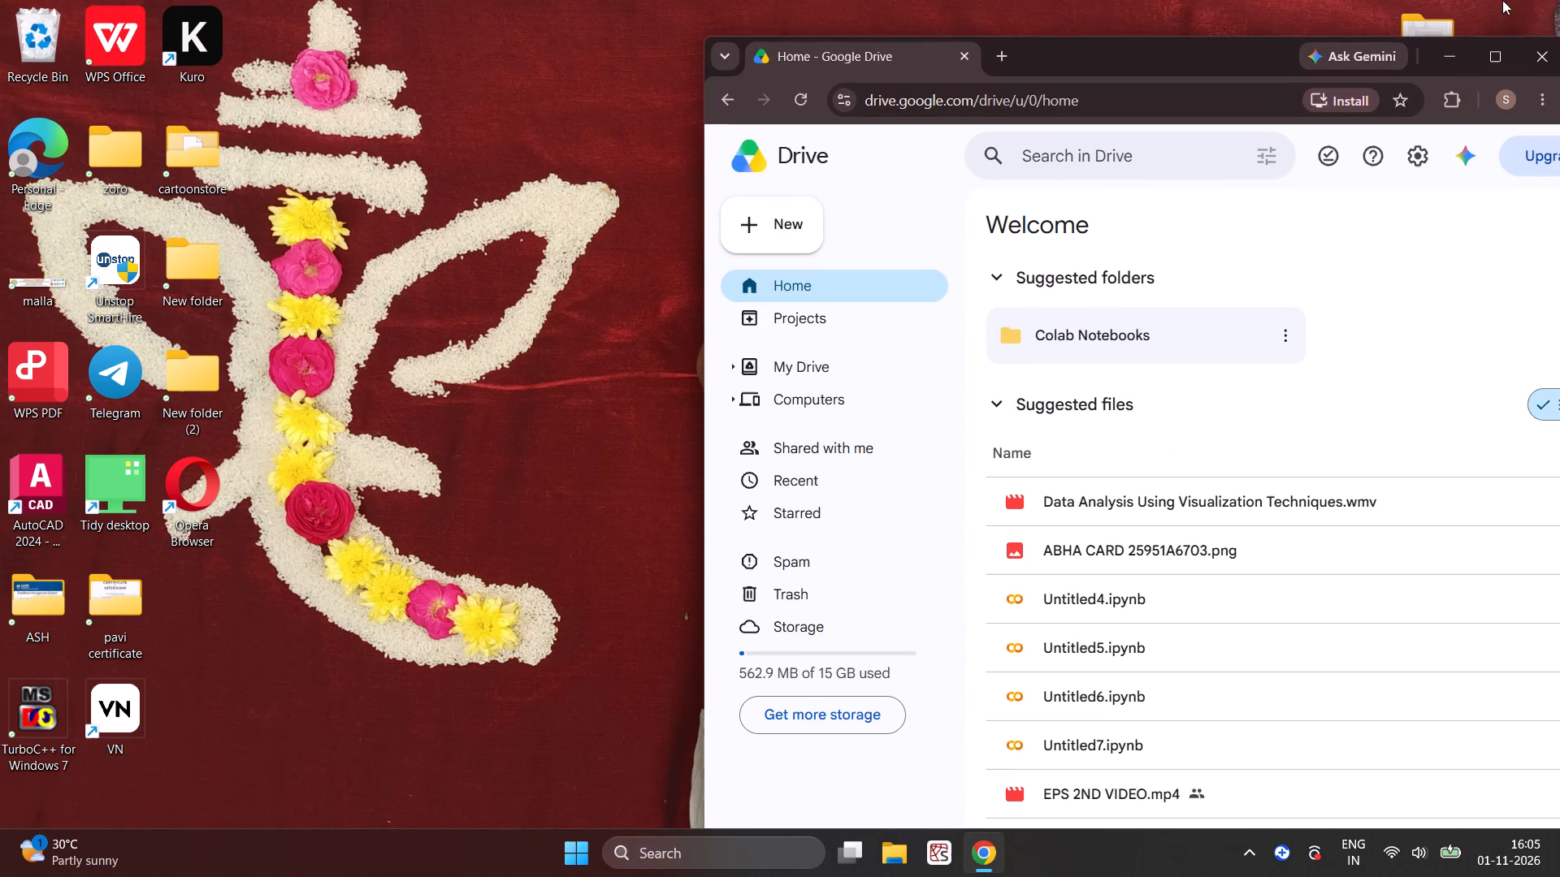
click(1531, 64)
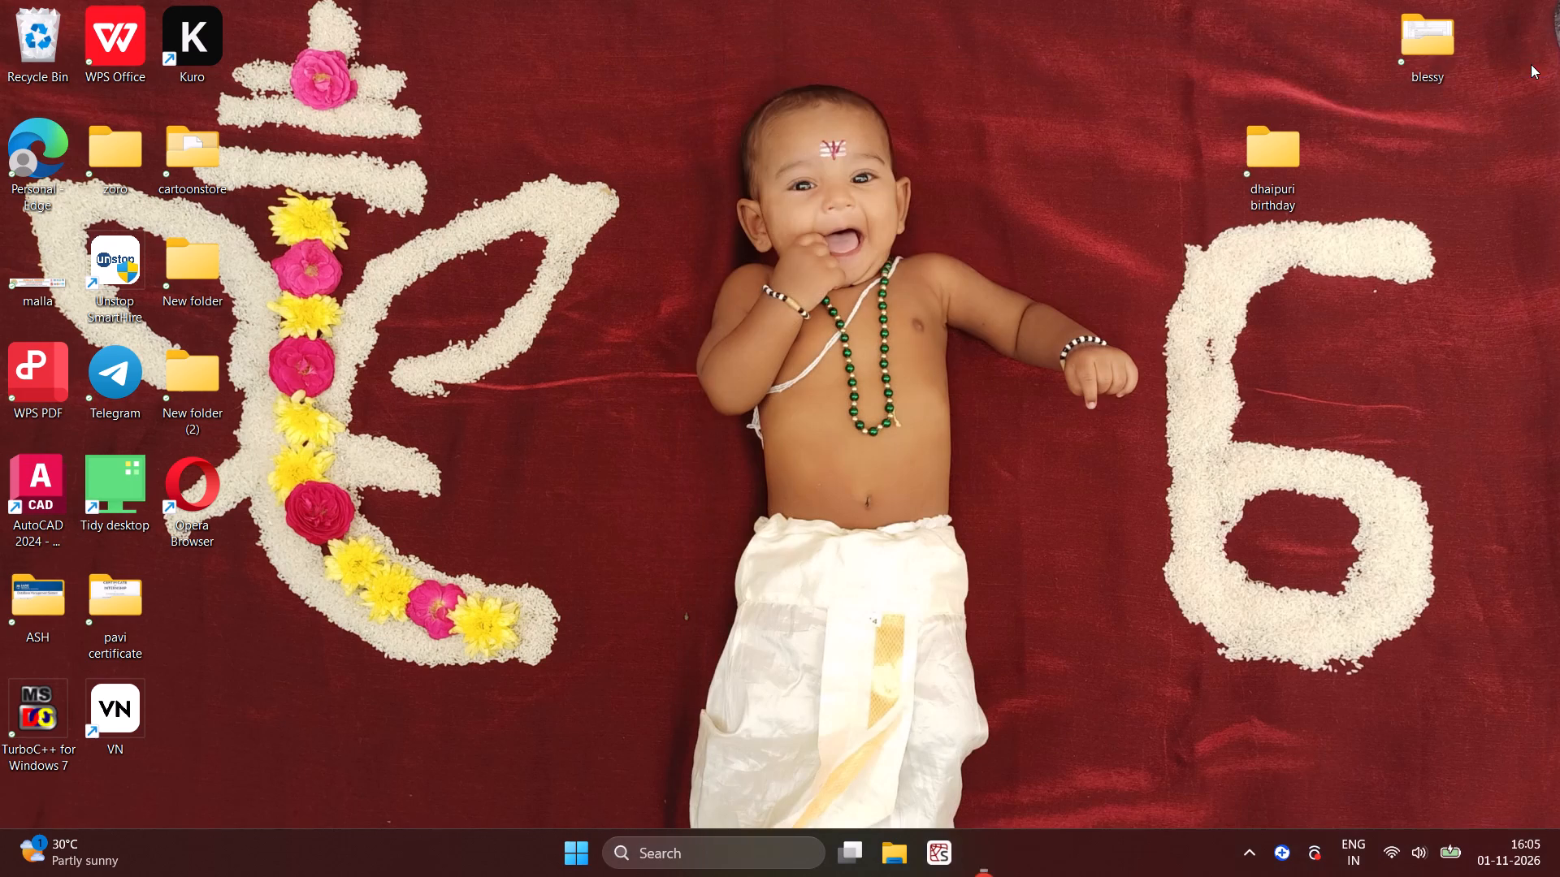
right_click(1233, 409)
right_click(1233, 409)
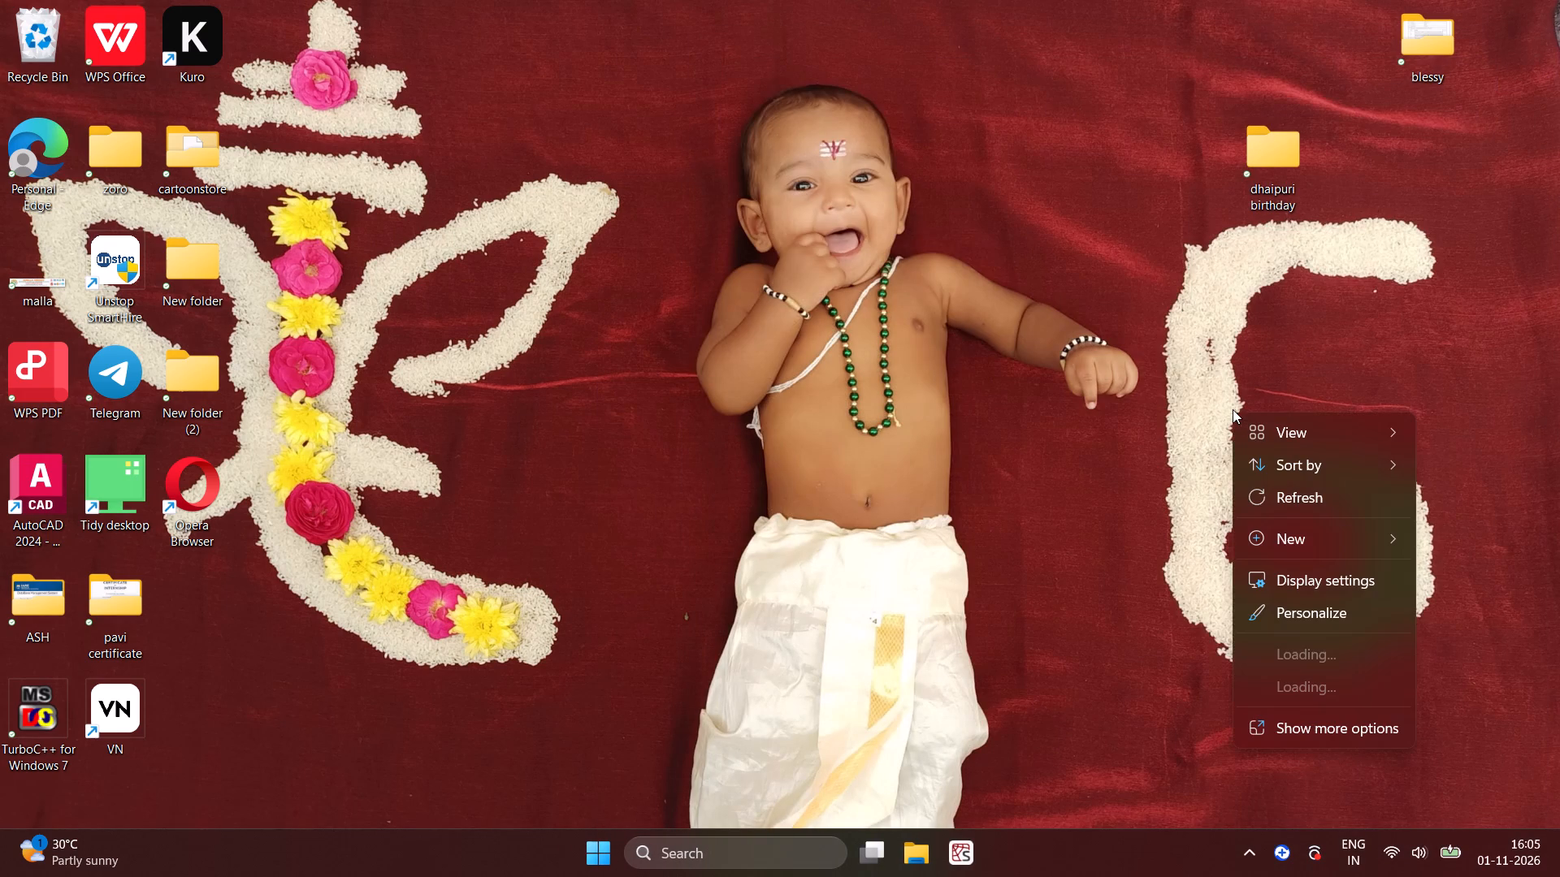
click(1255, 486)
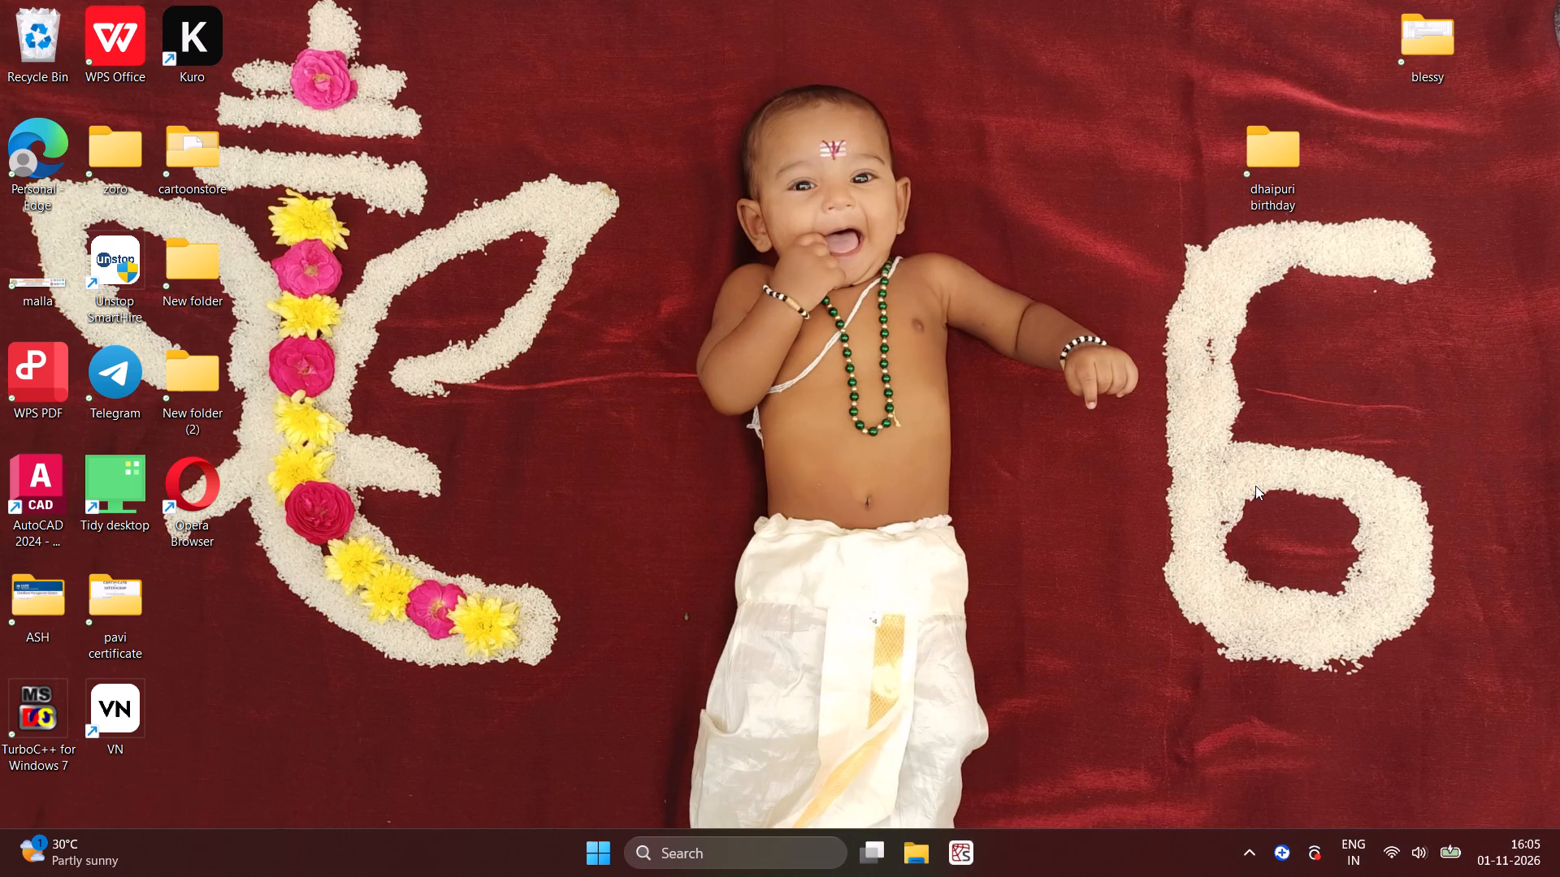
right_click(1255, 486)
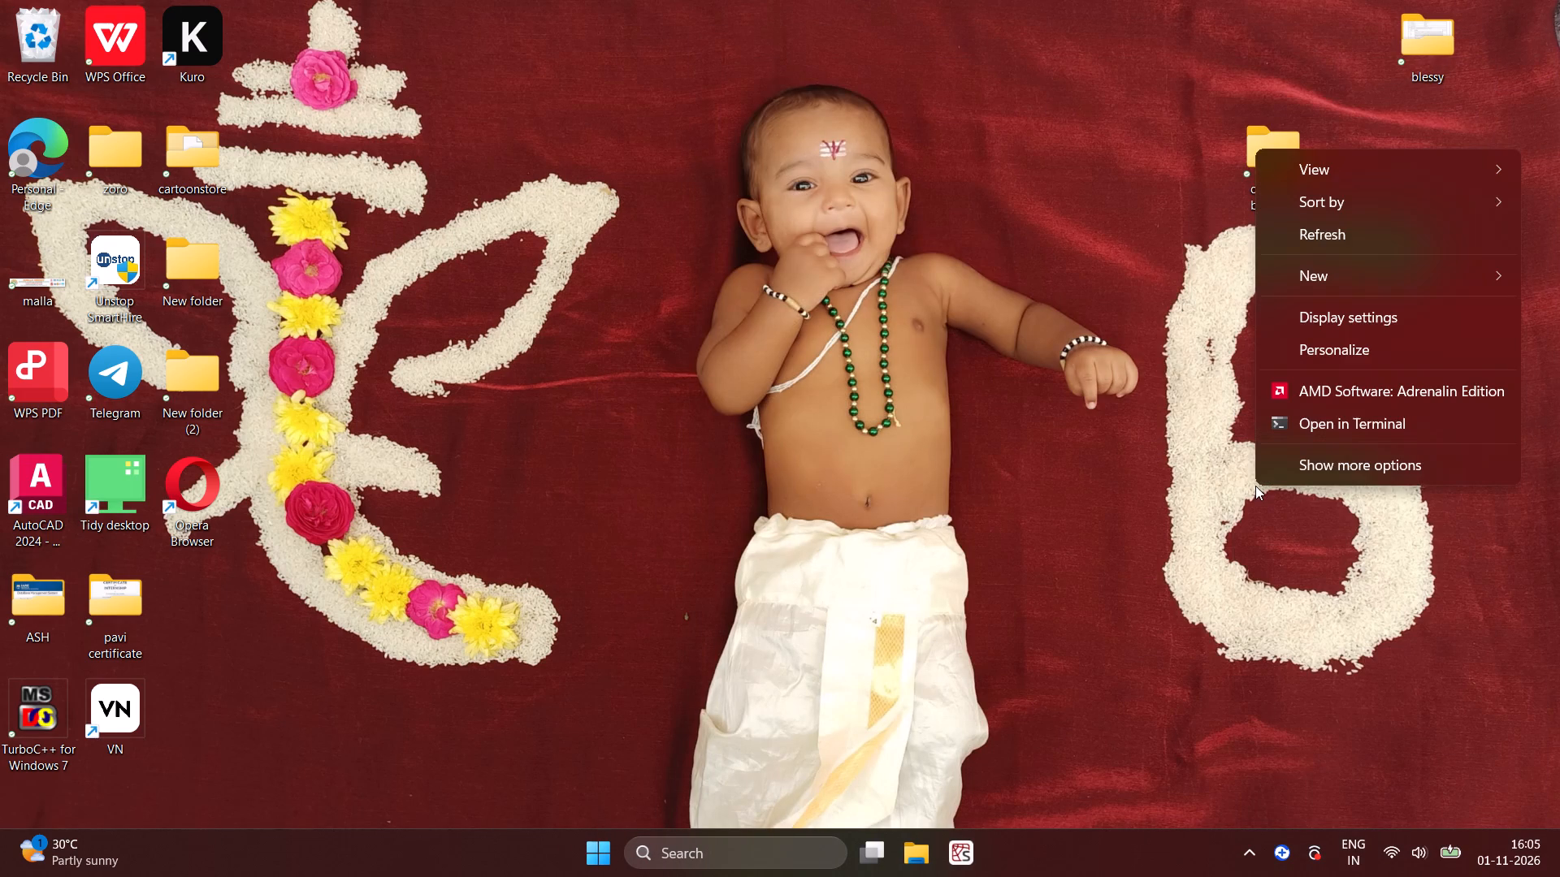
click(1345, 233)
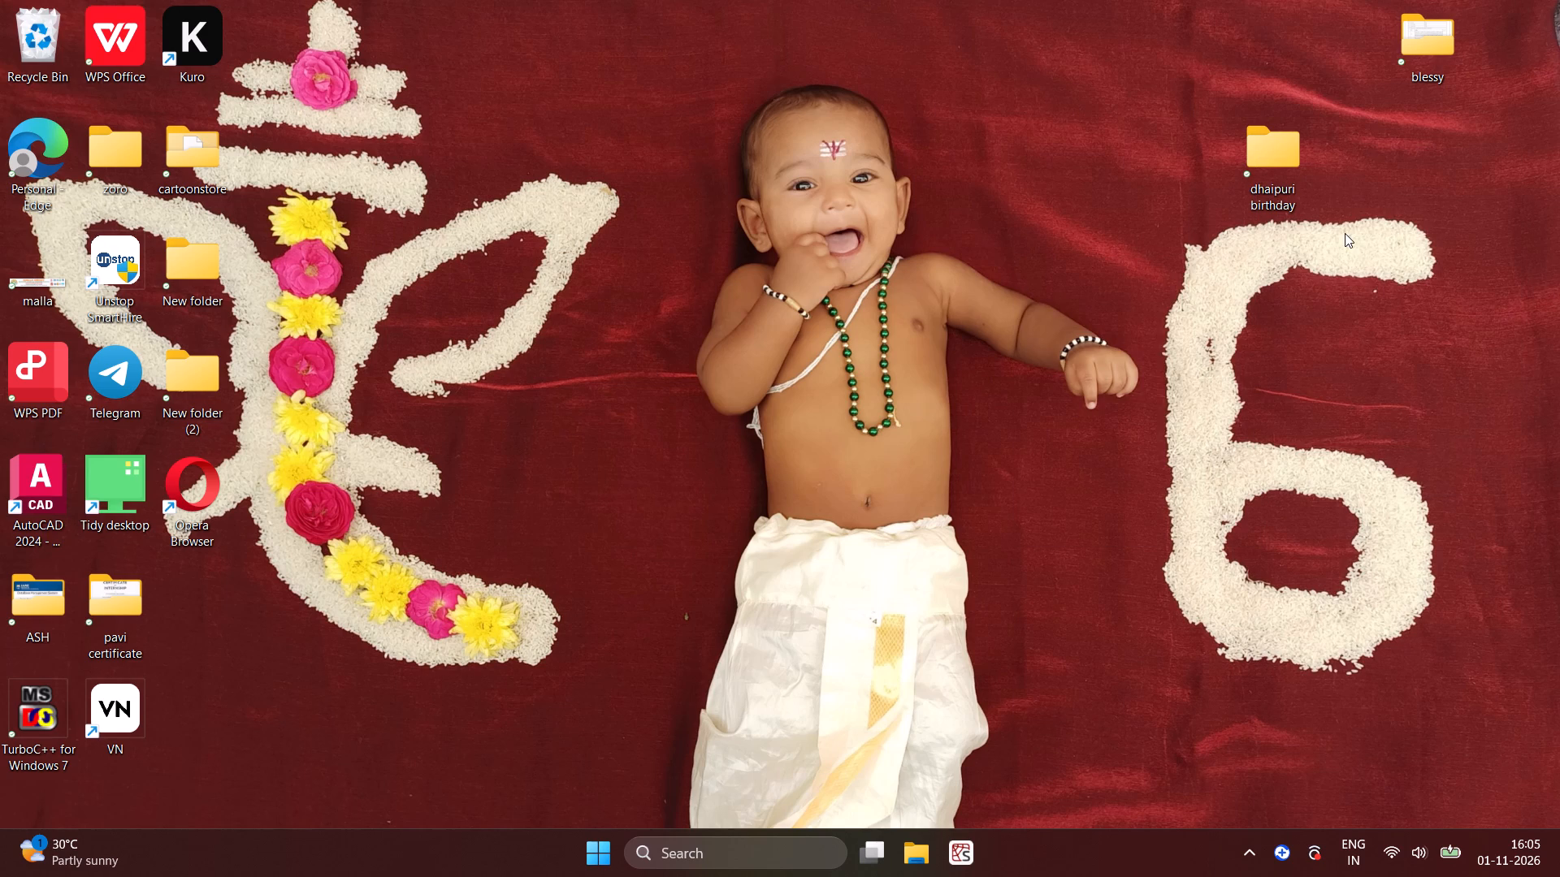